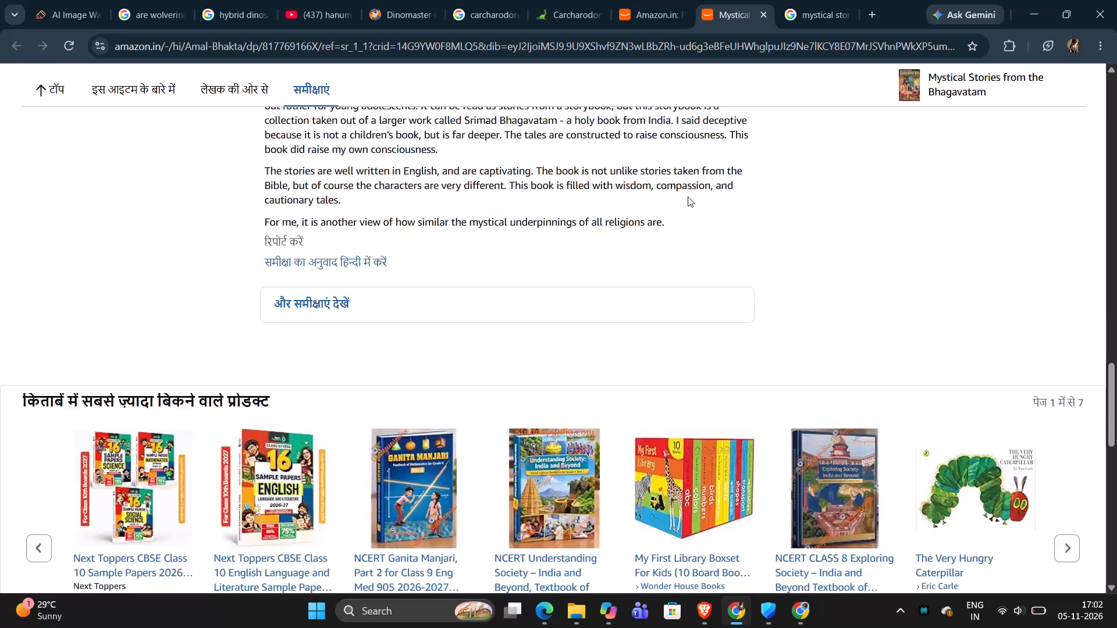
# Dismiss the low-battery notice and open author Amal Bhakta's page from the book's product page.
pyautogui.scroll(1, 688, 197)
pyautogui.scroll(-2, 688, 197)
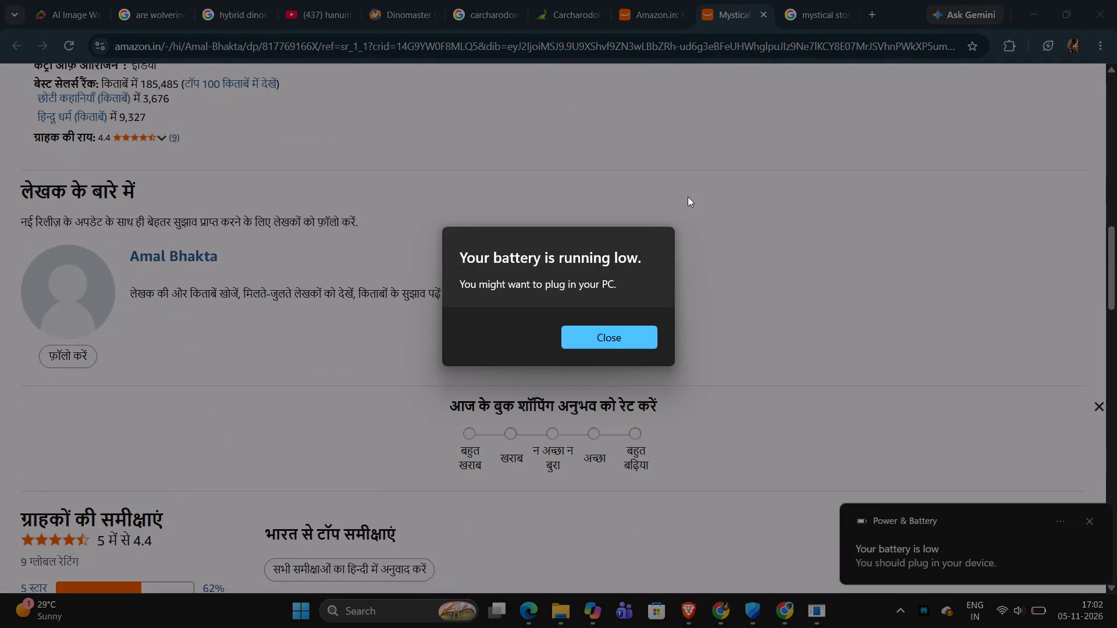
pyautogui.click(613, 340)
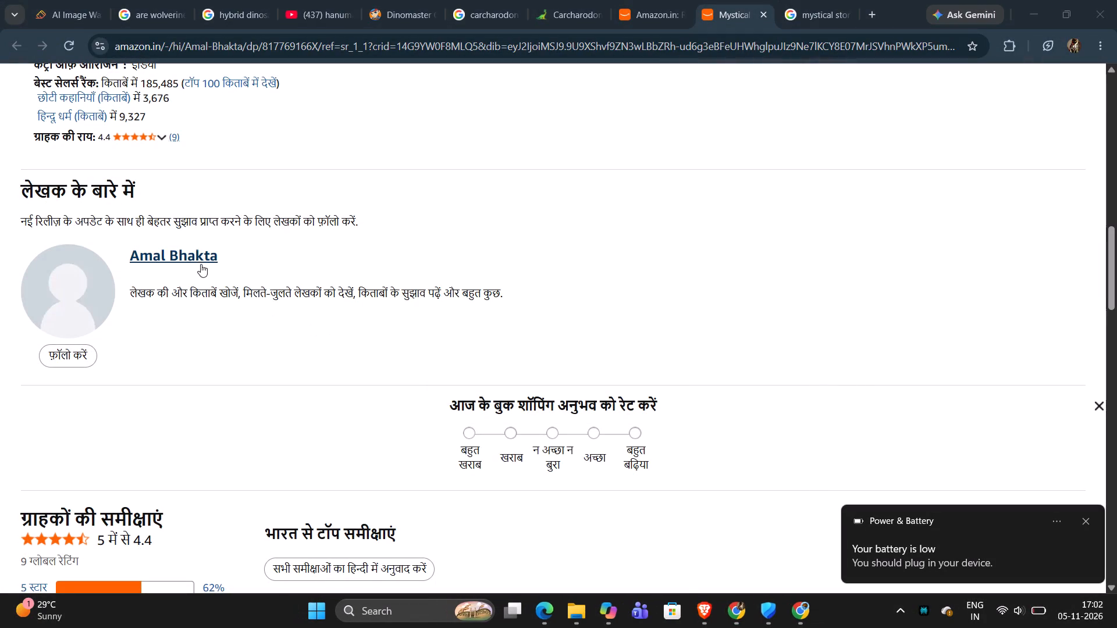
pyautogui.click(197, 260)
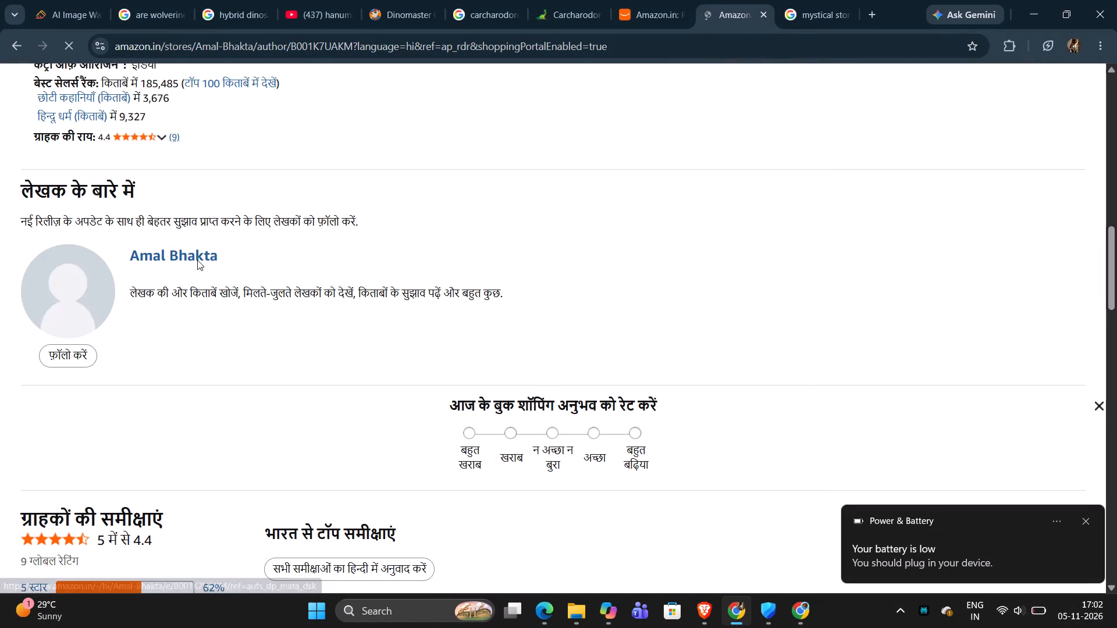
# Look through the author's listed books, comparing the Bhagavatam and Mahabharata titles, their descriptions, formats and prices.
pyautogui.scroll(-3, 179, 349)
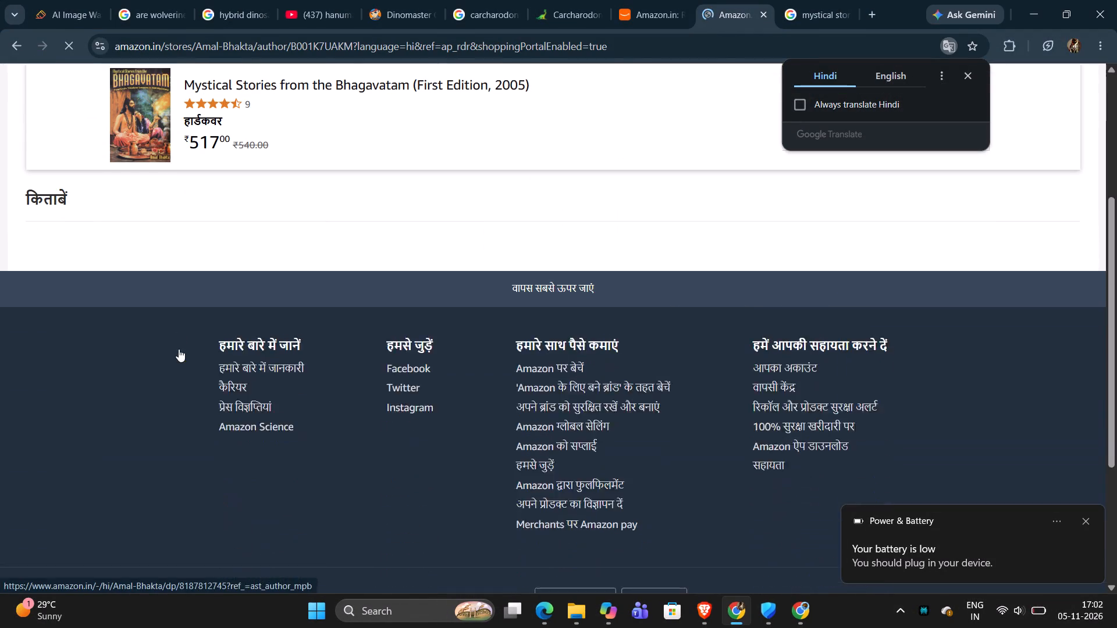
pyautogui.scroll(1, 179, 349)
pyautogui.scroll(-8, 179, 349)
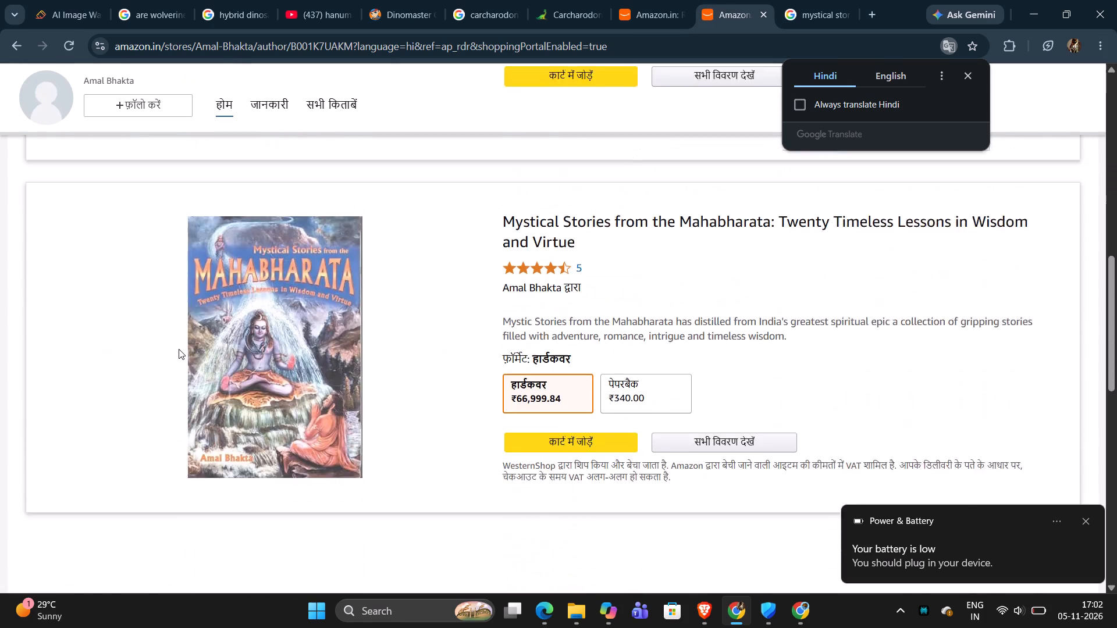
pyautogui.scroll(-3, 179, 349)
pyautogui.scroll(4, 179, 349)
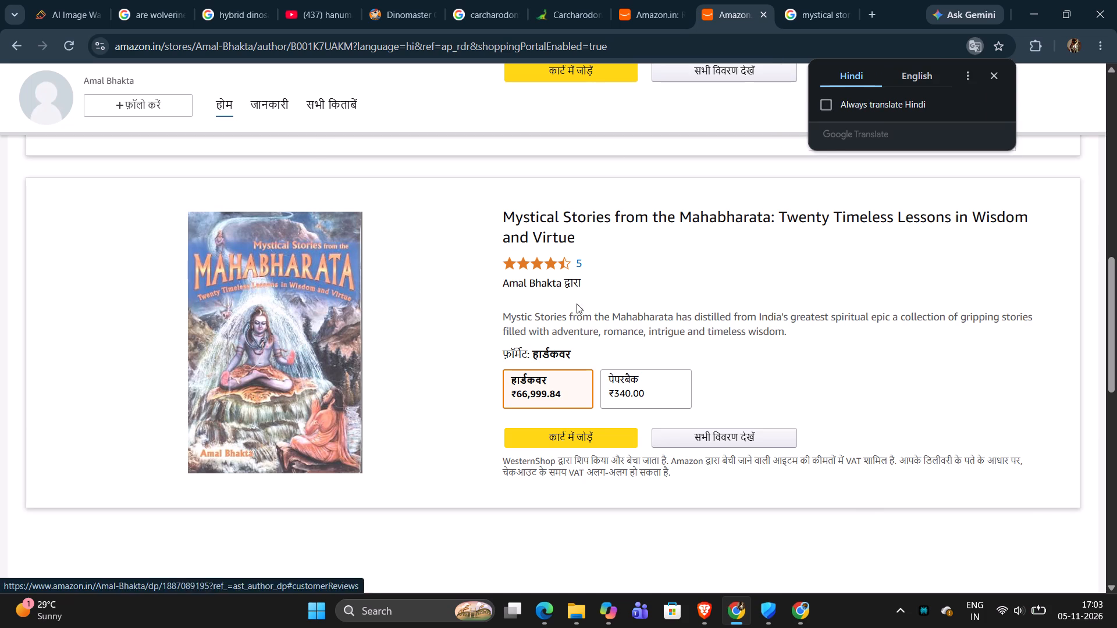
pyautogui.scroll(4, 619, 213)
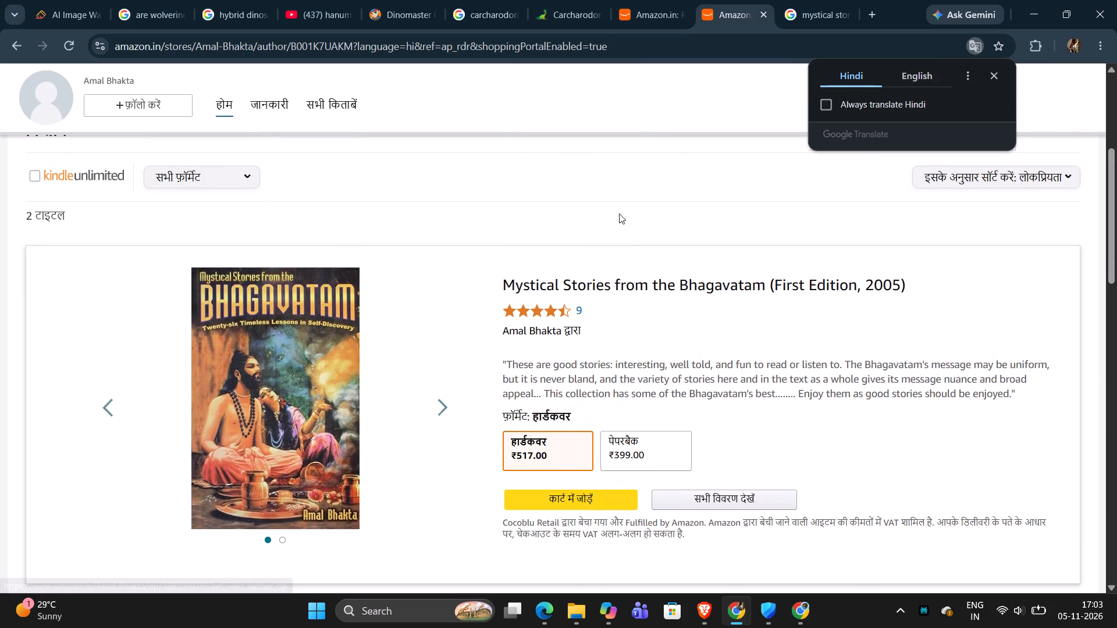
pyautogui.scroll(-1, 619, 213)
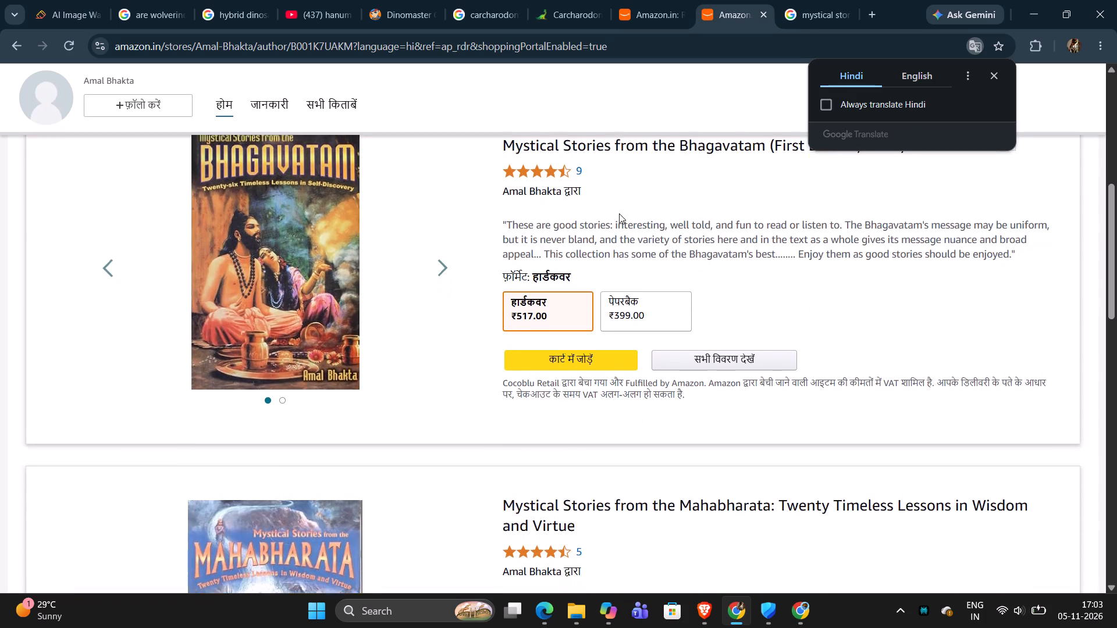
pyautogui.scroll(-1, 619, 213)
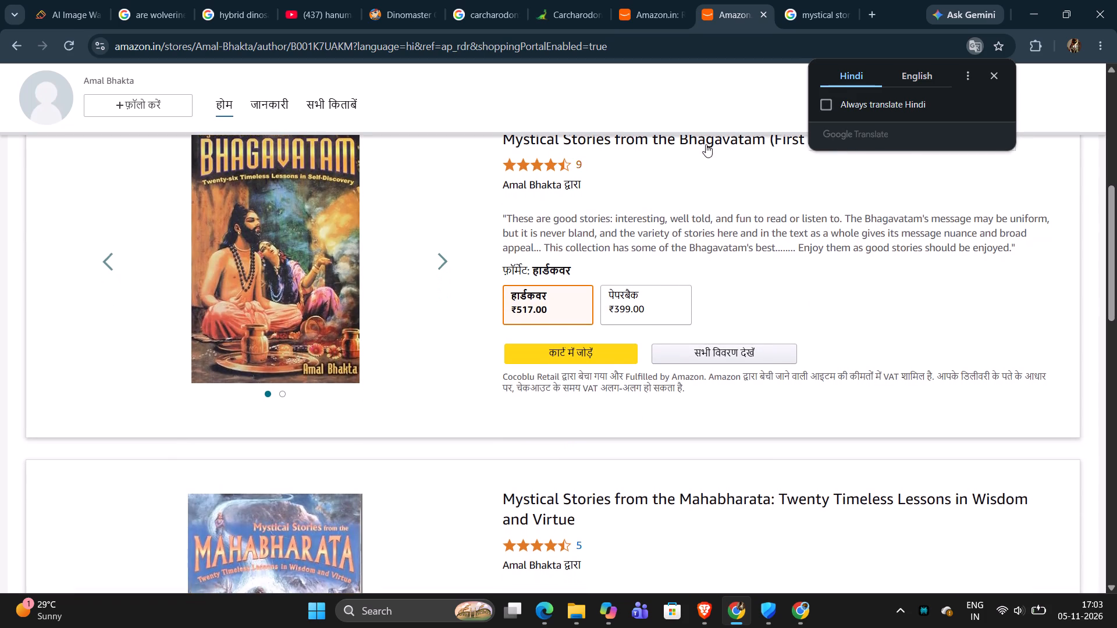
# View the back cover image of Mystical Stories from the Bhagavatam in the author's book list.
pyautogui.click(444, 263)
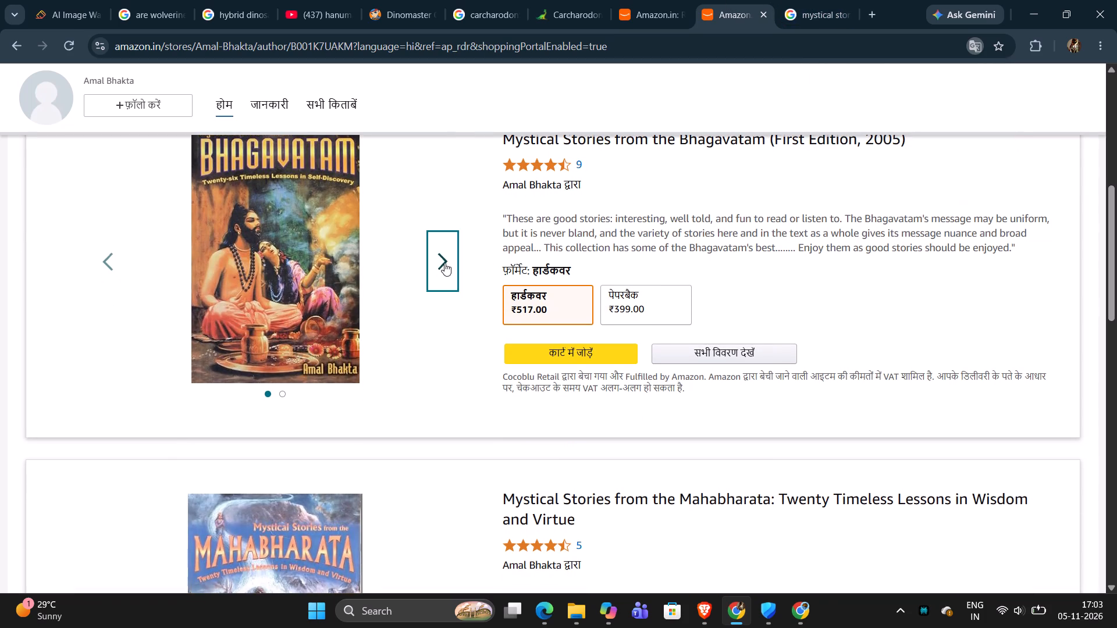
pyautogui.click(289, 274)
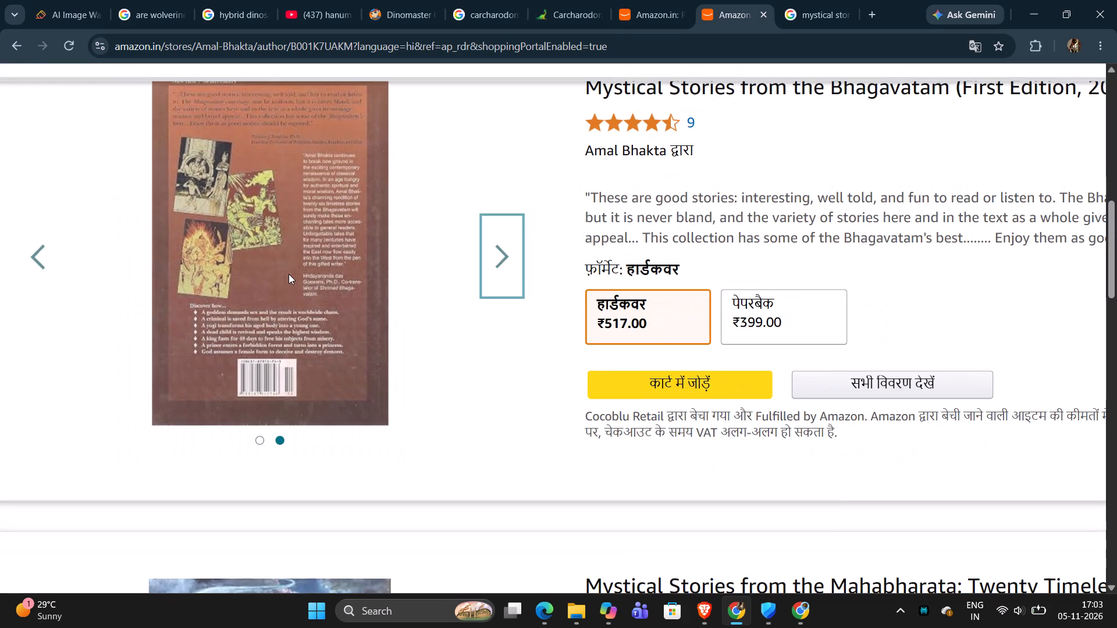
# Open the product page of Mystical Stories from the Bhagavatam (First Edition, 2005) and show its back cover image.
pyautogui.click(650, 88)
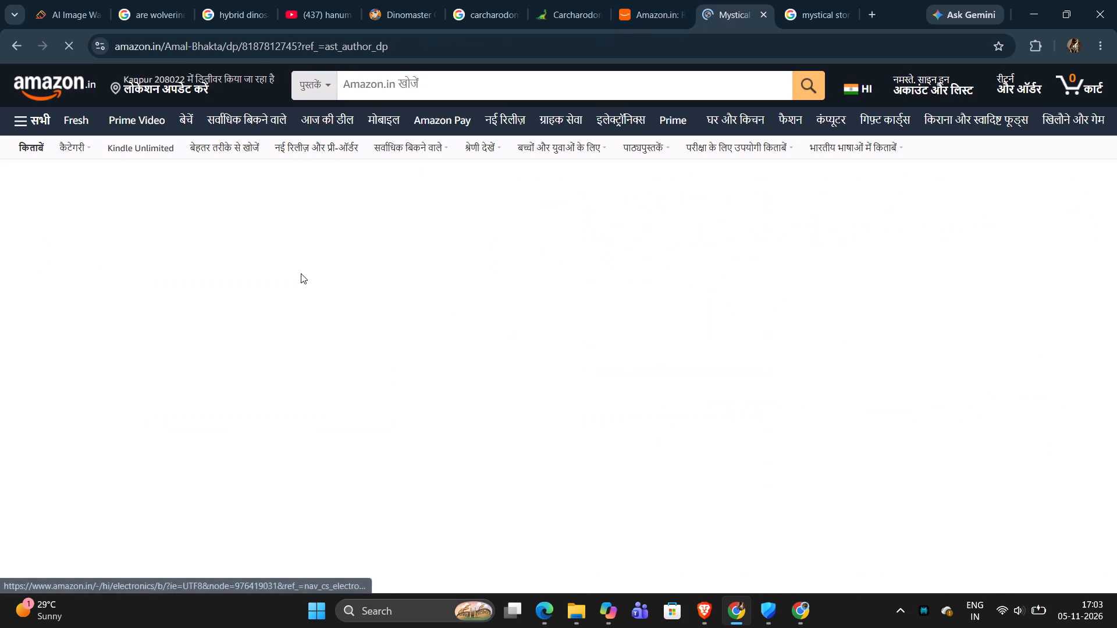
pyautogui.scroll(-2, 301, 273)
pyautogui.click(73, 452)
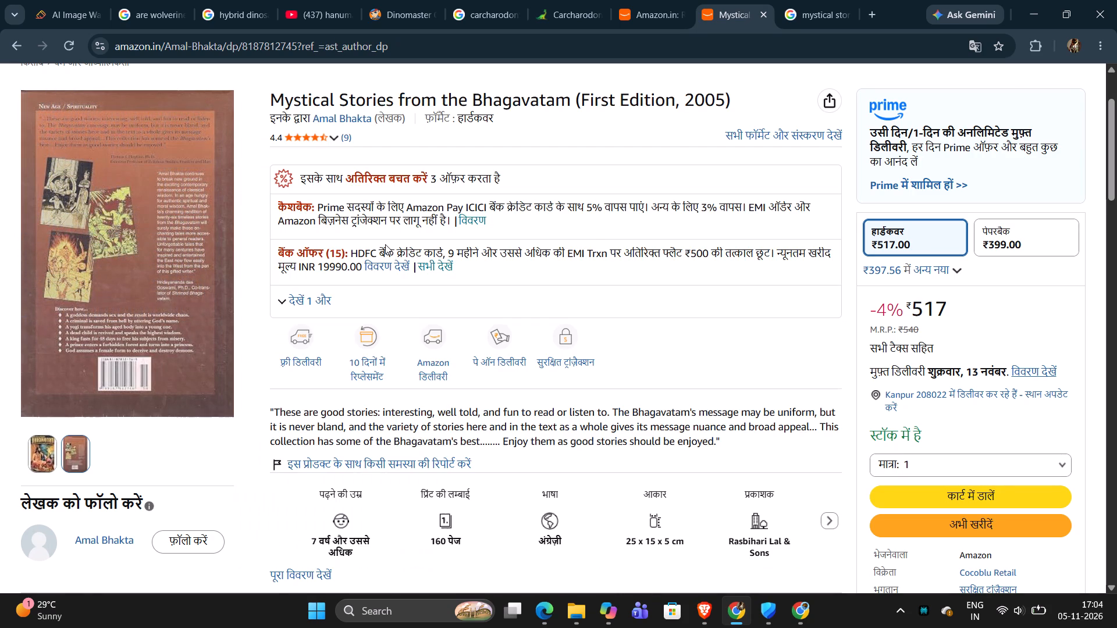
# Examine the hardcover edition's product details, description and purchase information.
pyautogui.scroll(-5, 707, 284)
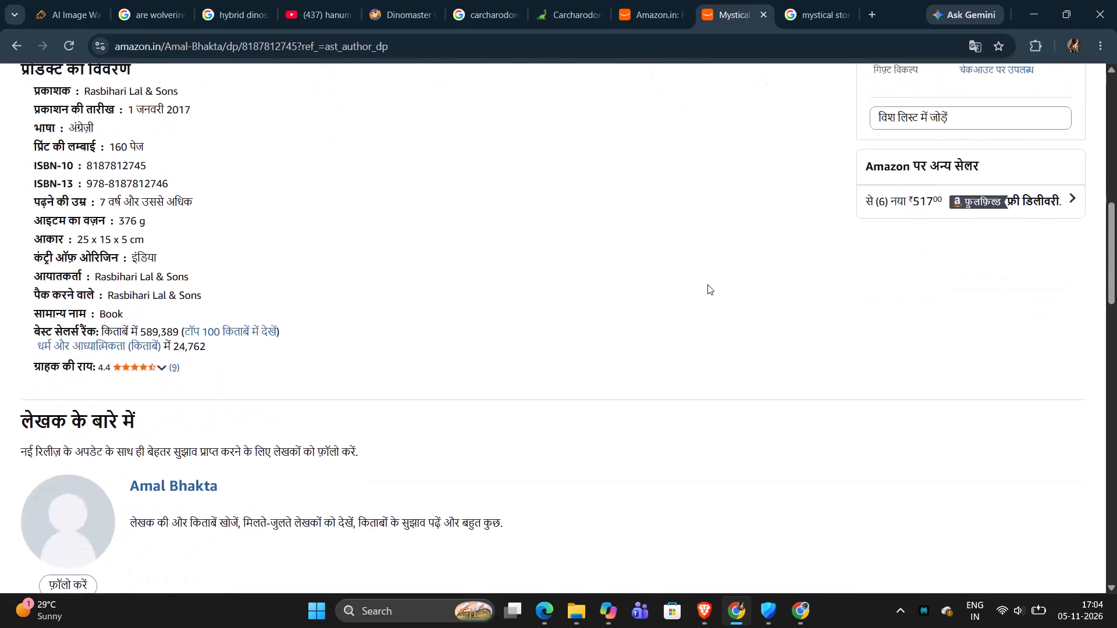
pyautogui.scroll(-2, 707, 284)
pyautogui.scroll(4, 707, 284)
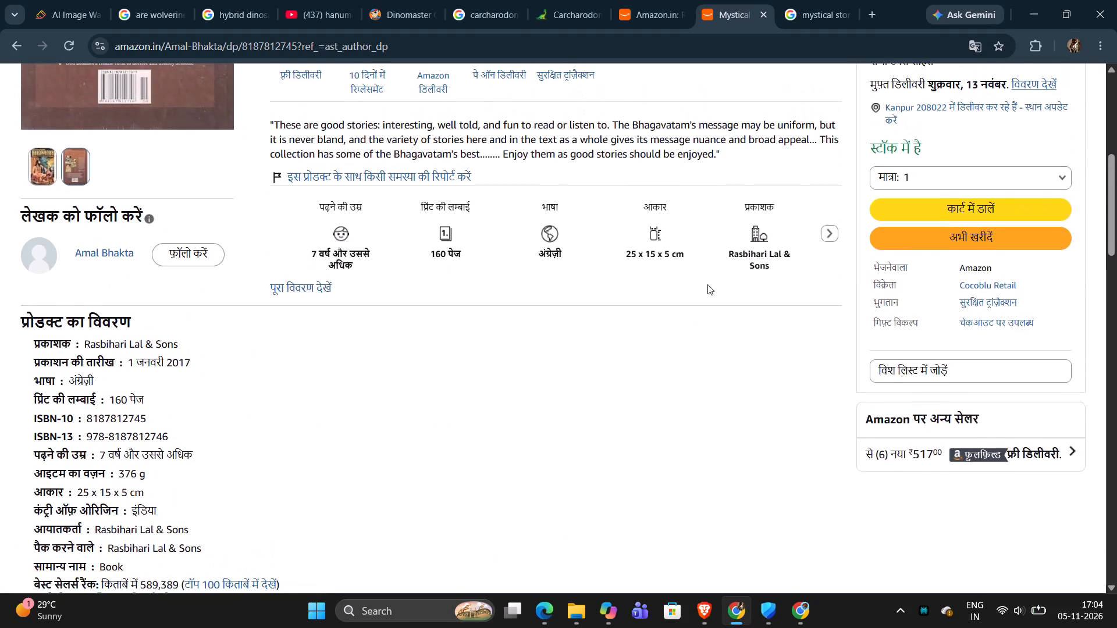
pyautogui.scroll(2, 707, 284)
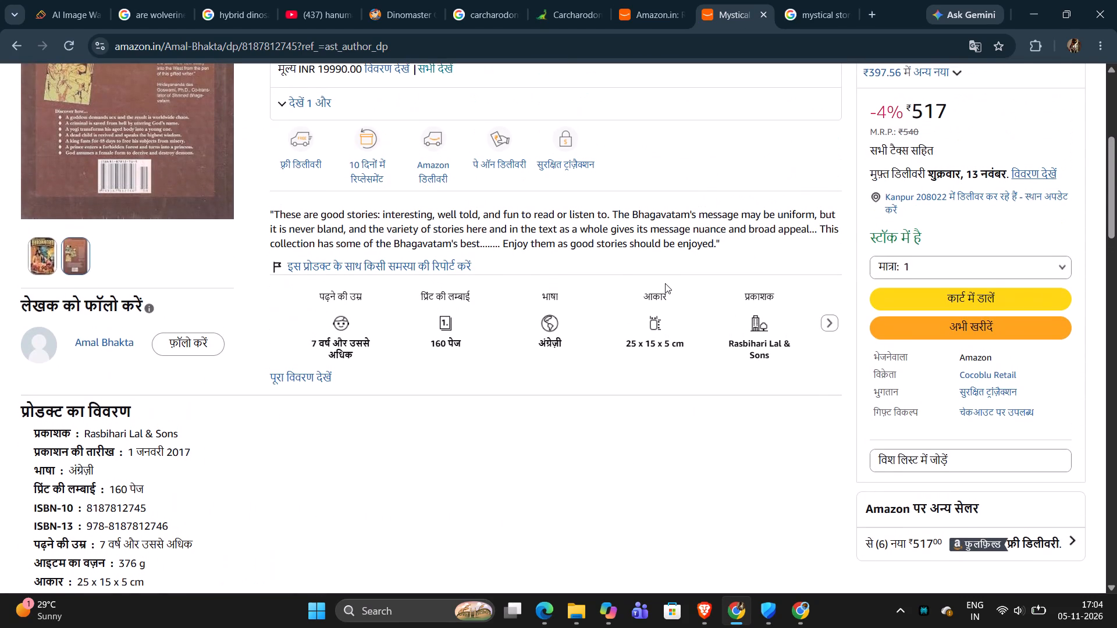
pyautogui.hscroll(-1, 665, 283)
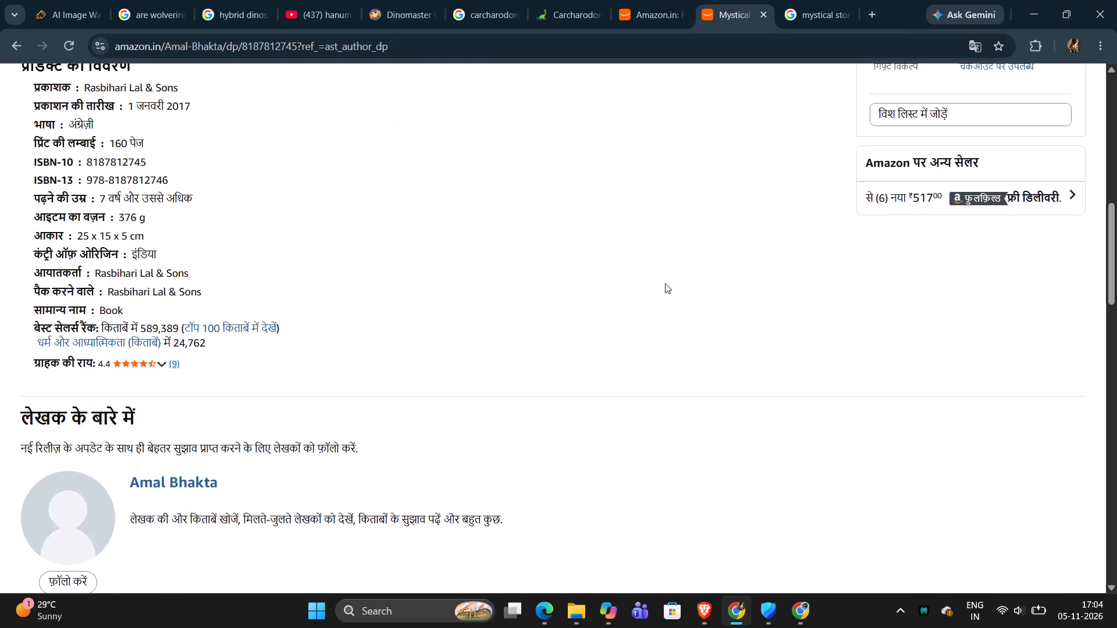
pyautogui.hscroll(-1, 665, 283)
pyautogui.scroll(1, 665, 283)
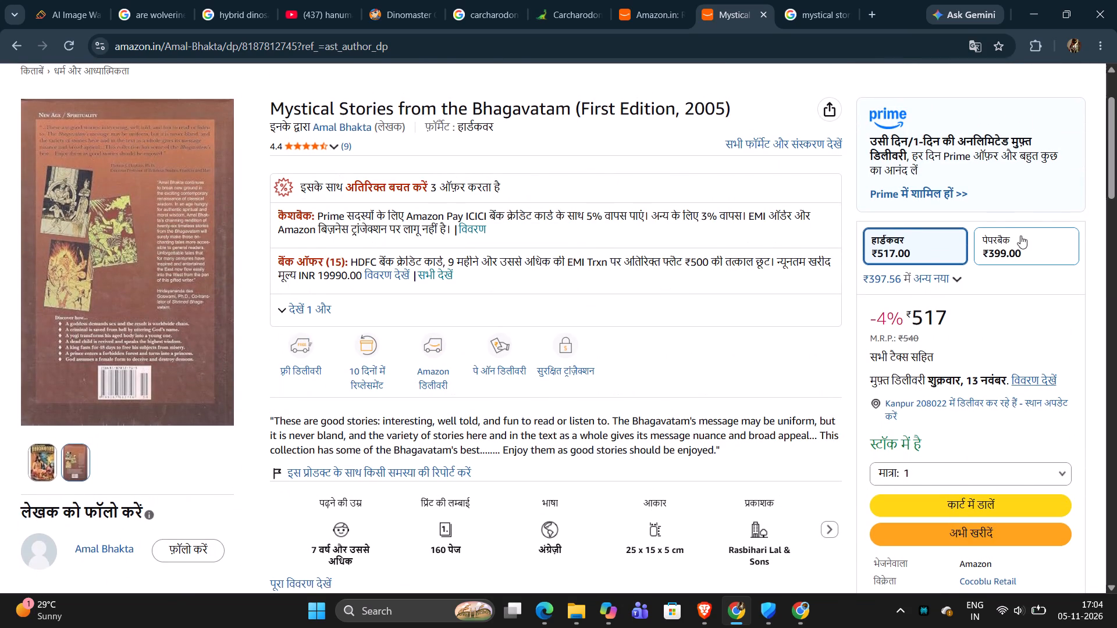
# Switch to the paperback edition of the book and read its offers, description and specifications.
pyautogui.click(1024, 248)
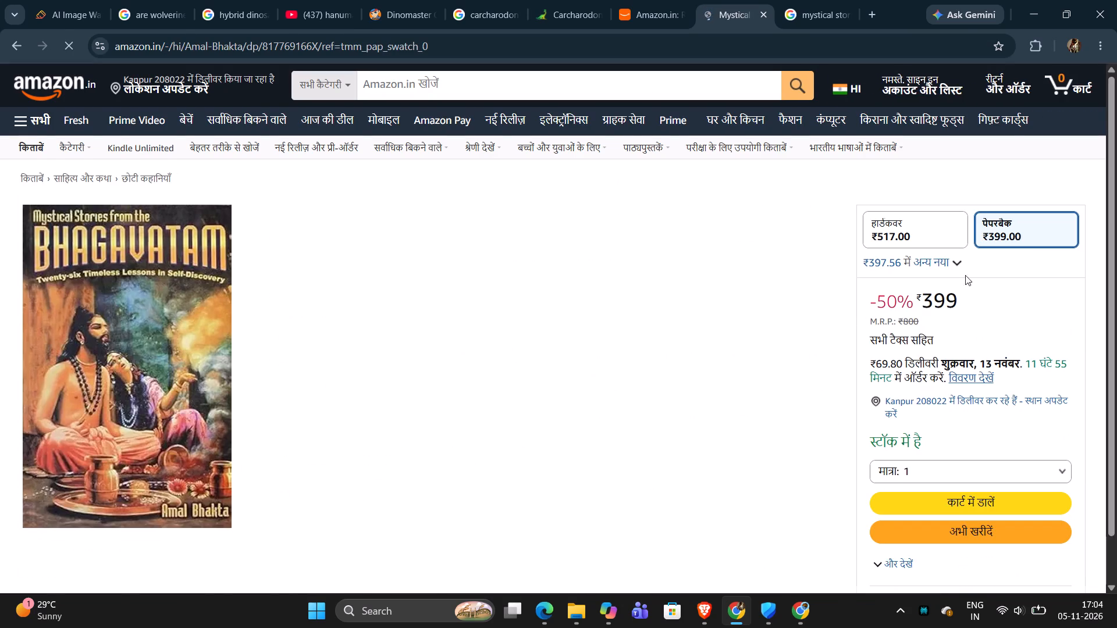
pyautogui.scroll(-3, 648, 386)
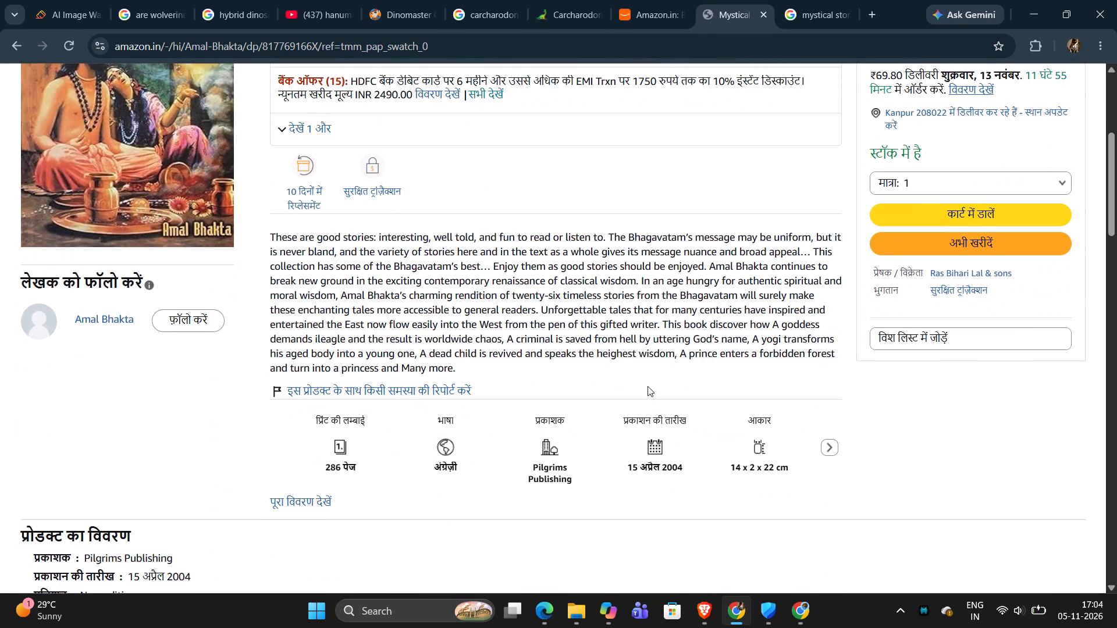
pyautogui.scroll(-2, 648, 386)
pyautogui.scroll(3, 648, 386)
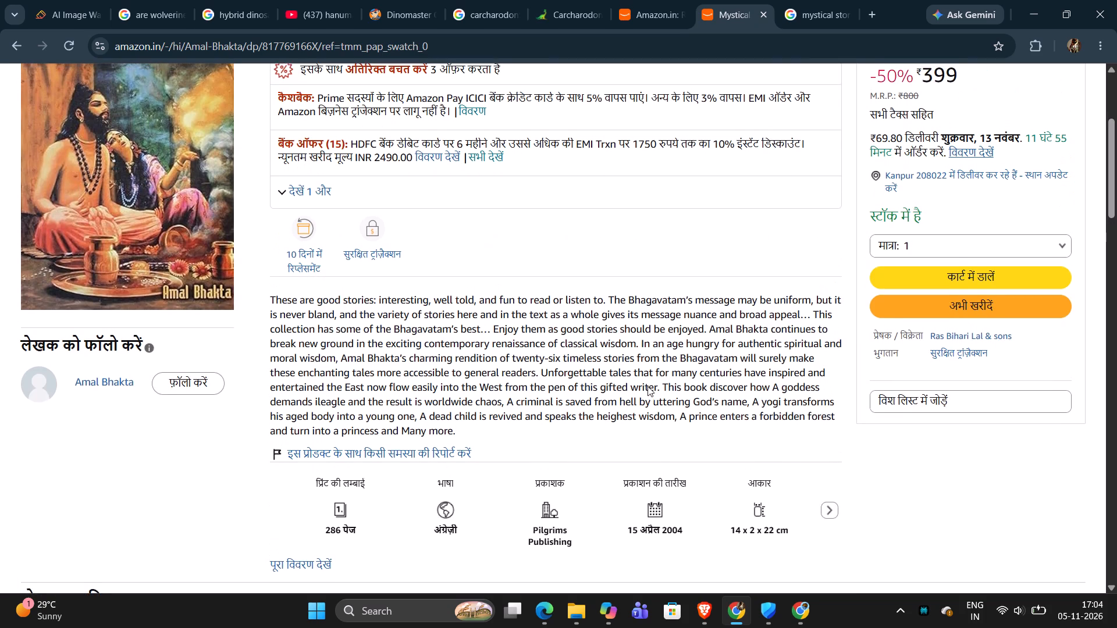
pyautogui.scroll(2, 648, 386)
pyautogui.scroll(-1, 648, 386)
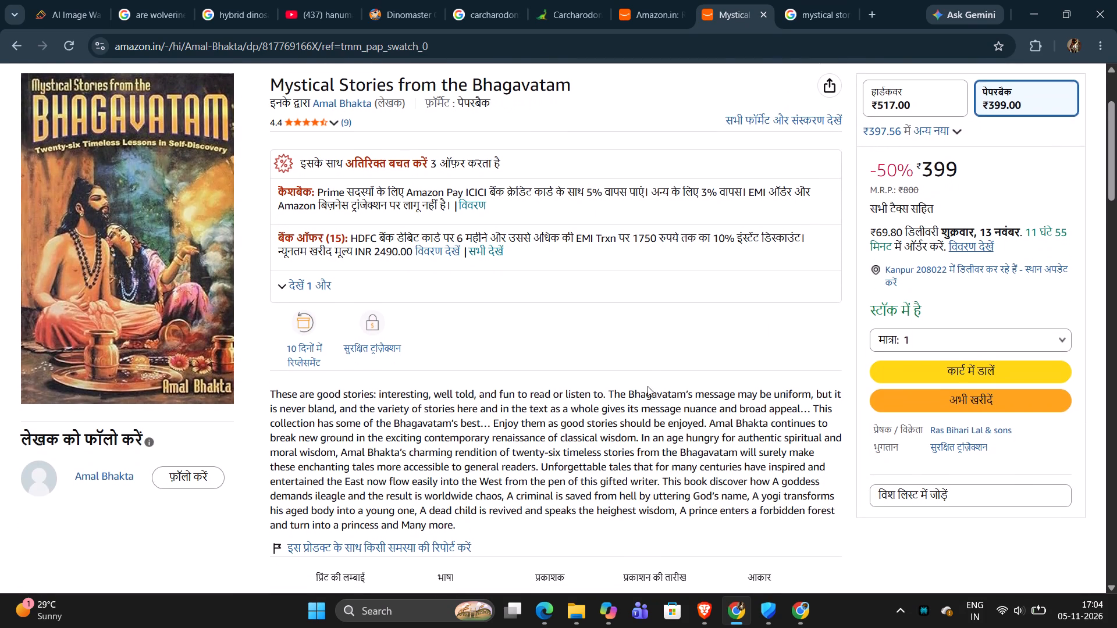
pyautogui.scroll(-1, 648, 386)
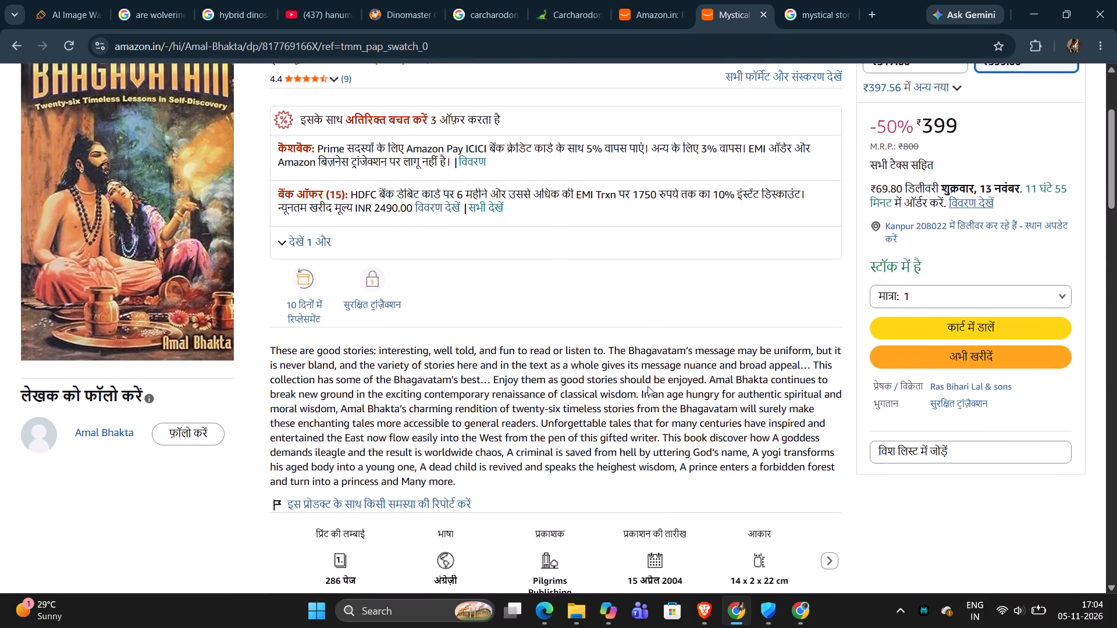
pyautogui.scroll(-1, 648, 386)
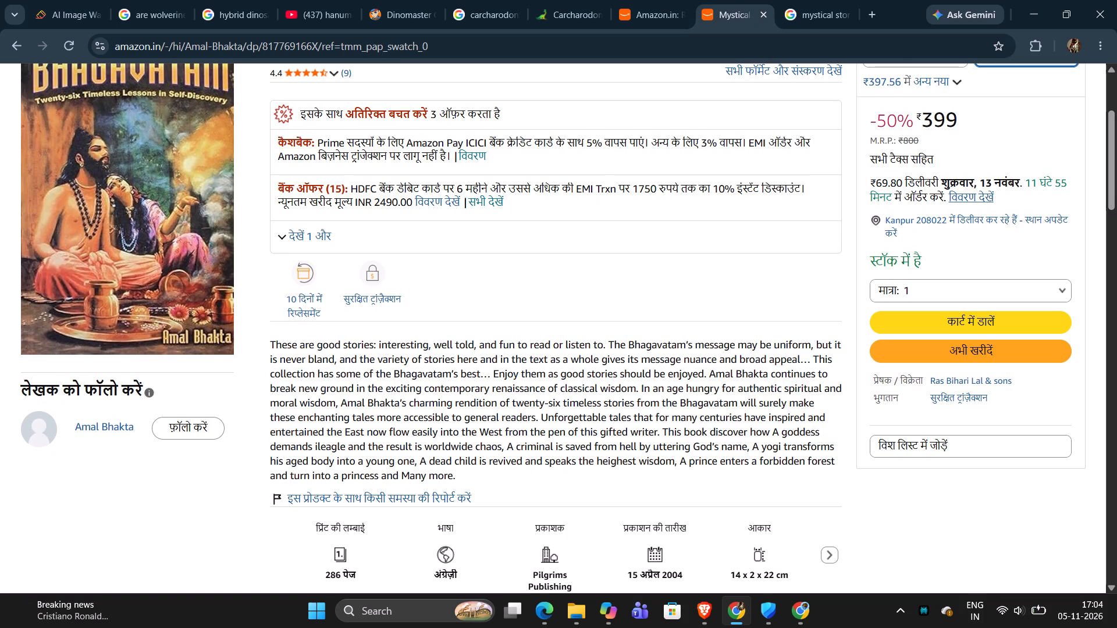
pyautogui.scroll(-3, 648, 386)
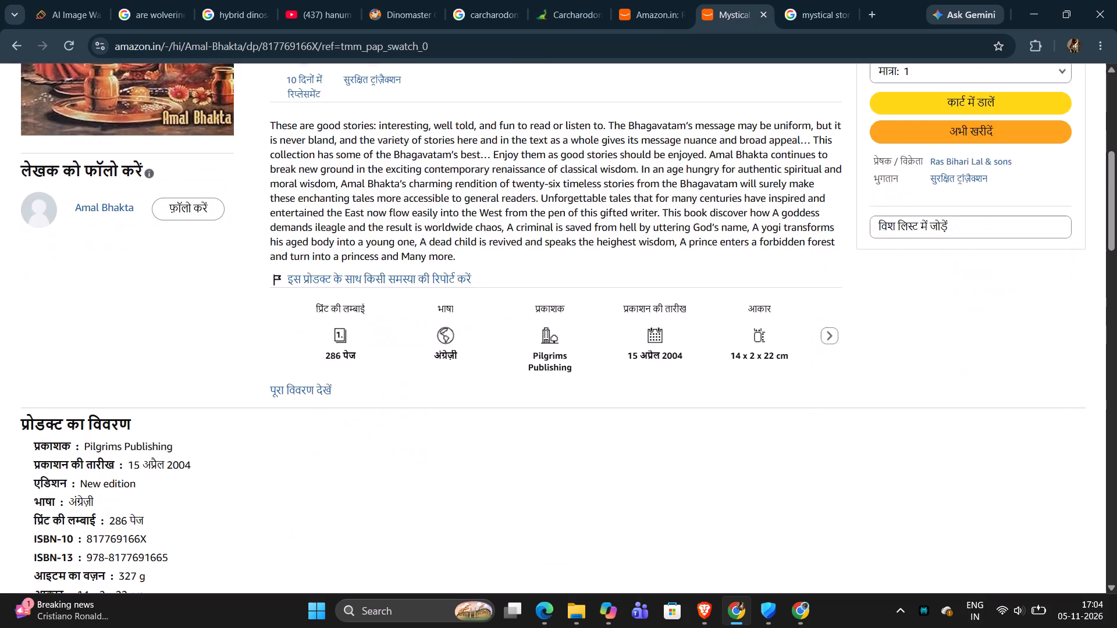
# Examine the paperback's product details and its customer reviews from India and other countries.
pyautogui.scroll(-6, 648, 386)
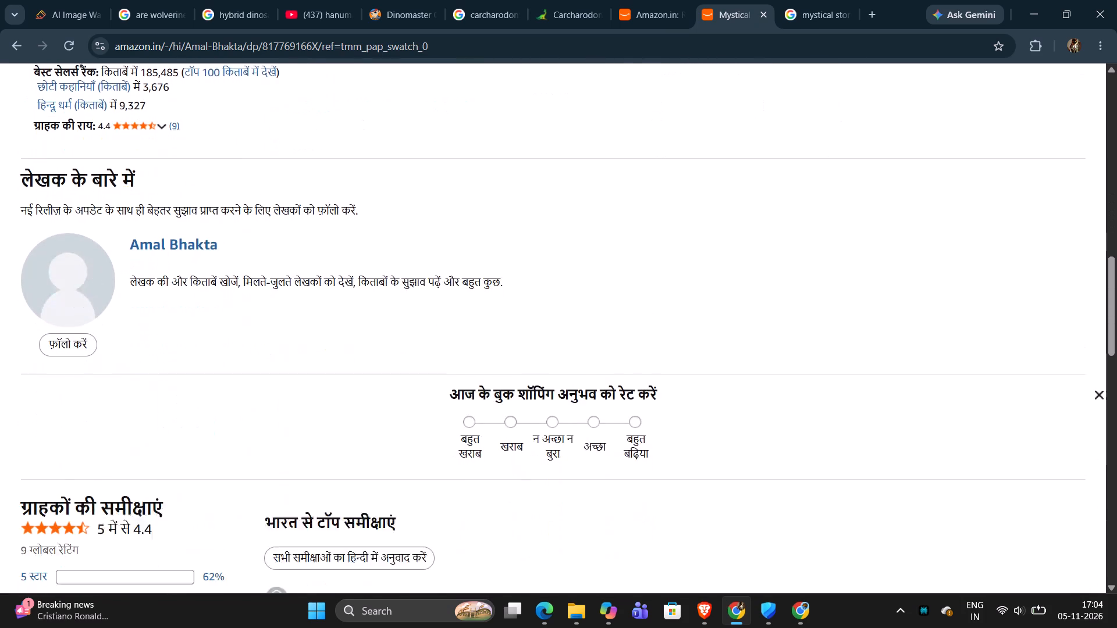
pyautogui.scroll(-9, 648, 386)
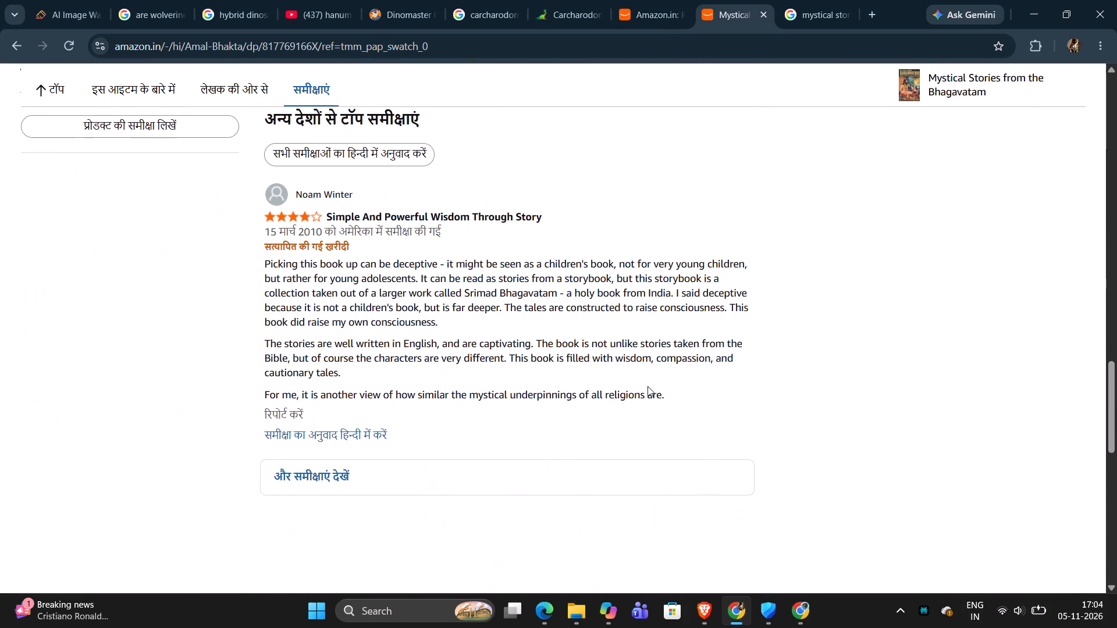
pyautogui.scroll(-1, 648, 386)
pyautogui.scroll(1, 648, 386)
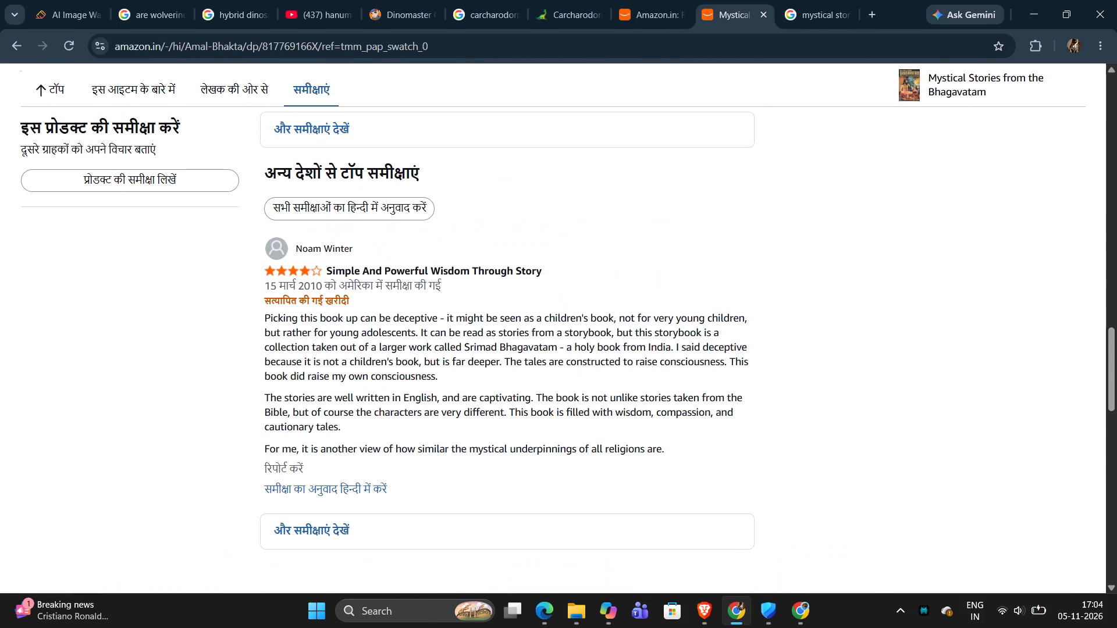
pyautogui.scroll(3, 433, 266)
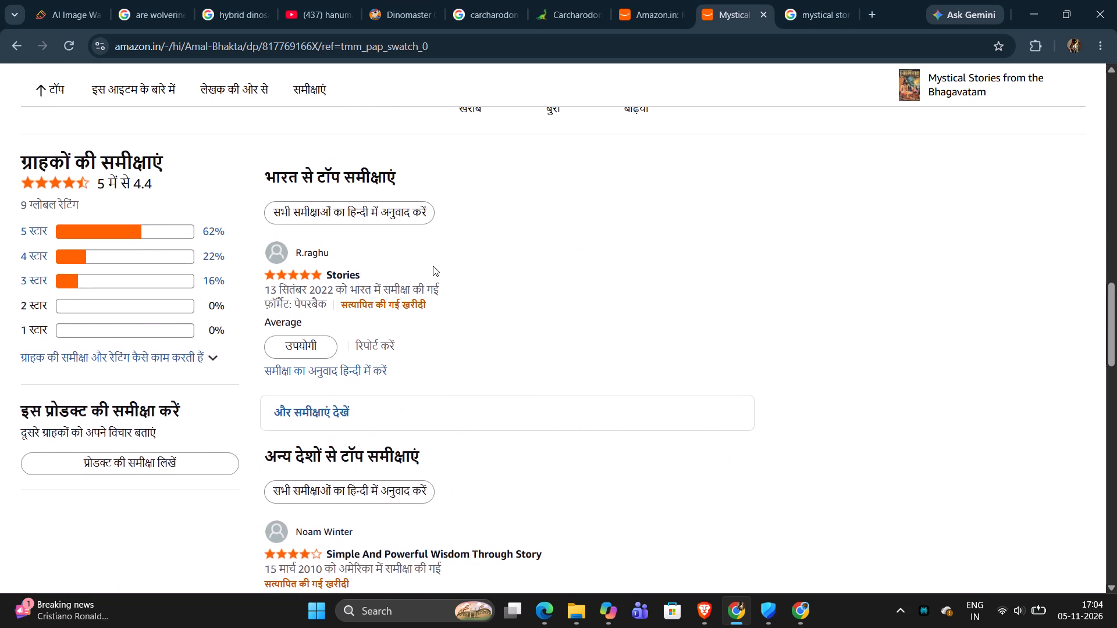
pyautogui.scroll(-1, 433, 266)
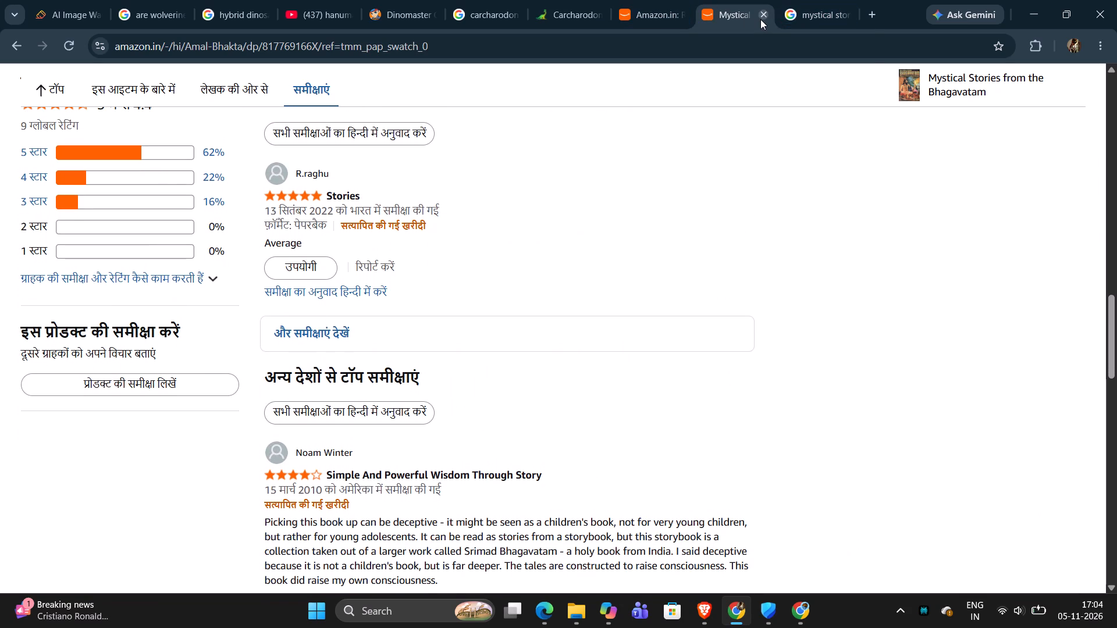
# Close the Mystical Stories product page and open a new blank tab.
pyautogui.click(760, 17)
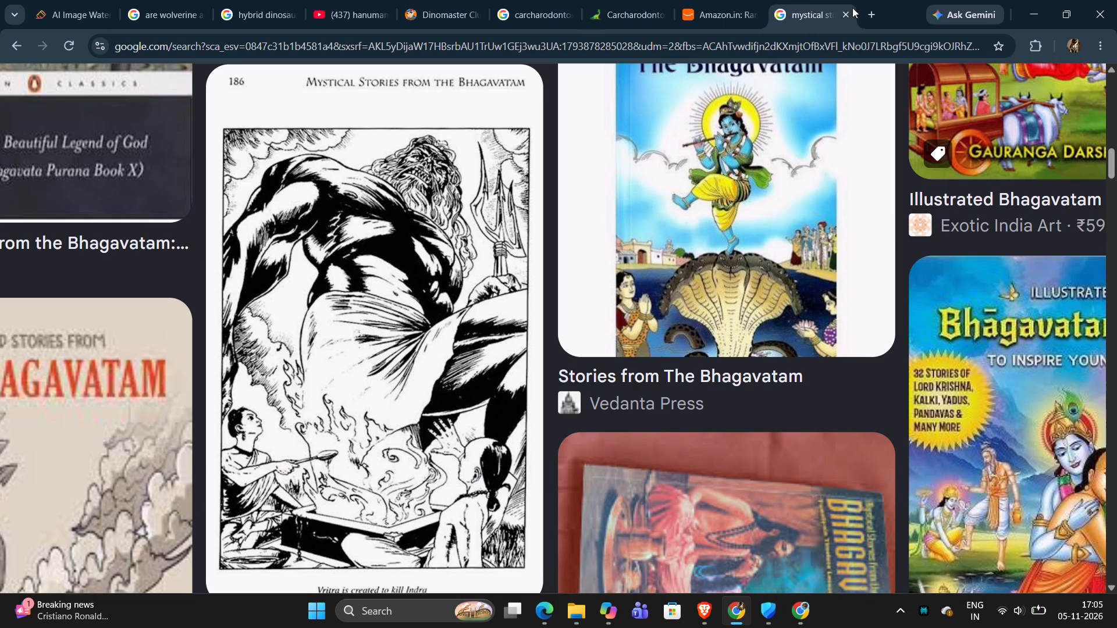
pyautogui.click(876, 8)
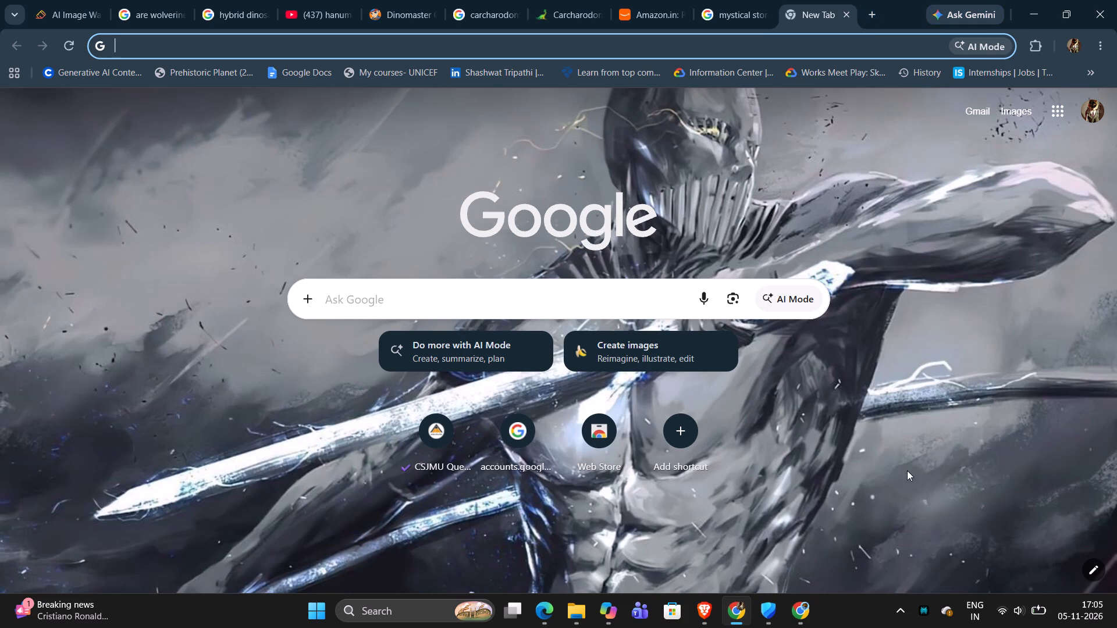
# Switch to the other Chrome window and close its Sita and Ravana book page, leaving the Google Docs document.
pyautogui.click(809, 619)
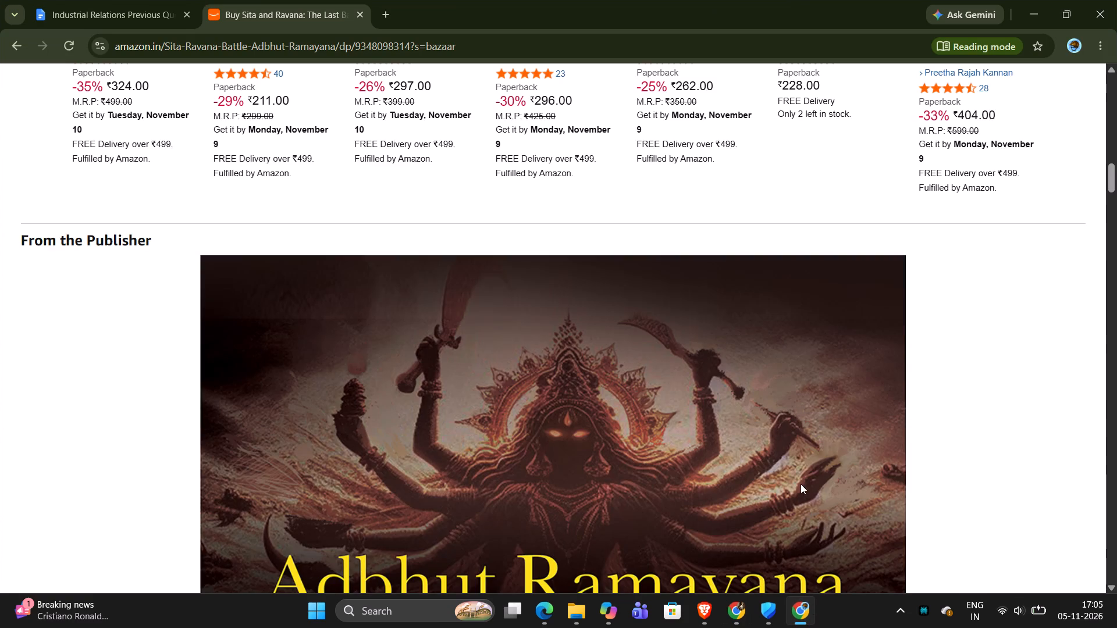
pyautogui.click(361, 18)
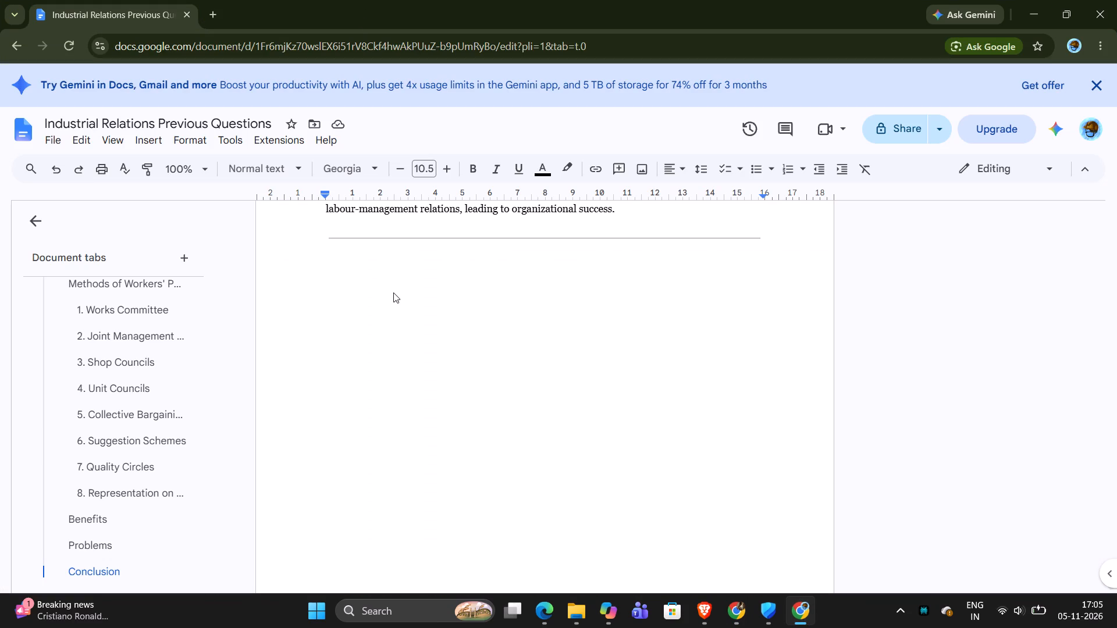
# Look back through the Unit-II short and long answers in the final pages of the document.
pyautogui.scroll(19, 393, 292)
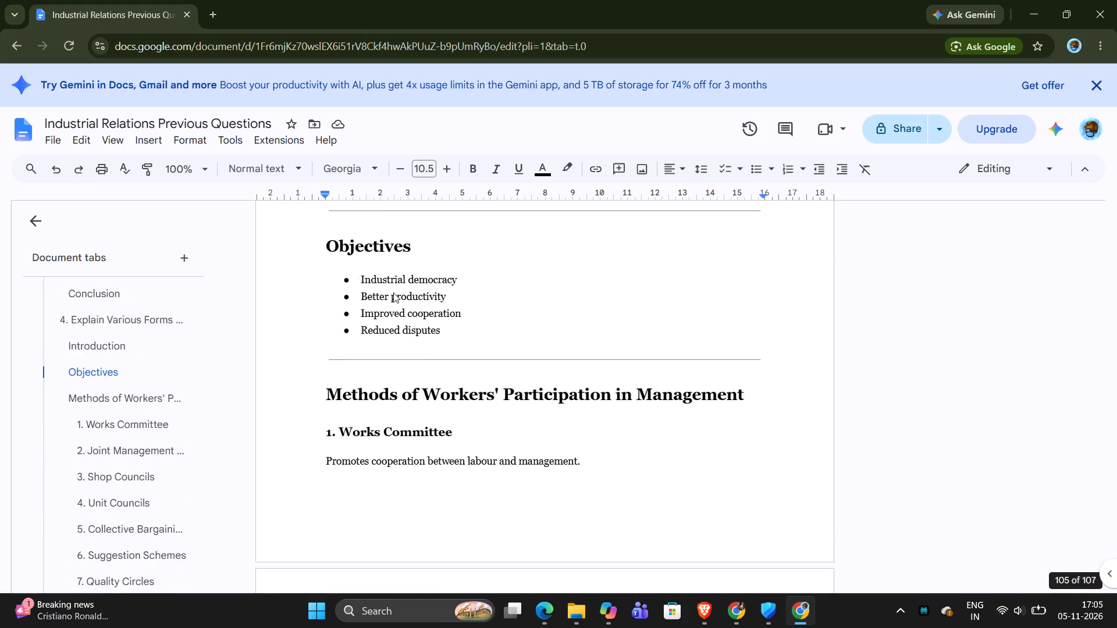
pyautogui.scroll(20, 393, 292)
pyautogui.scroll(2, 393, 292)
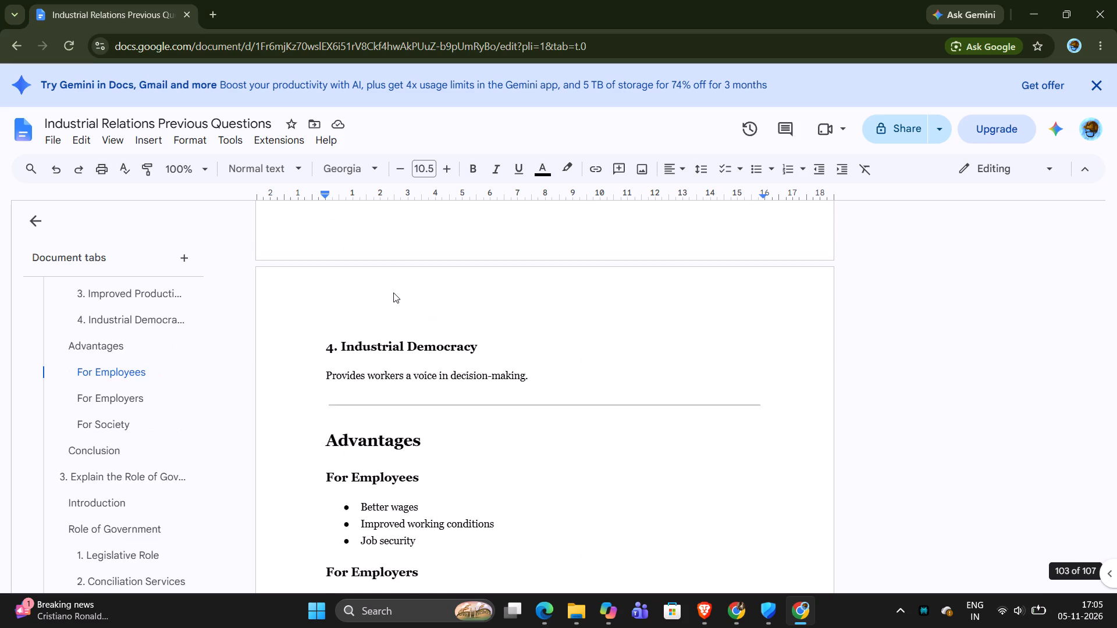
pyautogui.scroll(20, 393, 292)
pyautogui.scroll(2, 393, 292)
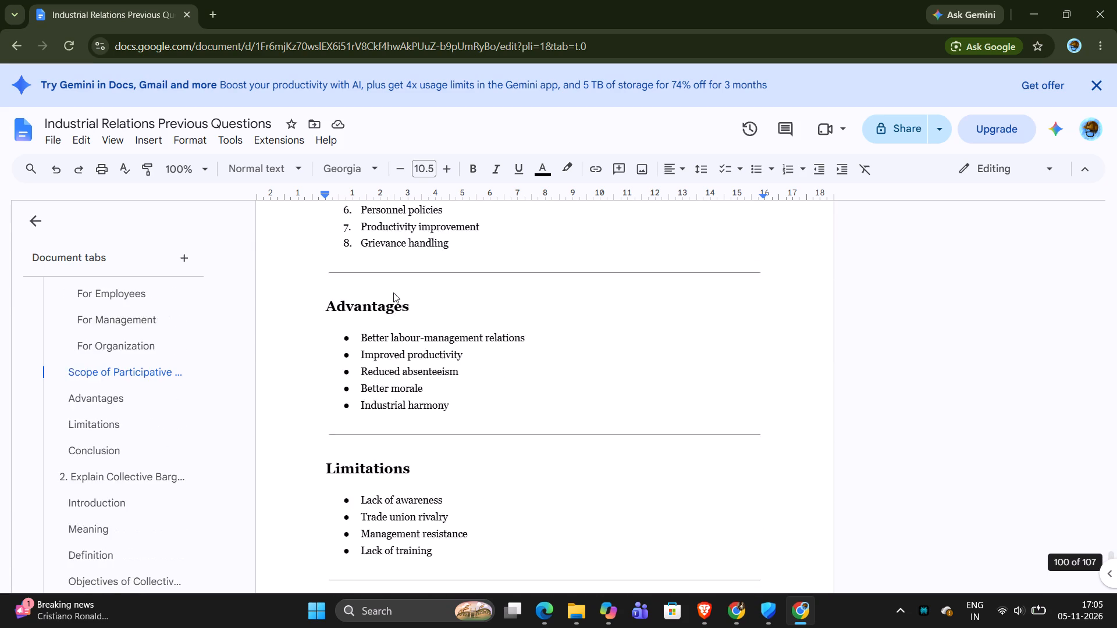
pyautogui.scroll(17, 393, 292)
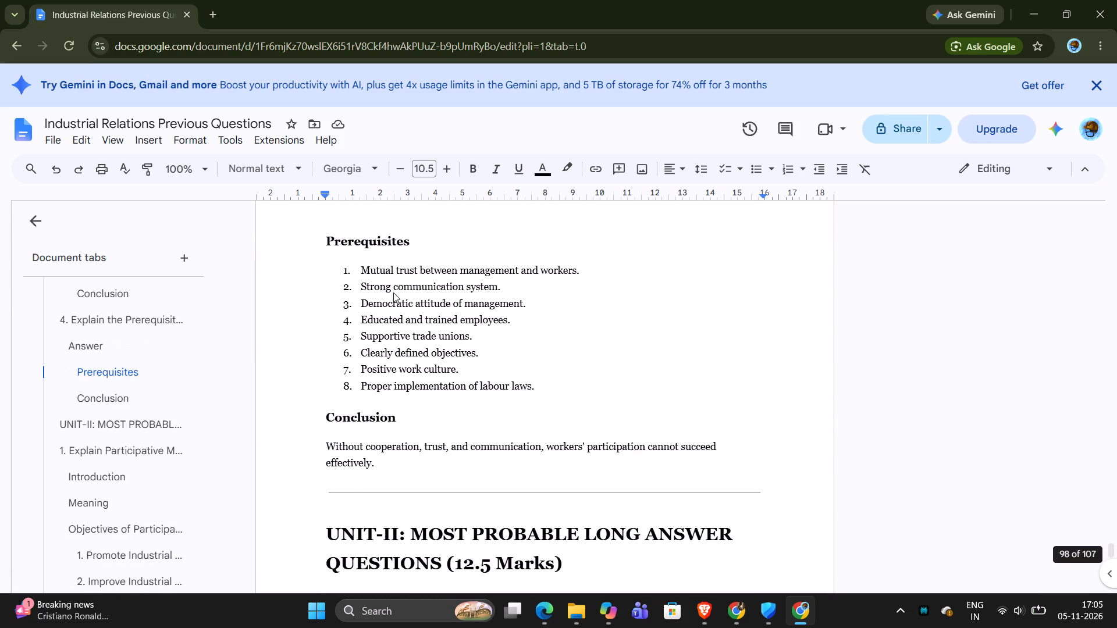
pyautogui.scroll(-20, 393, 292)
pyautogui.scroll(-9, 393, 292)
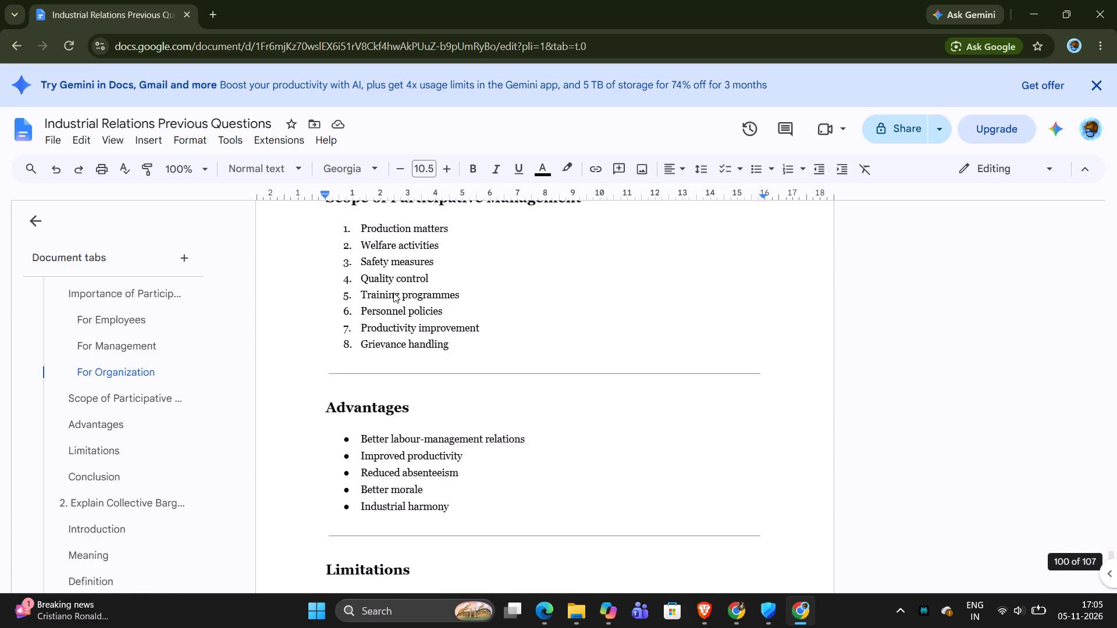
pyautogui.scroll(-20, 393, 292)
pyautogui.scroll(-11, 393, 292)
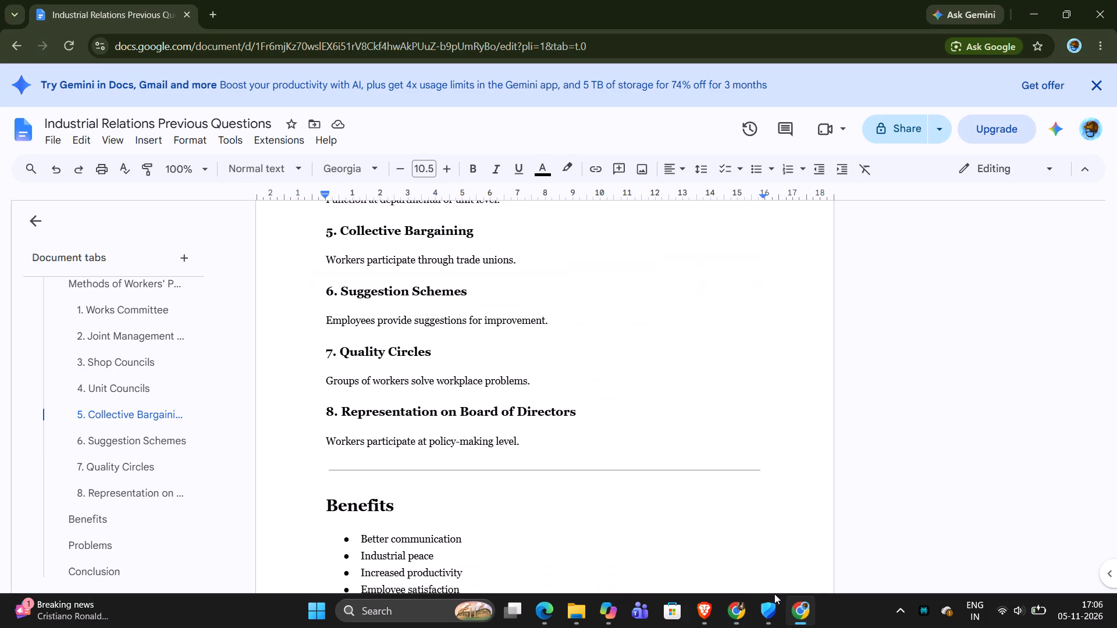
pyautogui.scroll(-17, 689, 533)
pyautogui.scroll(2, 689, 533)
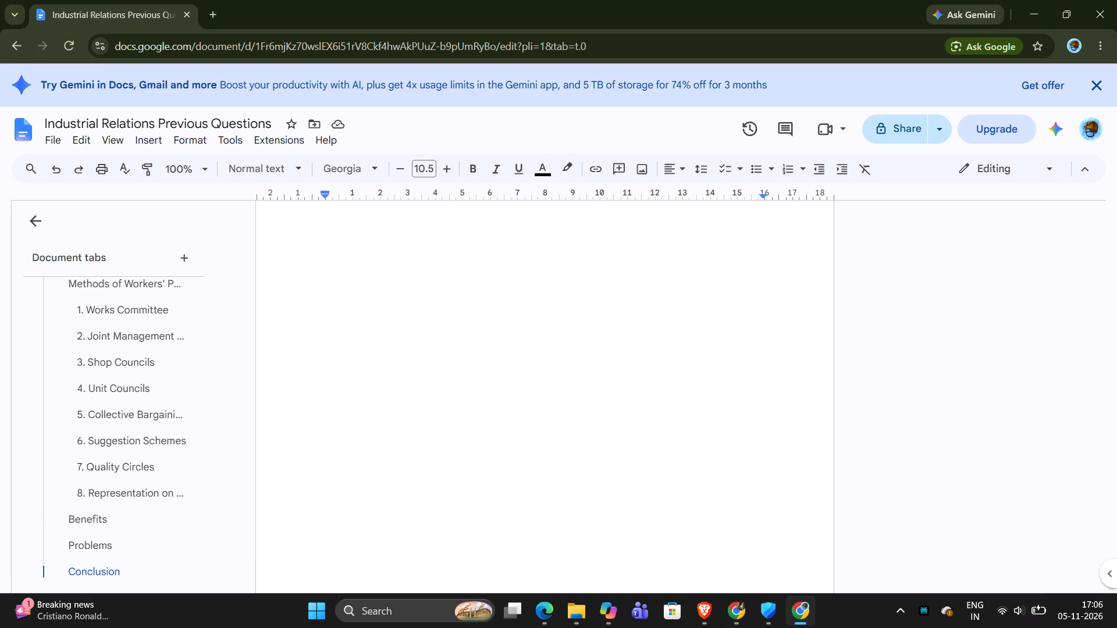
pyautogui.scroll(2, 689, 533)
pyautogui.click(377, 366)
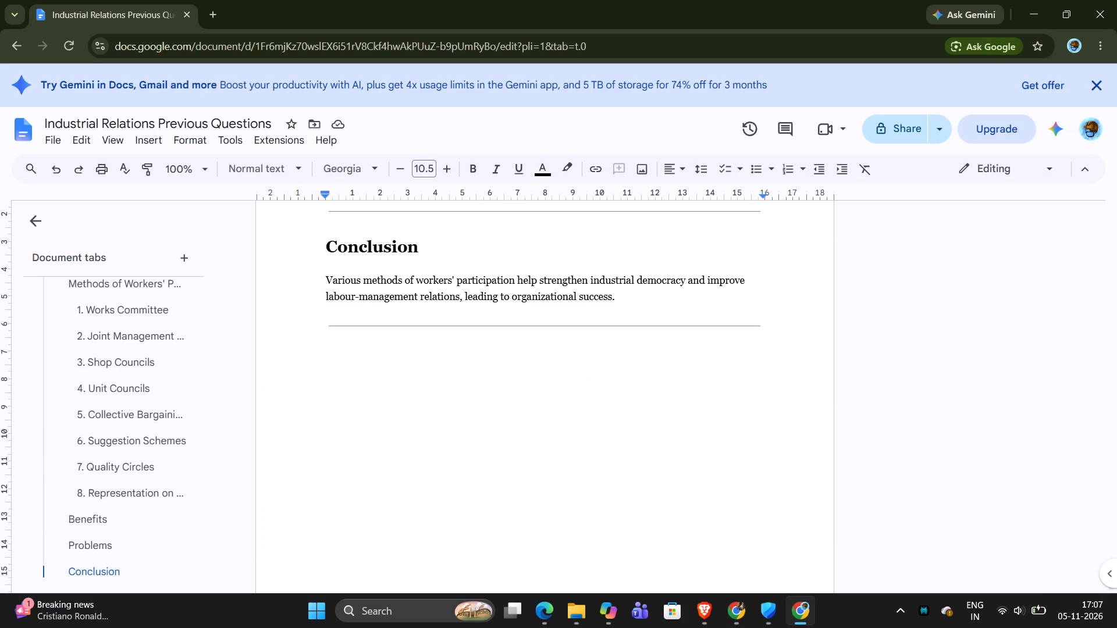
pyautogui.hotkey('ctrl', 'v')
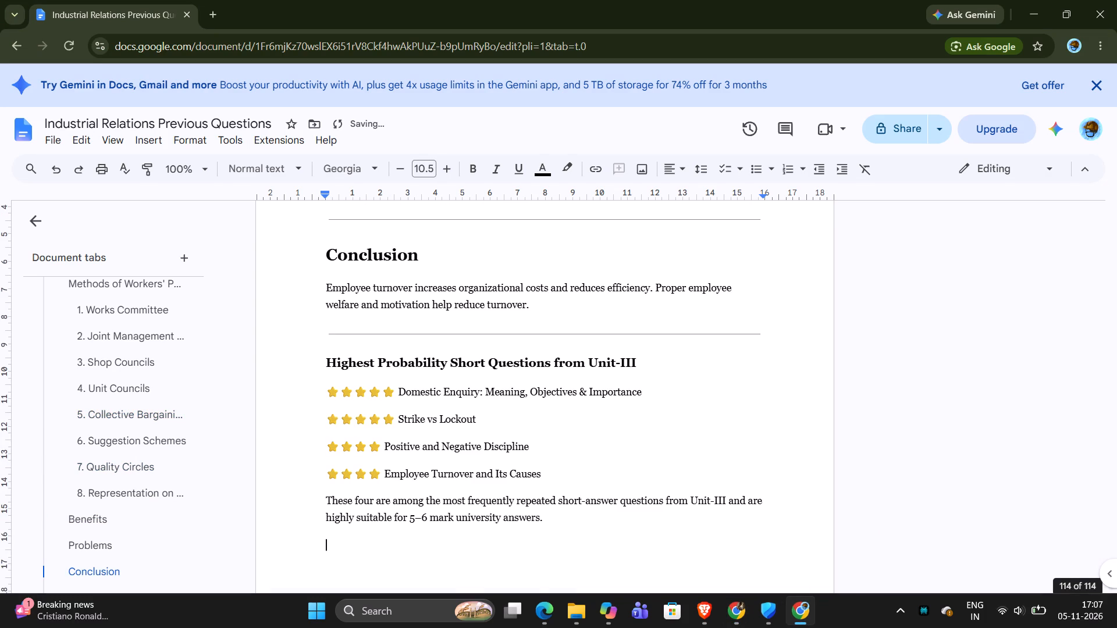
# Delete the "Highest Probability Short Questions from Unit-III" heading, its starred list and the closing remark at the document's end.
pyautogui.moveTo(543, 526); pyautogui.dragTo(322, 371)
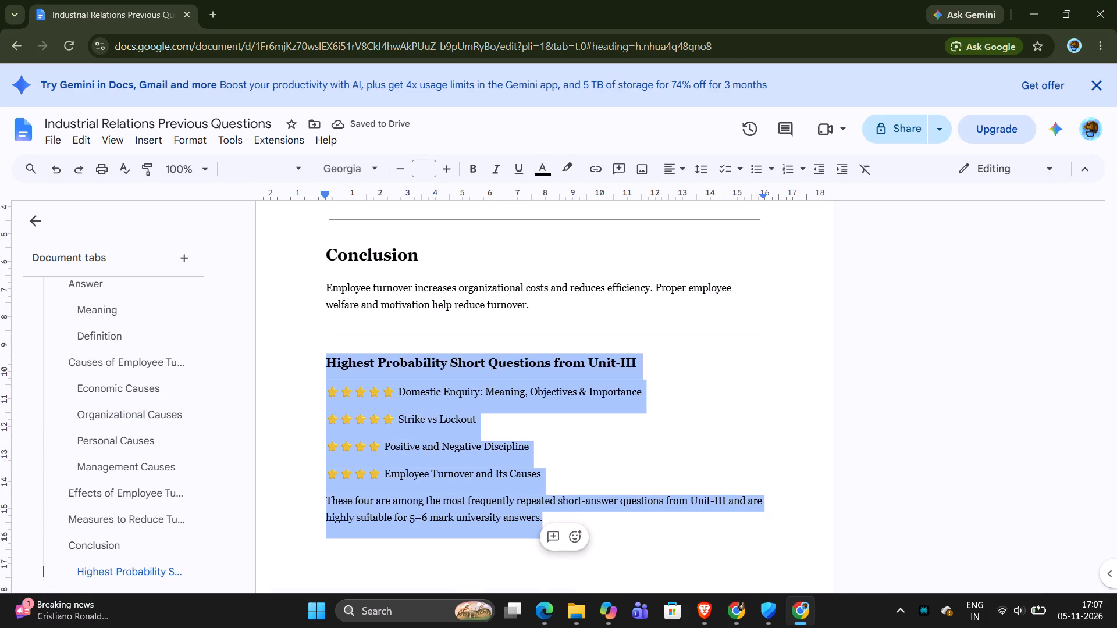
pyautogui.press('Delete')
# Reduce the Measures to Reduce Turnover, Effects of Employee Turnover and Causes of Employee Turnover headings to font size 14.5.
pyautogui.scroll(4, 322, 371)
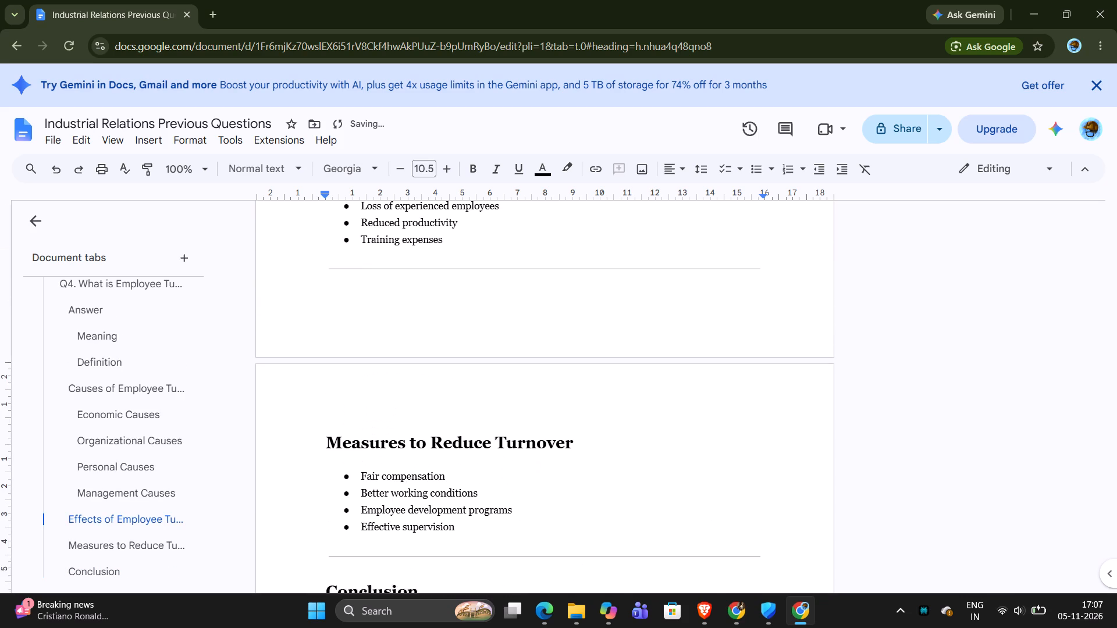
pyautogui.moveTo(582, 442); pyautogui.dragTo(293, 424)
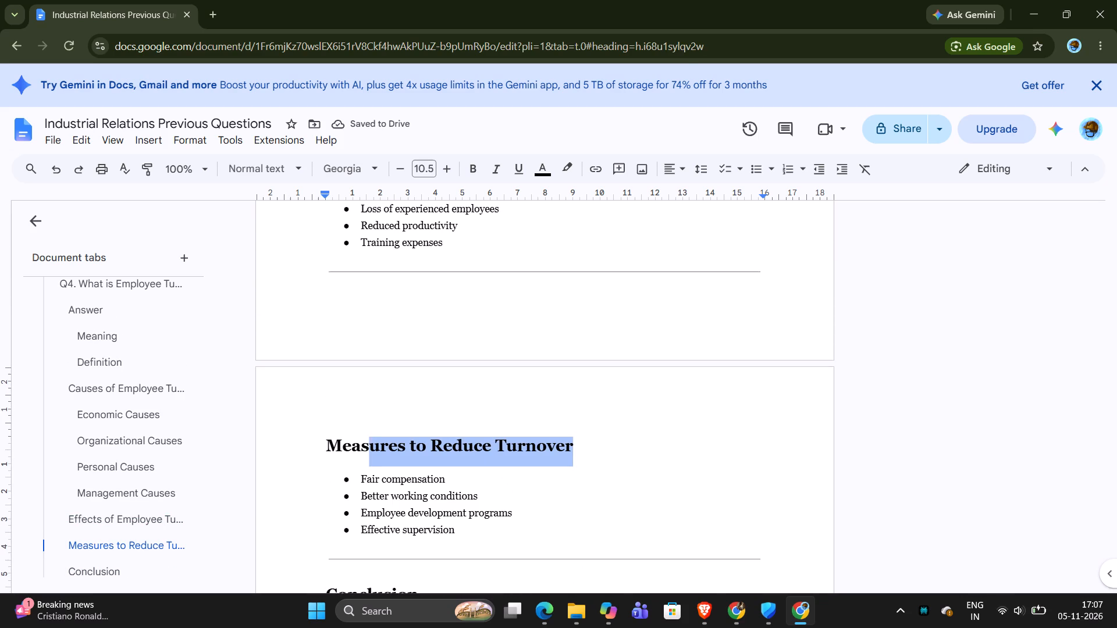
pyautogui.doubleClick(399, 177)
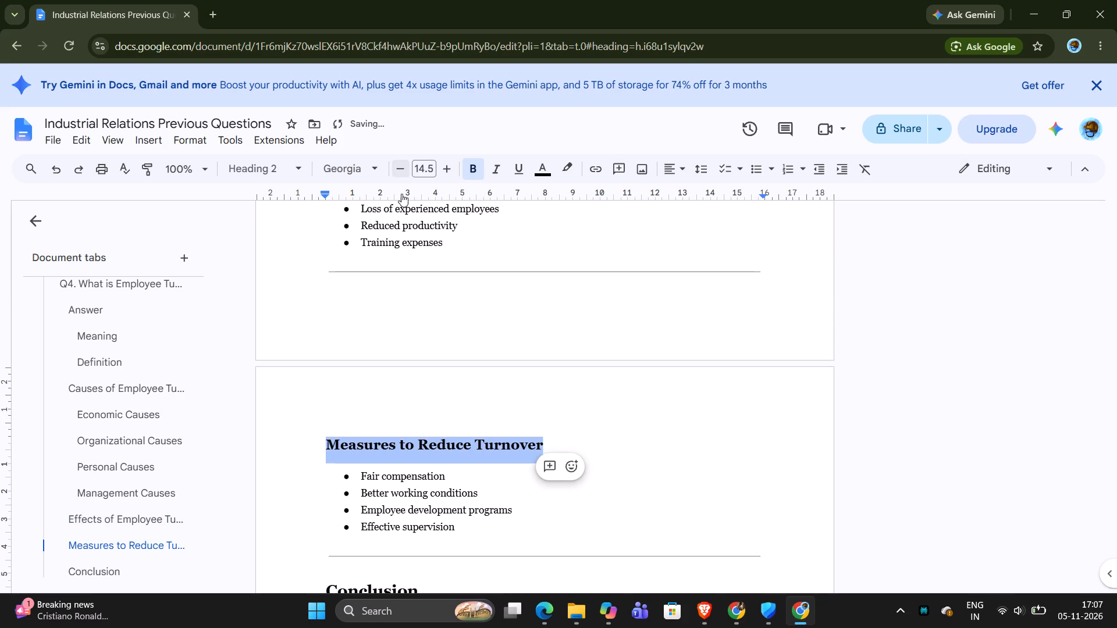
pyautogui.scroll(2, 437, 313)
pyautogui.moveTo(582, 351); pyautogui.dragTo(382, 351)
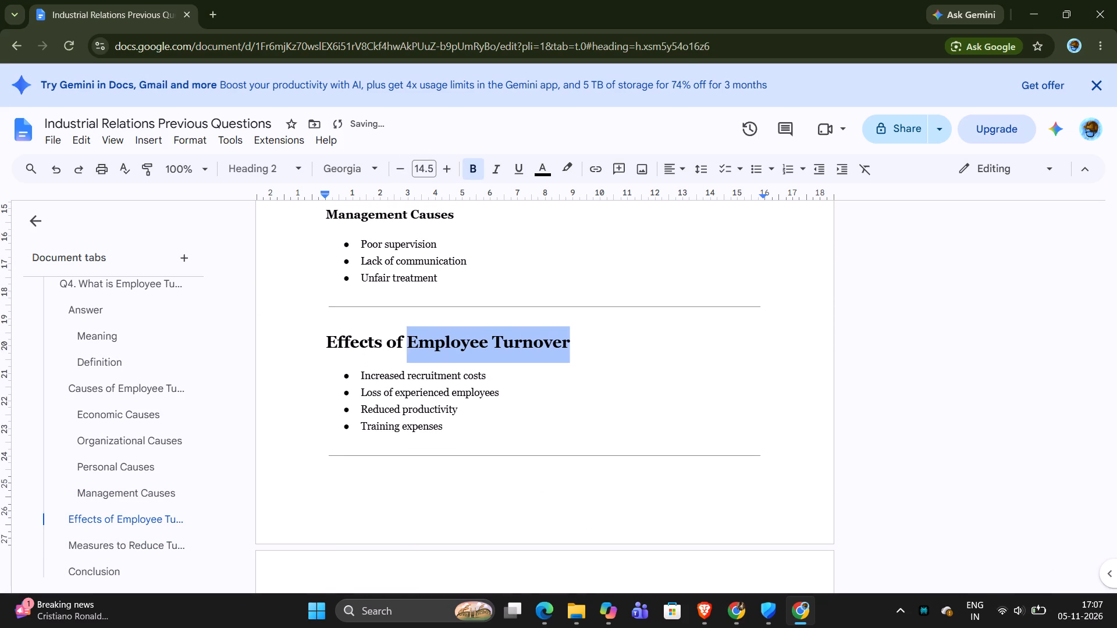
pyautogui.moveTo(382, 351); pyautogui.dragTo(304, 347)
pyautogui.doubleClick(401, 170)
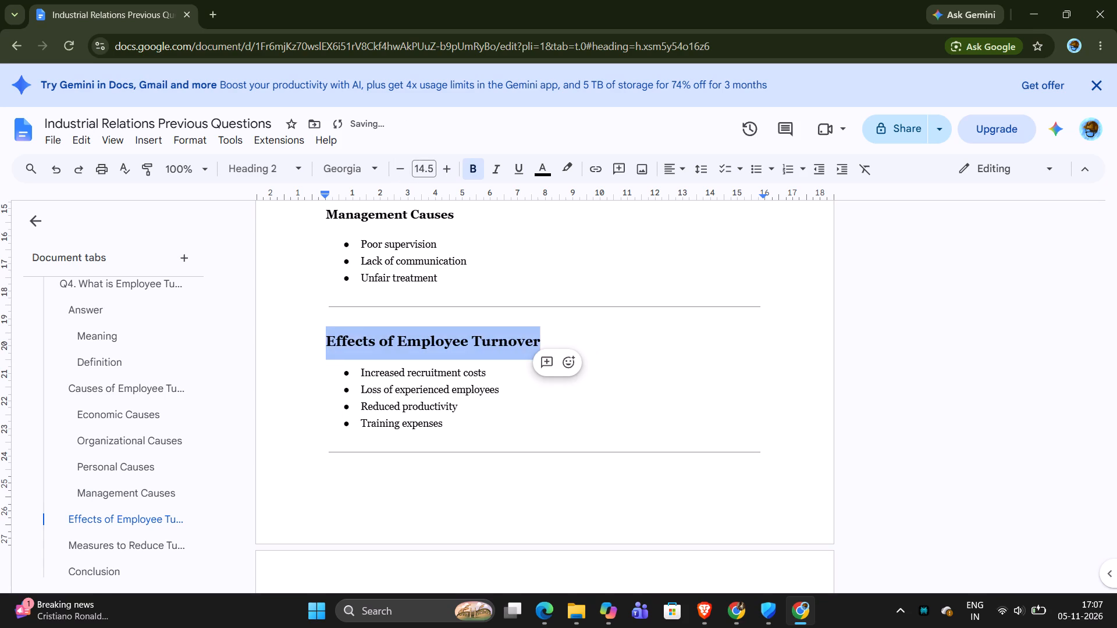
pyautogui.scroll(4, 450, 291)
pyautogui.moveTo(585, 312); pyautogui.dragTo(316, 306)
pyautogui.doubleClick(405, 177)
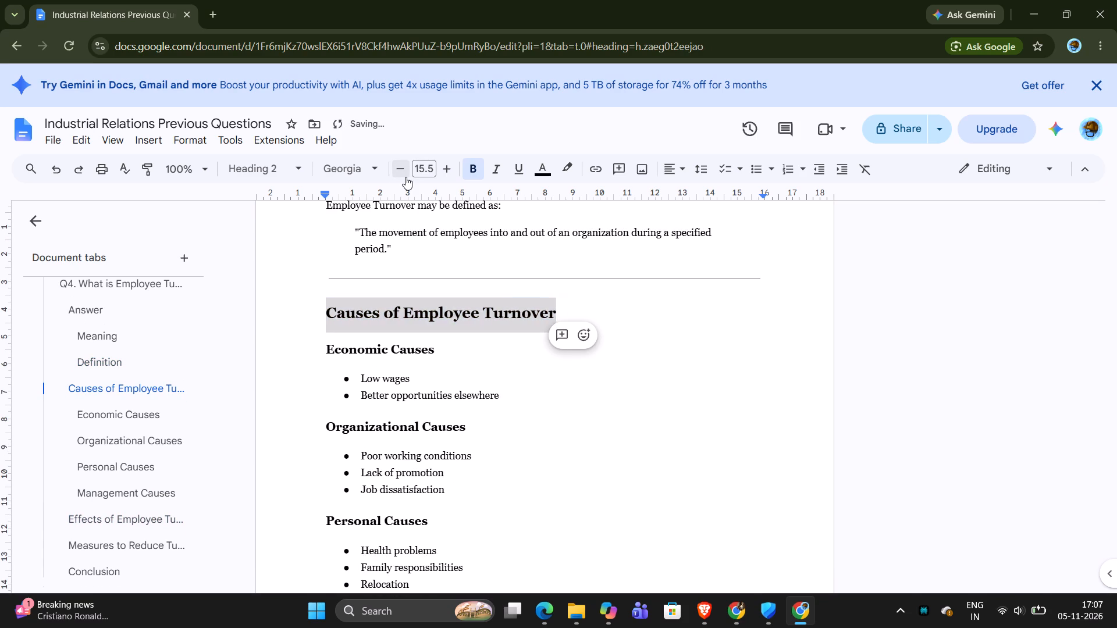
# Reduce the Q4 employee turnover question title to font size 16.5 and its Answer heading to 15.5.
pyautogui.scroll(5, 441, 320)
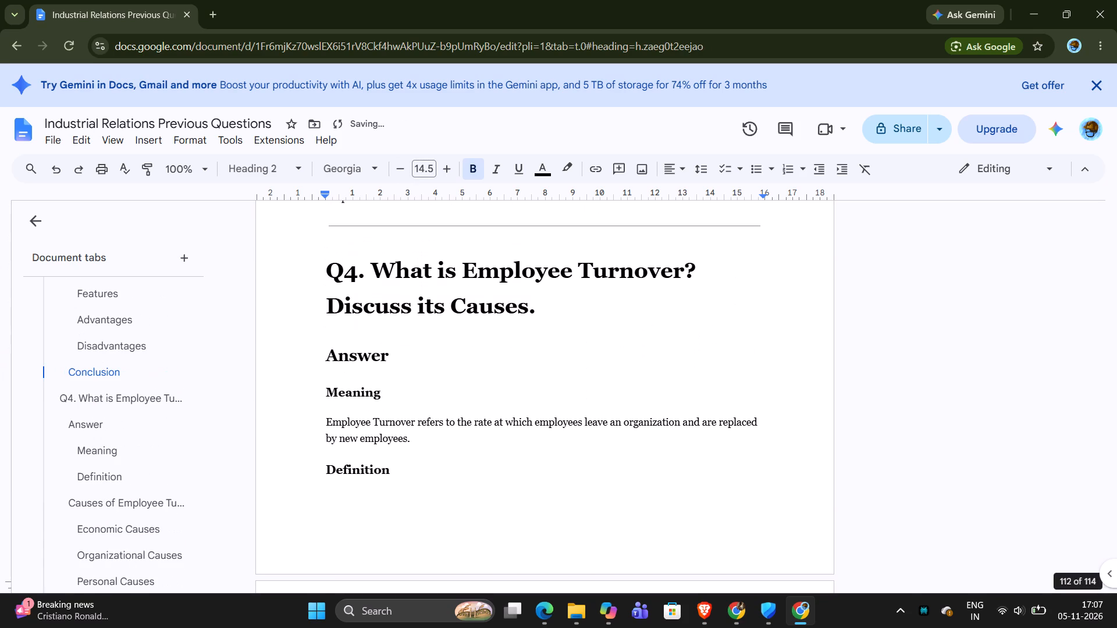
pyautogui.moveTo(546, 312); pyautogui.dragTo(287, 264)
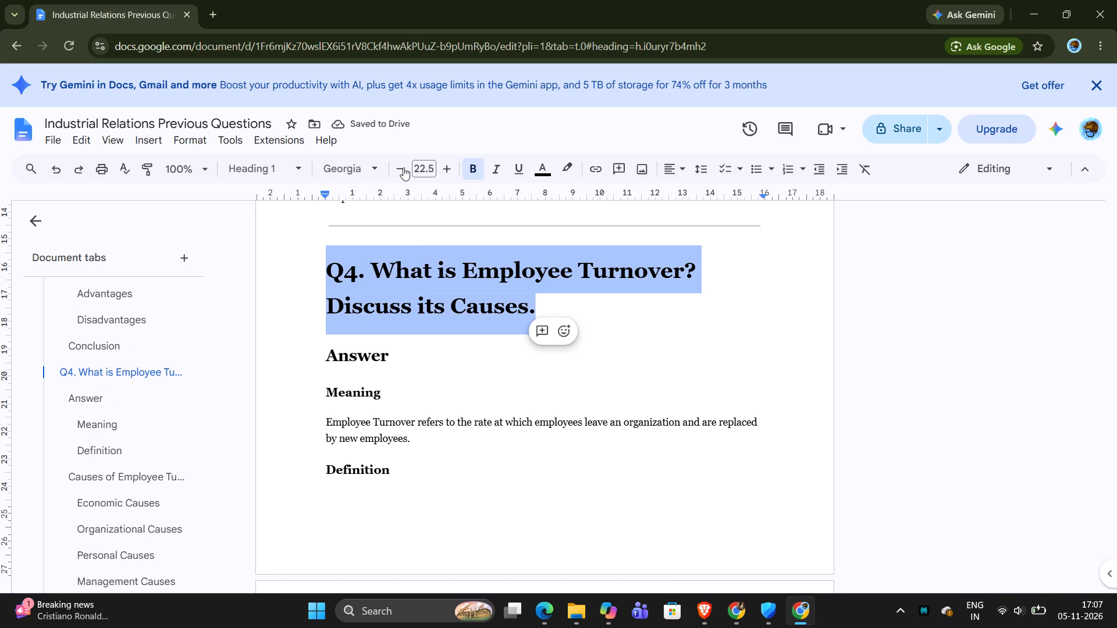
pyautogui.tripleClick(403, 167)
pyautogui.doubleClick(403, 167)
pyautogui.click(403, 167)
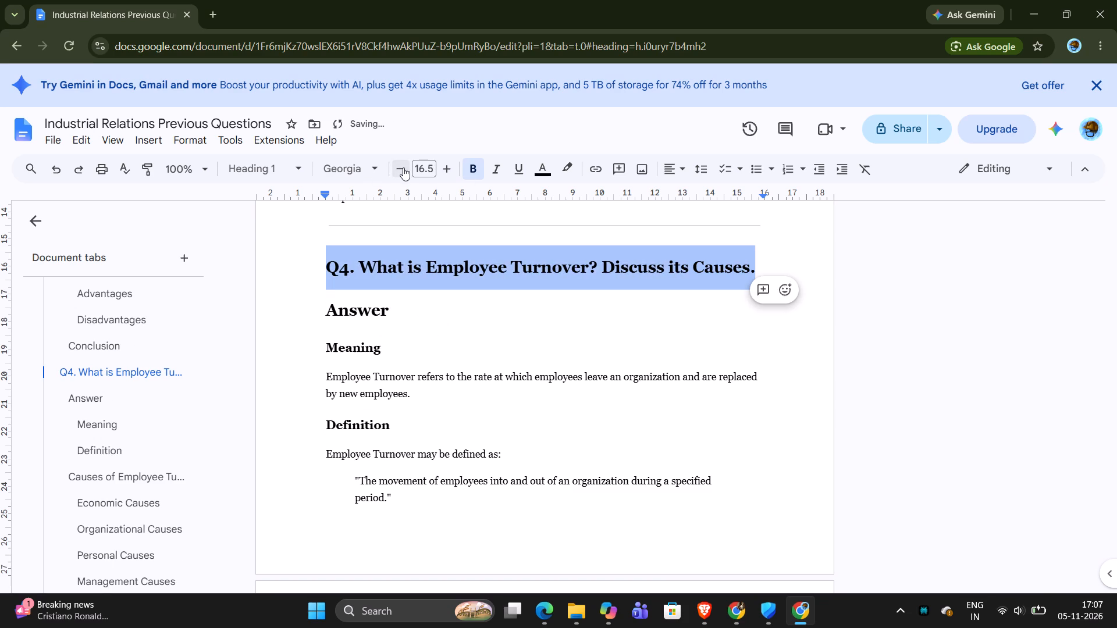
pyautogui.scroll(2, 429, 394)
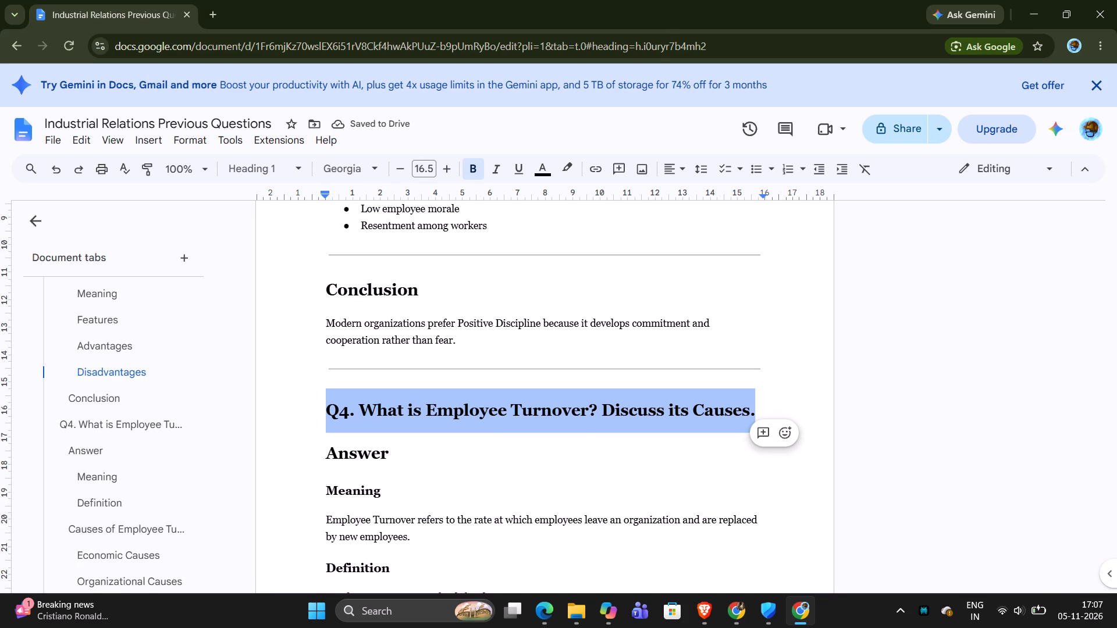
pyautogui.moveTo(393, 455); pyautogui.dragTo(308, 454)
pyautogui.click(406, 171)
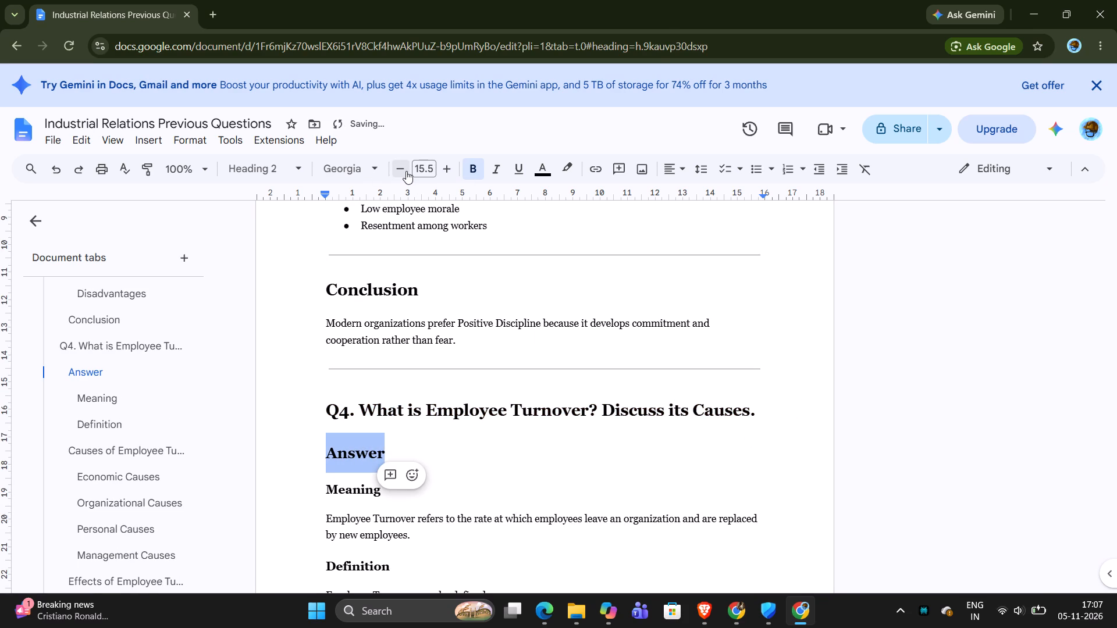
# Reduce the Conclusion, Negative Discipline and Positive Discipline headings in the Q3 answer to font size 15.5.
pyautogui.moveTo(422, 293); pyautogui.dragTo(318, 290)
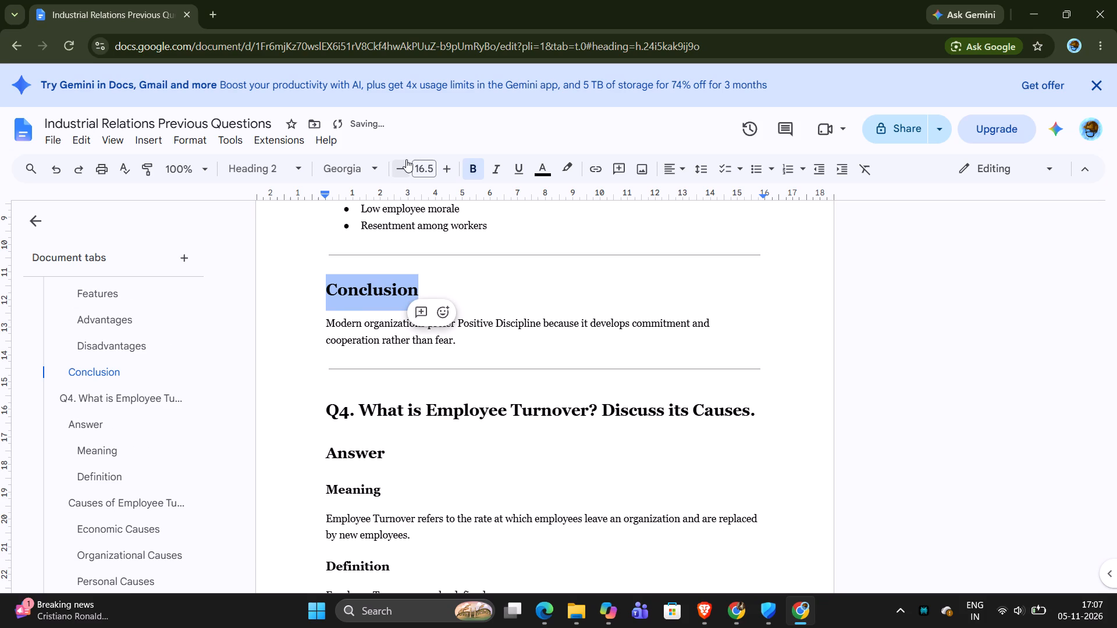
pyautogui.click(406, 159)
pyautogui.scroll(4, 439, 308)
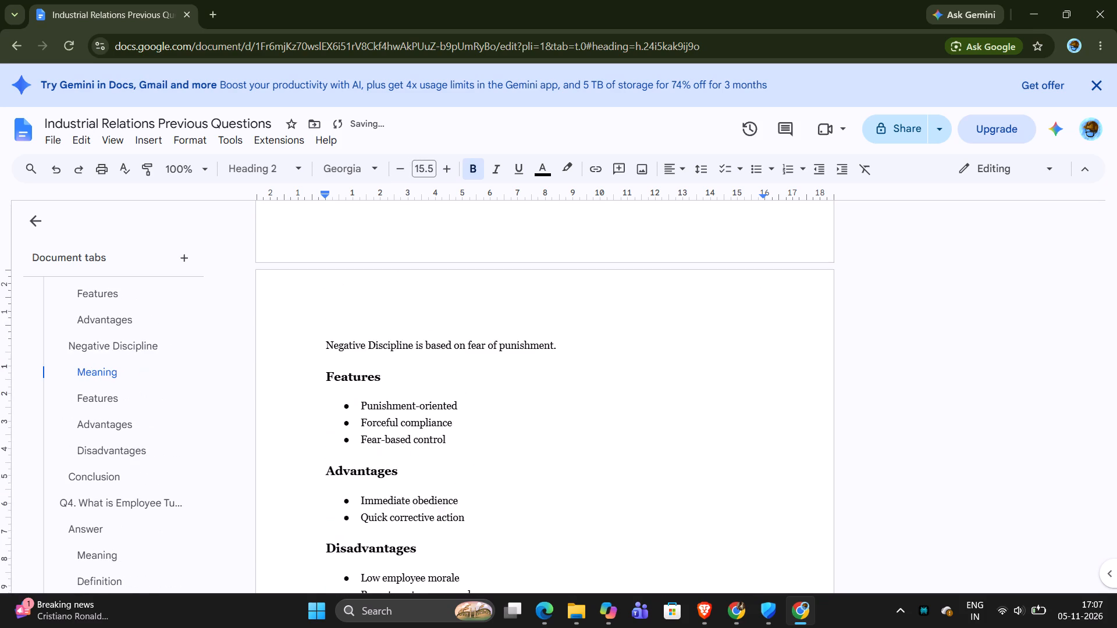
pyautogui.scroll(4, 439, 308)
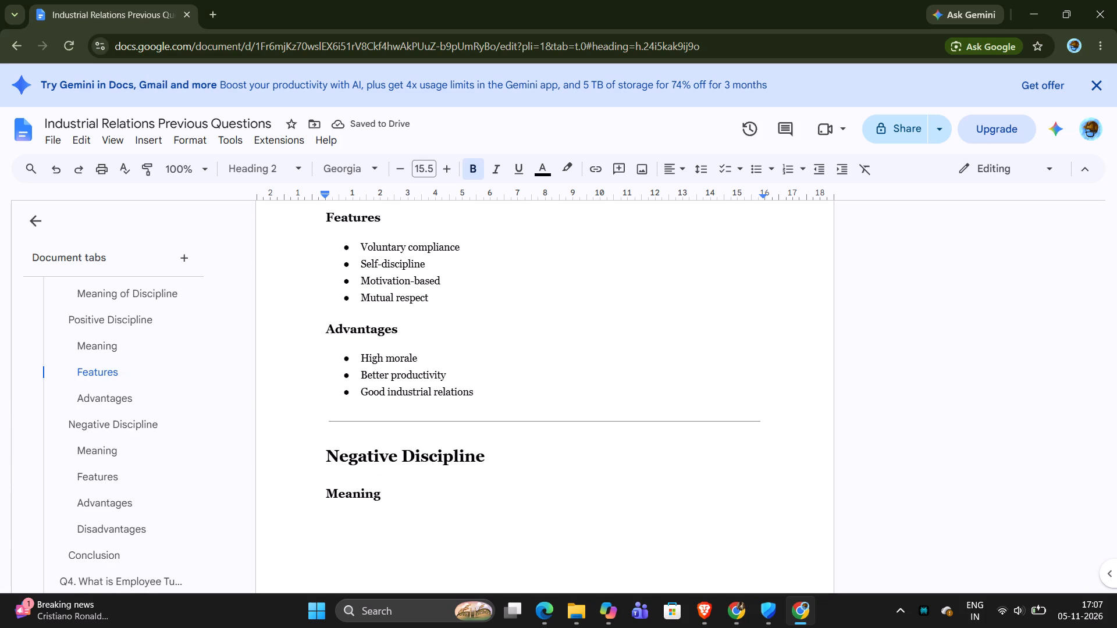
pyautogui.moveTo(481, 459); pyautogui.dragTo(390, 454)
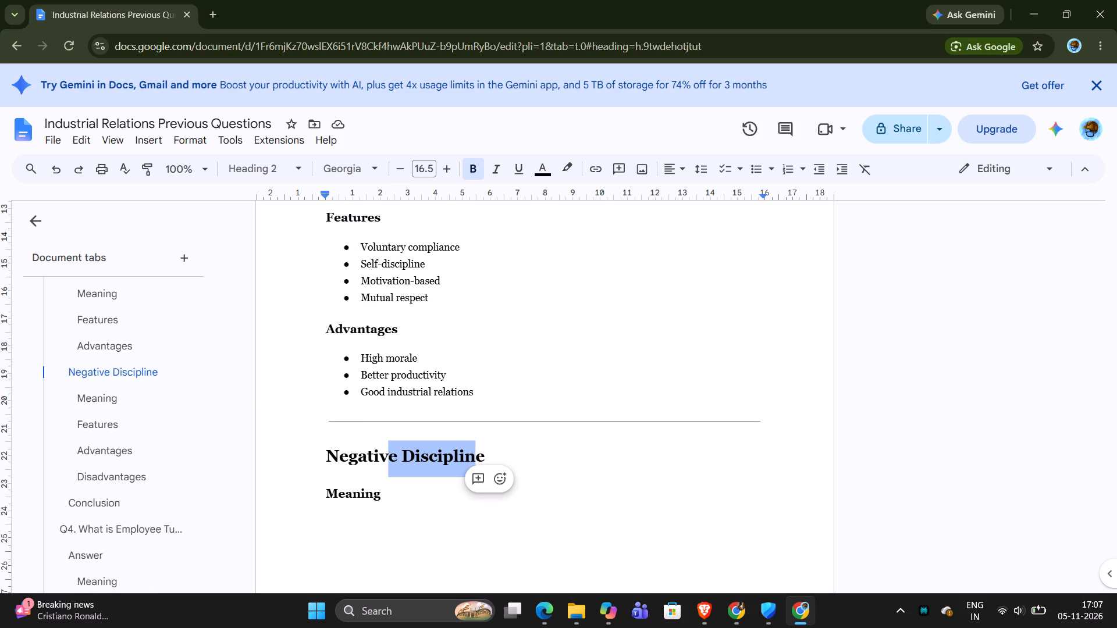
pyautogui.moveTo(489, 456); pyautogui.dragTo(311, 451)
pyautogui.click(404, 172)
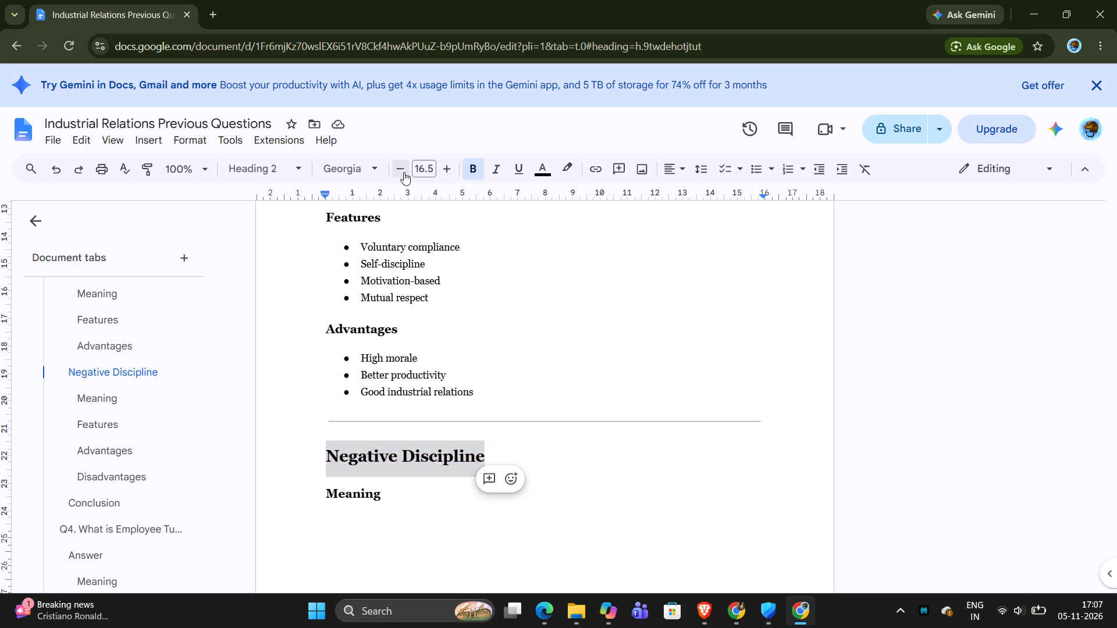
pyautogui.scroll(2, 431, 290)
pyautogui.moveTo(482, 302); pyautogui.dragTo(305, 295)
pyautogui.click(397, 160)
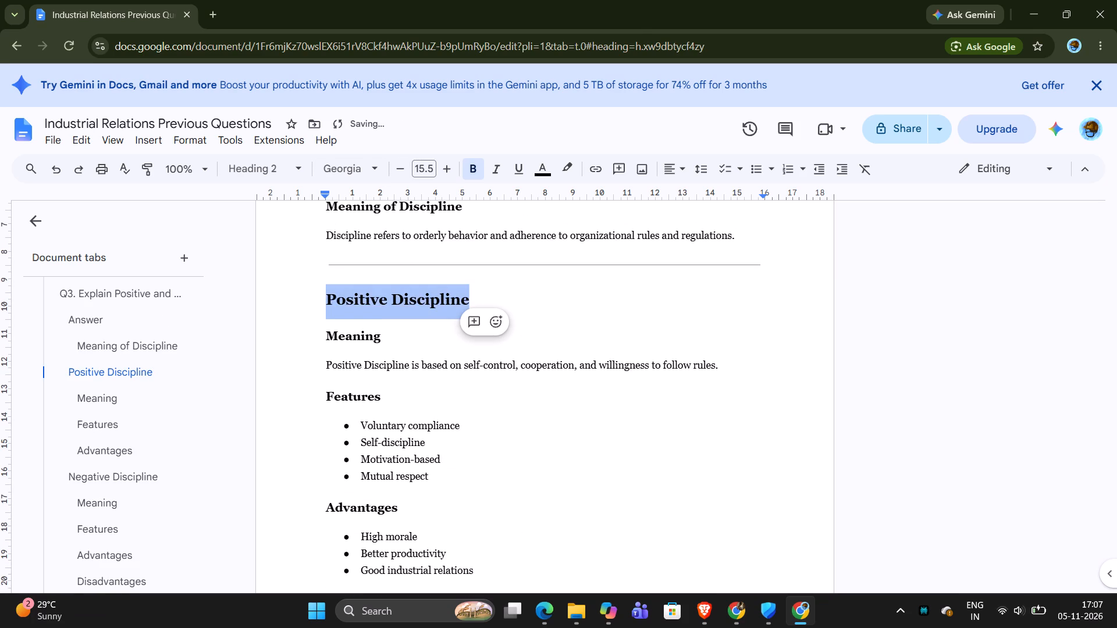
# Reduce the question title "Q3. Explain Positive and Negative Discipline." to font size 15.5.
pyautogui.scroll(2, 429, 288)
pyautogui.moveTo(457, 298); pyautogui.dragTo(302, 249)
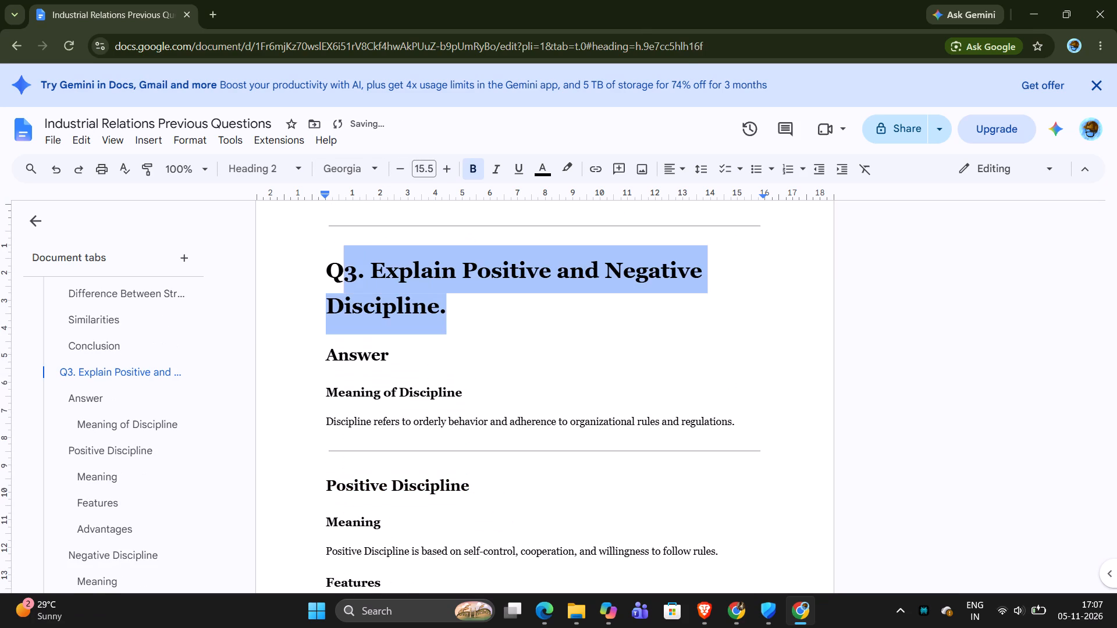
pyautogui.moveTo(302, 249); pyautogui.dragTo(303, 249)
pyautogui.tripleClick(405, 160)
pyautogui.tripleClick(405, 160)
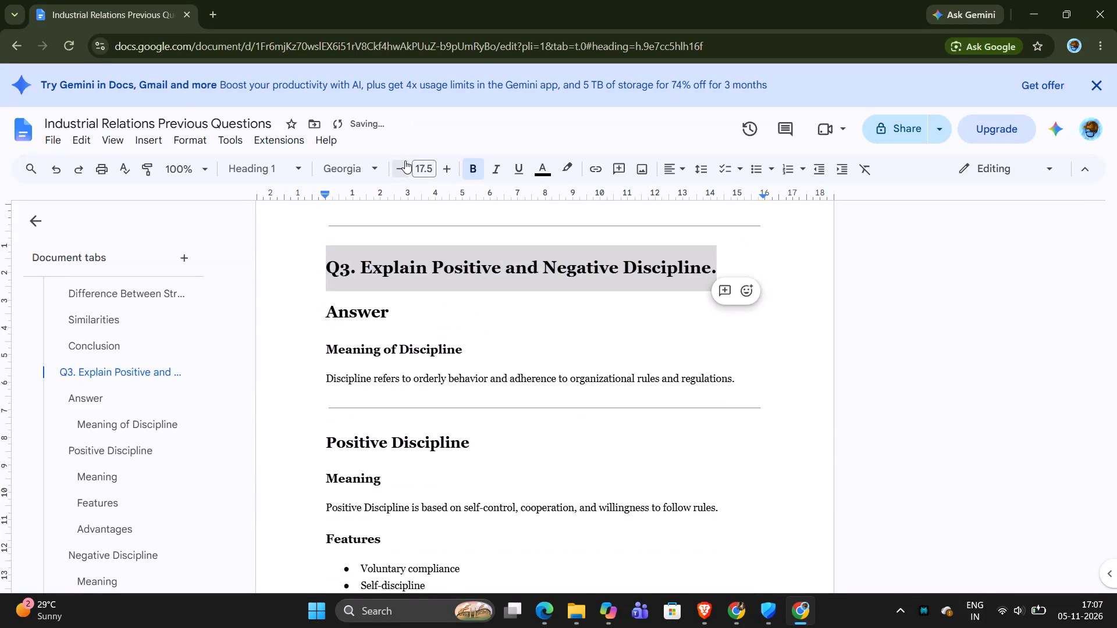
pyautogui.click(405, 160)
# Reduce the Conclusion, Similarities and Difference Between Strike and Lockout headings in the Q2 answer to font size 15.5.
pyautogui.scroll(3, 444, 276)
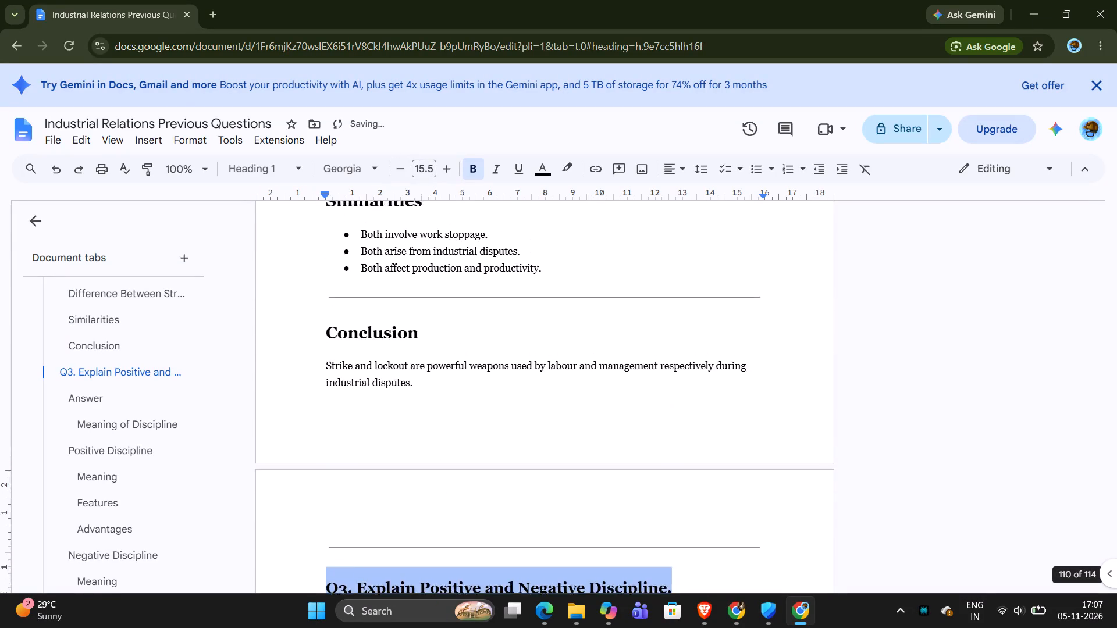
pyautogui.scroll(2, 444, 276)
pyautogui.moveTo(425, 460); pyautogui.dragTo(289, 456)
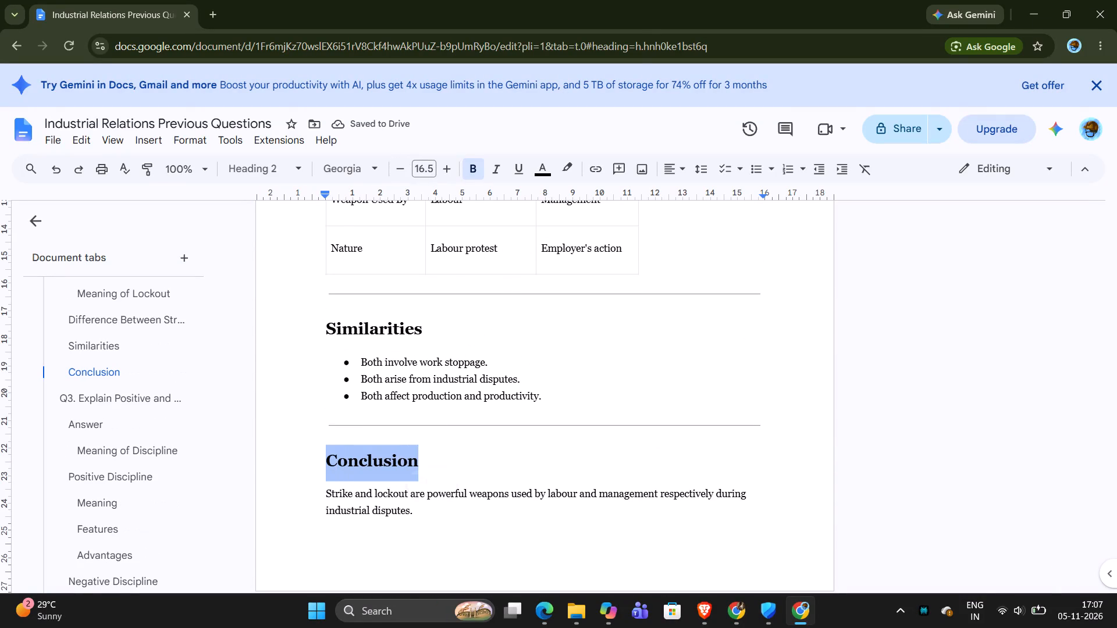
pyautogui.click(401, 166)
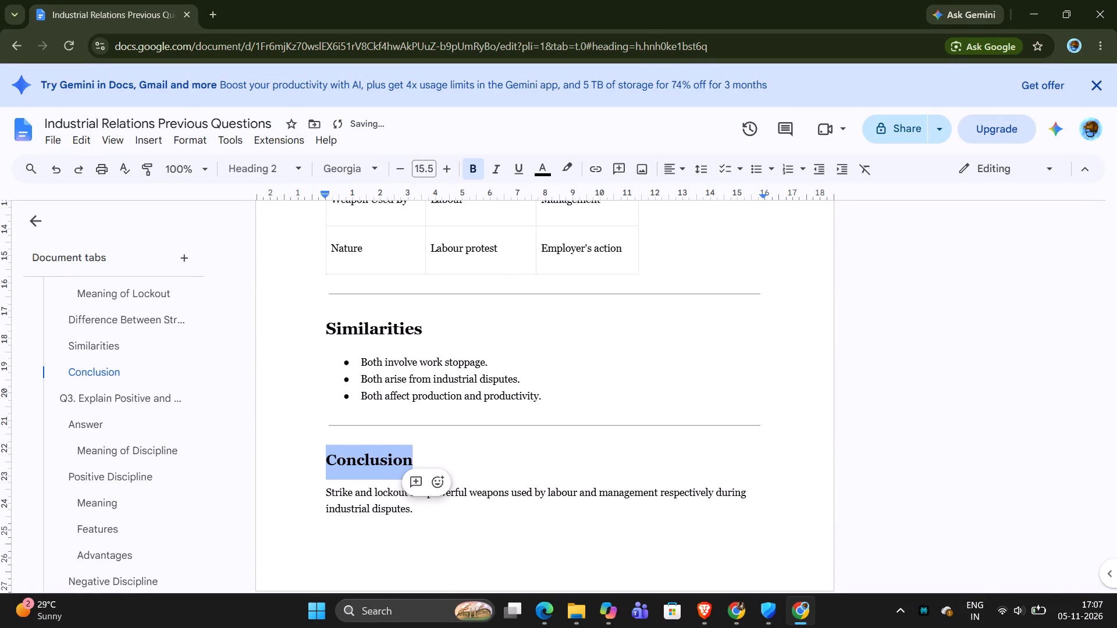
pyautogui.moveTo(436, 332); pyautogui.dragTo(321, 318)
pyautogui.moveTo(410, 156); pyautogui.dragTo(399, 170)
pyautogui.click(399, 170)
pyautogui.scroll(4, 425, 280)
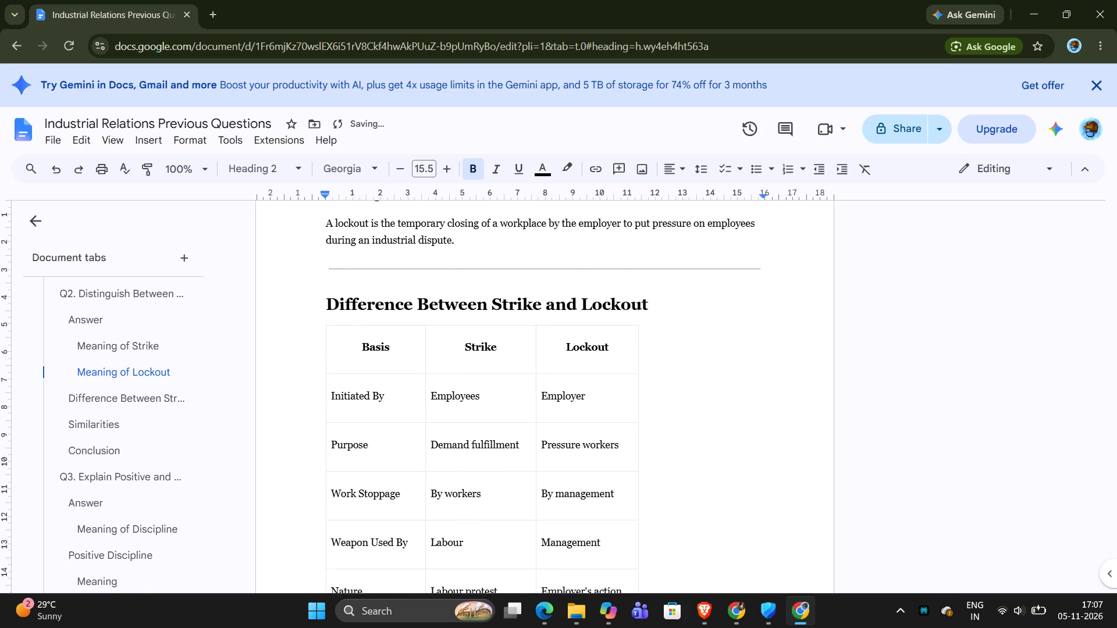
pyautogui.scroll(1, 425, 280)
pyautogui.moveTo(661, 375); pyautogui.dragTo(296, 369)
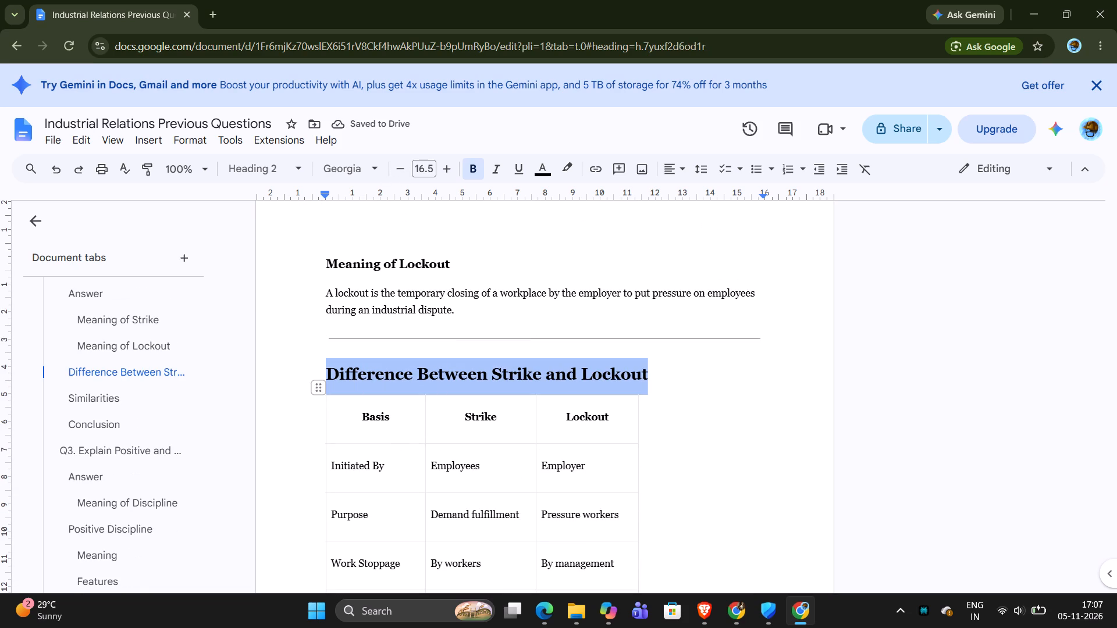
pyautogui.click(402, 171)
# Reduce the question title "Q2. Distinguish Between Strike and Lockout." to font size 16.5.
pyautogui.scroll(2, 463, 281)
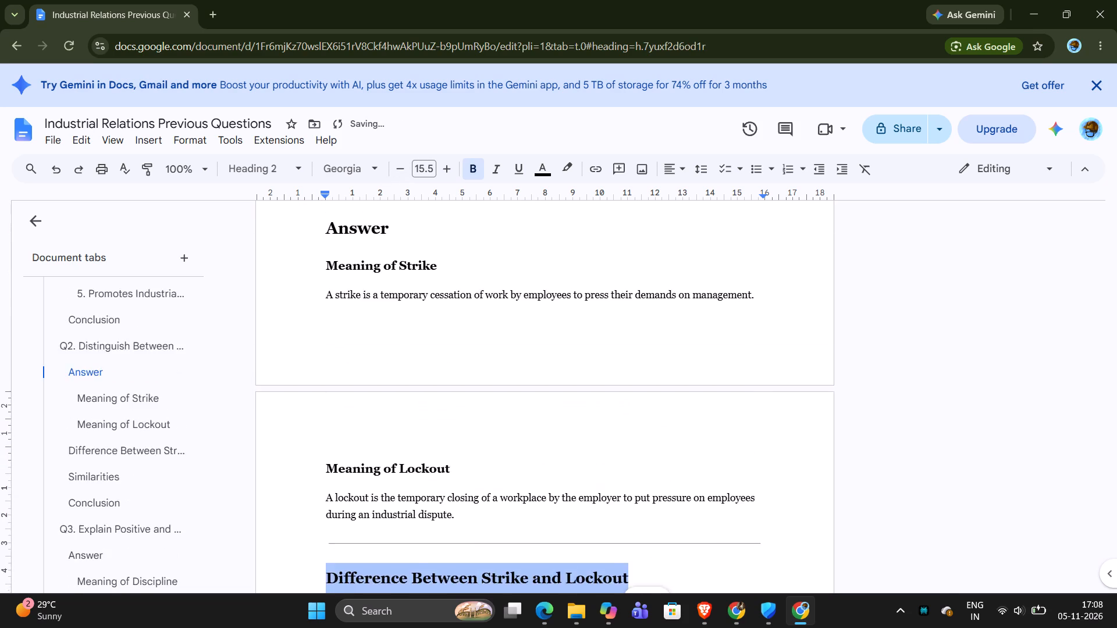
pyautogui.scroll(3, 463, 281)
pyautogui.moveTo(445, 365); pyautogui.dragTo(334, 322)
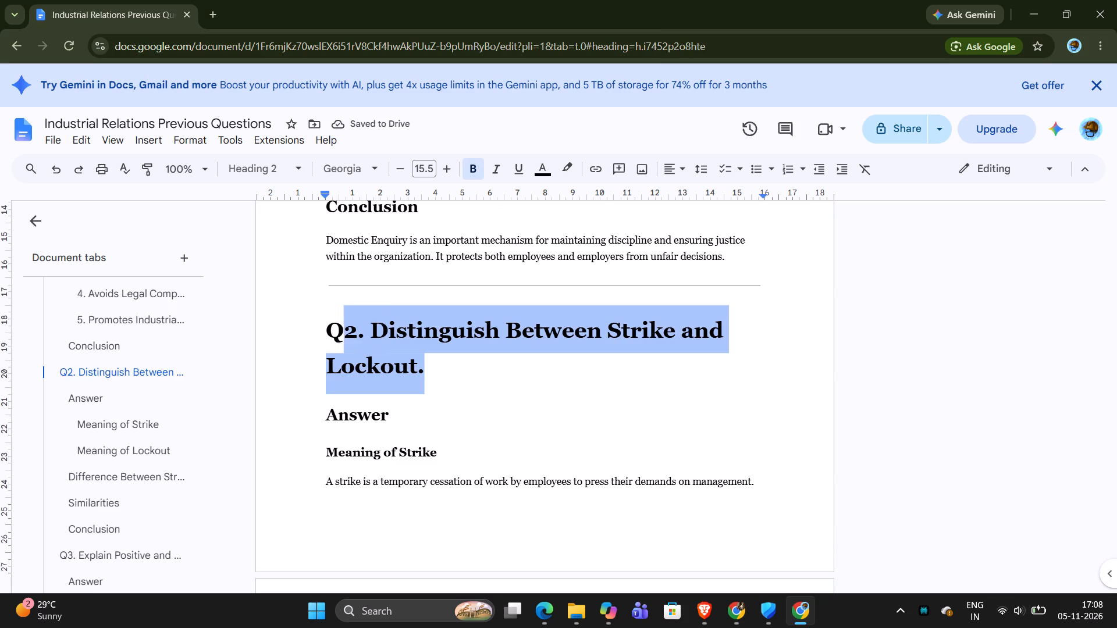
pyautogui.moveTo(334, 322); pyautogui.dragTo(325, 315)
pyautogui.tripleClick(402, 166)
pyautogui.doubleClick(402, 166)
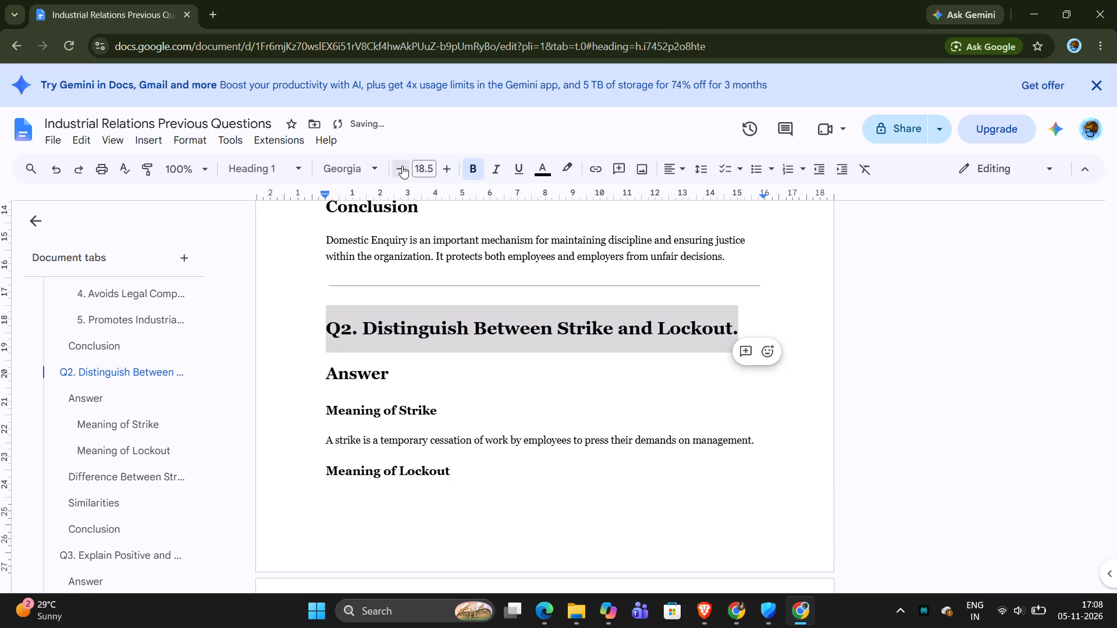
pyautogui.click(402, 166)
# Reduce the Conclusion, Importance of Domestic Enquiry and Objectives of Domestic Enquiry headings in the Q1 answer to font size 15.5.
pyautogui.scroll(1, 440, 404)
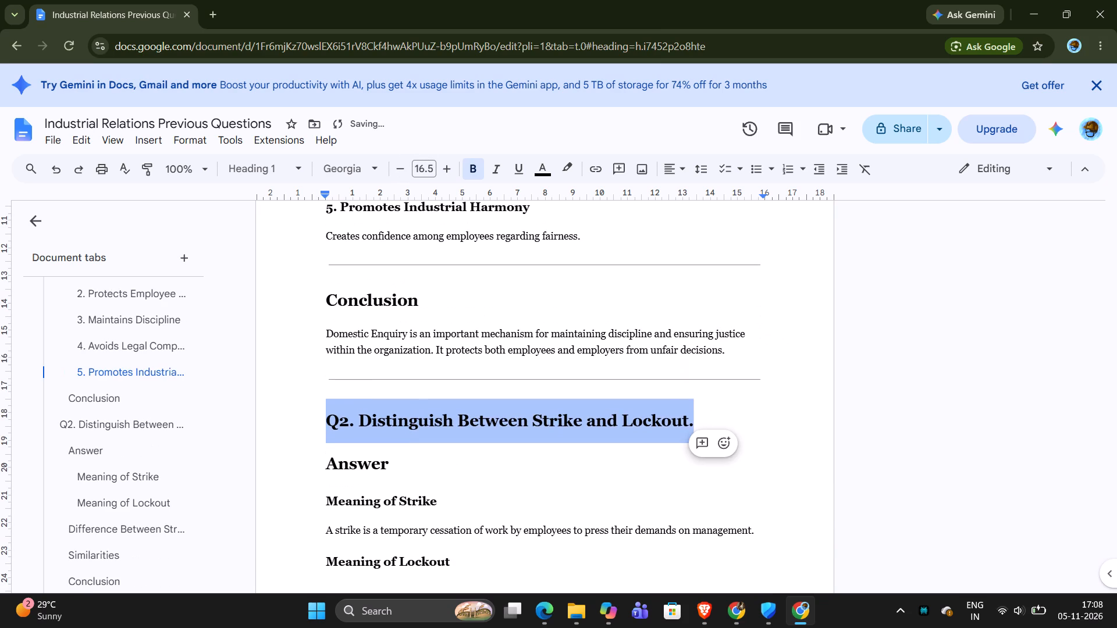
pyautogui.moveTo(427, 306); pyautogui.dragTo(281, 296)
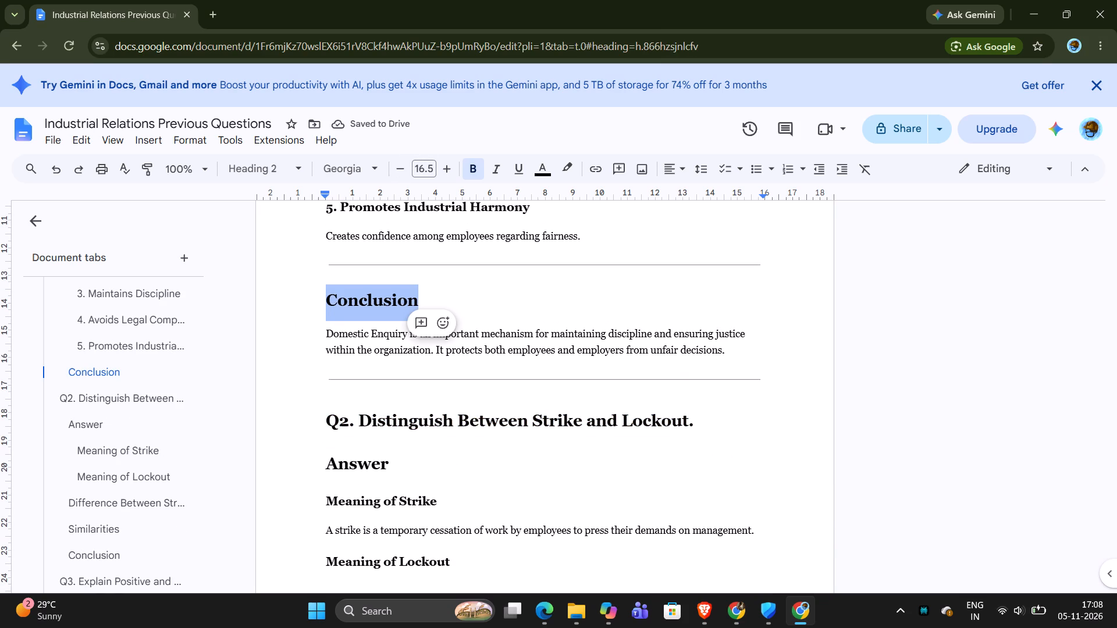
pyautogui.click(403, 171)
pyautogui.scroll(2, 423, 270)
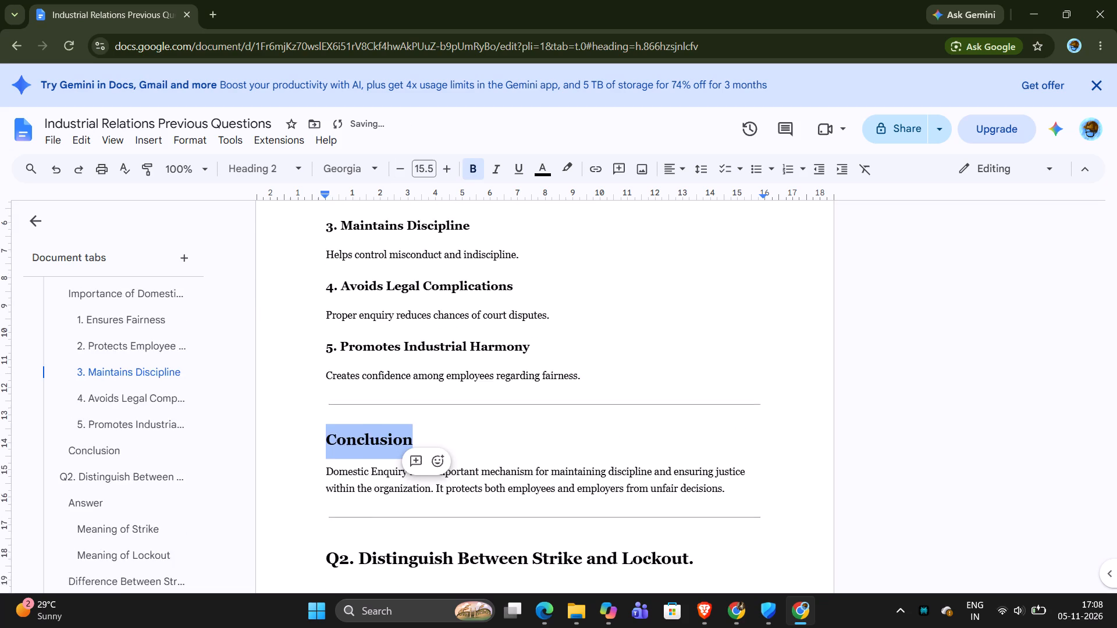
pyautogui.scroll(3, 423, 270)
pyautogui.click(592, 367)
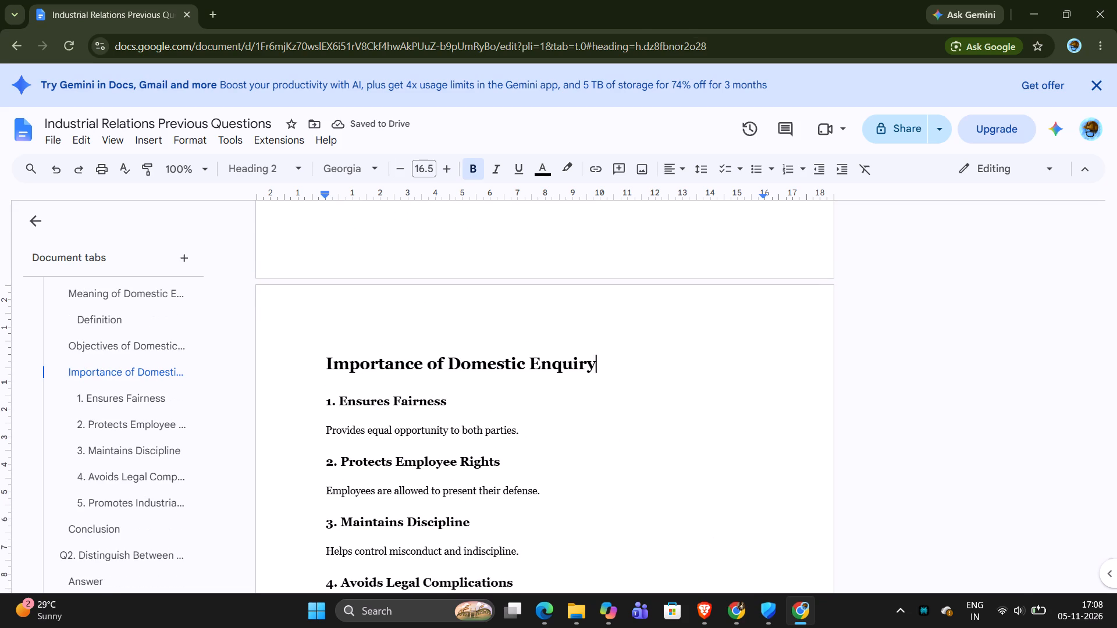
pyautogui.moveTo(592, 367); pyautogui.dragTo(304, 352)
pyautogui.click(405, 165)
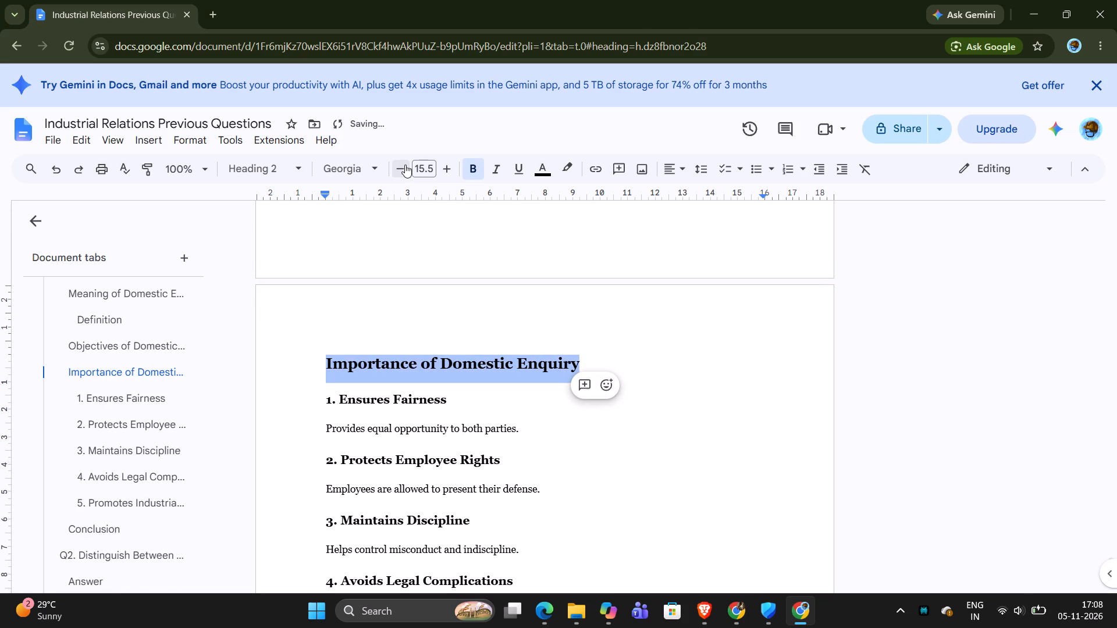
pyautogui.scroll(3, 428, 307)
pyautogui.moveTo(601, 291); pyautogui.dragTo(307, 305)
pyautogui.click(405, 159)
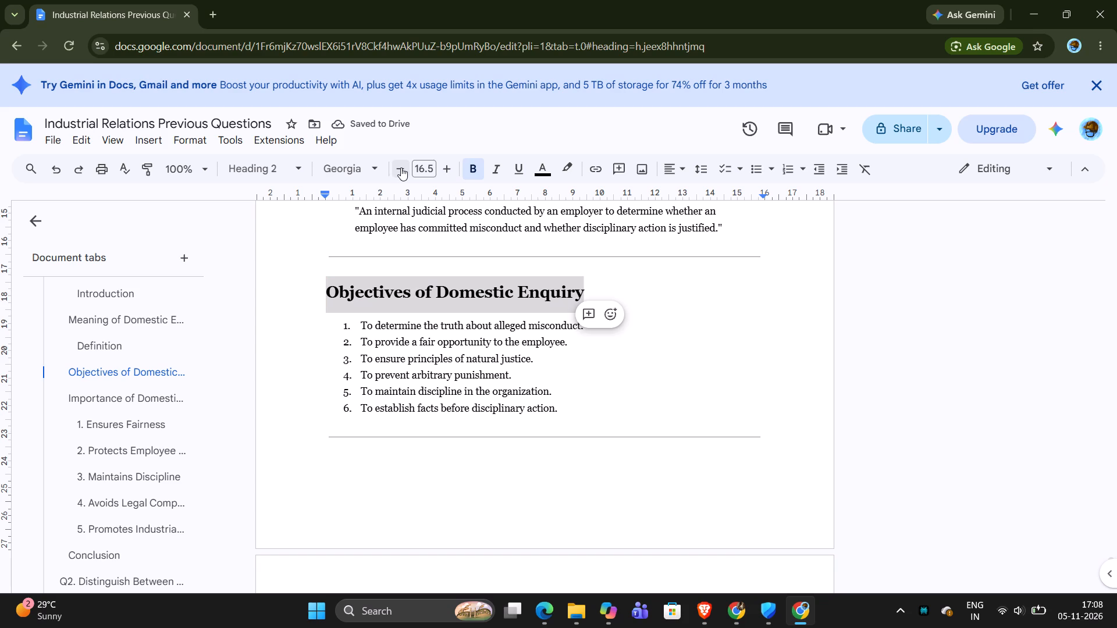
pyautogui.click(401, 167)
pyautogui.scroll(3, 421, 319)
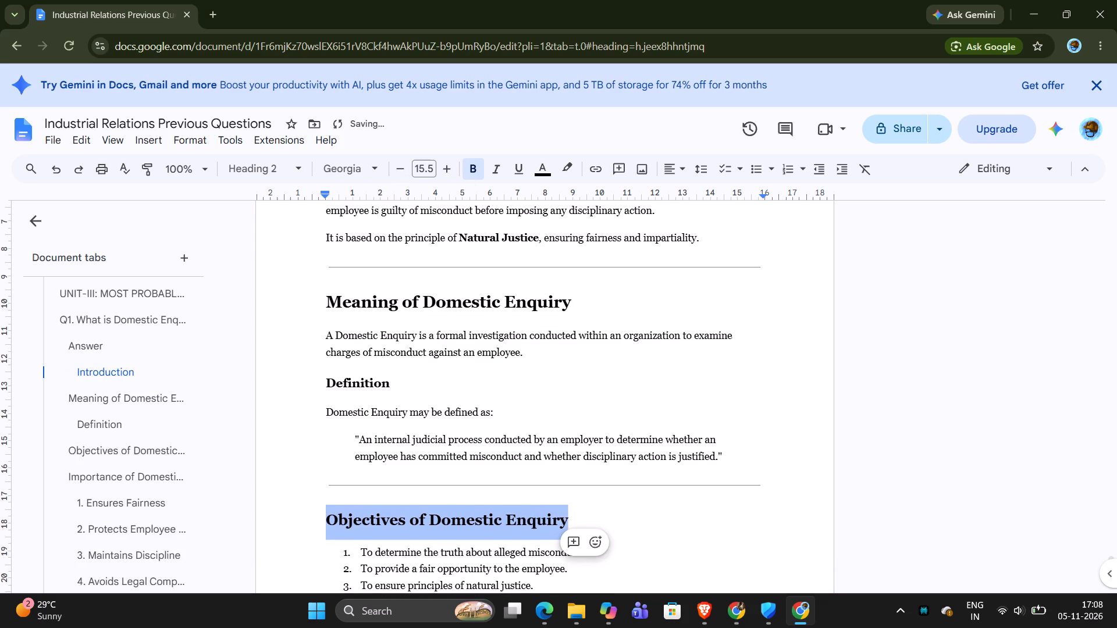
# Reduce the "Meaning of Domestic Enquiry" heading in the Q1 answer to font size 15.5.
pyautogui.moveTo(580, 302); pyautogui.dragTo(265, 319)
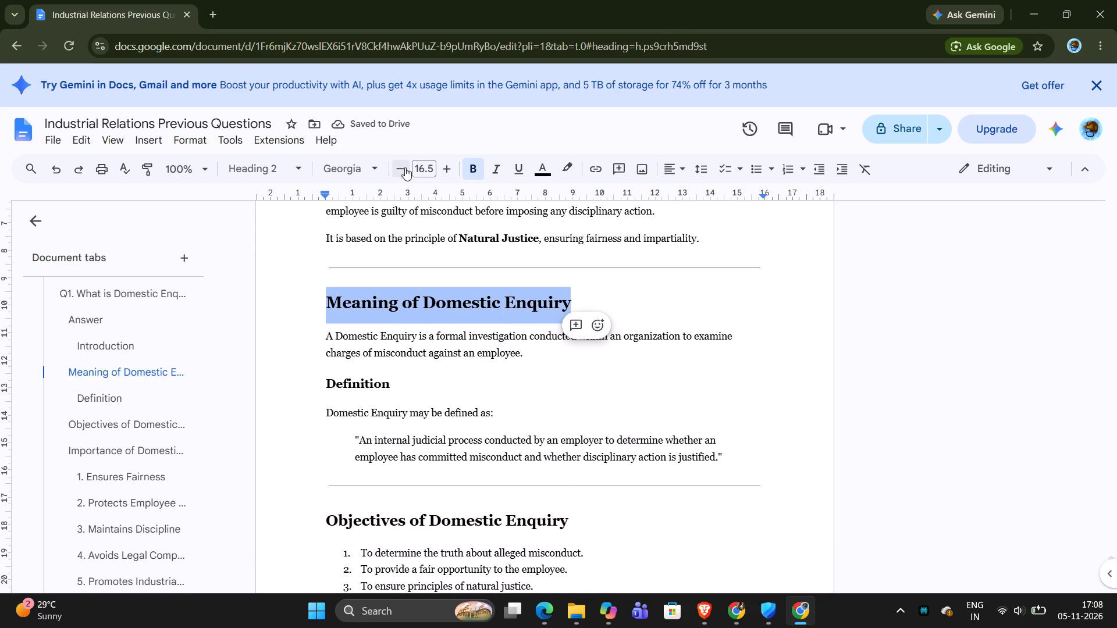
pyautogui.click(405, 166)
# Reduce the question title "Q1. What is Domestic Enquiry? Discuss its Objectives and Importance." to font size 18.5.
pyautogui.scroll(3, 422, 284)
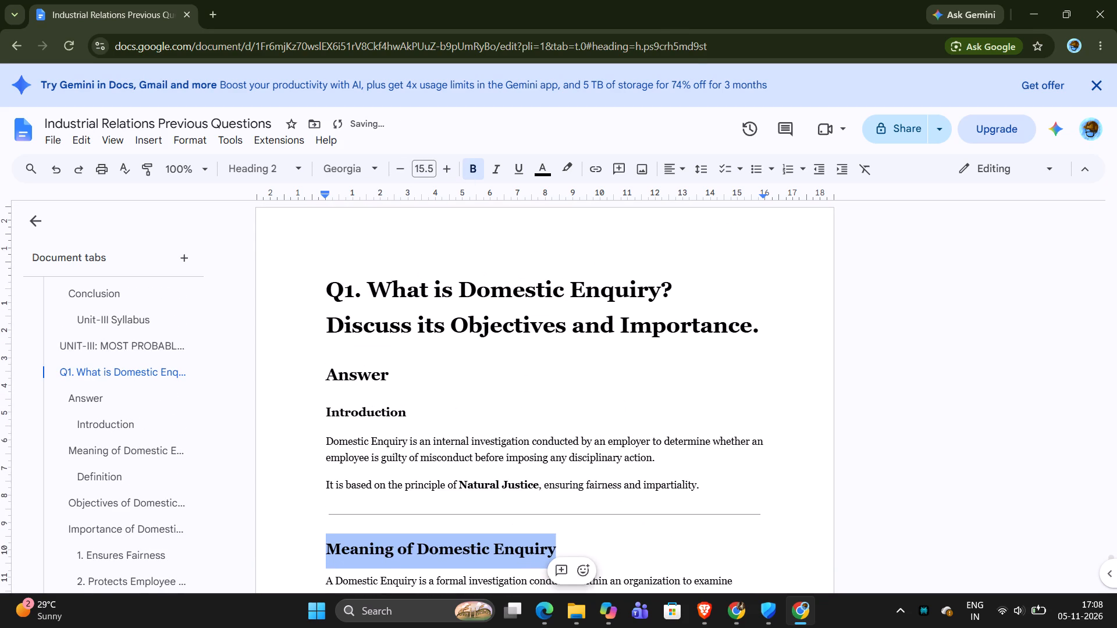
pyautogui.moveTo(329, 287); pyautogui.dragTo(801, 337)
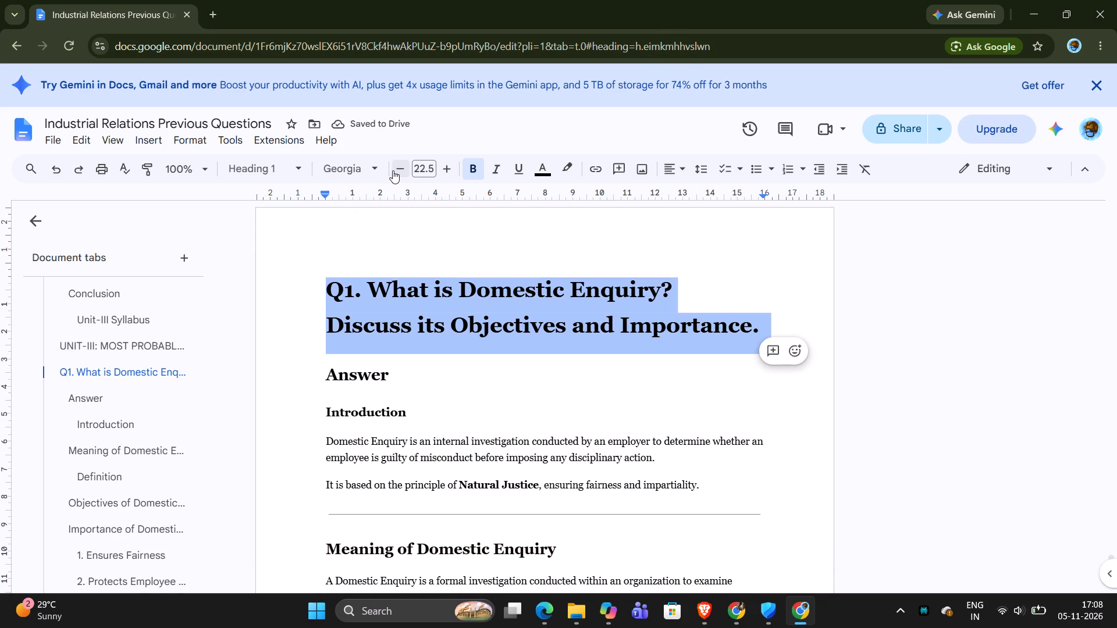
pyautogui.doubleClick(393, 170)
pyautogui.click(393, 170)
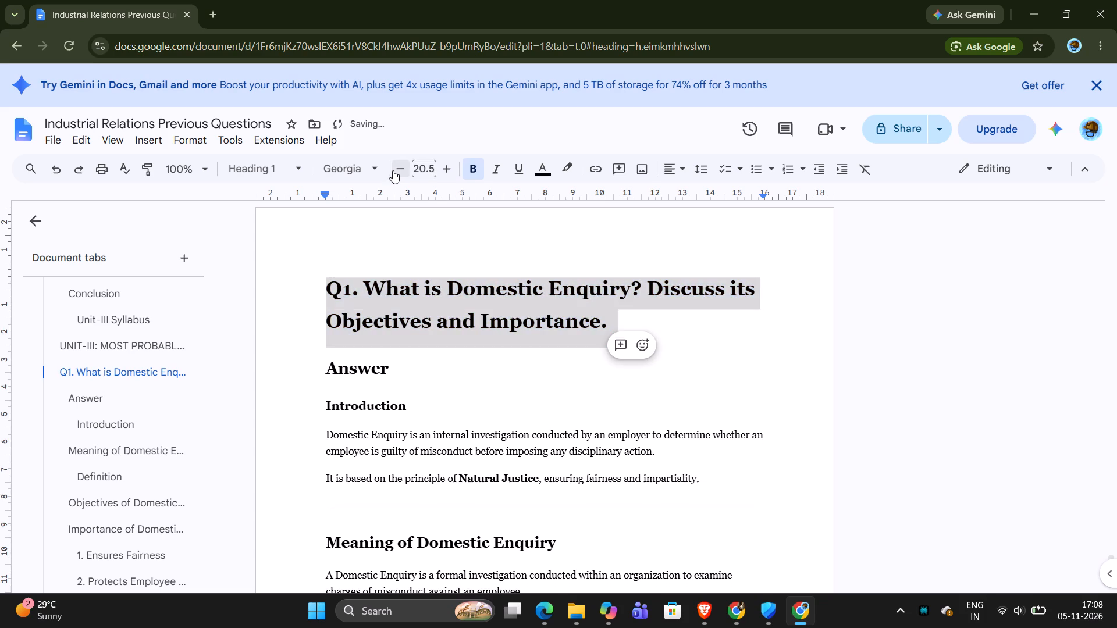
pyautogui.click(393, 170)
# Reduce the section title "UNIT-III: MOST PROBABLE SHORT ANSWER QUESTIONS (6.25 Marks)" to font size 18.5.
pyautogui.scroll(2, 435, 284)
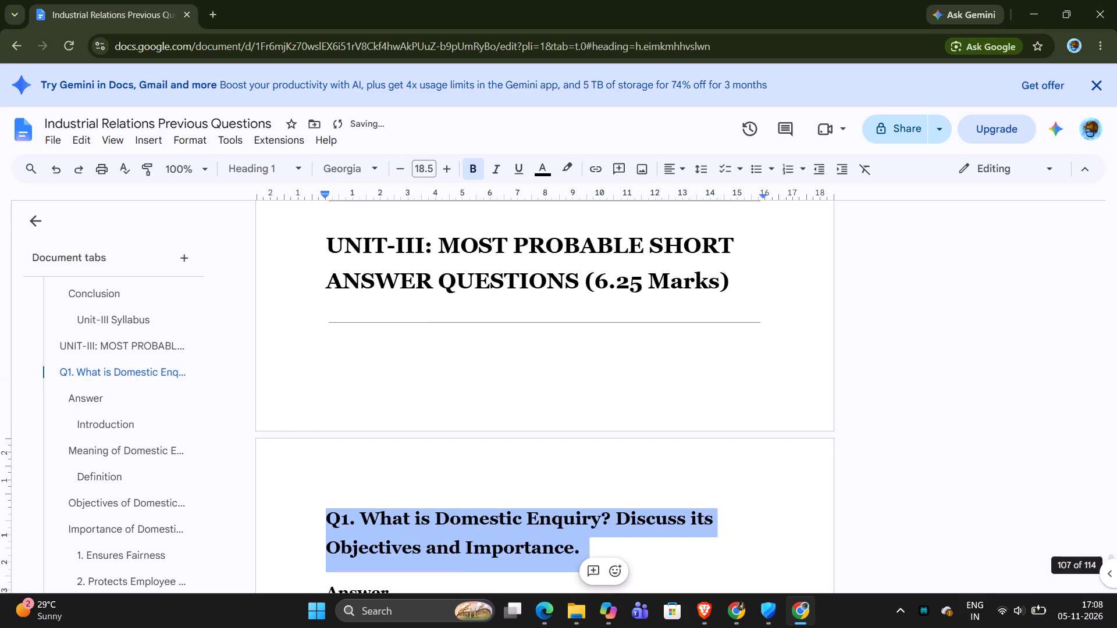
pyautogui.scroll(1, 435, 284)
pyautogui.moveTo(305, 300); pyautogui.dragTo(761, 375)
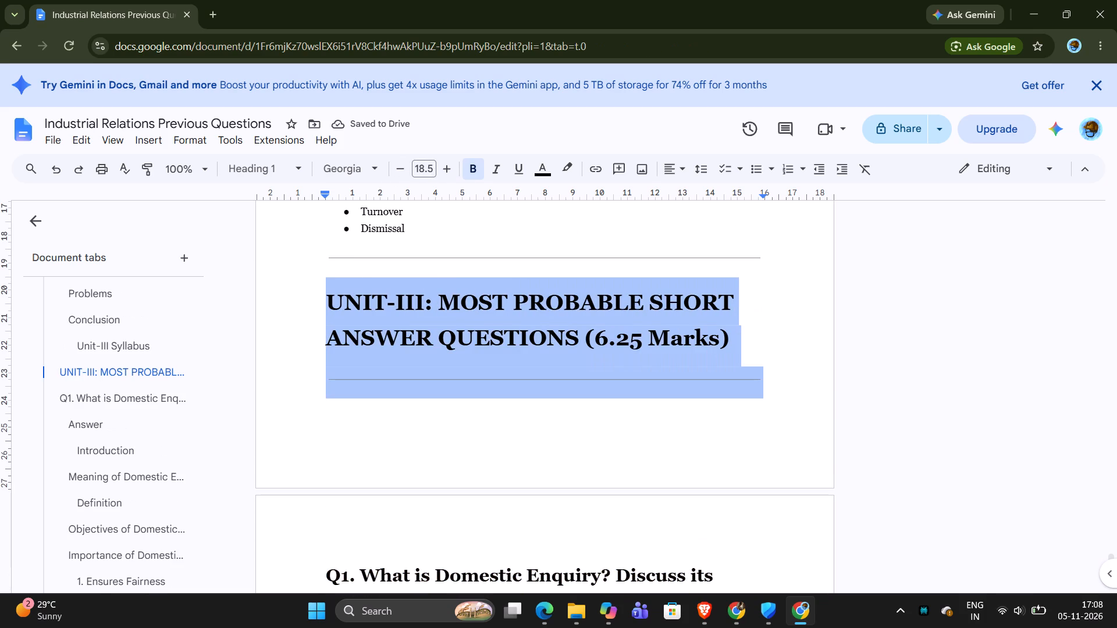
pyautogui.moveTo(761, 375); pyautogui.dragTo(761, 354)
pyautogui.tripleClick(397, 169)
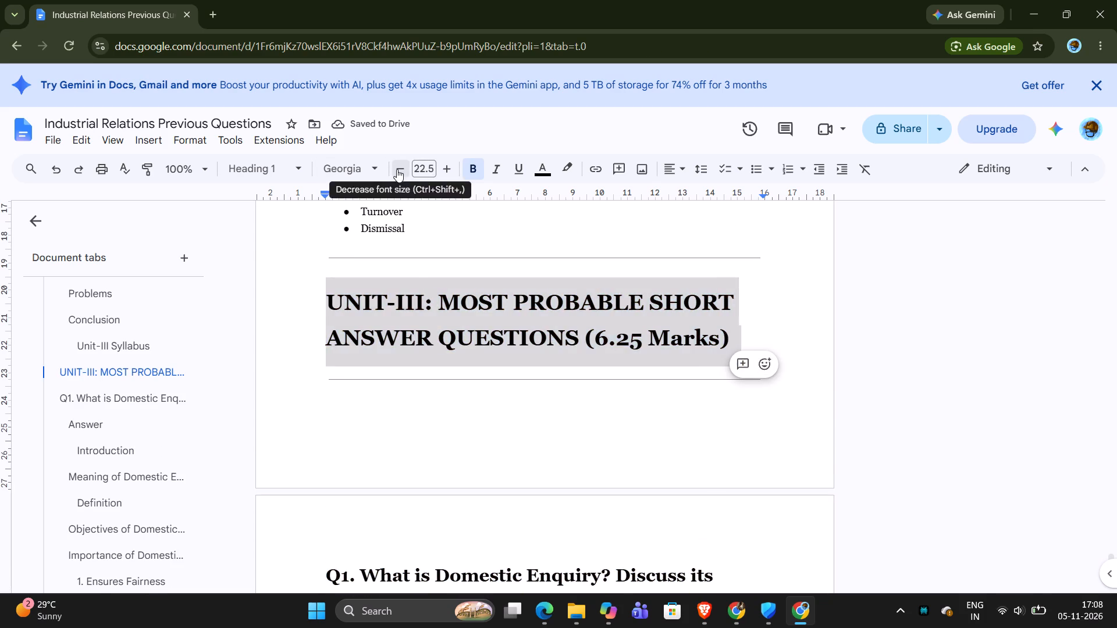
pyautogui.click(397, 169)
# Delete the introductory paragraph starting "Perfect. Unit-III is one of the most scoring units" and its empty line above the Unit-III Syllabus heading.
pyautogui.scroll(4, 495, 306)
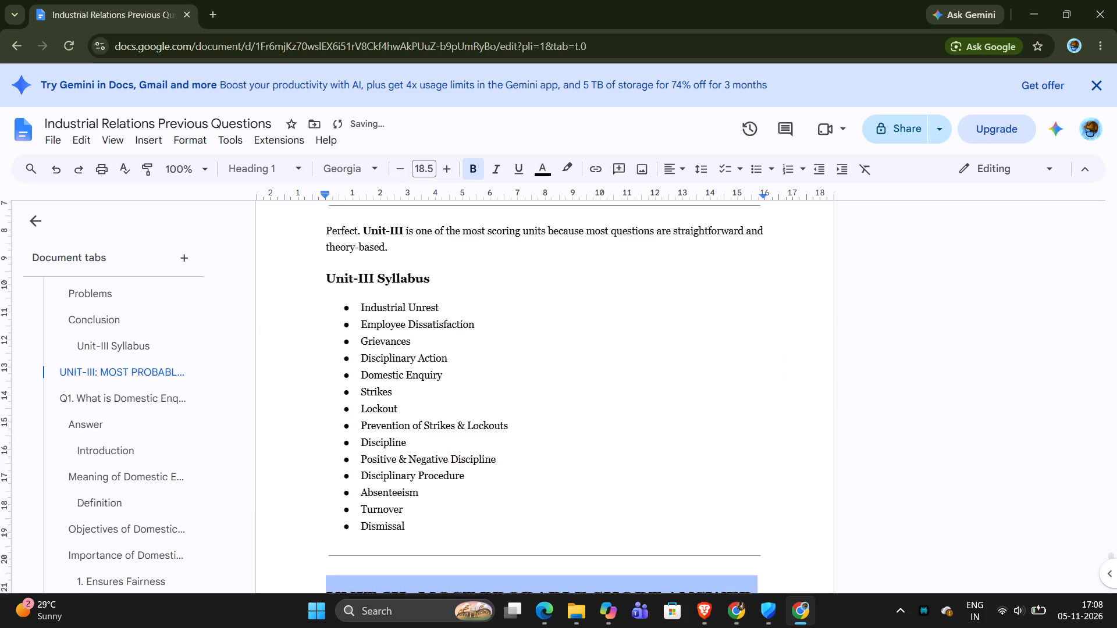
pyautogui.scroll(3, 495, 306)
pyautogui.scroll(-2, 495, 306)
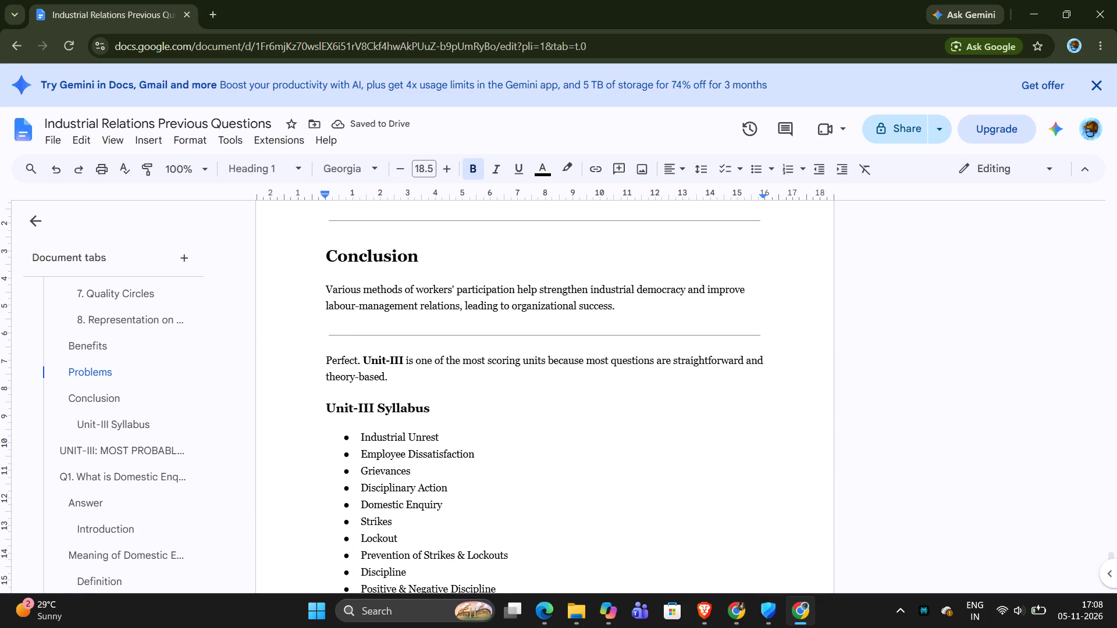
pyautogui.moveTo(319, 360); pyautogui.dragTo(452, 368)
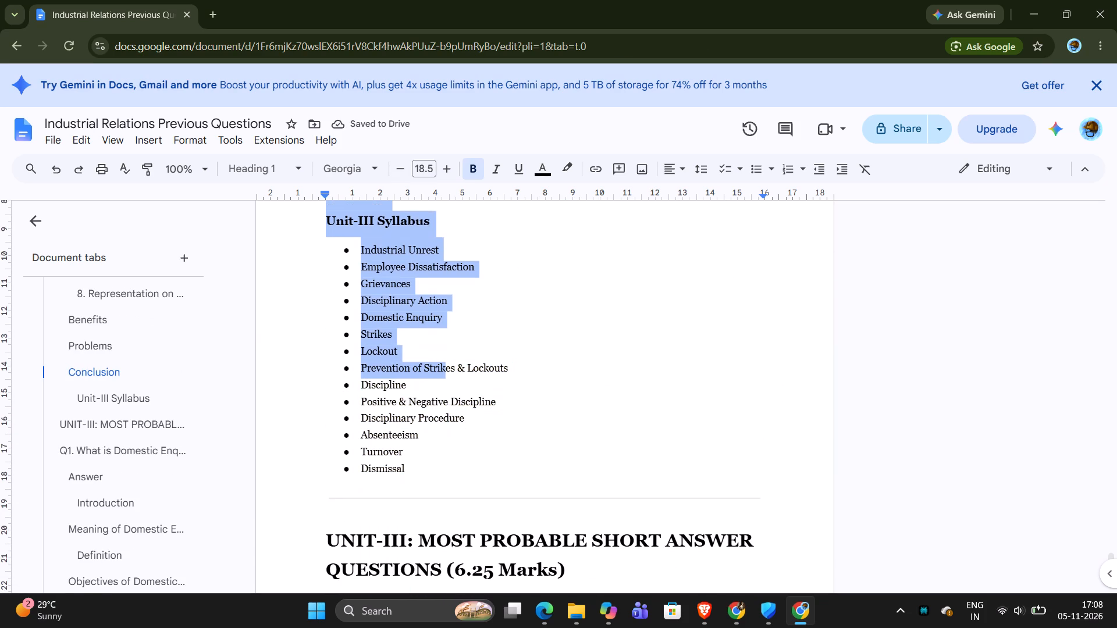
pyautogui.moveTo(452, 368); pyautogui.dragTo(474, 464)
pyautogui.click(563, 357)
pyautogui.scroll(1, 563, 357)
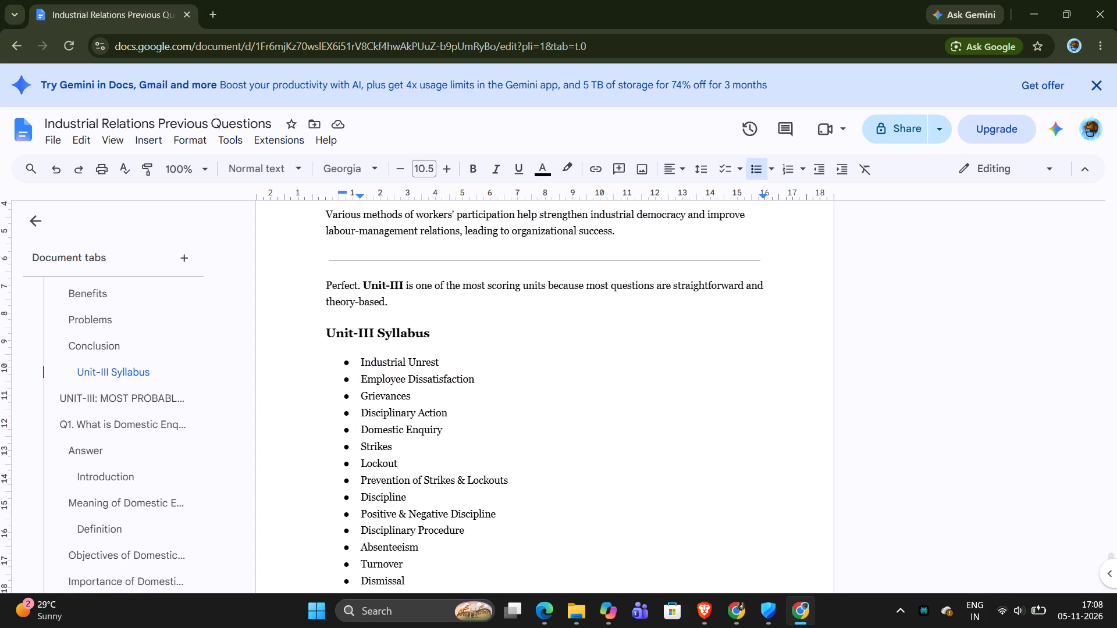
pyautogui.moveTo(393, 304); pyautogui.dragTo(322, 283)
pyautogui.press('Delete')
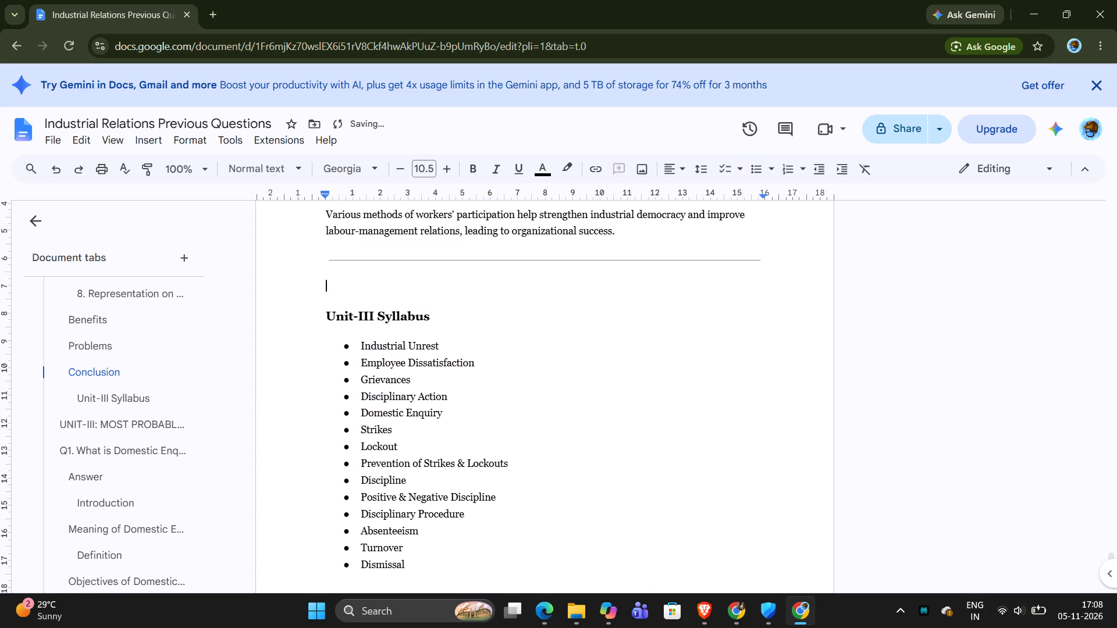
pyautogui.click(322, 319)
pyautogui.press('BackSpace')
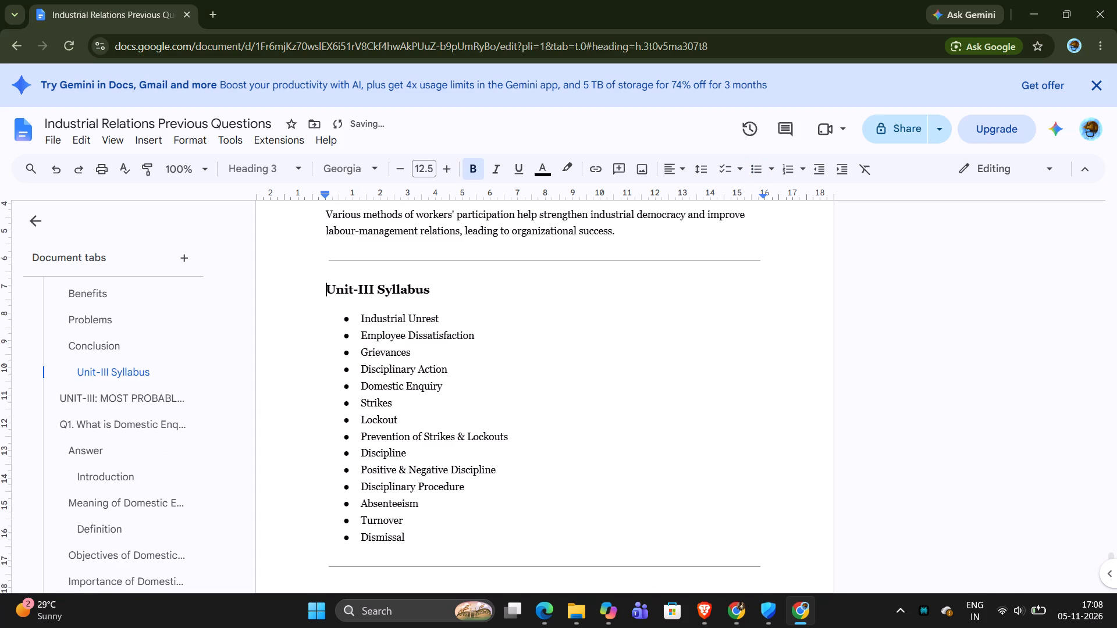
pyautogui.scroll(-18, 450, 410)
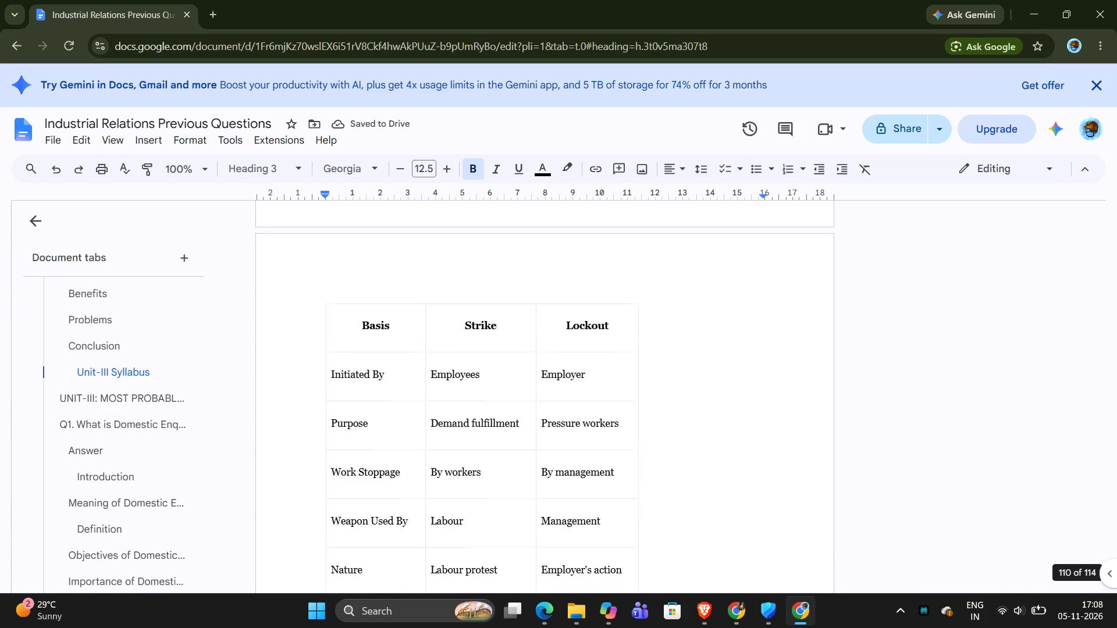
pyautogui.scroll(-20, 450, 410)
pyautogui.scroll(-5, 450, 410)
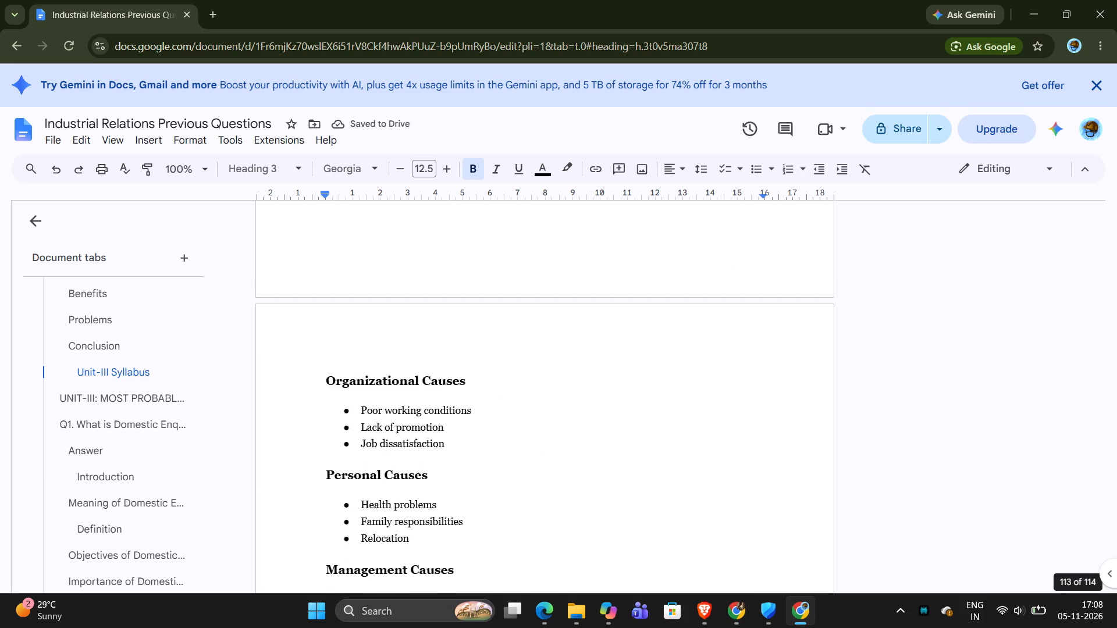
pyautogui.scroll(-8, 450, 410)
pyautogui.scroll(7, 450, 410)
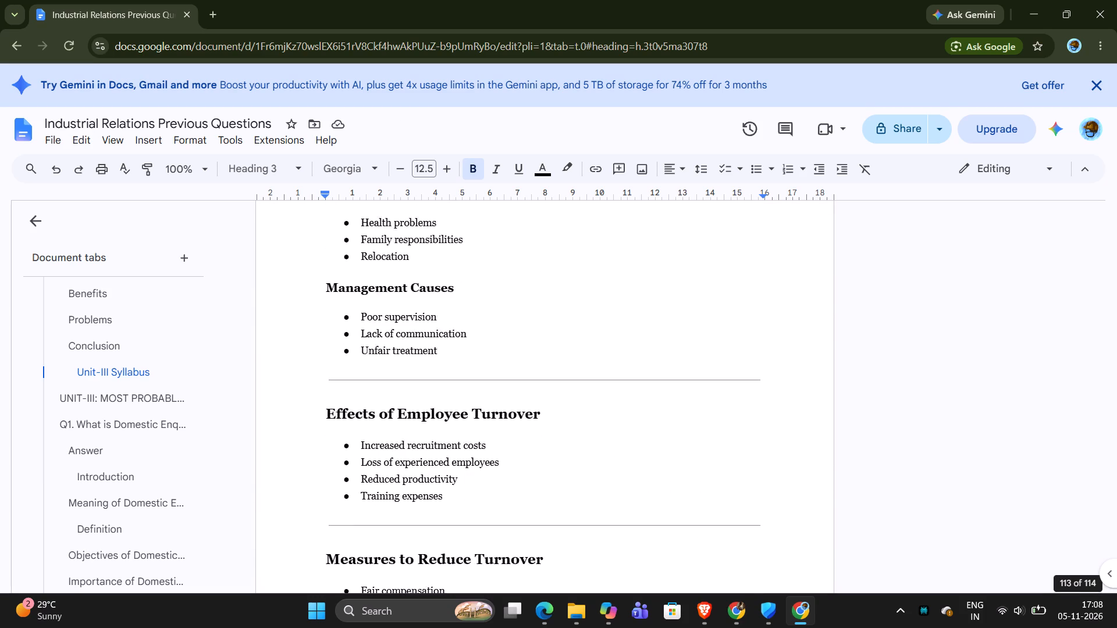
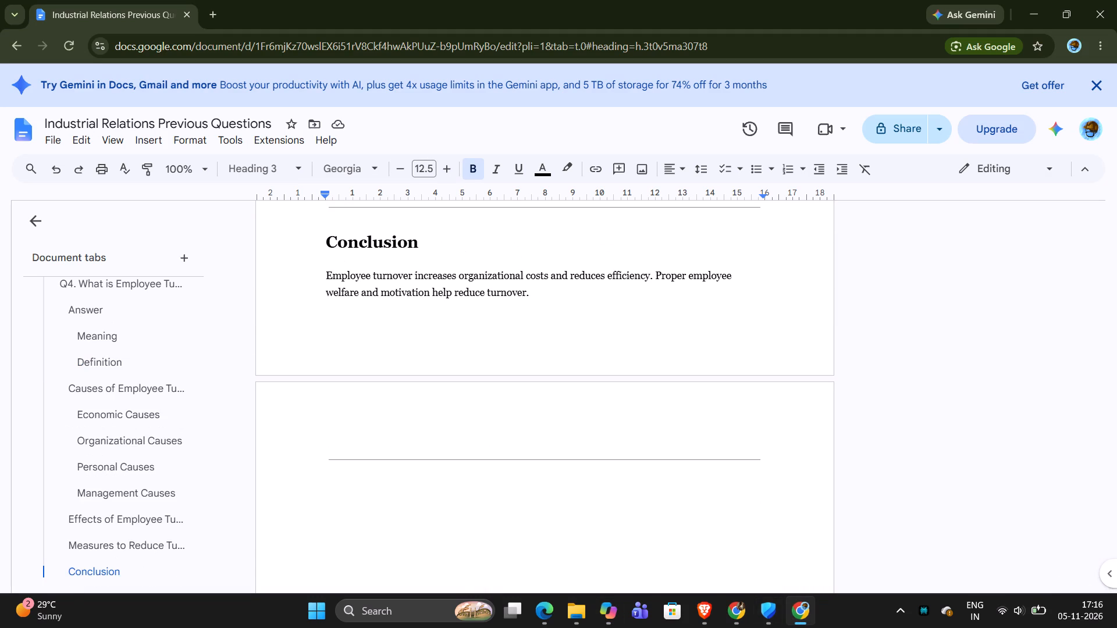
pyautogui.click(325, 470)
pyautogui.moveTo(325, 470); pyautogui.dragTo(758, 468)
pyautogui.press('Delete')
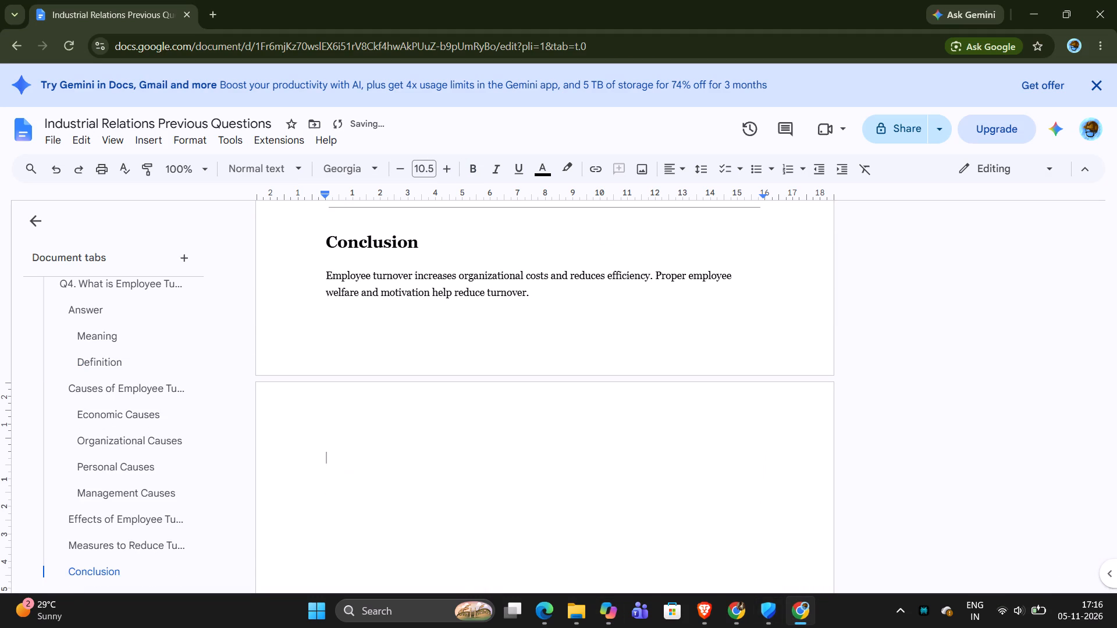
# Paste the copied Unit-III long answers at the end of the document.
pyautogui.press('Up')
pyautogui.press('Down')
pyautogui.hotkey('ctrl', 'v')
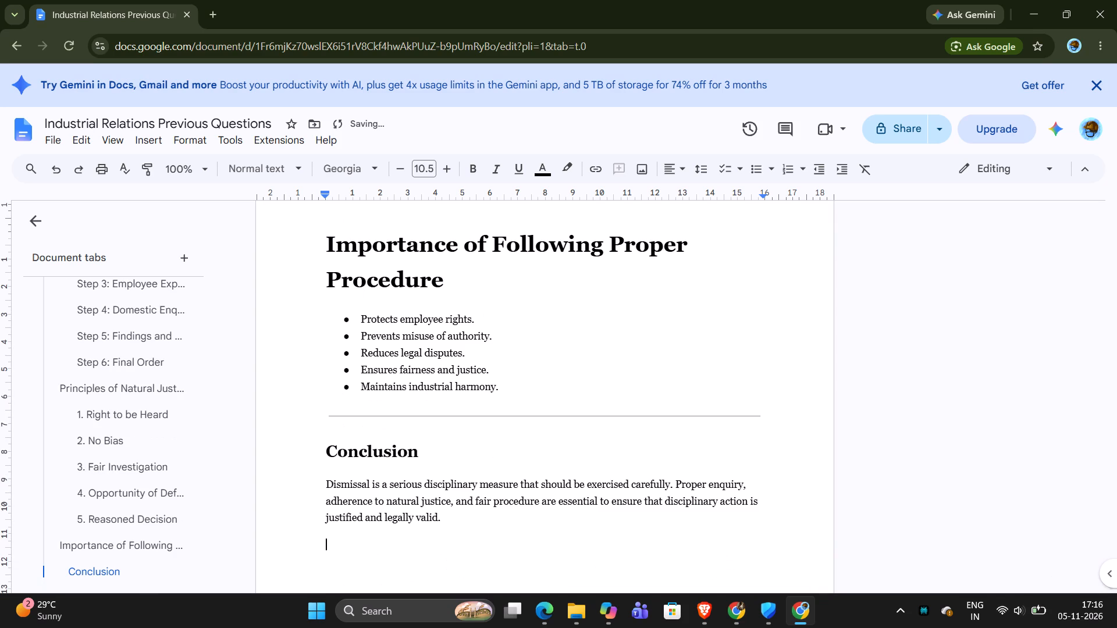
# Reduce the "Importance of Following Proper Procedure" heading to font size 18.5.
pyautogui.moveTo(472, 282); pyautogui.dragTo(380, 249)
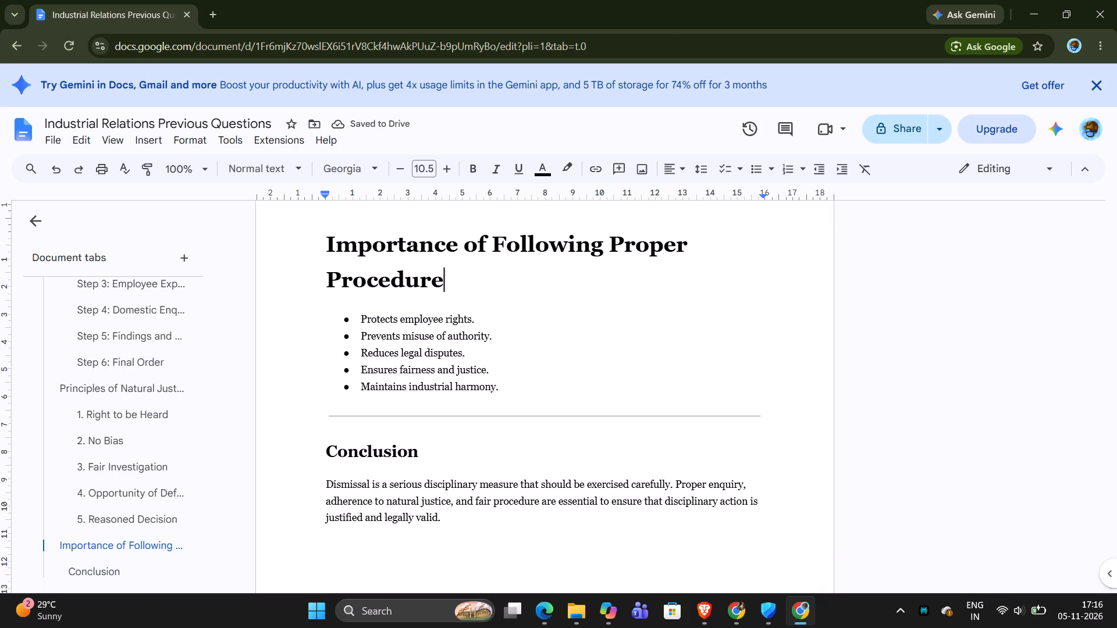
pyautogui.moveTo(380, 249); pyautogui.dragTo(331, 237)
pyautogui.doubleClick(331, 237)
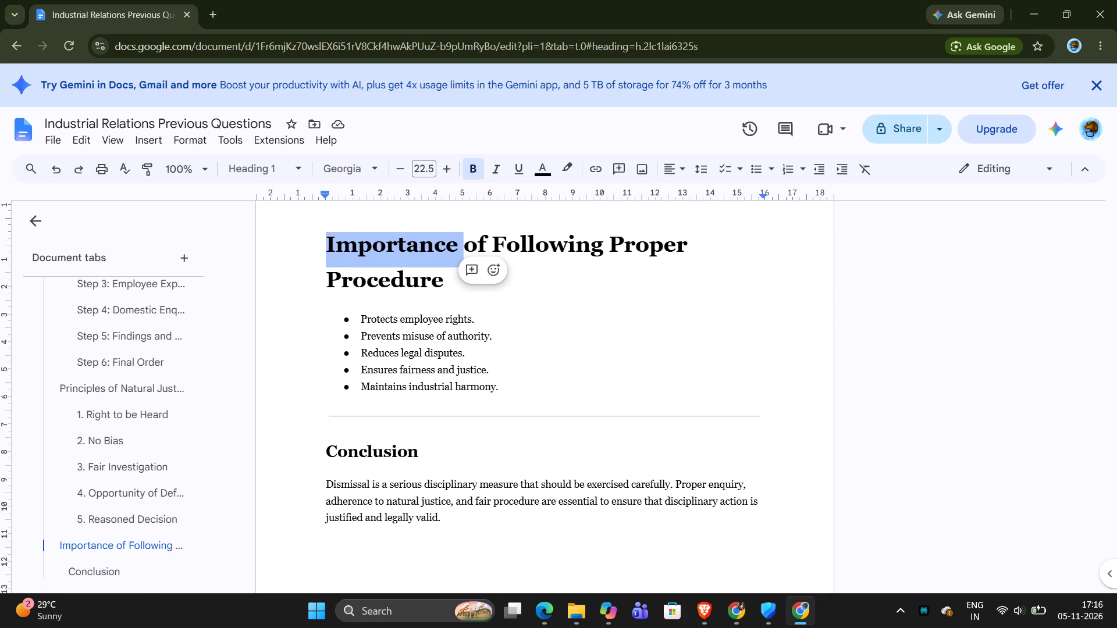
pyautogui.moveTo(443, 284); pyautogui.dragTo(277, 205)
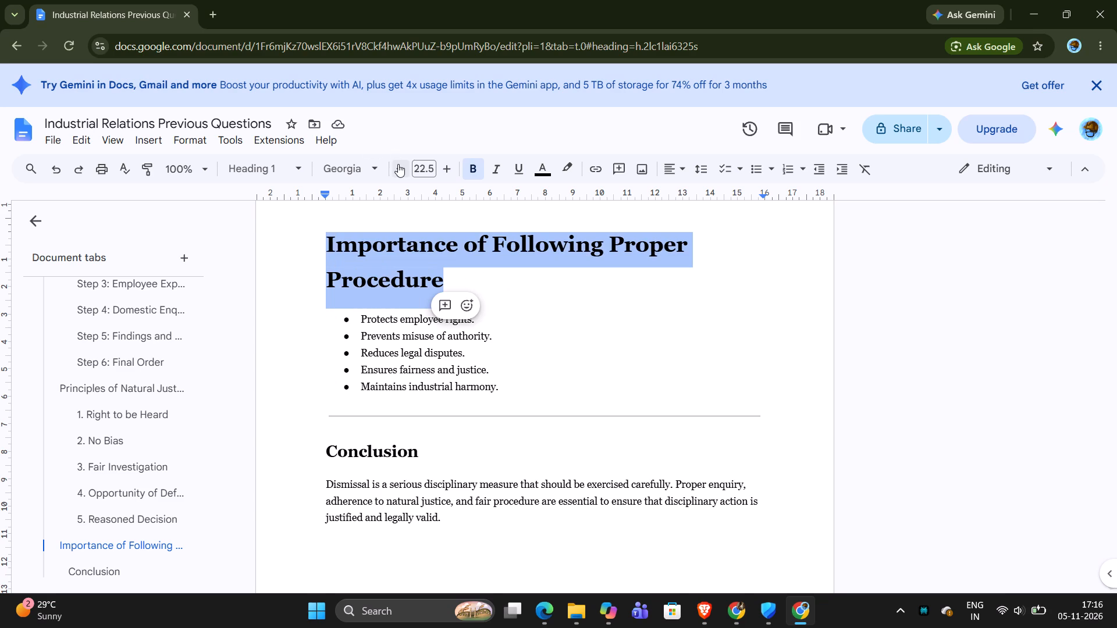
pyautogui.tripleClick(399, 166)
pyautogui.click(399, 166)
# Reduce the "Principles of Natural Justice" heading to font size 18.5.
pyautogui.scroll(2, 399, 166)
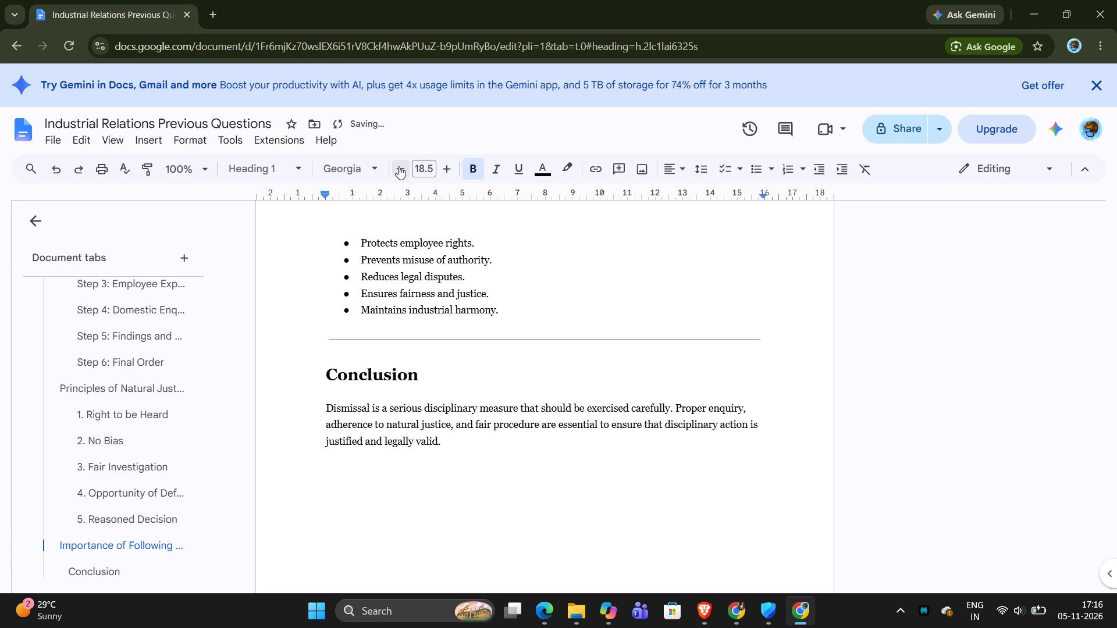
pyautogui.scroll(2, 399, 166)
pyautogui.scroll(5, 381, 298)
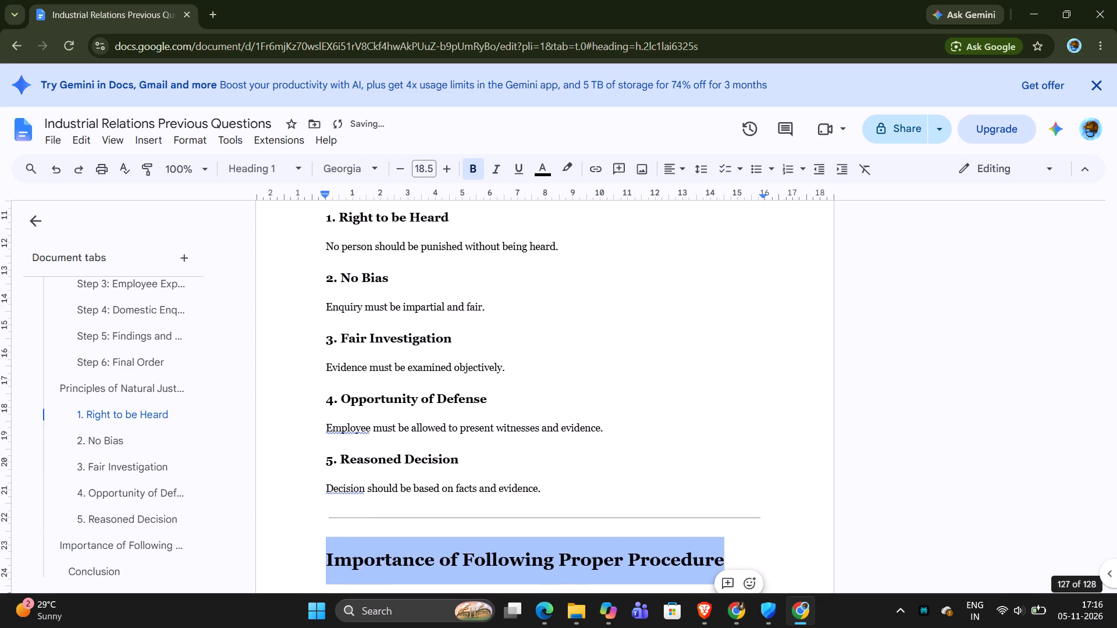
pyautogui.scroll(3, 381, 298)
pyautogui.moveTo(647, 429); pyautogui.dragTo(414, 426)
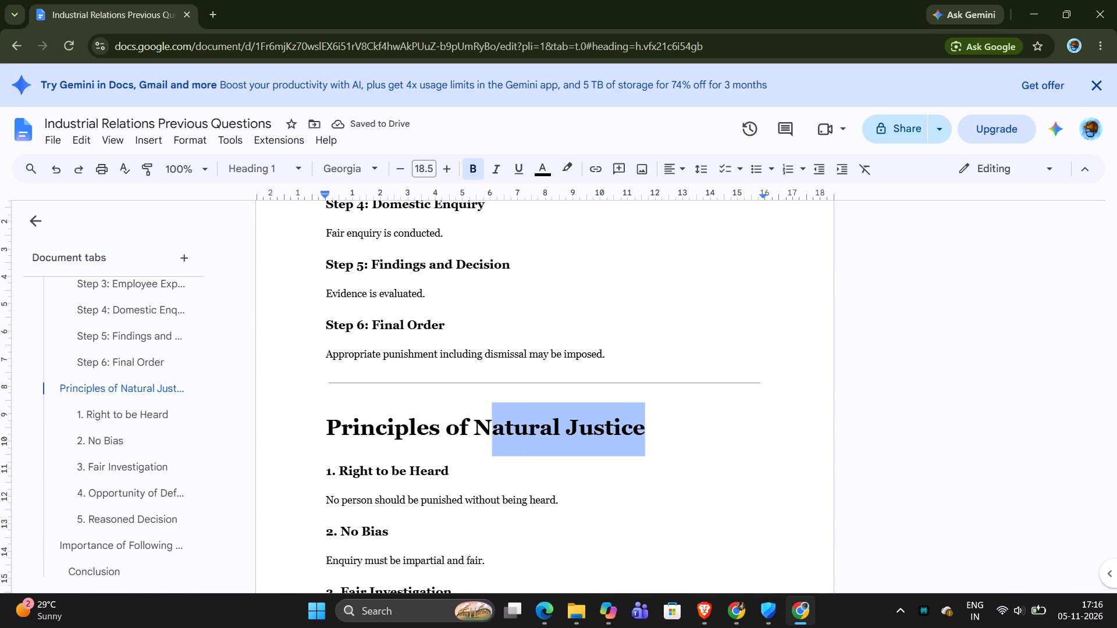
pyautogui.moveTo(414, 426); pyautogui.dragTo(284, 429)
pyautogui.tripleClick(404, 162)
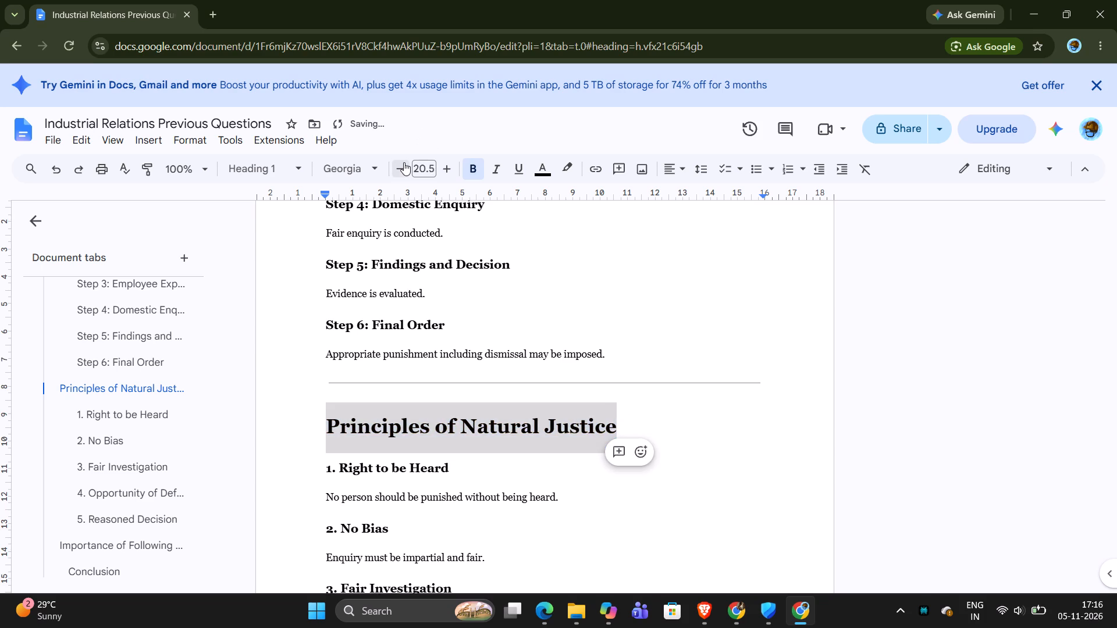
pyautogui.click(404, 162)
# Reduce the "Procedure for Dismissal" heading to font size 18.5.
pyautogui.scroll(5, 405, 290)
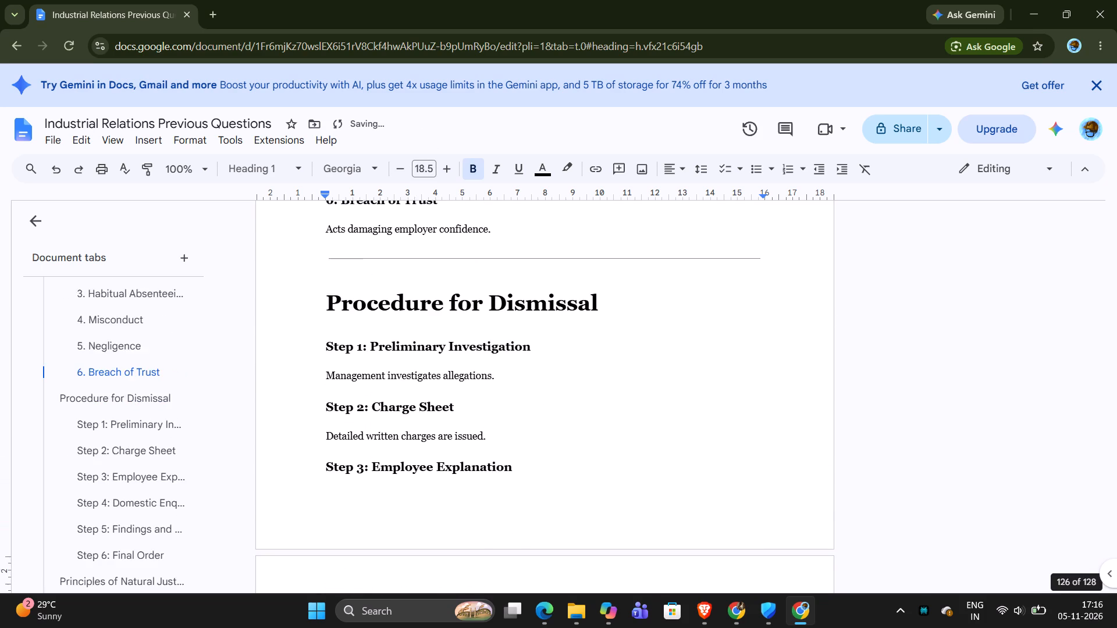
pyautogui.scroll(2, 405, 290)
pyautogui.moveTo(602, 450); pyautogui.dragTo(275, 454)
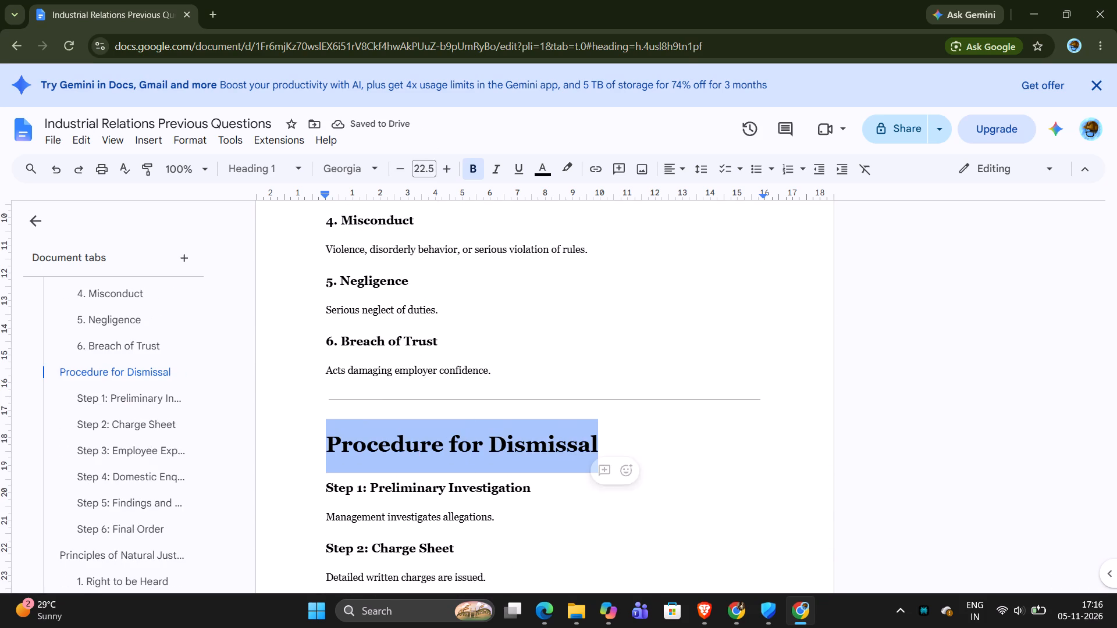
pyautogui.tripleClick(404, 169)
pyautogui.click(404, 169)
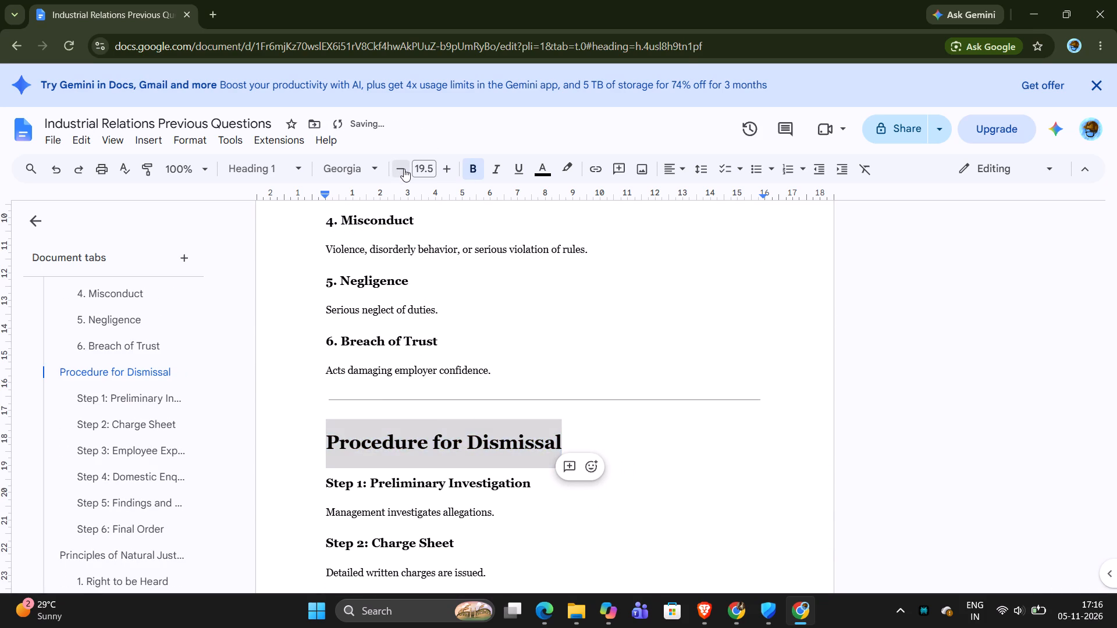
# Reduce the "Causes of Dismissal" heading to font size 18.5.
pyautogui.scroll(4, 423, 308)
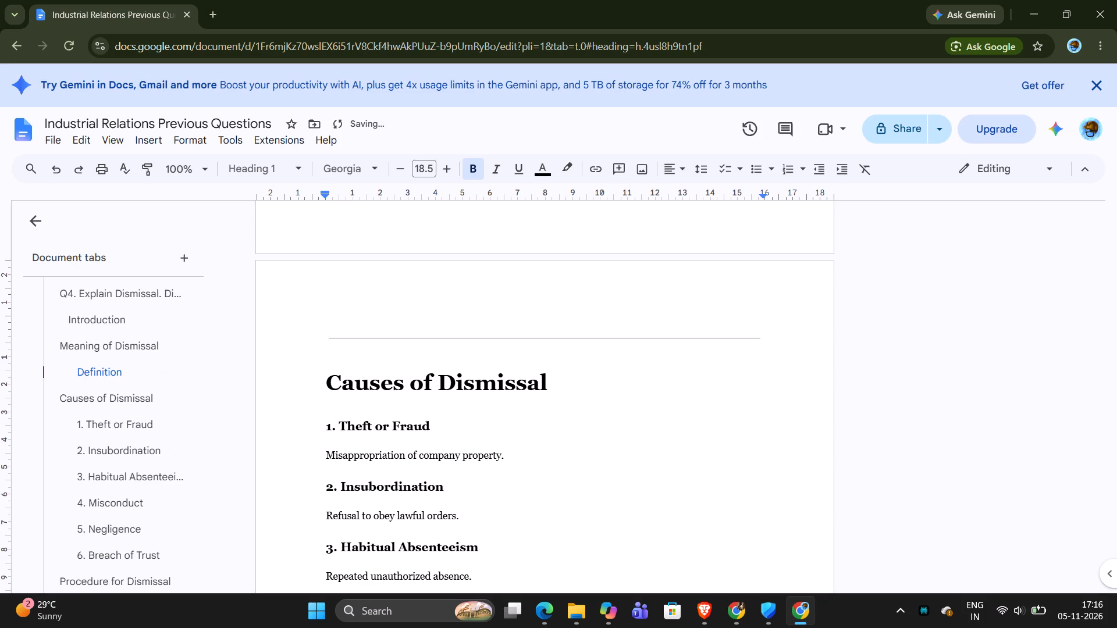
pyautogui.moveTo(556, 389); pyautogui.dragTo(293, 376)
pyautogui.tripleClick(400, 162)
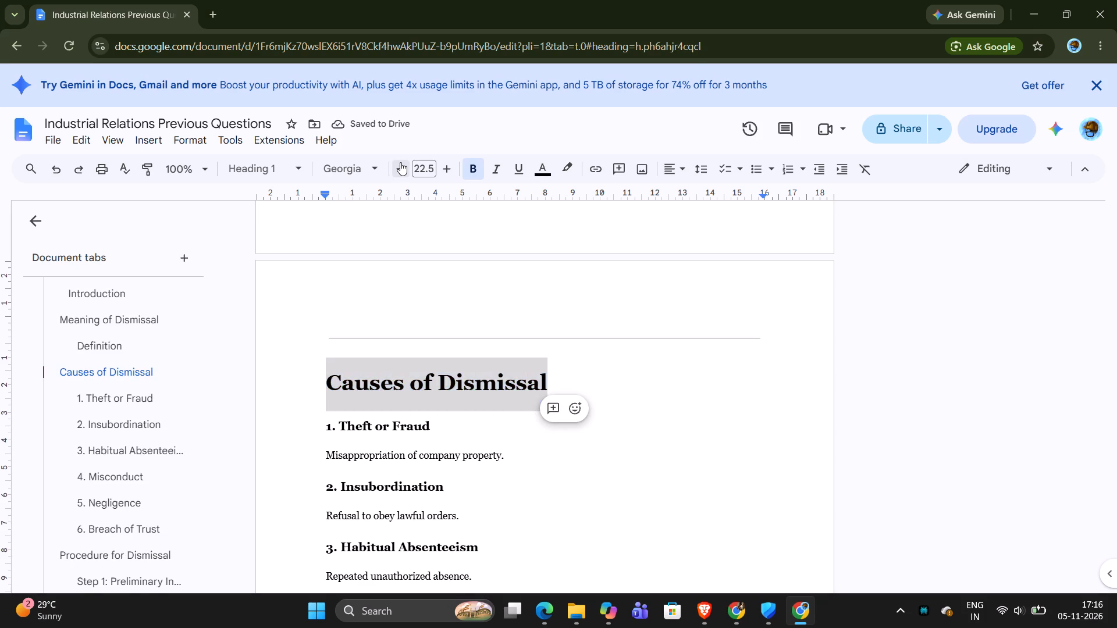
pyautogui.click(400, 162)
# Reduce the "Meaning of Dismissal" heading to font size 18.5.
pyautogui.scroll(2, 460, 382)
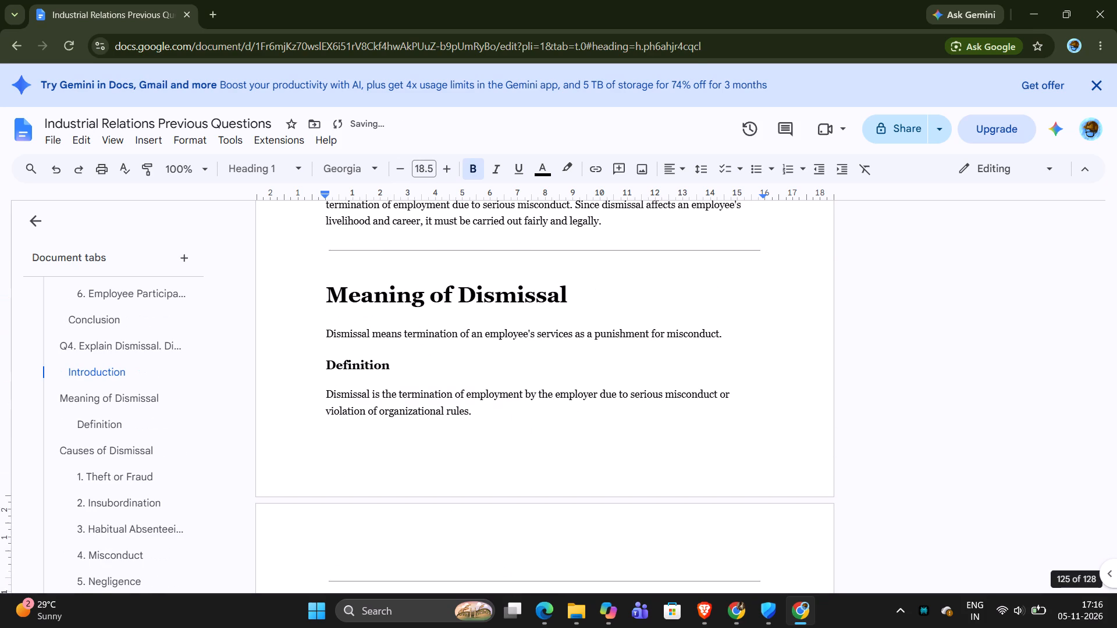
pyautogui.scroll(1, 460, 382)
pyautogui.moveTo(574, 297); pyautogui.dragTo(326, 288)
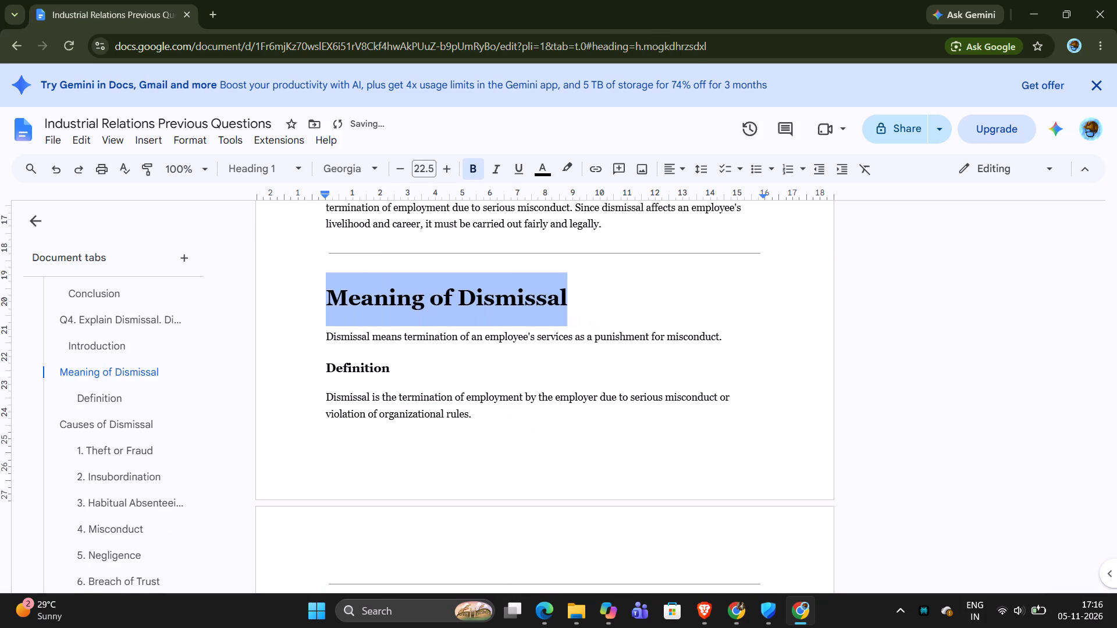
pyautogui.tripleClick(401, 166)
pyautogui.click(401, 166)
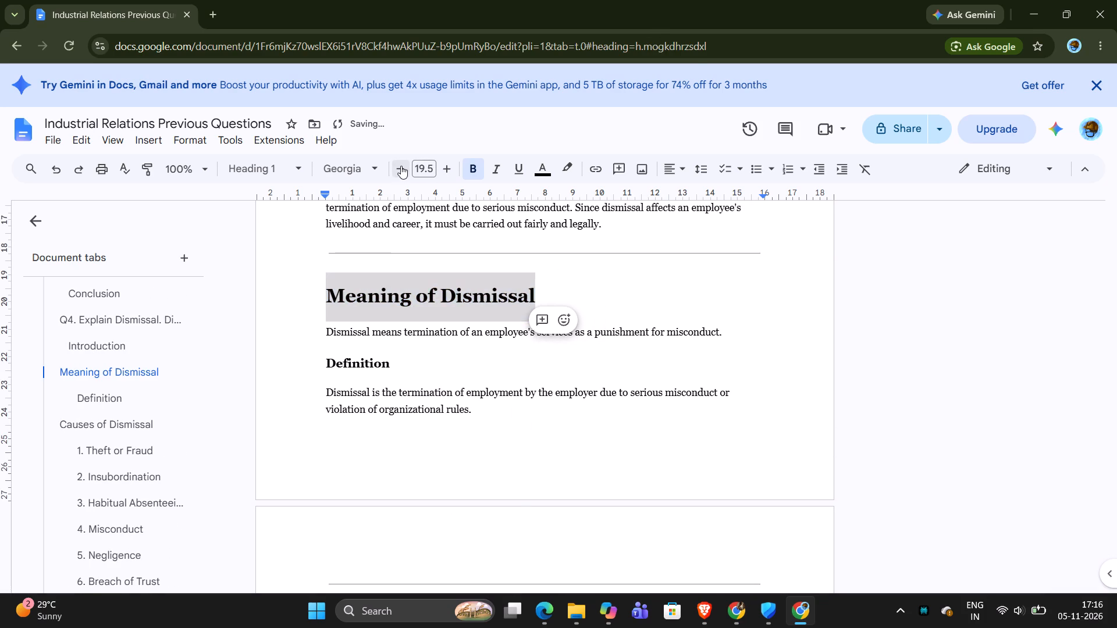
# Reduce the Q4 question heading, "Explain Dismissal. Discuss its Causes, Procedure and Principles of Natural Justice.", to font size 16.5.
pyautogui.scroll(2, 404, 315)
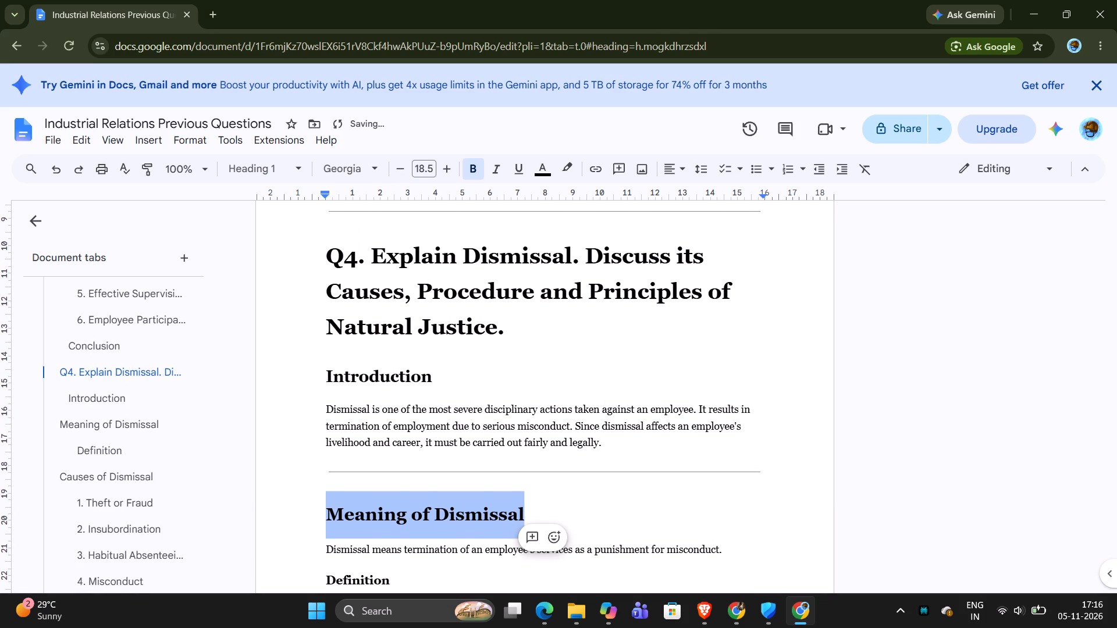
pyautogui.moveTo(525, 333); pyautogui.dragTo(272, 244)
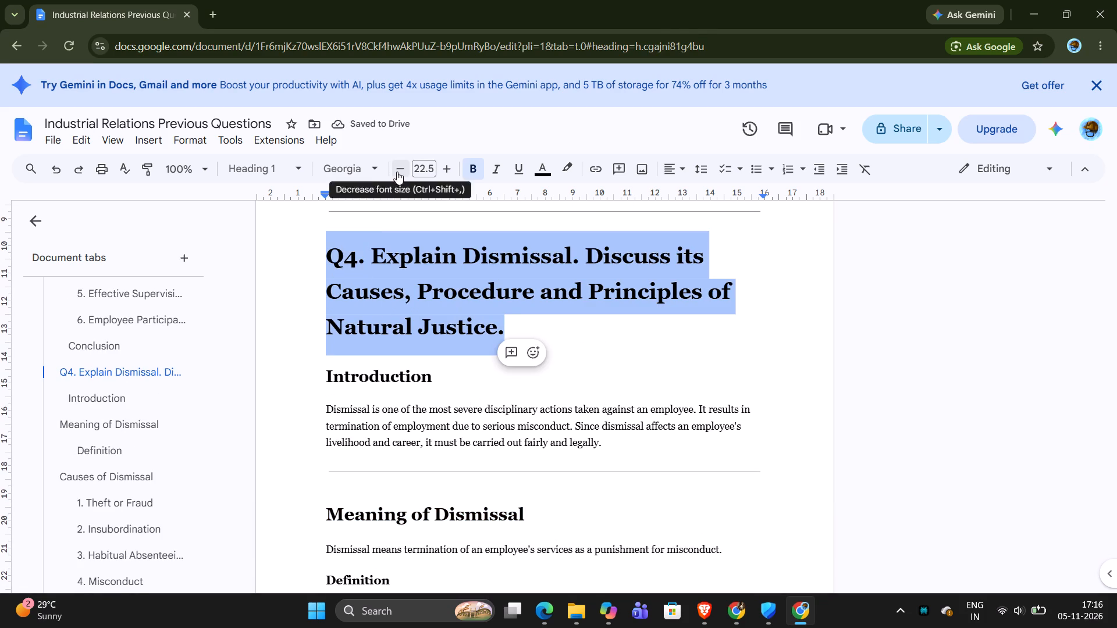
pyautogui.tripleClick(397, 172)
pyautogui.click(397, 172)
pyautogui.click(397, 172)
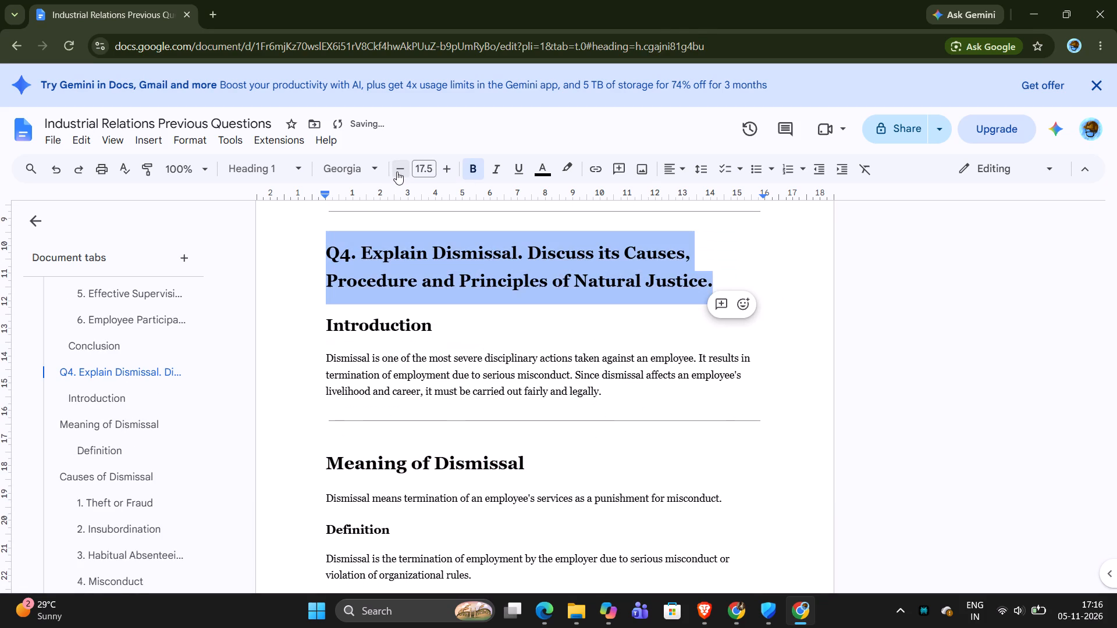
pyautogui.click(397, 172)
# Set the "Meaning of Dismissal" heading to font size 16.5.
pyautogui.scroll(2, 407, 352)
pyautogui.scroll(-3, 407, 352)
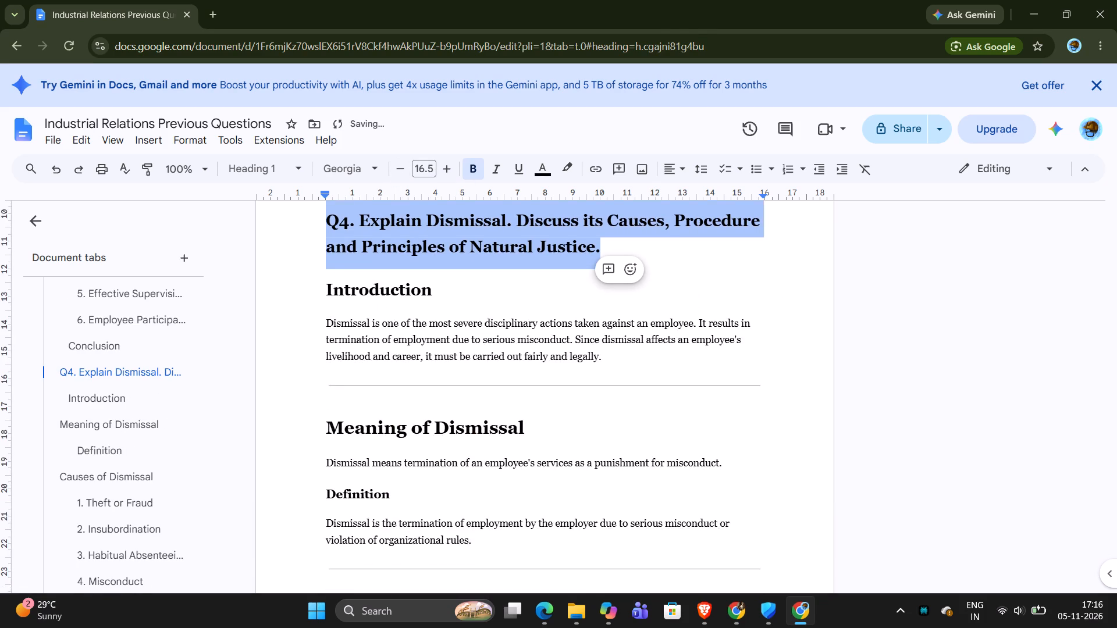
pyautogui.moveTo(535, 410); pyautogui.dragTo(225, 404)
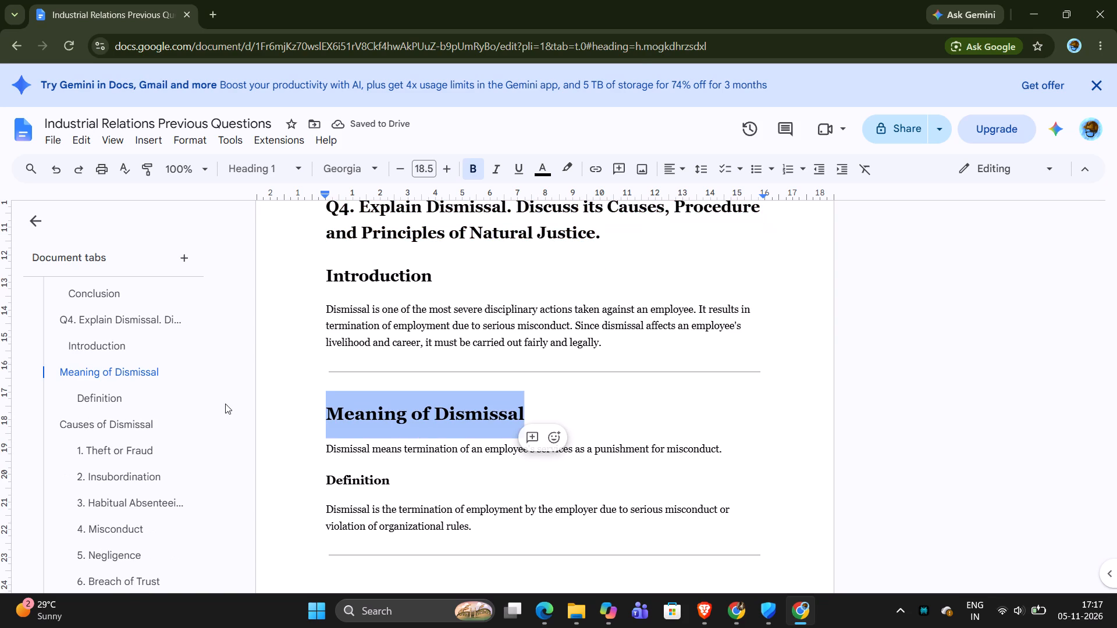
pyautogui.doubleClick(393, 174)
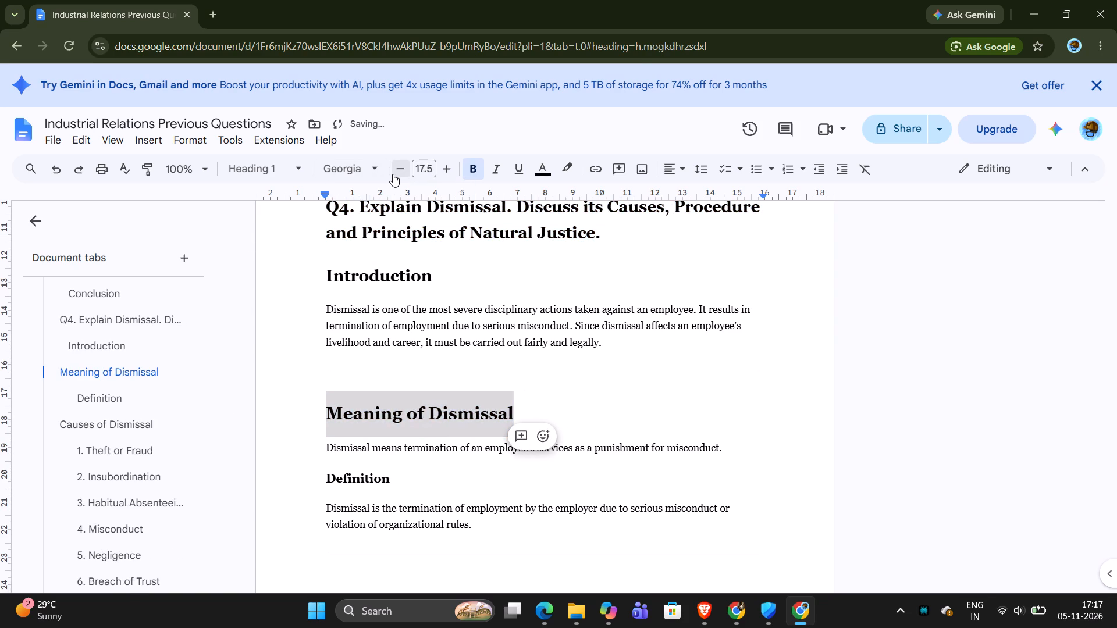
# Reduce the "Measures to Control Absenteeism and Turnover" heading to font size 17.5.
pyautogui.scroll(10, 457, 366)
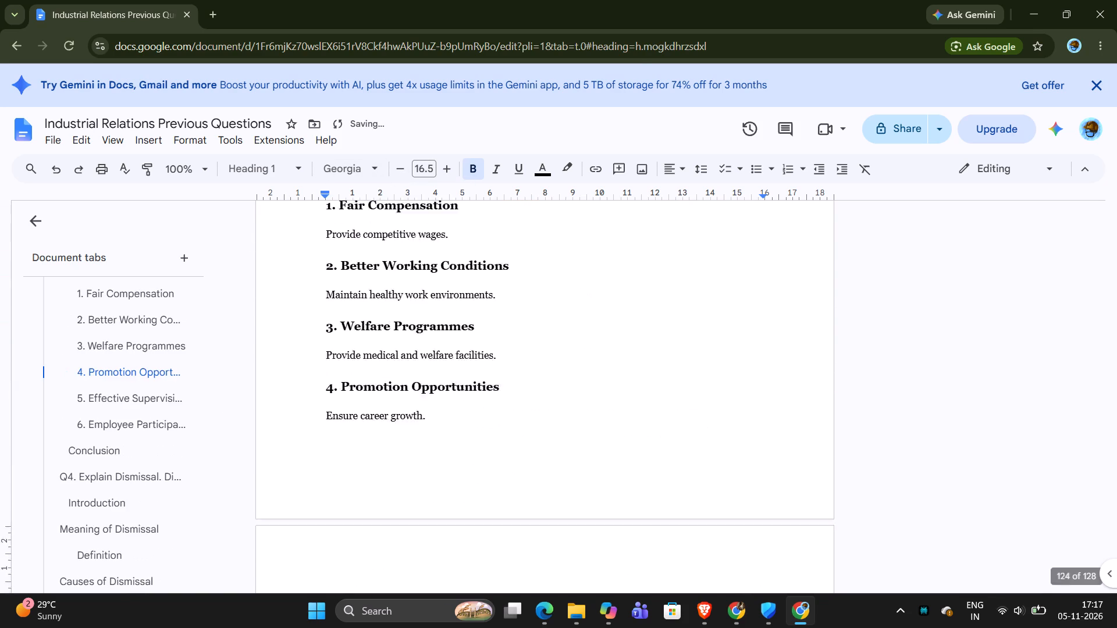
pyautogui.scroll(3, 457, 366)
pyautogui.moveTo(454, 520); pyautogui.dragTo(299, 470)
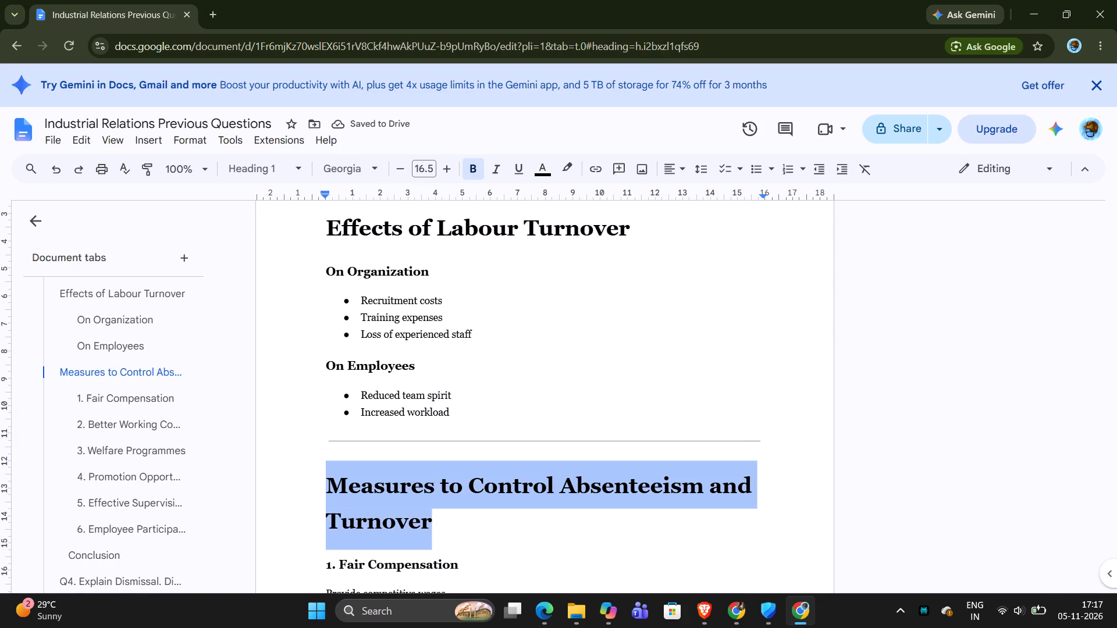
pyautogui.moveTo(299, 470); pyautogui.dragTo(282, 464)
pyautogui.tripleClick(398, 161)
pyautogui.click(398, 161)
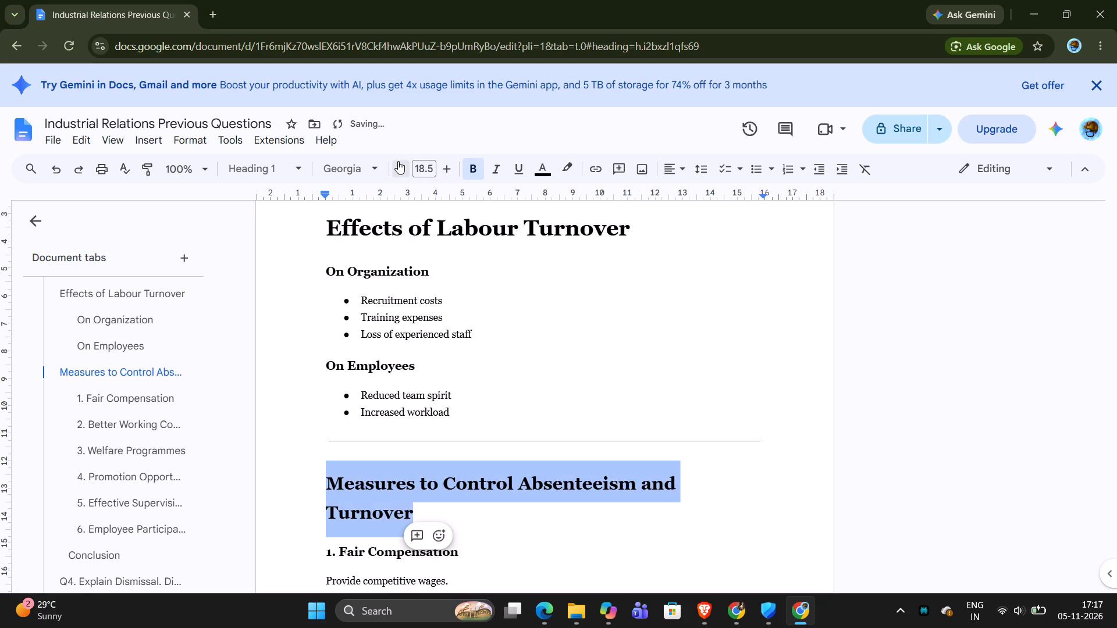
pyautogui.click(398, 161)
pyautogui.scroll(1, 464, 263)
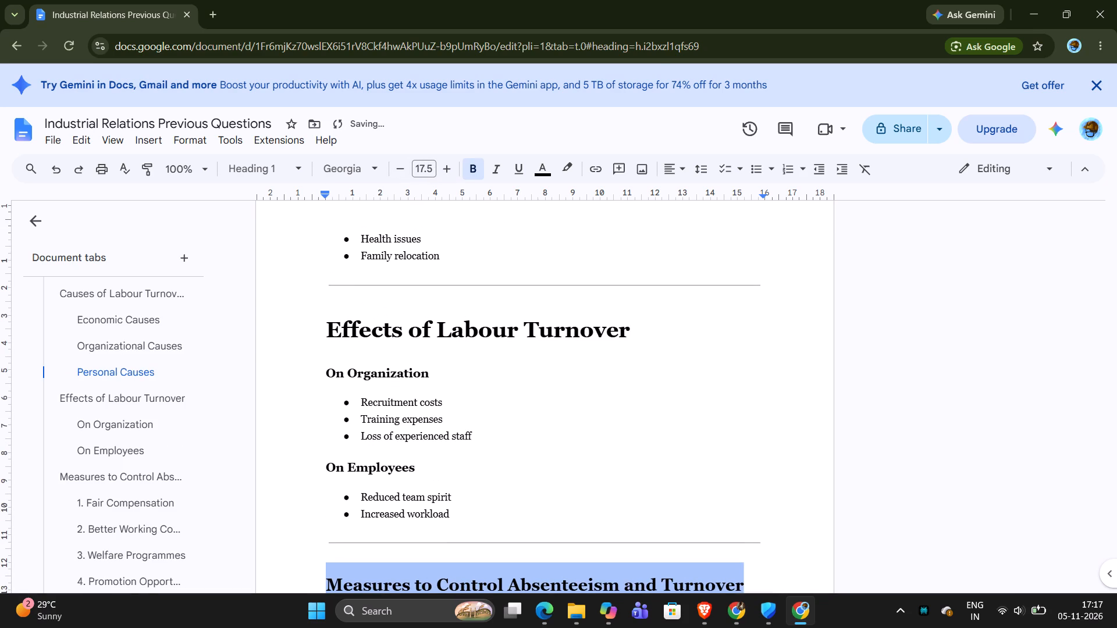
# Reduce the "Effects of Labour Turnover" heading to font size 17.5.
pyautogui.moveTo(629, 318); pyautogui.dragTo(299, 313)
pyautogui.tripleClick(403, 174)
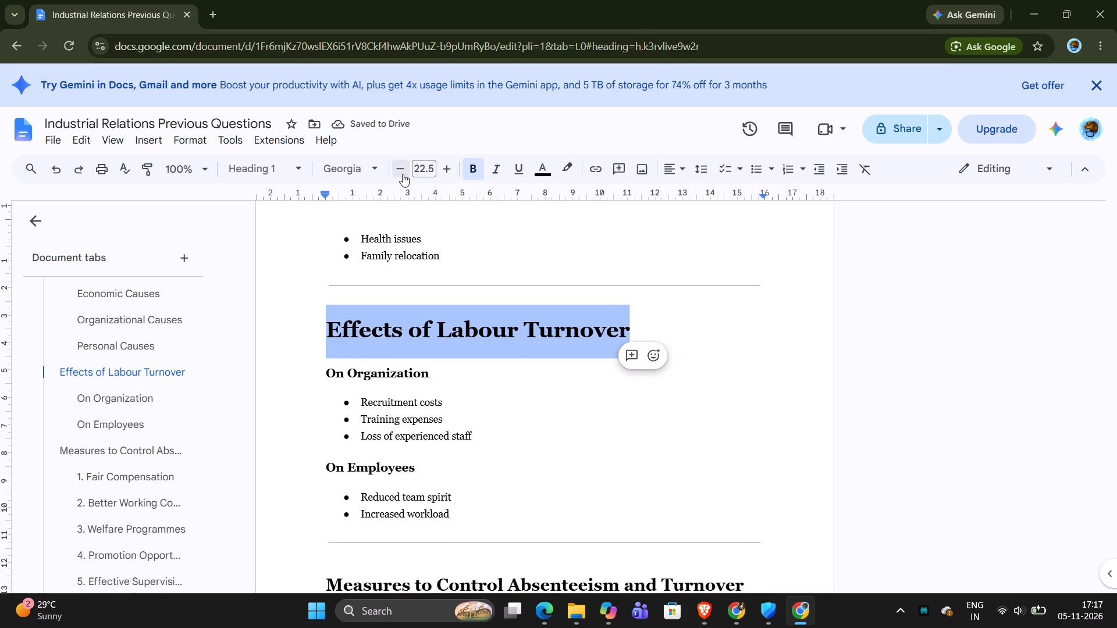
pyautogui.tripleClick(403, 174)
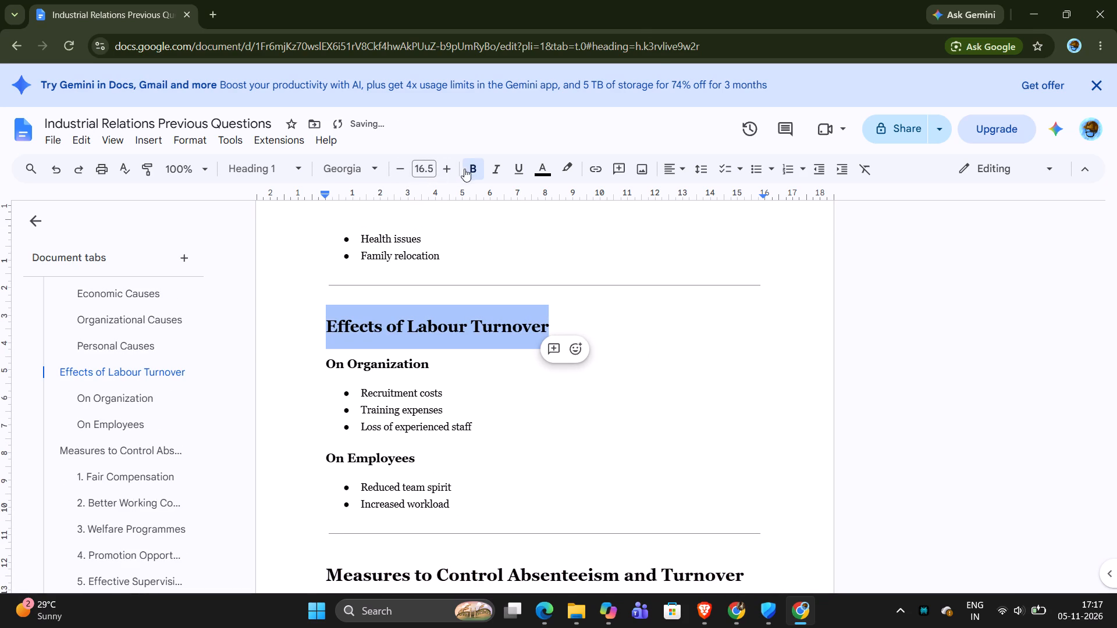
pyautogui.click(448, 172)
# Reduce the "Causes of Labour Turnover" heading to font size 17.5.
pyautogui.scroll(4, 454, 326)
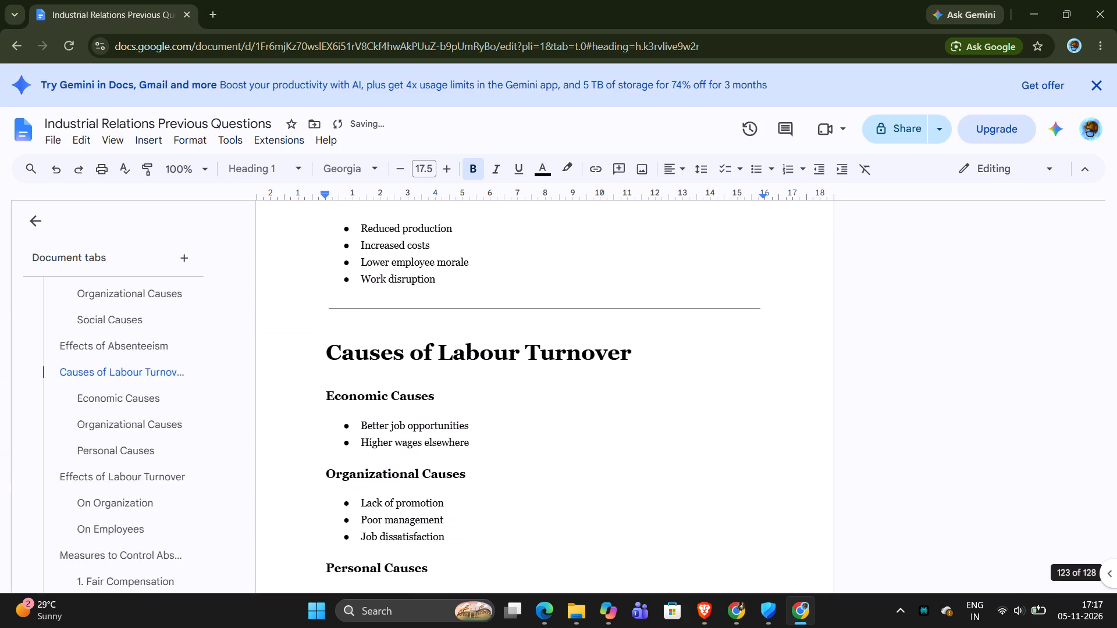
pyautogui.scroll(2, 454, 326)
pyautogui.moveTo(650, 404); pyautogui.dragTo(344, 404)
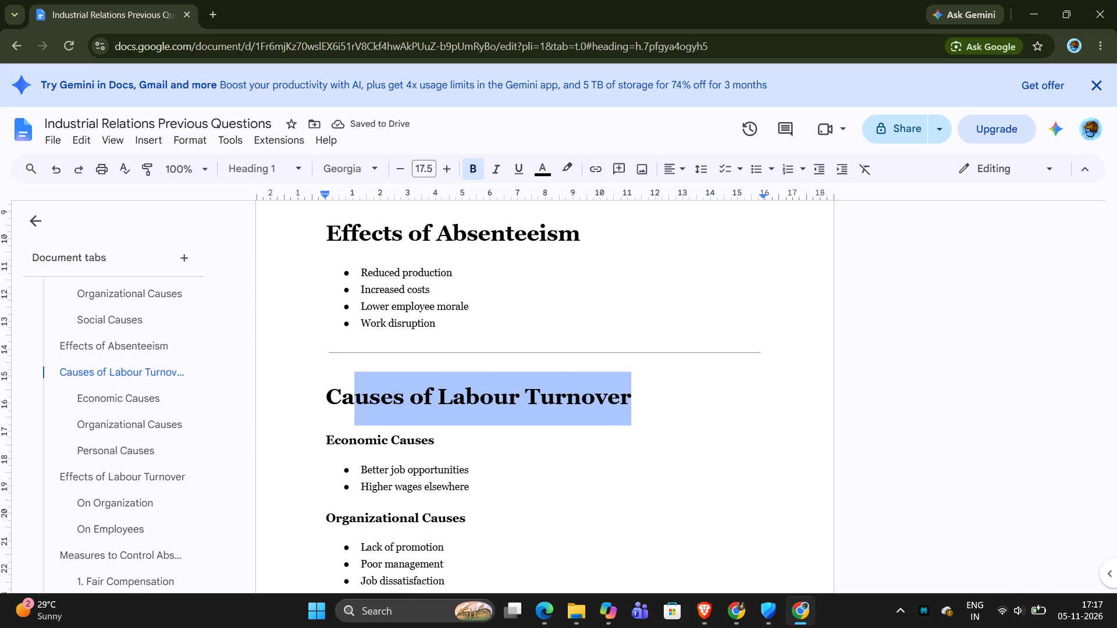
pyautogui.moveTo(344, 404); pyautogui.dragTo(320, 406)
pyautogui.tripleClick(401, 159)
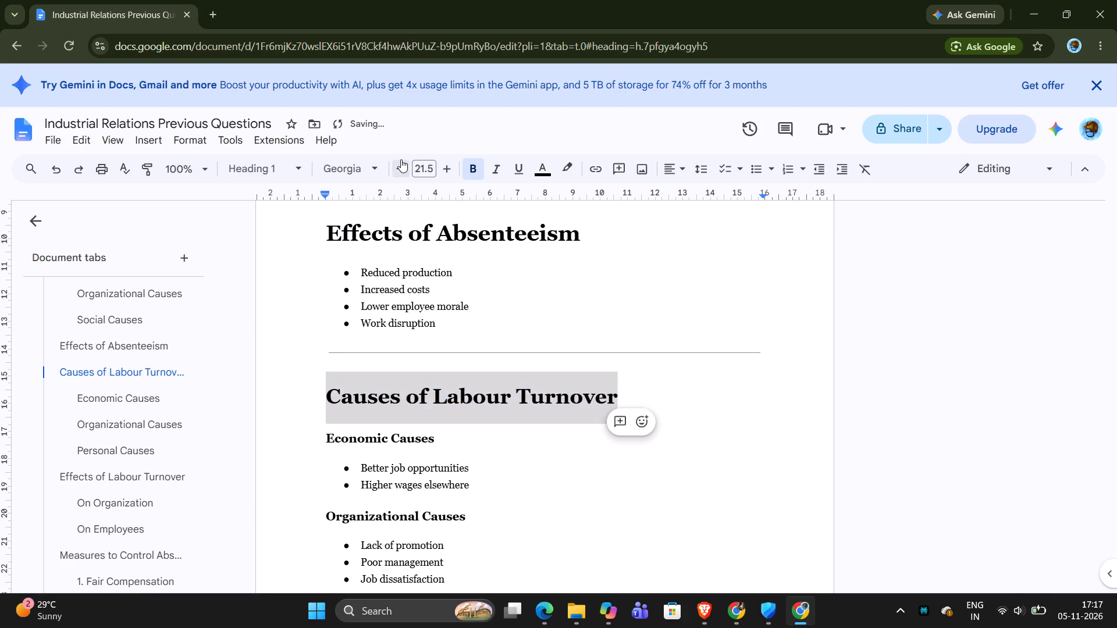
pyautogui.doubleClick(401, 159)
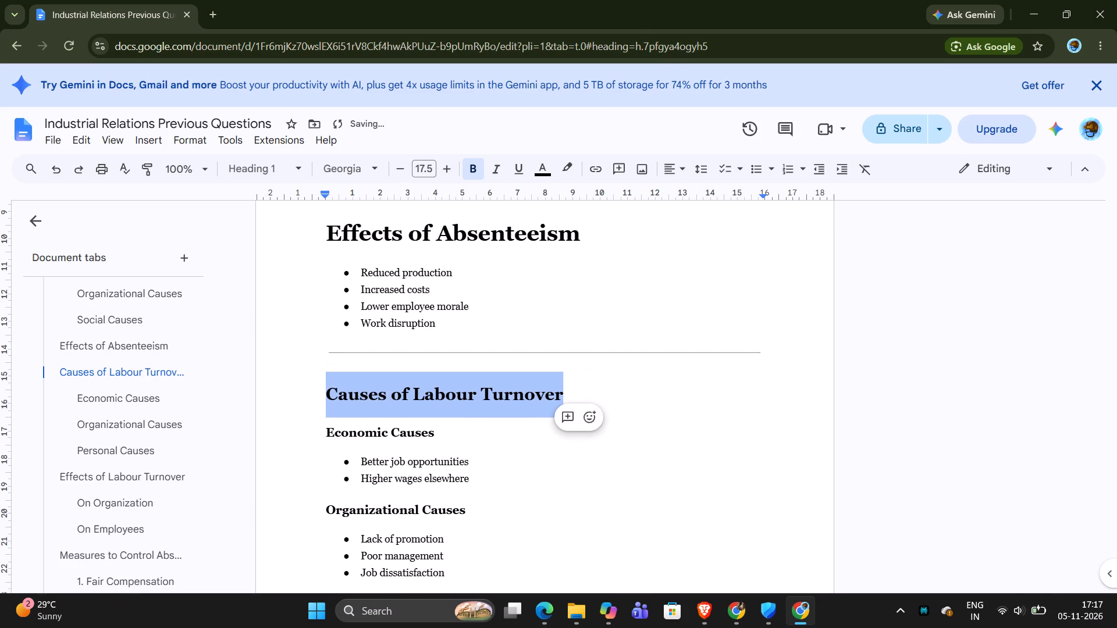
# Reduce the "Effects of Absenteeism" heading to font size 17.5.
pyautogui.moveTo(586, 233); pyautogui.dragTo(276, 237)
pyautogui.tripleClick(406, 170)
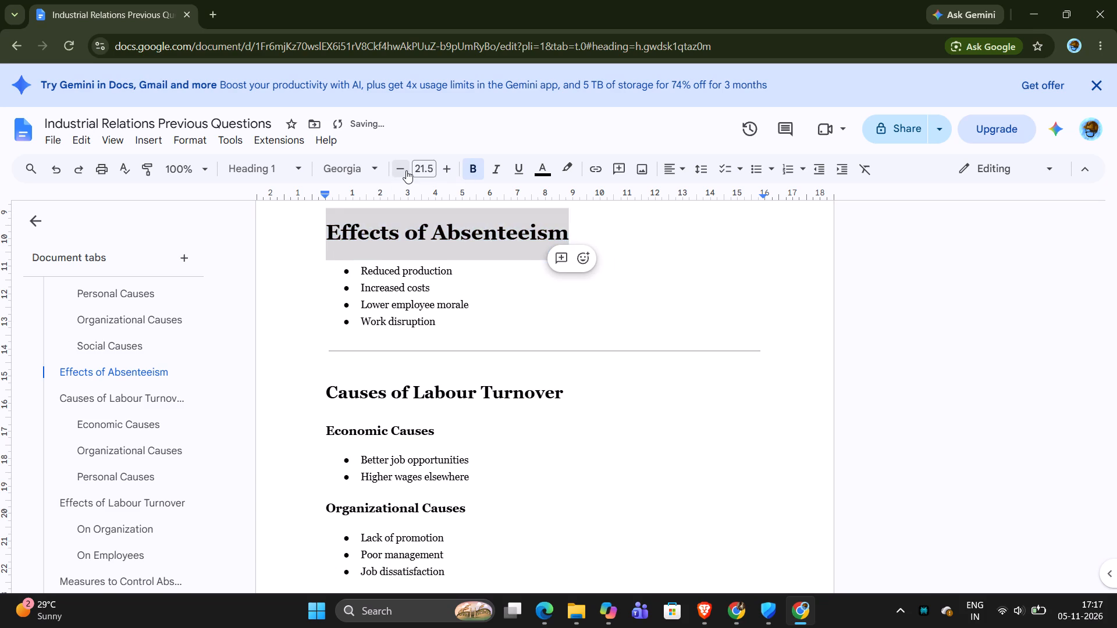
pyautogui.click(406, 170)
pyautogui.click(406, 170)
# Reduce the "Causes of Absenteeism" heading to font size 17.5.
pyautogui.scroll(2, 412, 334)
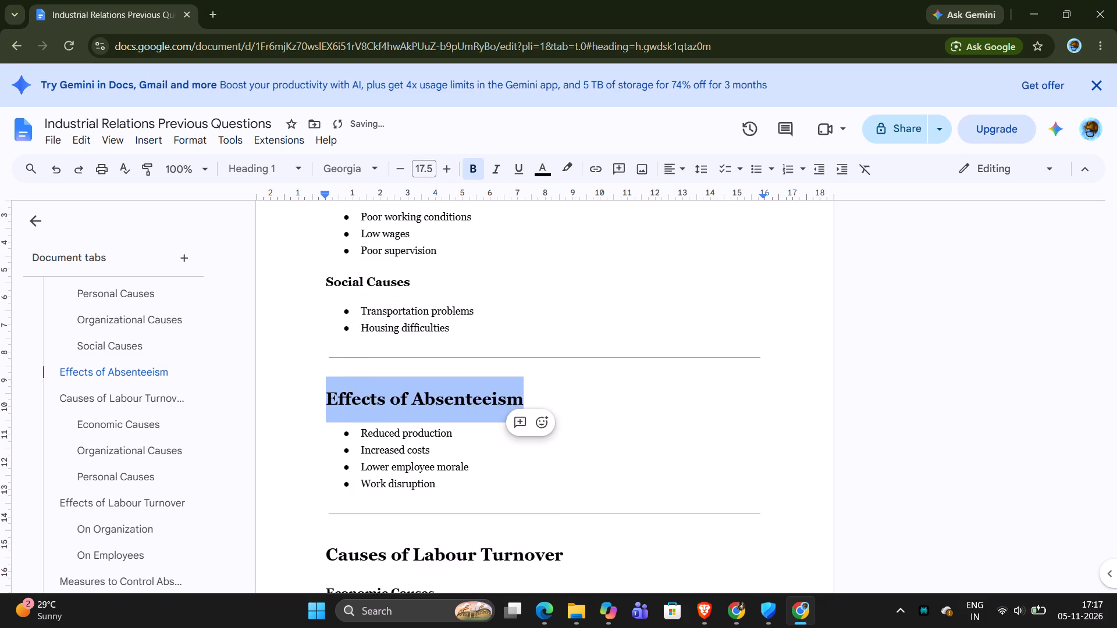
pyautogui.scroll(5, 412, 334)
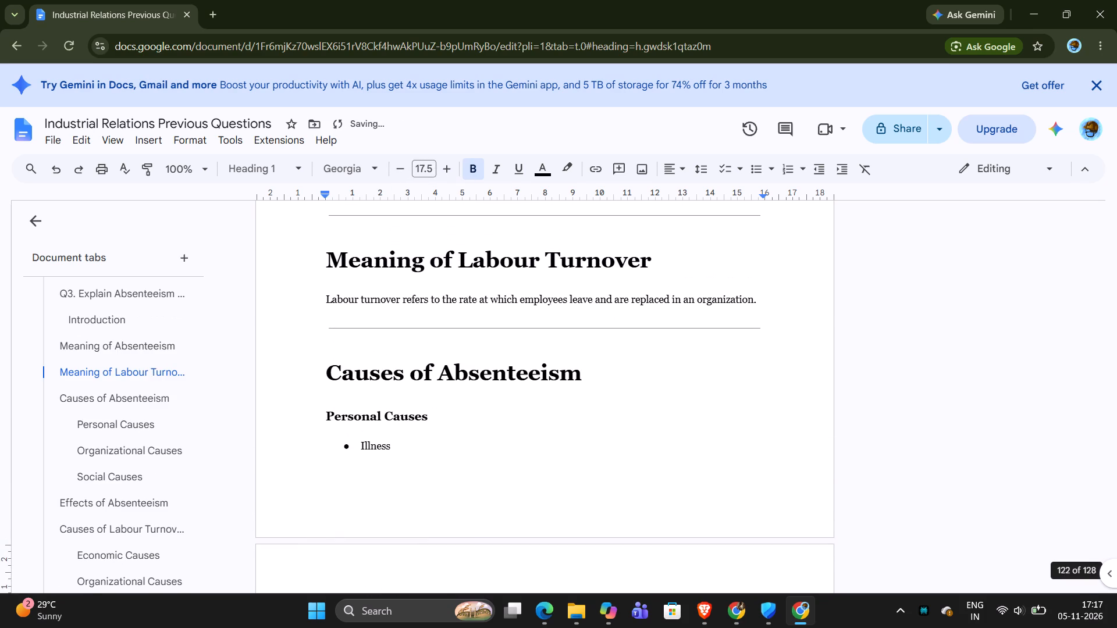
pyautogui.moveTo(597, 372); pyautogui.dragTo(304, 358)
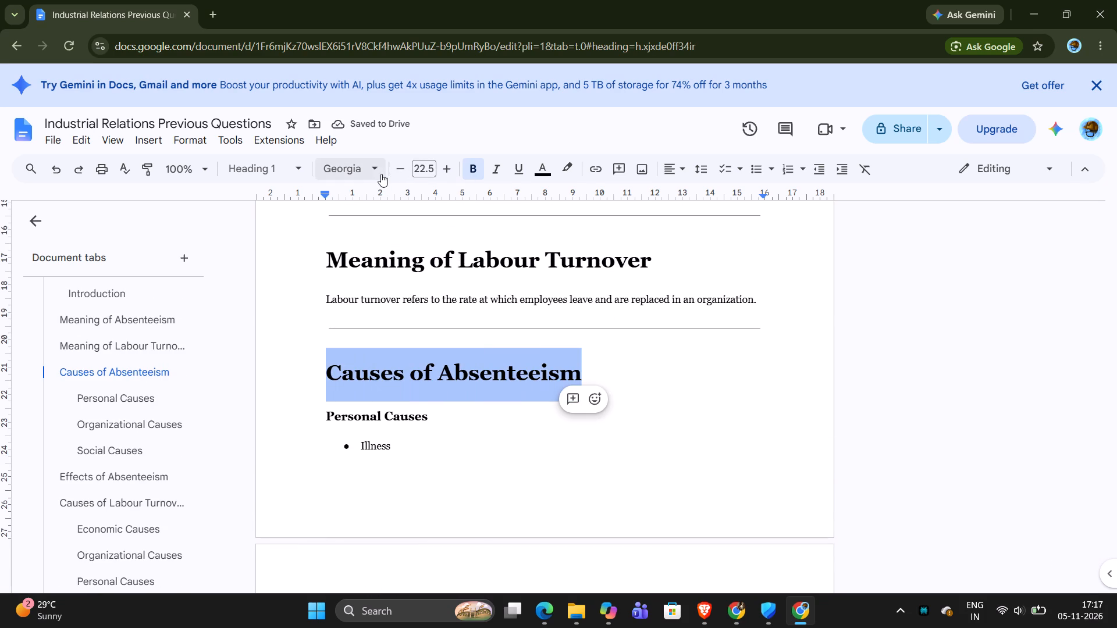
pyautogui.tripleClick(403, 169)
pyautogui.click(403, 169)
pyautogui.click(403, 169)
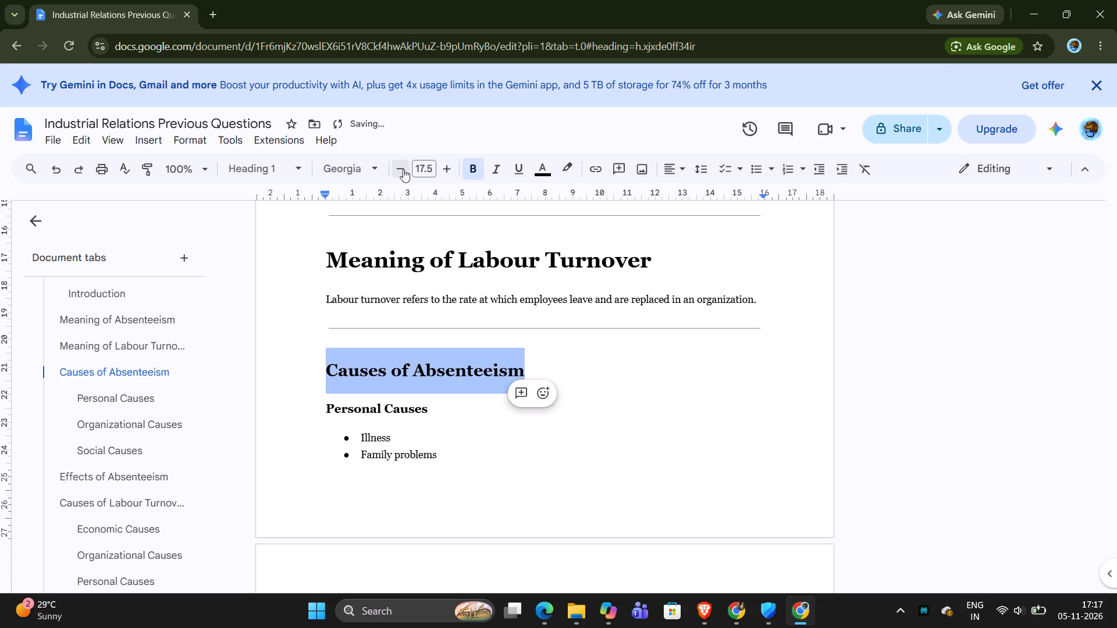
# Reduce the "Meaning of Labour Turnover" heading to font size 17.5.
pyautogui.moveTo(653, 256); pyautogui.dragTo(255, 262)
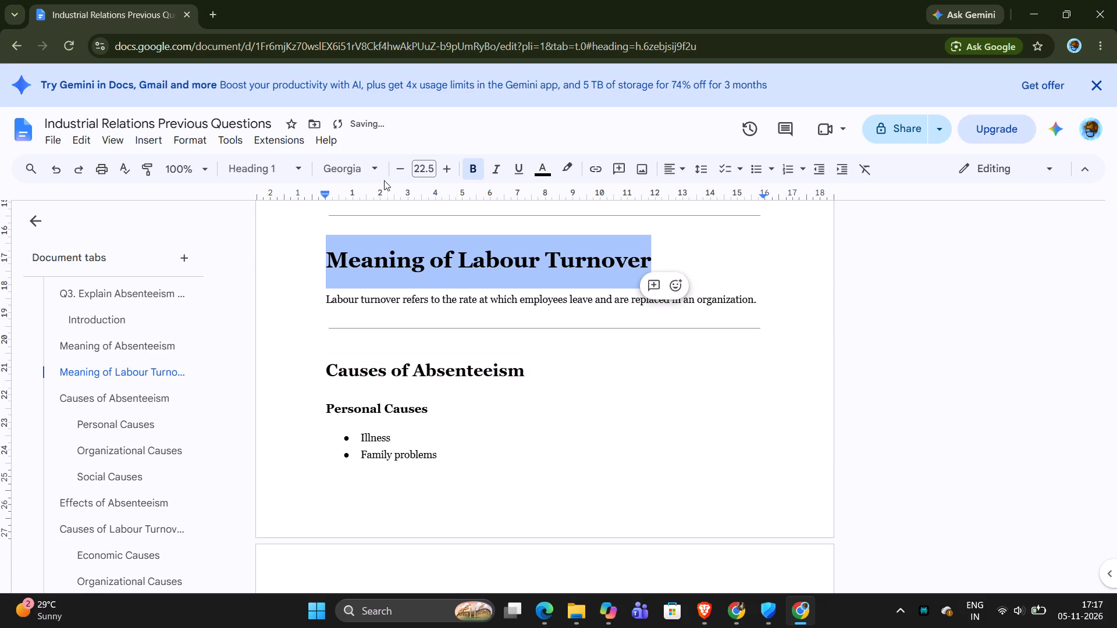
pyautogui.tripleClick(407, 172)
pyautogui.doubleClick(407, 172)
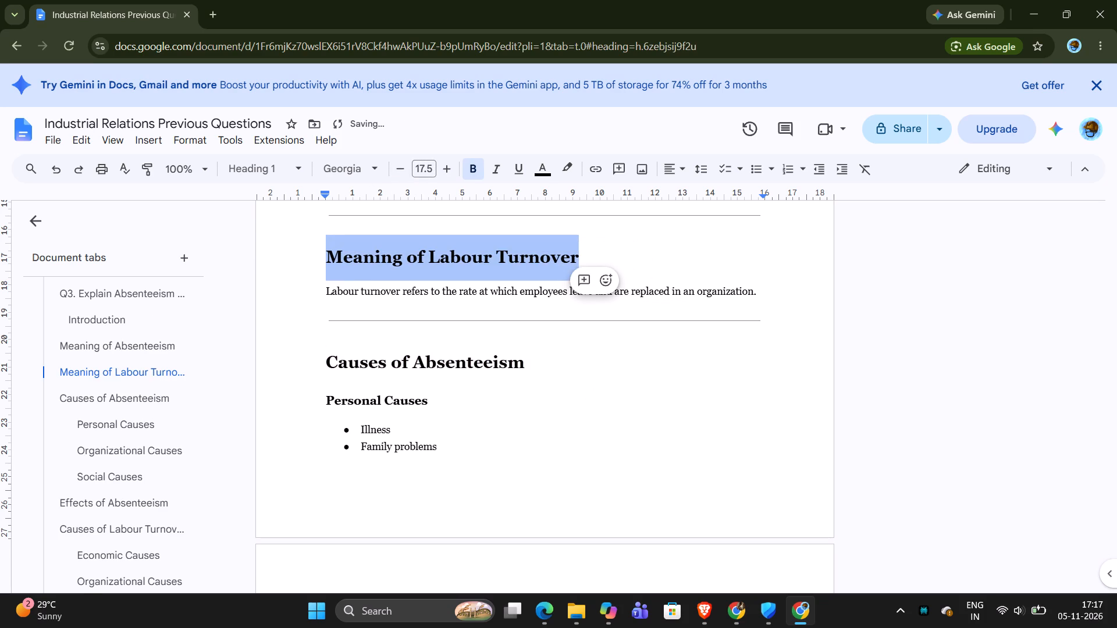
# Reduce the "Meaning of Absenteeism" heading to font size 17.5.
pyautogui.scroll(2, 418, 345)
pyautogui.moveTo(613, 412); pyautogui.dragTo(482, 394)
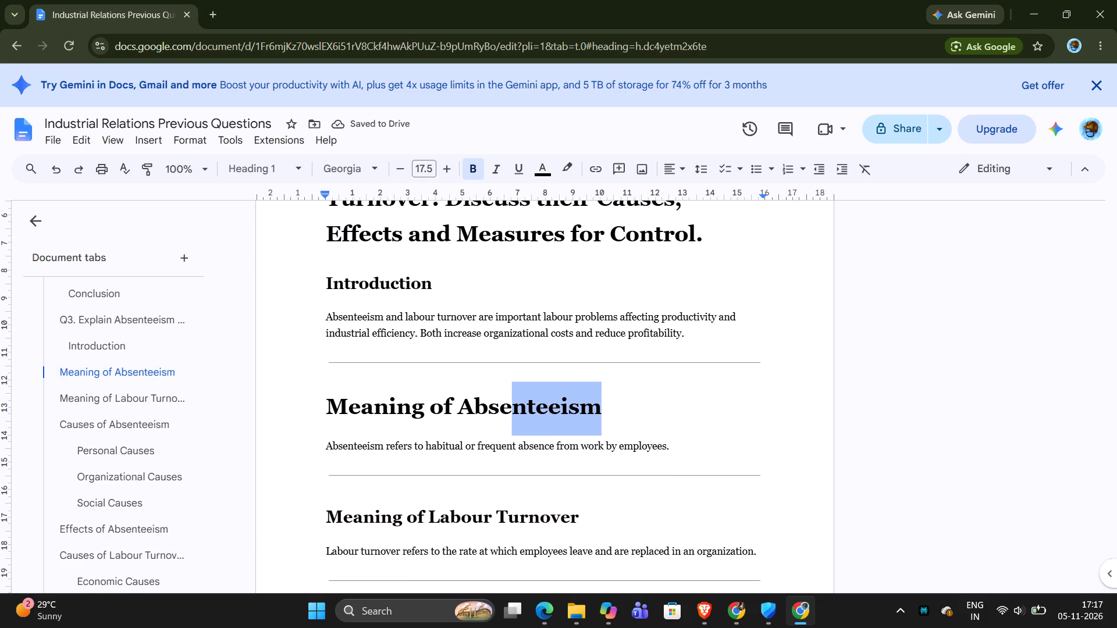
pyautogui.moveTo(482, 394); pyautogui.dragTo(332, 402)
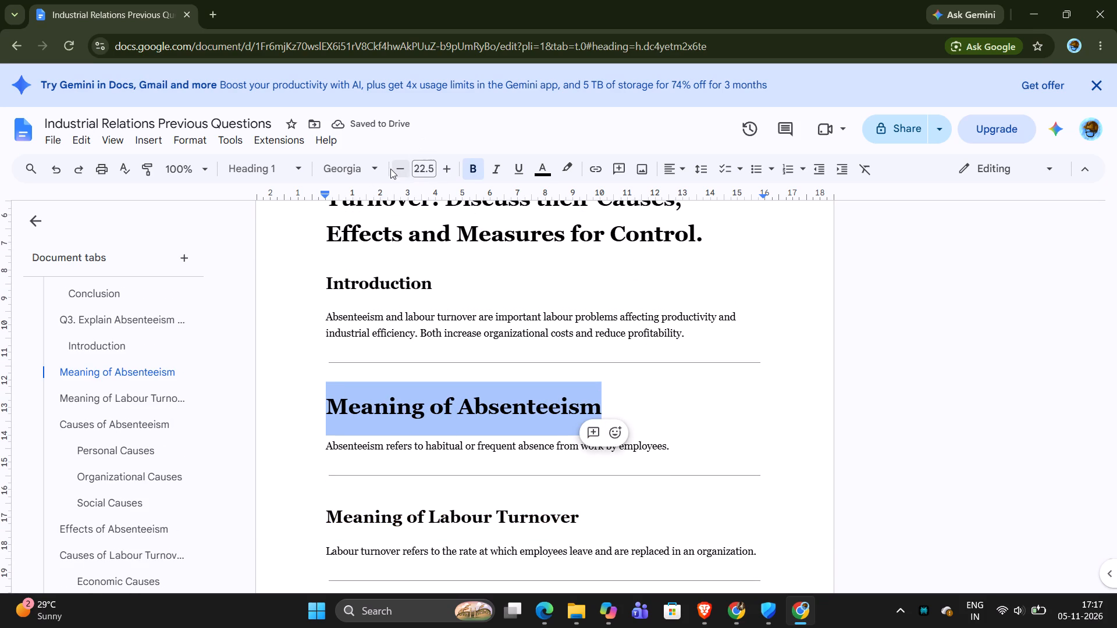
pyautogui.tripleClick(402, 167)
pyautogui.click(402, 167)
pyautogui.click(402, 167)
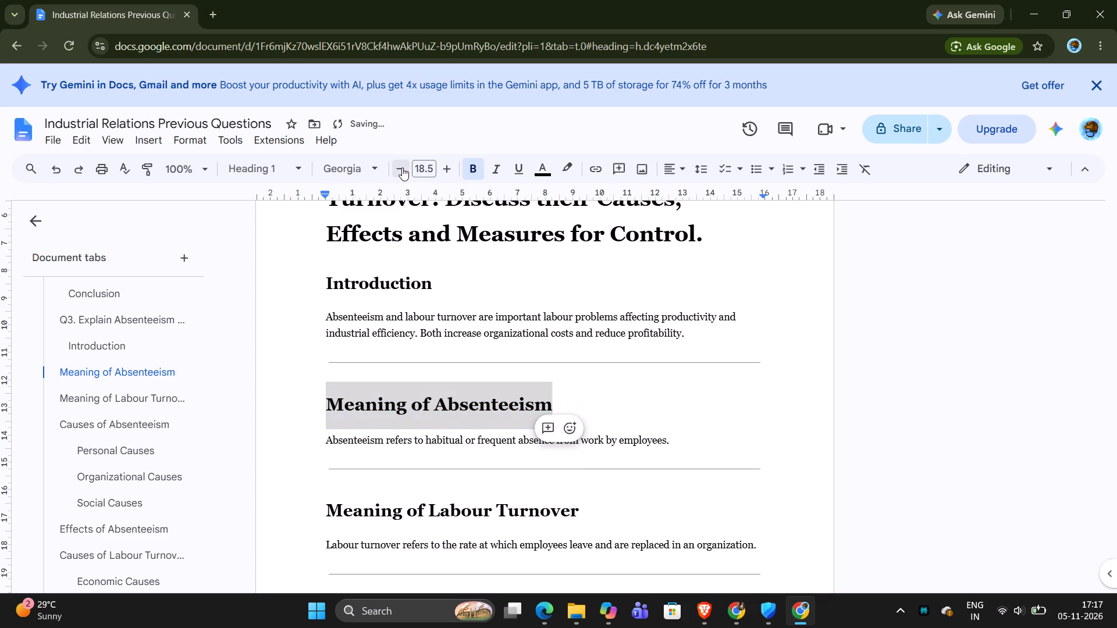
# Reduce the Q3 question heading, "Explain Absenteeism and Labour Turnover. Discuss their Causes, Effects and Measures for Control.", to font size 16.5.
pyautogui.scroll(1, 542, 279)
pyautogui.moveTo(705, 377); pyautogui.dragTo(462, 334)
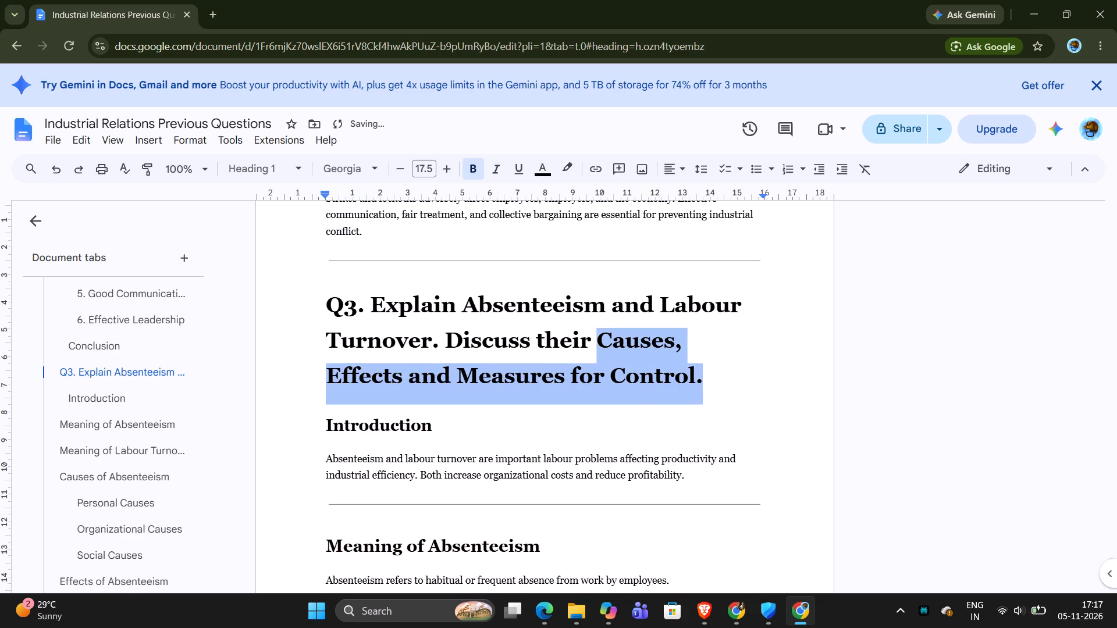
pyautogui.moveTo(462, 334); pyautogui.dragTo(280, 299)
pyautogui.tripleClick(398, 172)
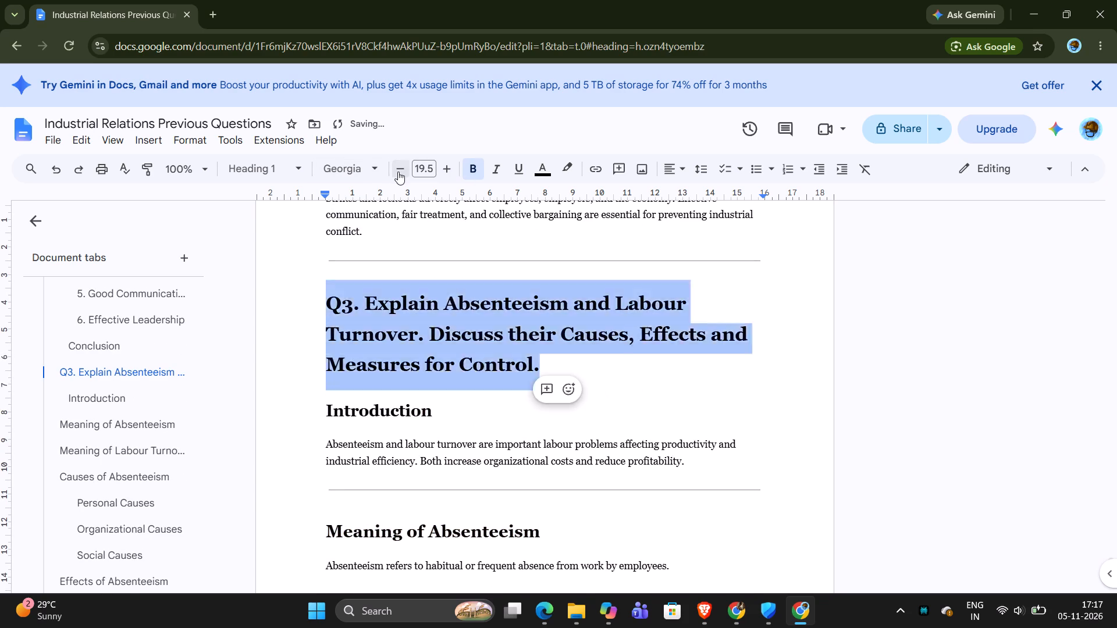
pyautogui.doubleClick(398, 172)
pyautogui.click(398, 172)
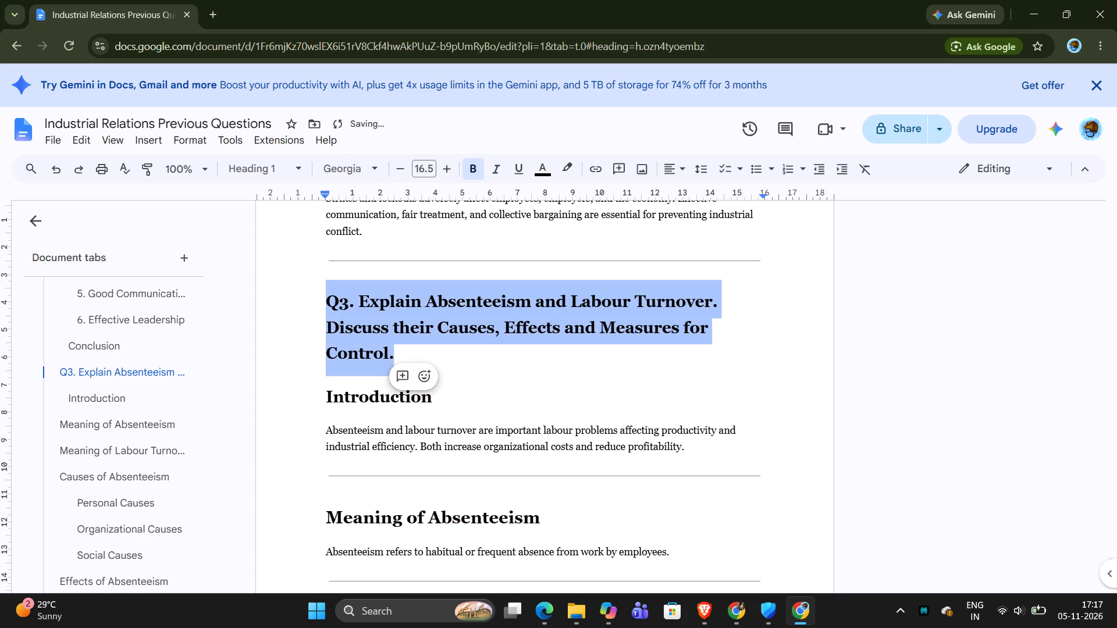
# Reduce the "Introduction" heading under Q3 to font size 14.5.
pyautogui.scroll(2, 458, 308)
pyautogui.hscroll(1, 458, 308)
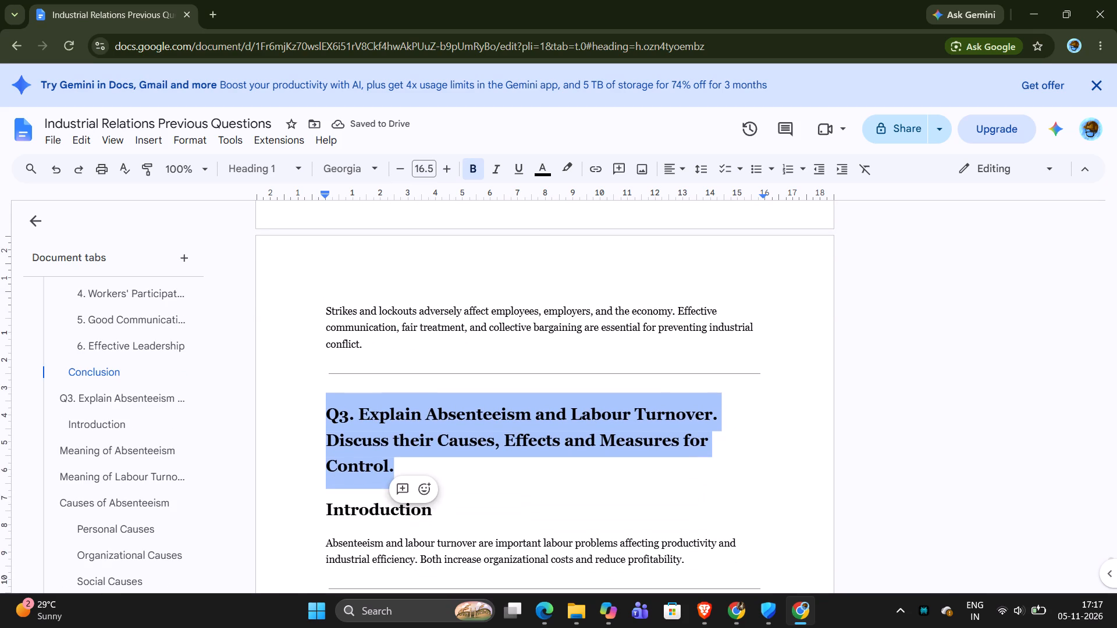
pyautogui.moveTo(442, 509); pyautogui.dragTo(287, 498)
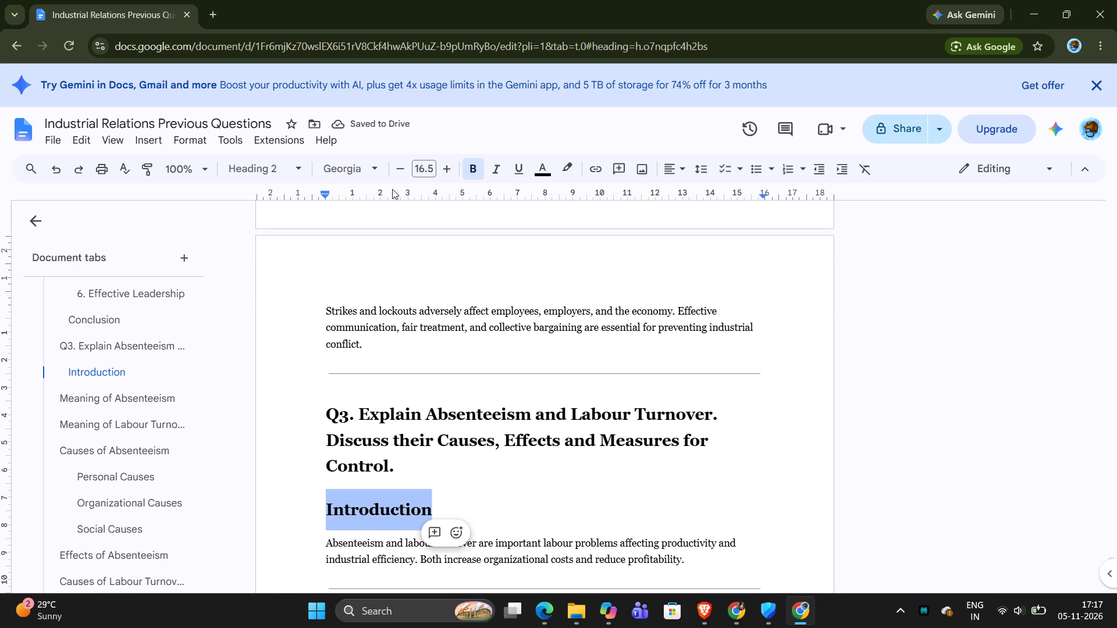
pyautogui.doubleClick(402, 170)
# Insert two blank lines before the strikes and lockouts answer's "Conclusion" heading, moving it to the next page with its paragraph.
pyautogui.scroll(3, 449, 301)
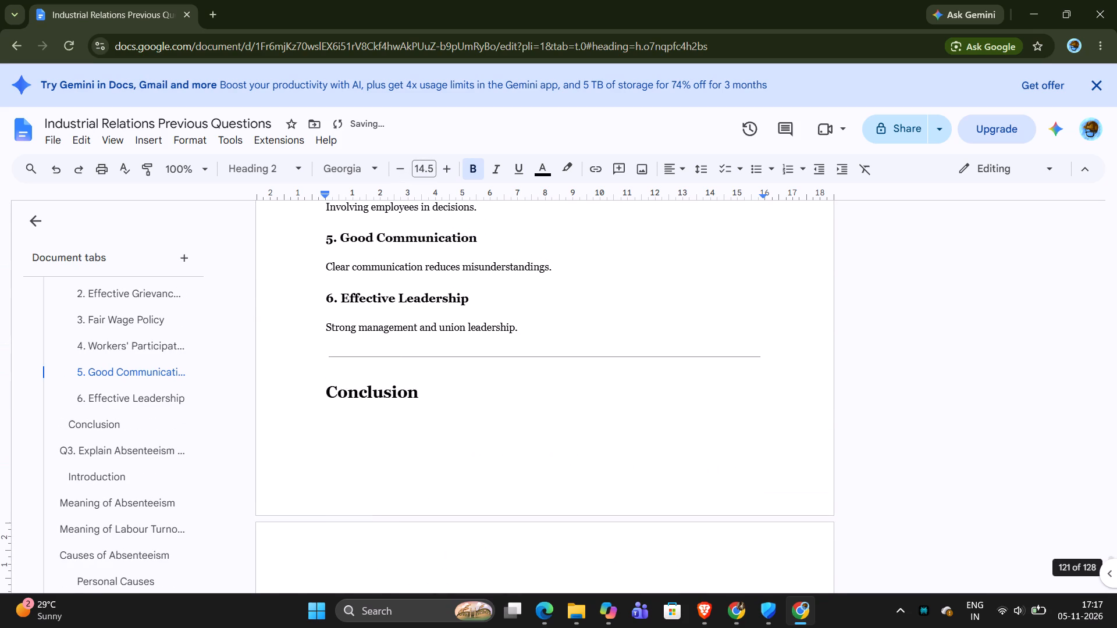
pyautogui.hscroll(1, 399, 461)
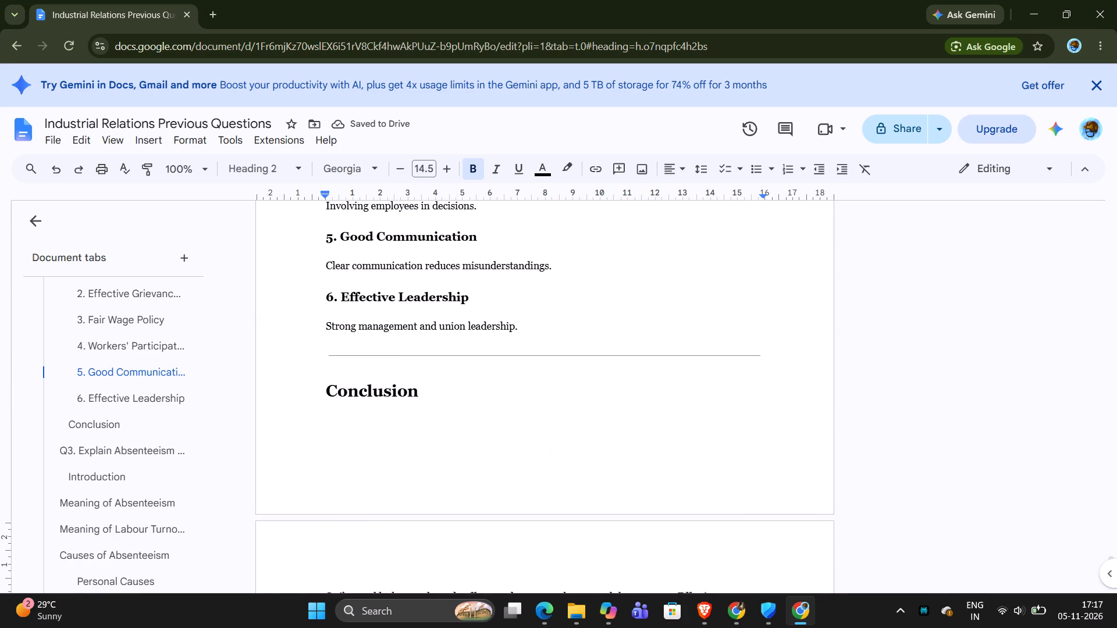
pyautogui.hscroll(1, 399, 461)
pyautogui.click(329, 303)
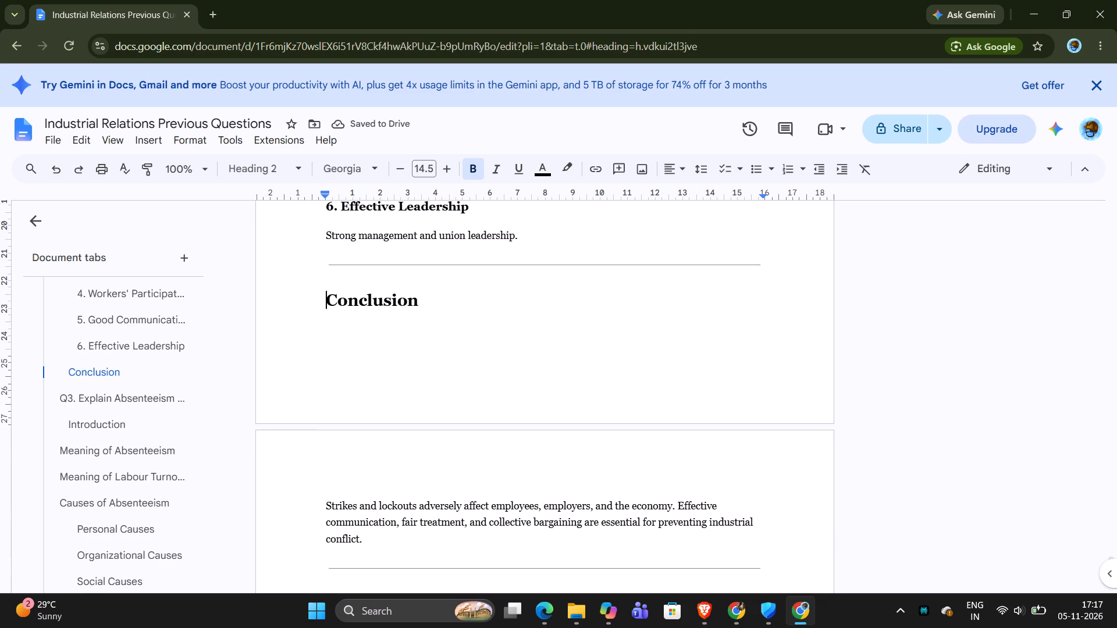
pyautogui.press('Return')
pyautogui.press('Return')
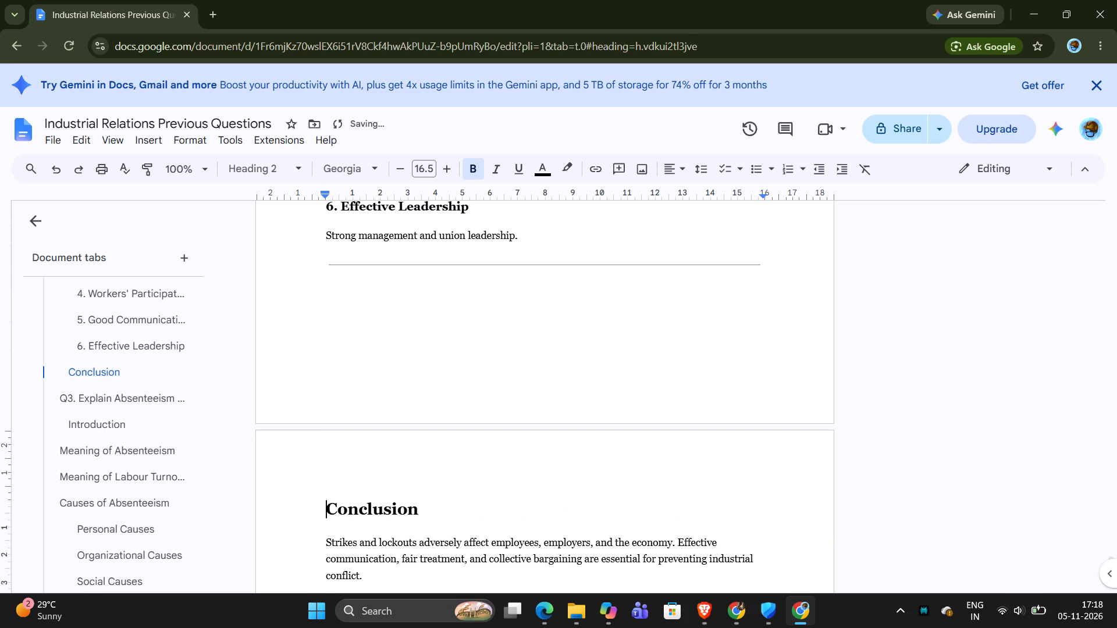
# Reduce the "Prevention of Strikes and Lockouts" heading to font size 16.5.
pyautogui.scroll(6, 445, 354)
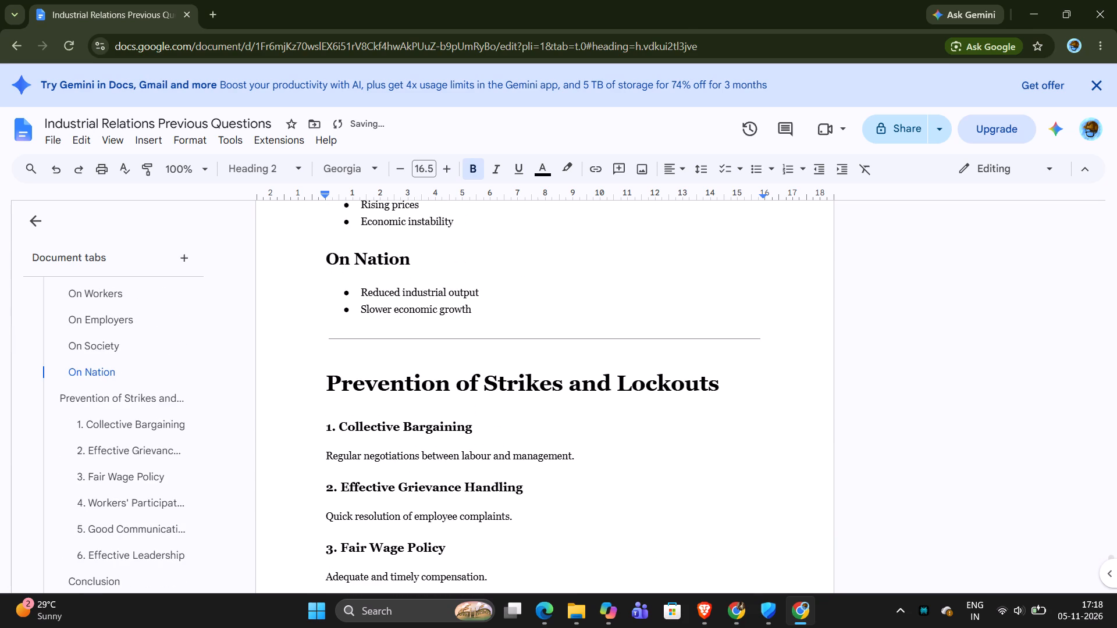
pyautogui.moveTo(302, 384); pyautogui.dragTo(808, 415)
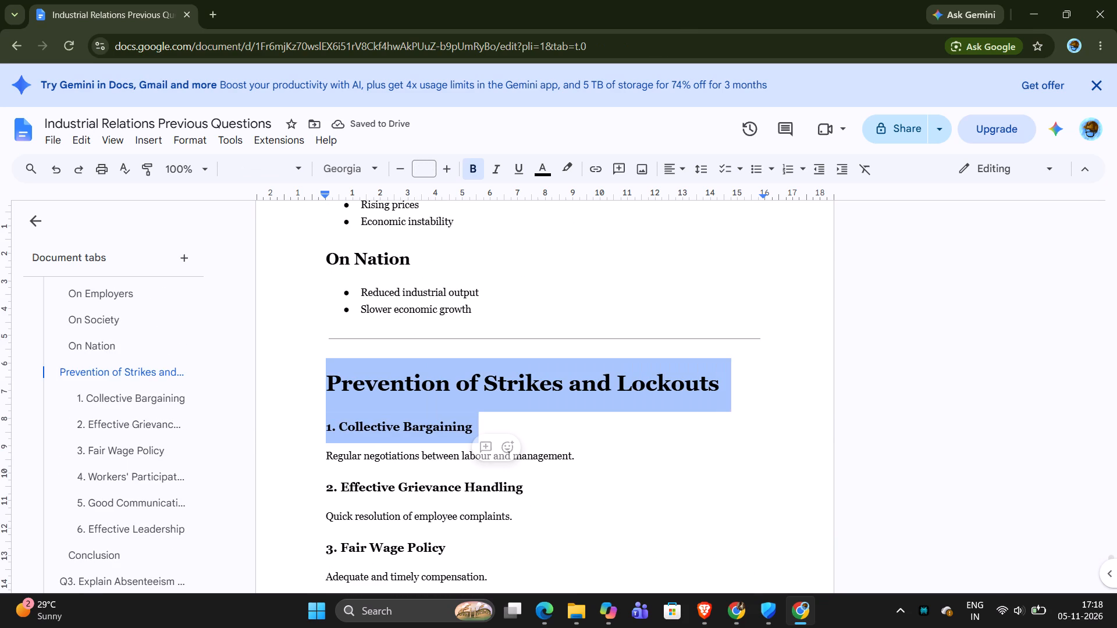
pyautogui.click(756, 387)
pyautogui.moveTo(756, 387); pyautogui.dragTo(372, 385)
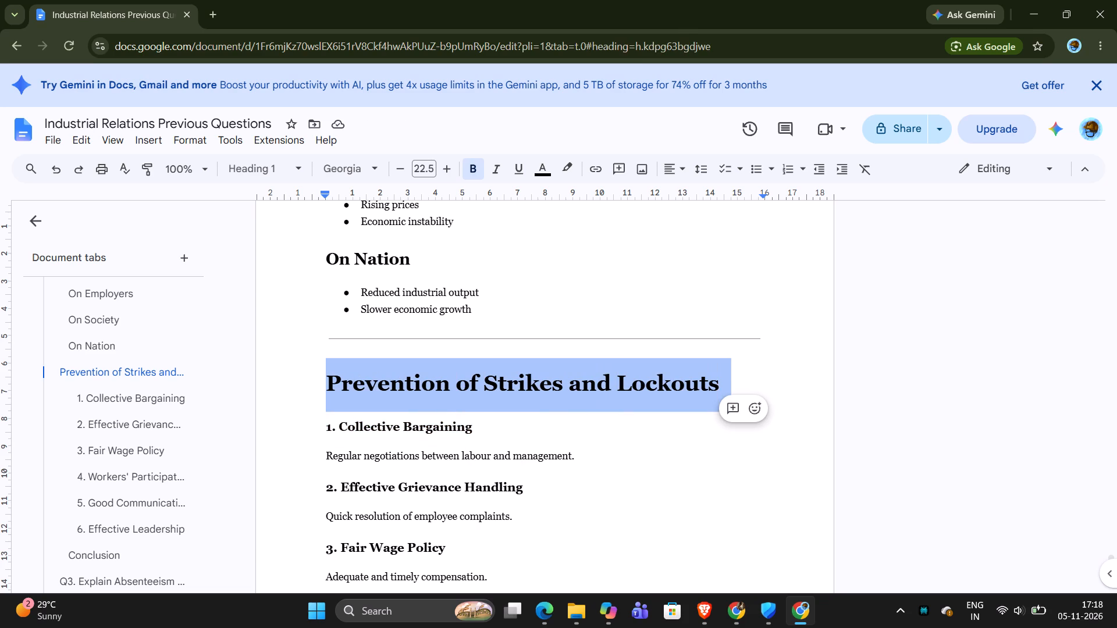
pyautogui.moveTo(372, 385); pyautogui.dragTo(355, 383)
pyautogui.tripleClick(399, 172)
pyautogui.tripleClick(399, 172)
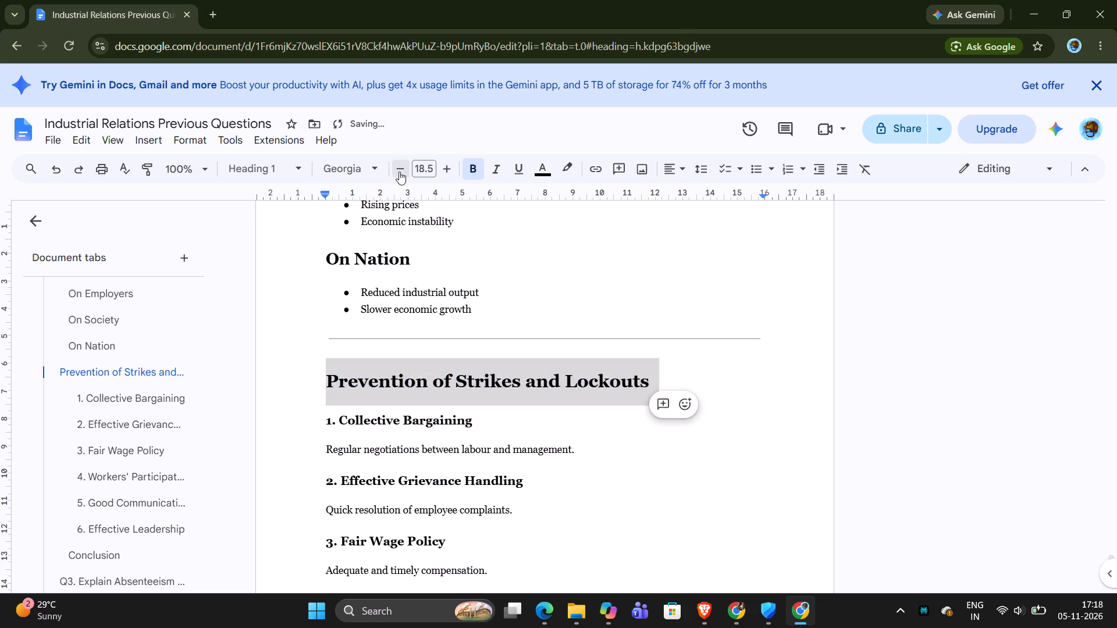
# Reduce the "On Nation" subheading under the effects of strikes and lockouts to font size 14.5.
pyautogui.scroll(2, 513, 301)
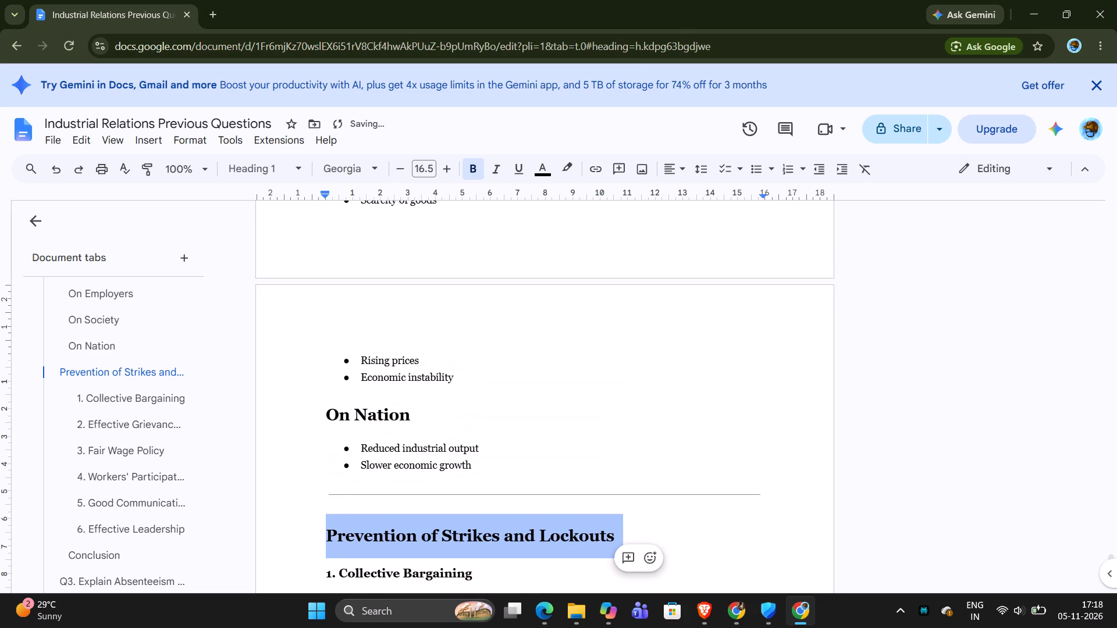
pyautogui.moveTo(411, 416); pyautogui.dragTo(293, 413)
pyautogui.doubleClick(396, 169)
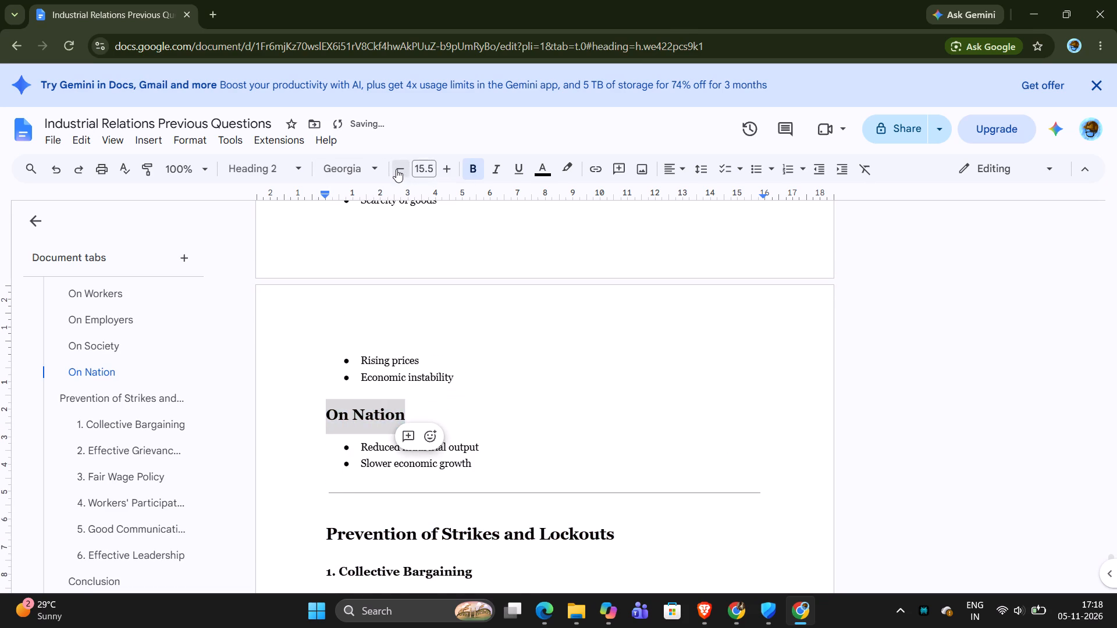
# Reduce the "On Society" subheading under the effects of strikes and lockouts to font size 14.5.
pyautogui.scroll(1, 436, 274)
pyautogui.moveTo(435, 274); pyautogui.dragTo(326, 272)
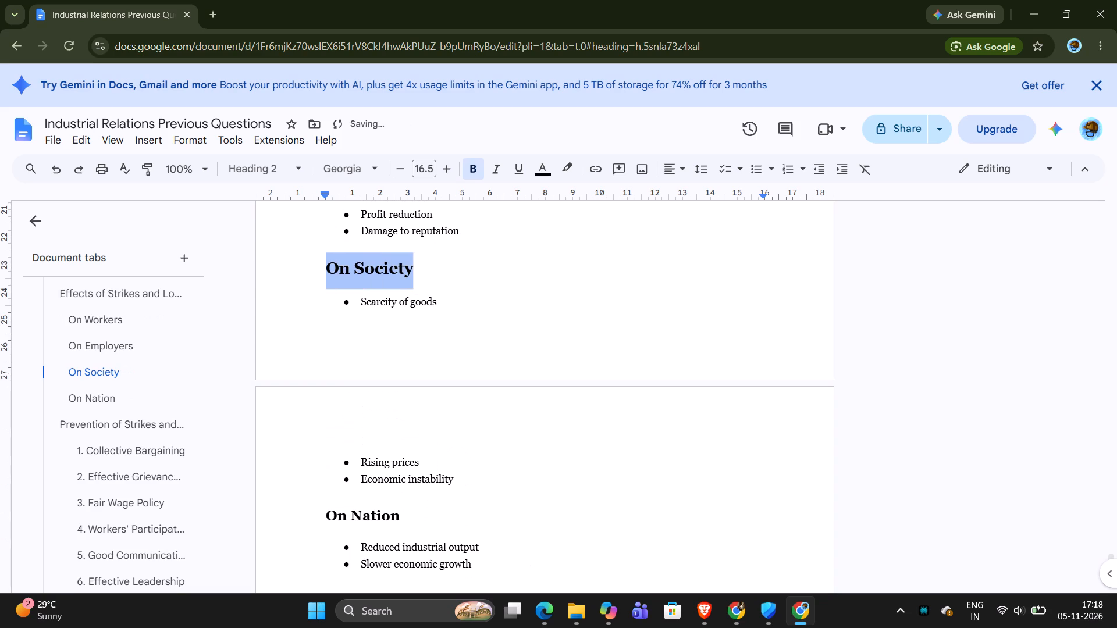
pyautogui.doubleClick(407, 174)
# Reduce the "On Employers" subheading under the effects of strikes and lockouts to font size 14.5.
pyautogui.scroll(2, 461, 267)
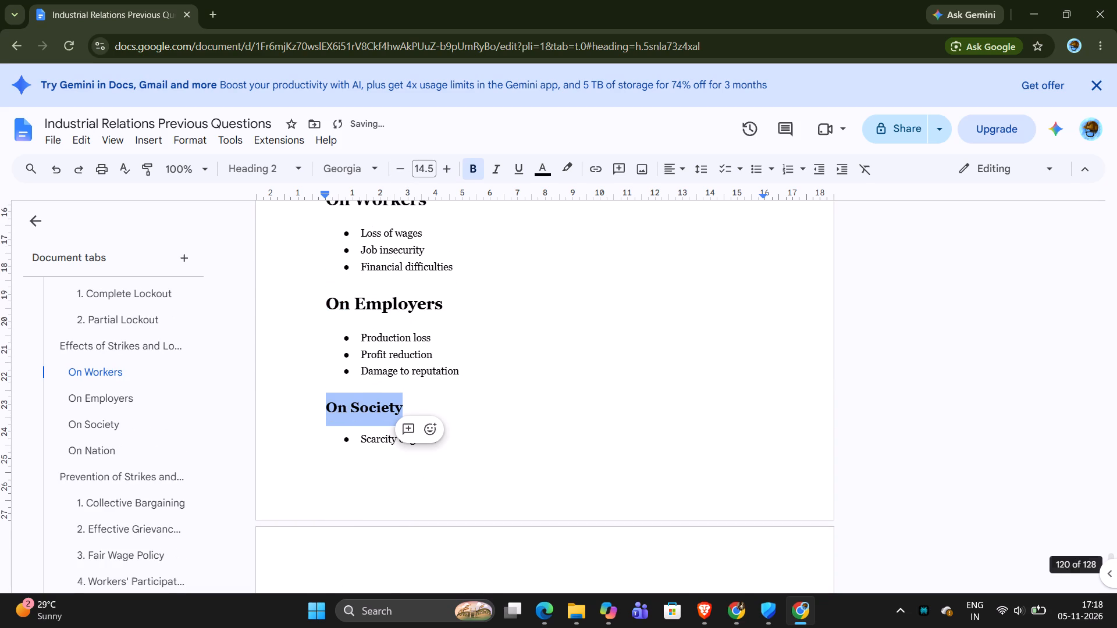
pyautogui.moveTo(452, 314); pyautogui.dragTo(286, 291)
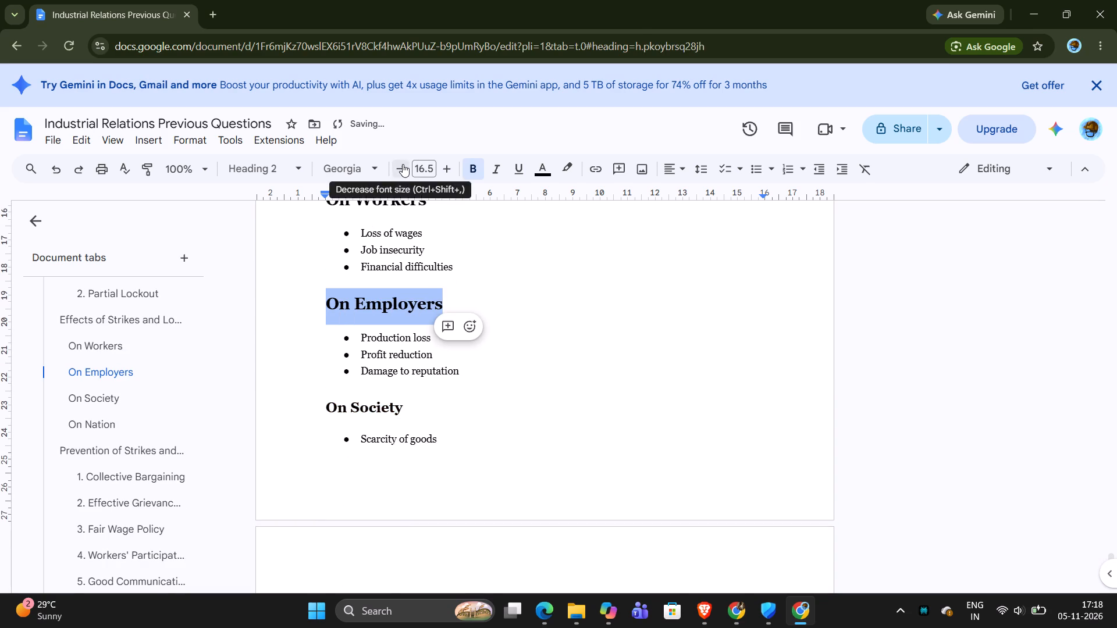
pyautogui.doubleClick(403, 164)
pyautogui.scroll(1, 478, 255)
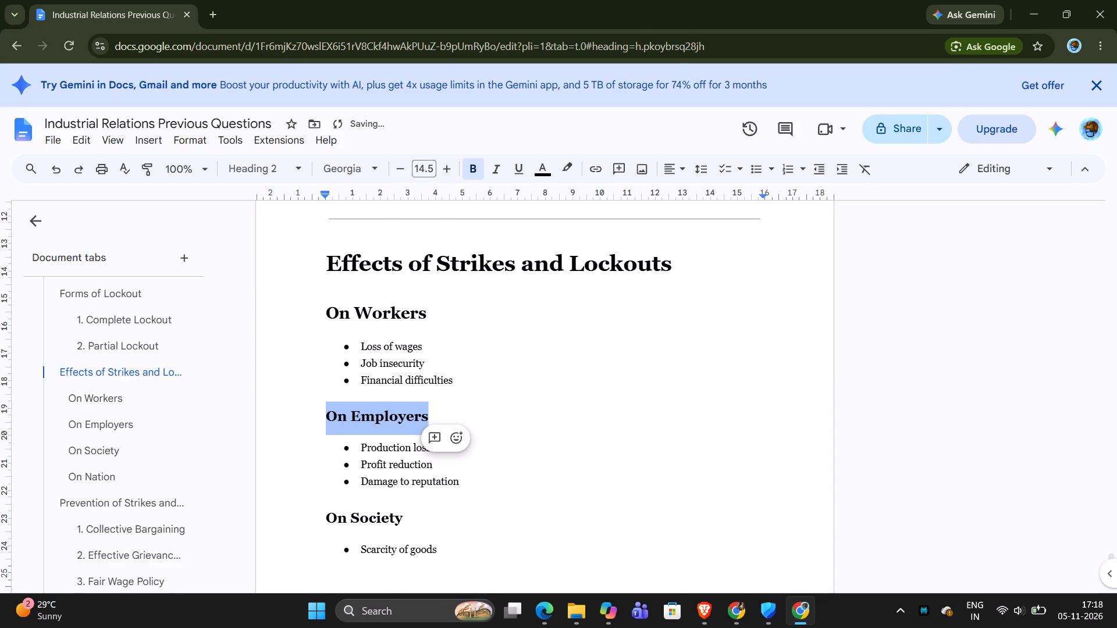
# Reduce the "On Workers" subheading under the effects of strikes and lockouts to font size 14.5.
pyautogui.moveTo(425, 321); pyautogui.dragTo(261, 302)
pyautogui.doubleClick(397, 173)
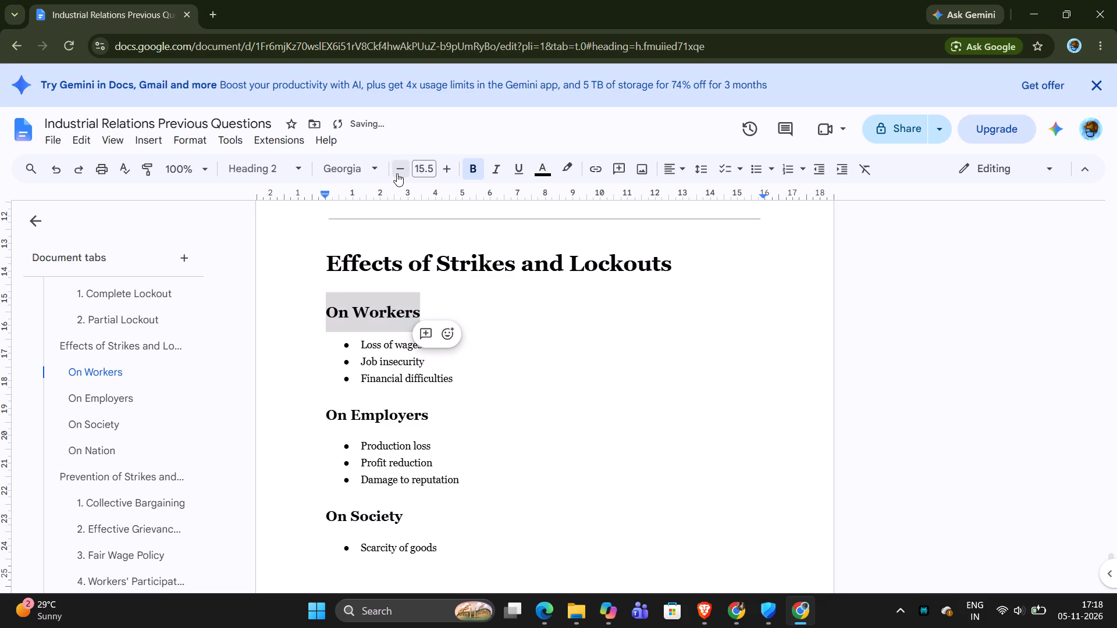
# Reduce the "Effects of Strikes and Lockouts" heading to font size 16.5.
pyautogui.moveTo(685, 265); pyautogui.dragTo(362, 265)
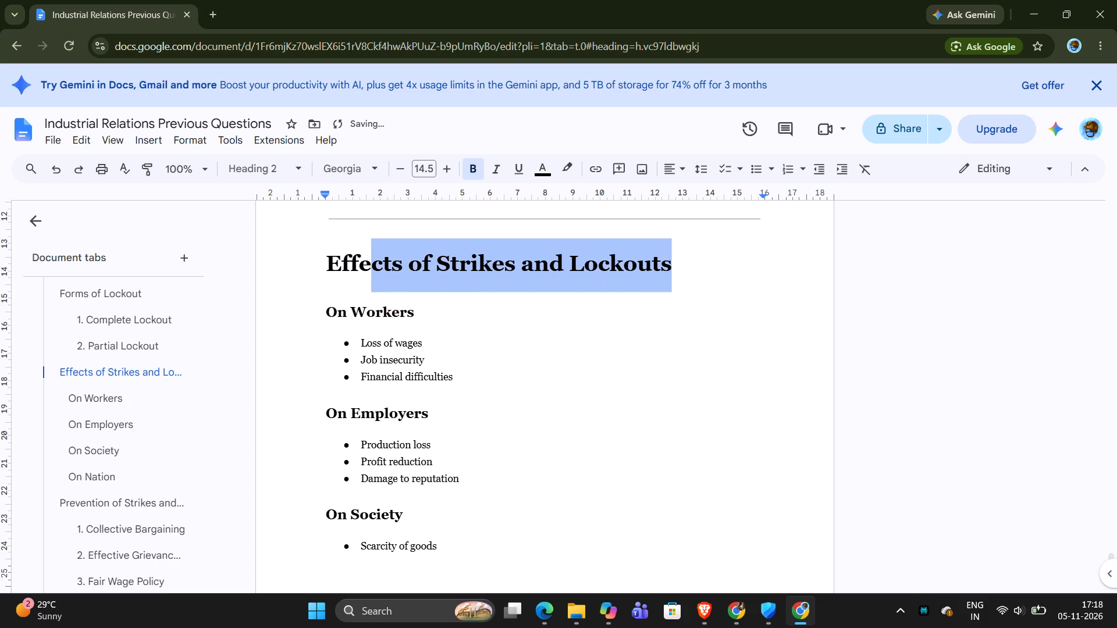
pyautogui.moveTo(362, 265); pyautogui.dragTo(326, 271)
pyautogui.tripleClick(405, 174)
pyautogui.doubleClick(405, 174)
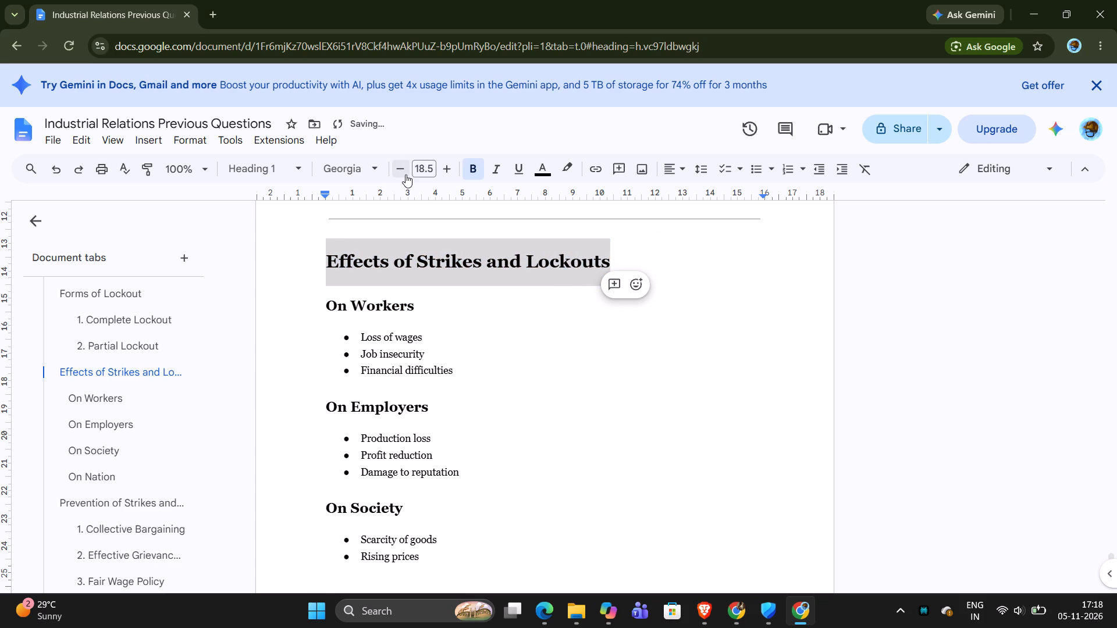
pyautogui.click(405, 174)
# Reduce the "Forms of Lockout" heading to font size 17.5.
pyautogui.scroll(2, 449, 258)
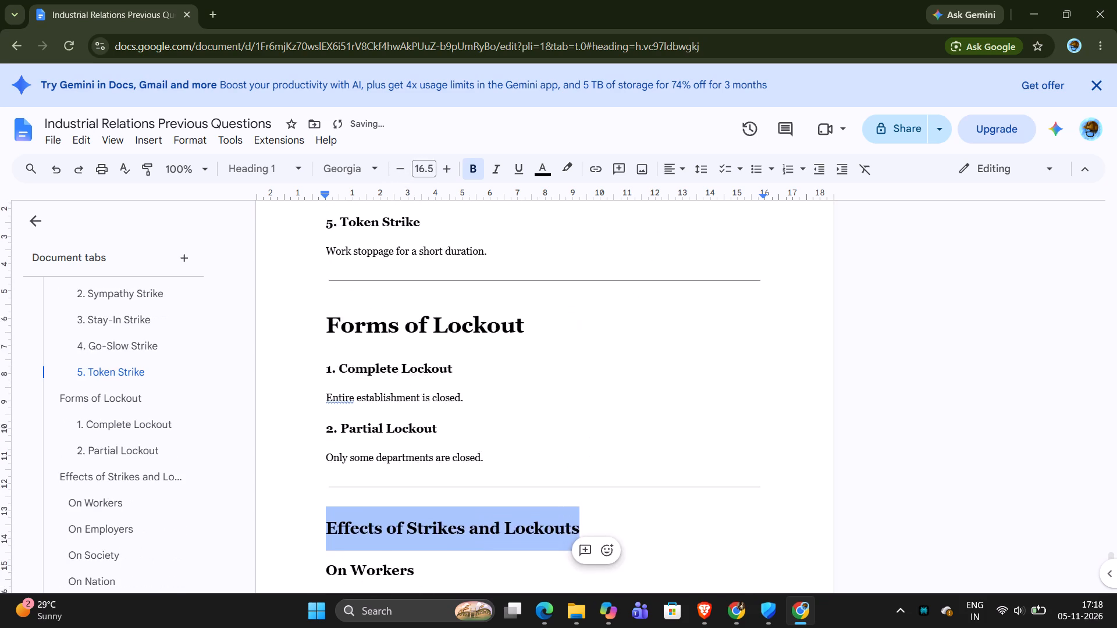
pyautogui.scroll(2, 449, 258)
pyautogui.moveTo(527, 407); pyautogui.dragTo(315, 393)
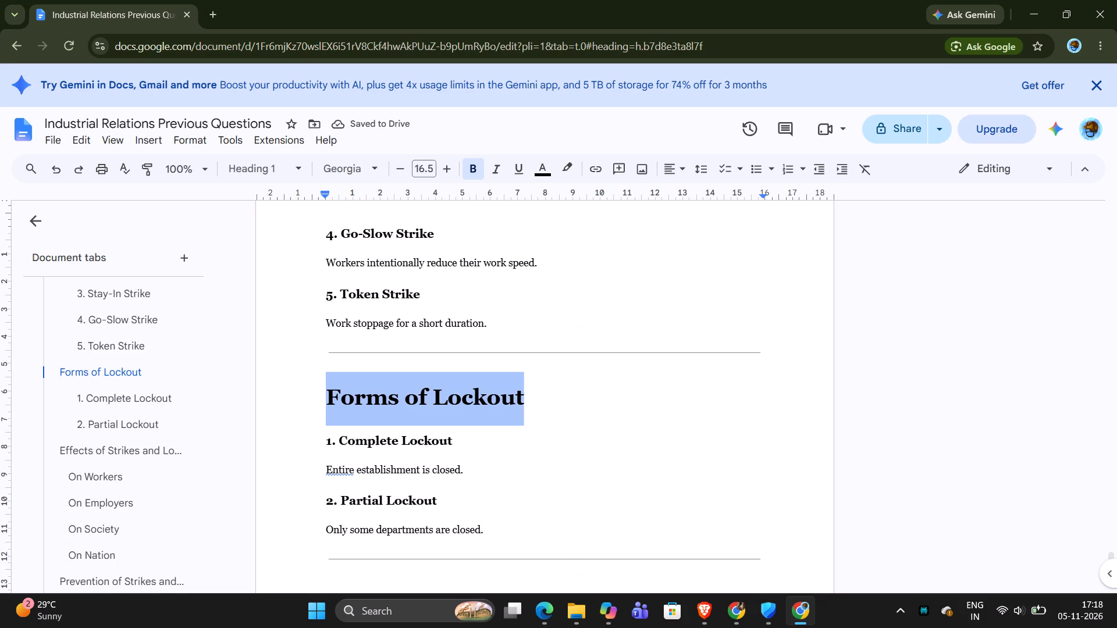
pyautogui.moveTo(315, 393); pyautogui.dragTo(312, 392)
pyautogui.tripleClick(397, 171)
pyautogui.click(397, 171)
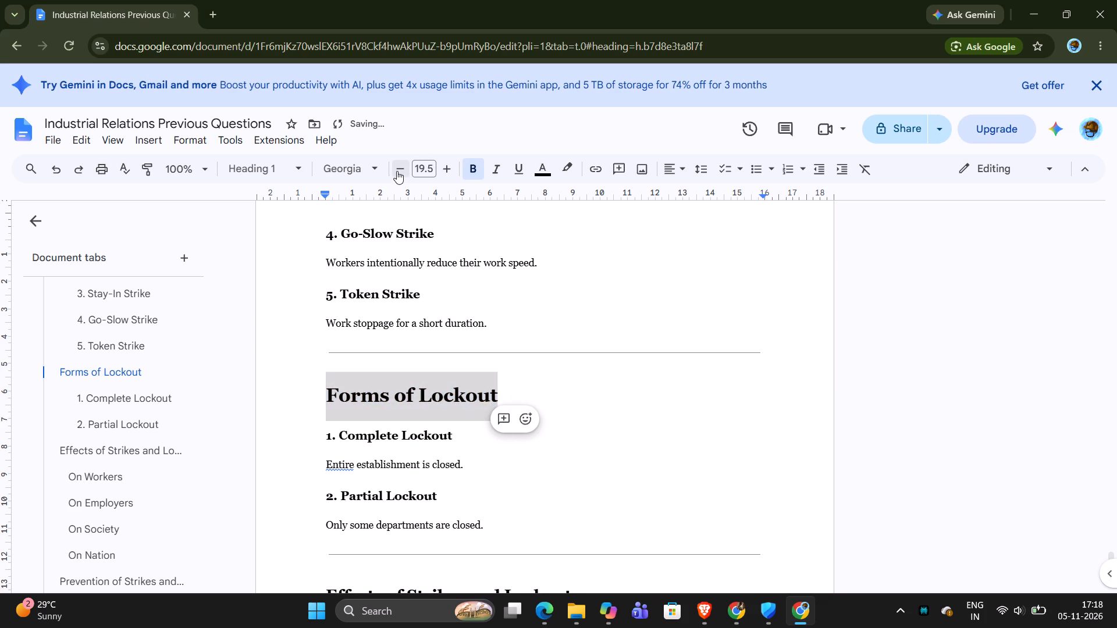
pyautogui.click(397, 171)
# Reduce the "Types of Strikes" heading to font size 17.5.
pyautogui.scroll(1, 435, 251)
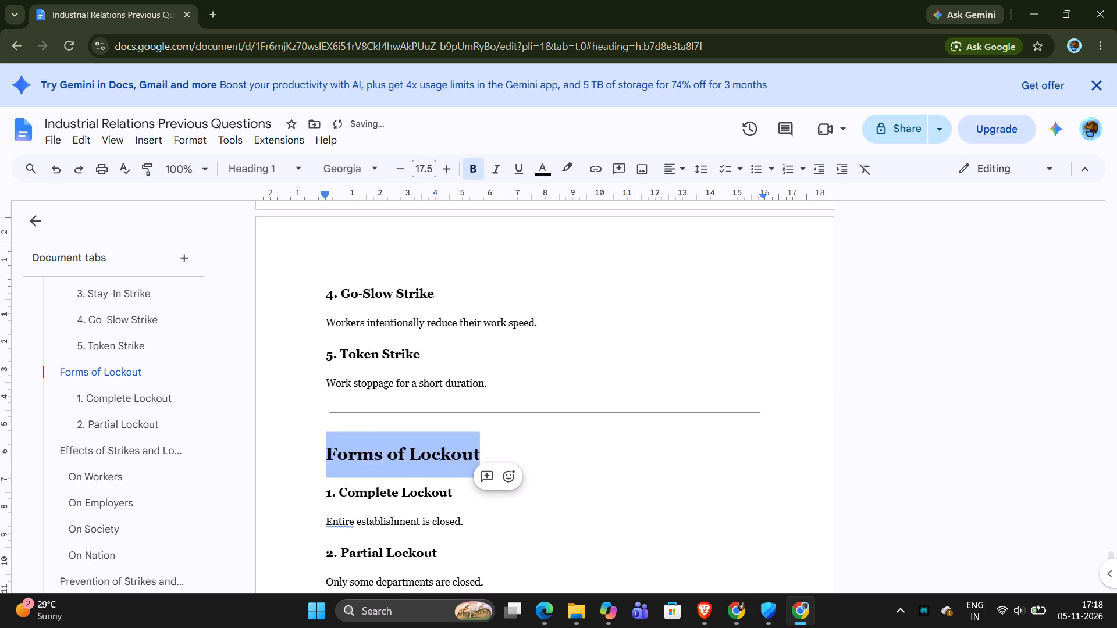
pyautogui.scroll(5, 435, 251)
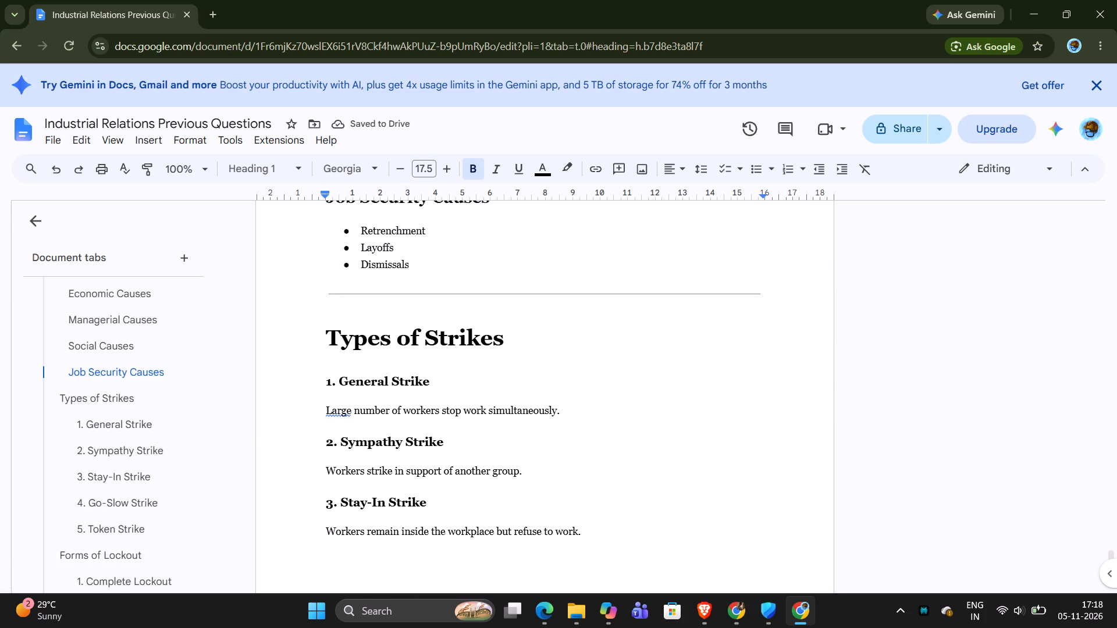
pyautogui.moveTo(504, 338); pyautogui.dragTo(282, 320)
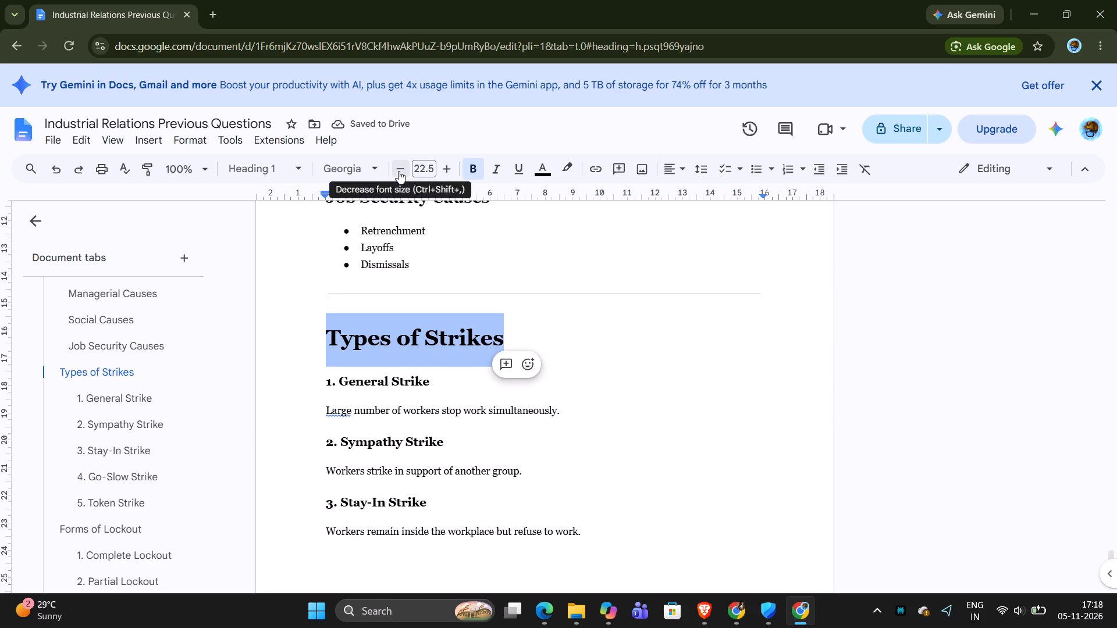
pyautogui.tripleClick(399, 171)
pyautogui.doubleClick(399, 171)
# Reduce the "Job Security Causes" subheading under the causes of strikes and lockouts to font size 15.5.
pyautogui.scroll(2, 424, 338)
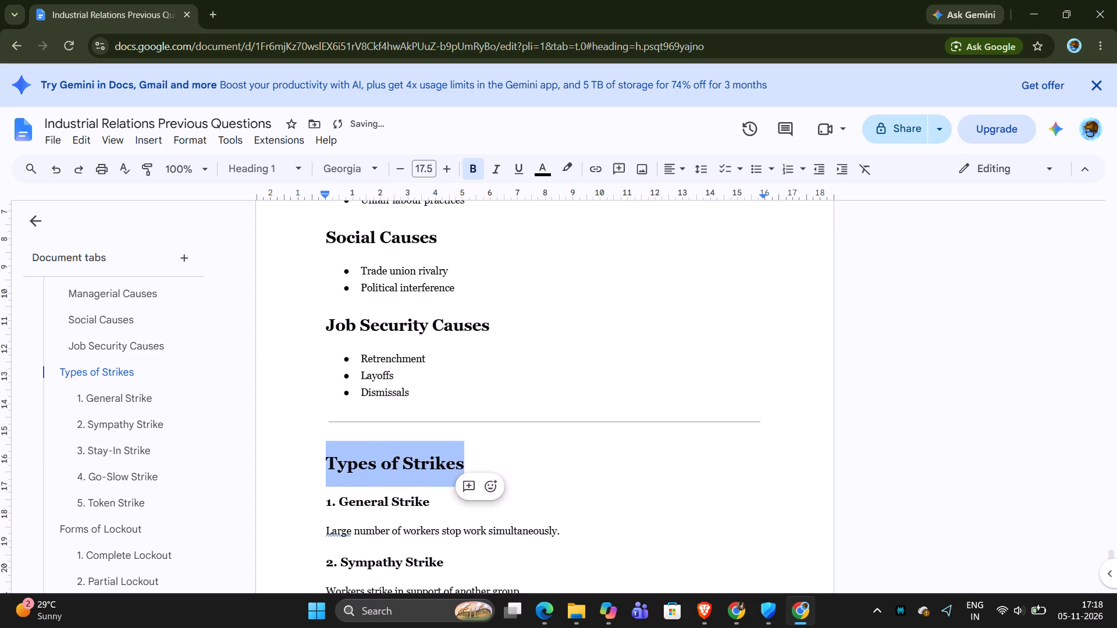
pyautogui.scroll(1, 424, 338)
pyautogui.moveTo(495, 452); pyautogui.dragTo(312, 431)
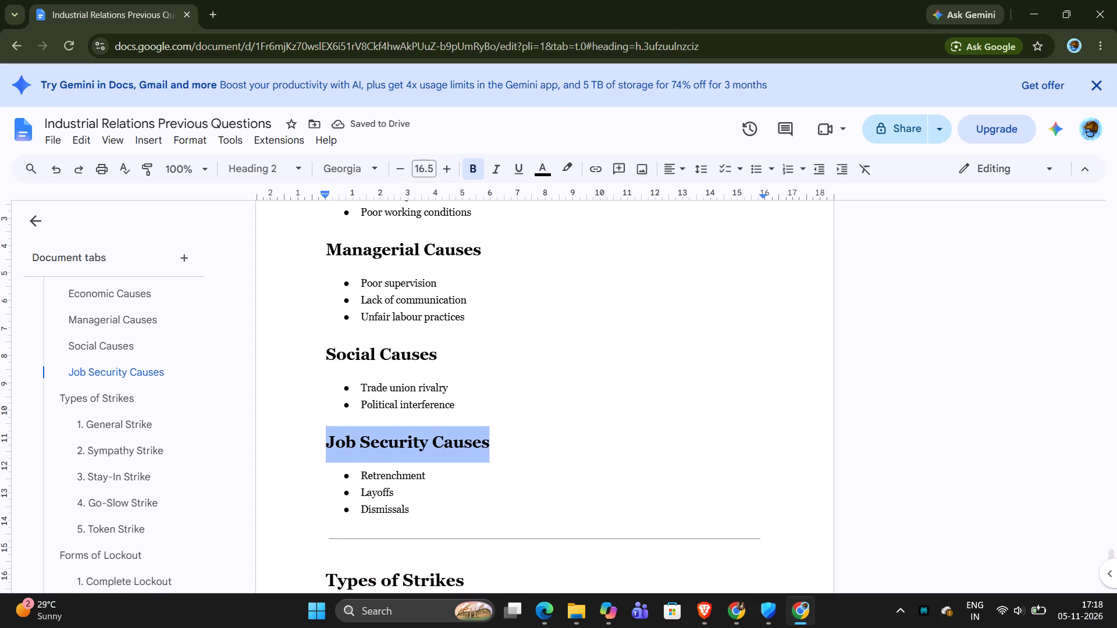
pyautogui.click(401, 163)
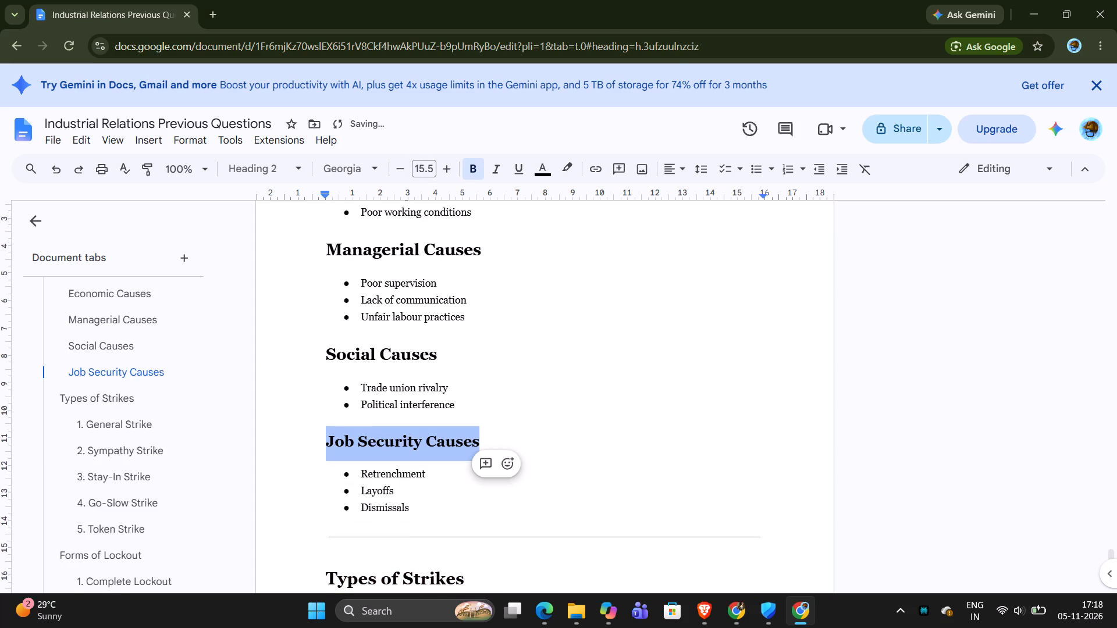
# Reduce the "Social Causes" subheading under the causes of strikes and lockouts to font size 15.5.
pyautogui.moveTo(440, 353); pyautogui.dragTo(282, 341)
pyautogui.click(405, 164)
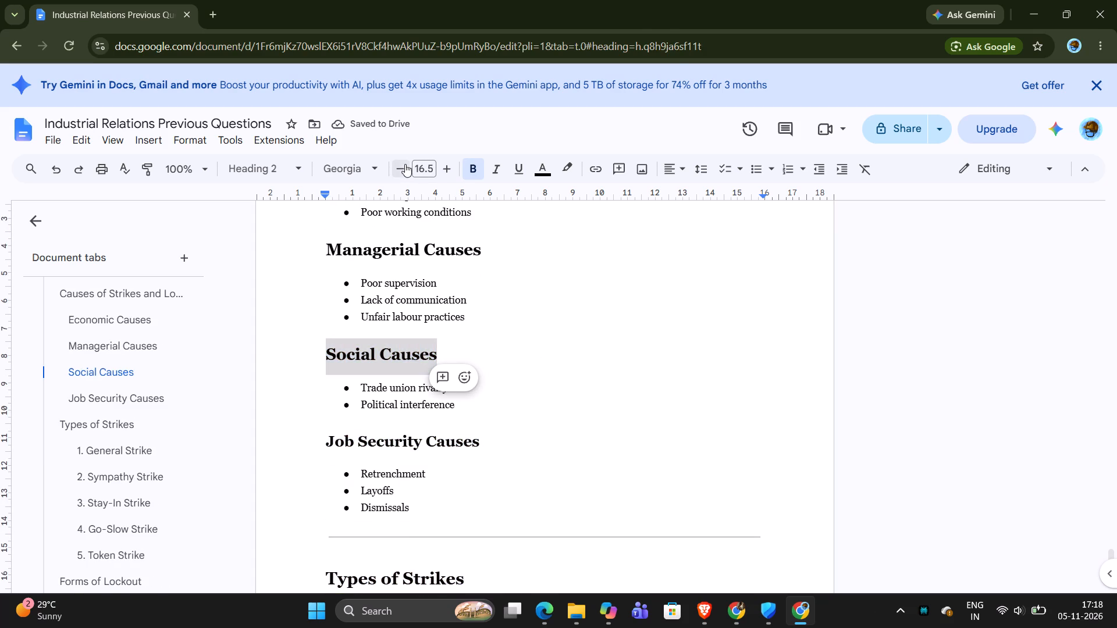
# Reduce the "Managerial Causes" subheading under the causes of strikes and lockouts to font size 15.5.
pyautogui.moveTo(486, 249); pyautogui.dragTo(309, 245)
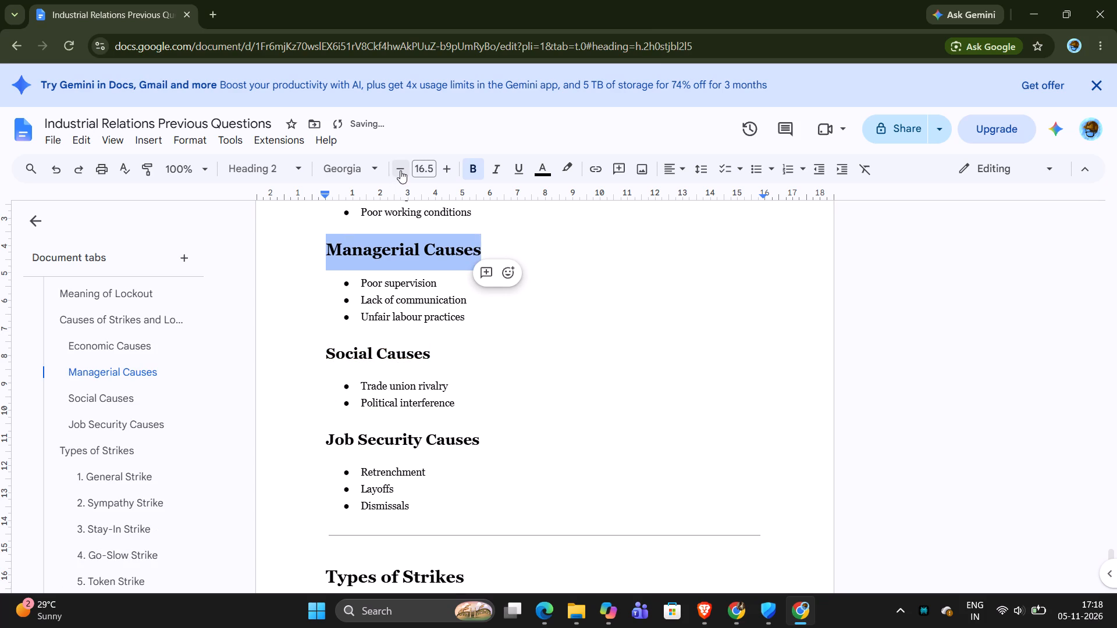
pyautogui.click(400, 170)
# Reduce the "Economic Causes" subheading under the causes of strikes and lockouts to font size 15.5.
pyautogui.scroll(1, 410, 248)
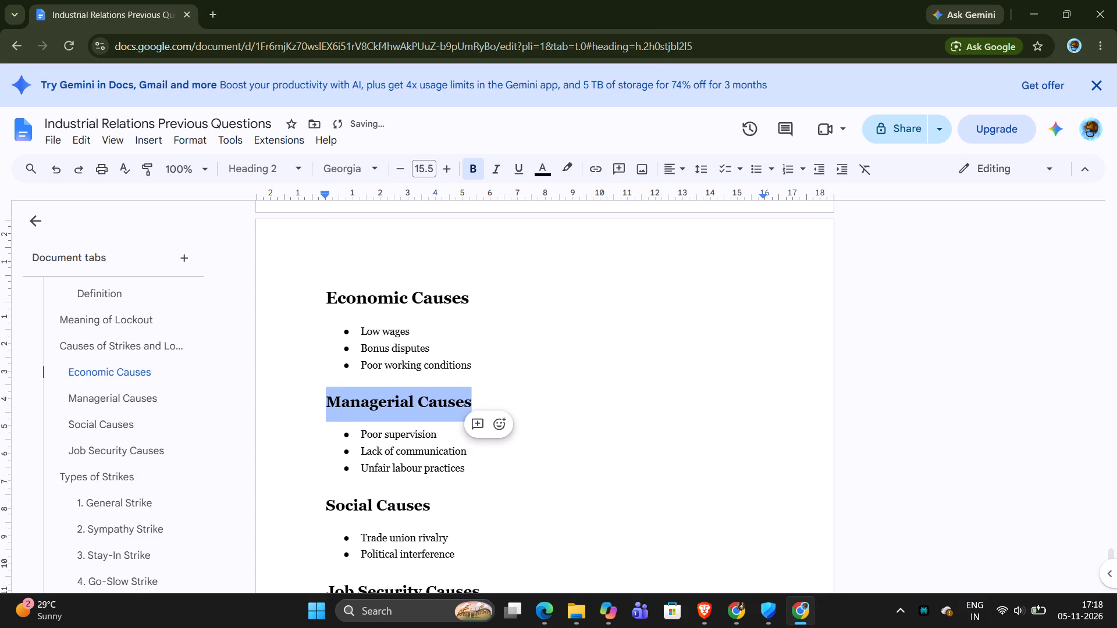
pyautogui.moveTo(478, 301); pyautogui.dragTo(310, 295)
pyautogui.moveTo(403, 159); pyautogui.dragTo(414, 277)
pyautogui.scroll(1, 414, 277)
pyautogui.click(396, 172)
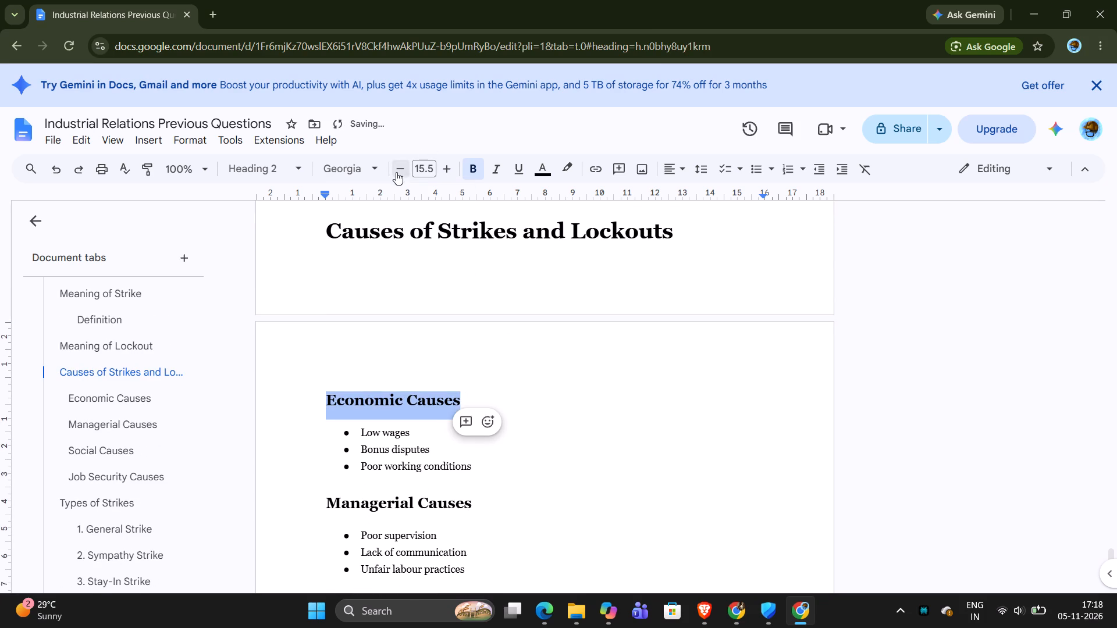
# Reduce the "Causes of Strikes and Lockouts" heading to font size 17.5.
pyautogui.moveTo(671, 231); pyautogui.dragTo(309, 237)
pyautogui.tripleClick(406, 163)
pyautogui.doubleClick(406, 163)
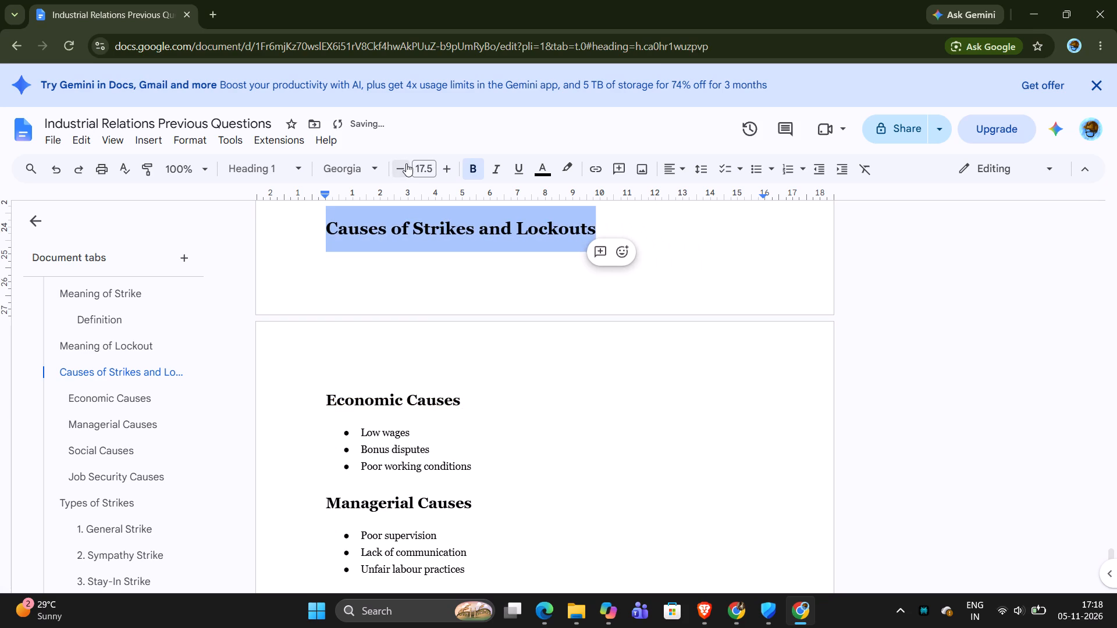
# Reduce the "Meaning of Lockout" heading to font size 17.5.
pyautogui.scroll(2, 407, 248)
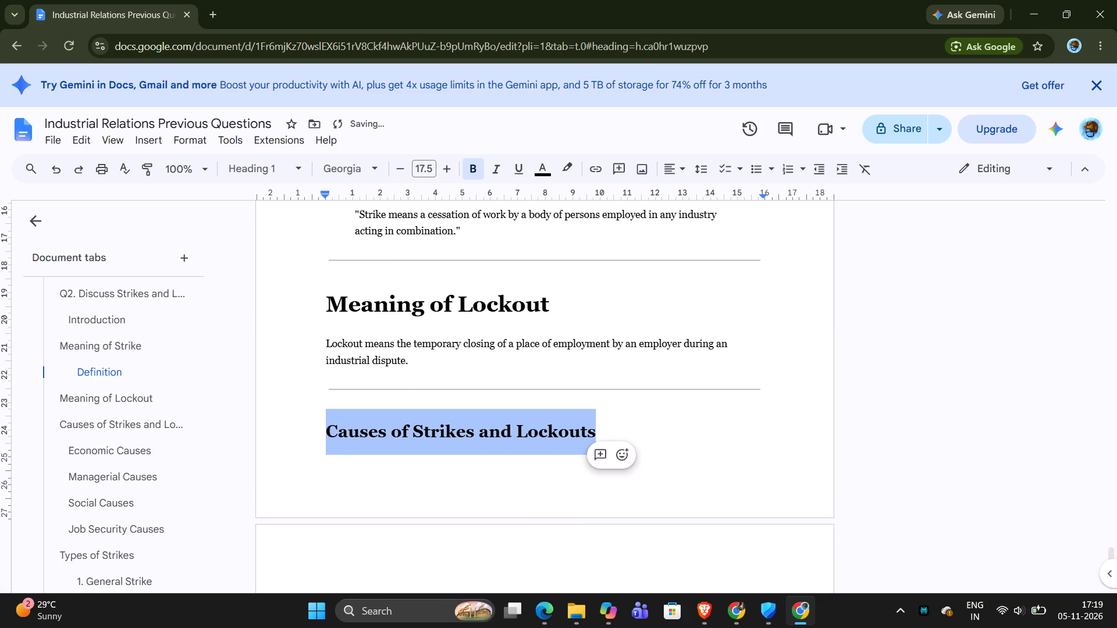
pyautogui.moveTo(556, 315); pyautogui.dragTo(312, 308)
pyautogui.tripleClick(397, 172)
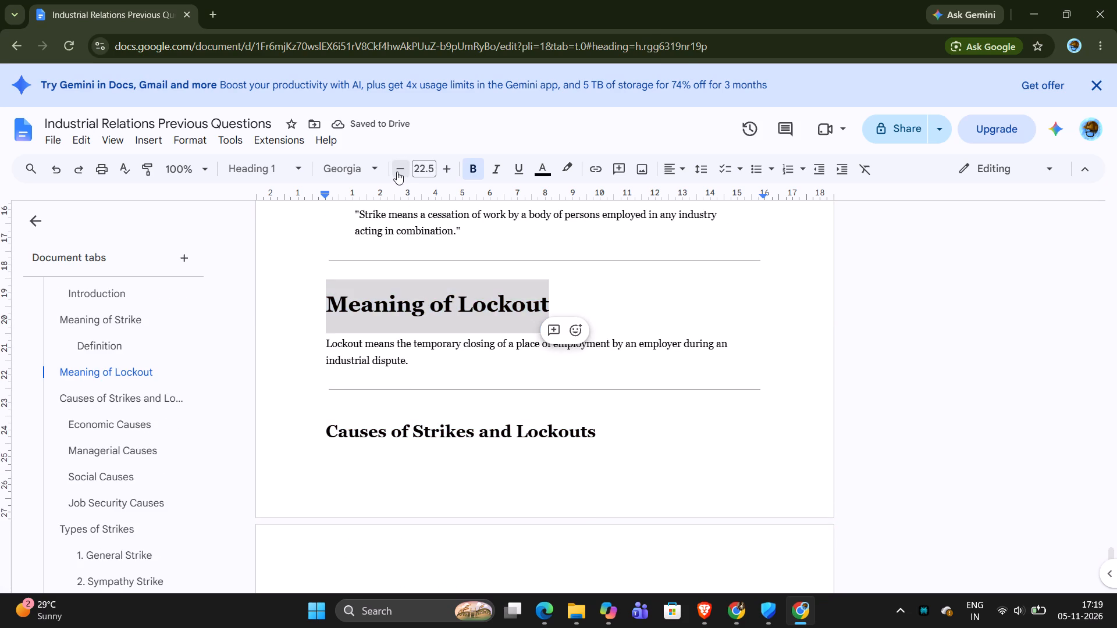
pyautogui.click(397, 172)
pyautogui.scroll(1, 411, 262)
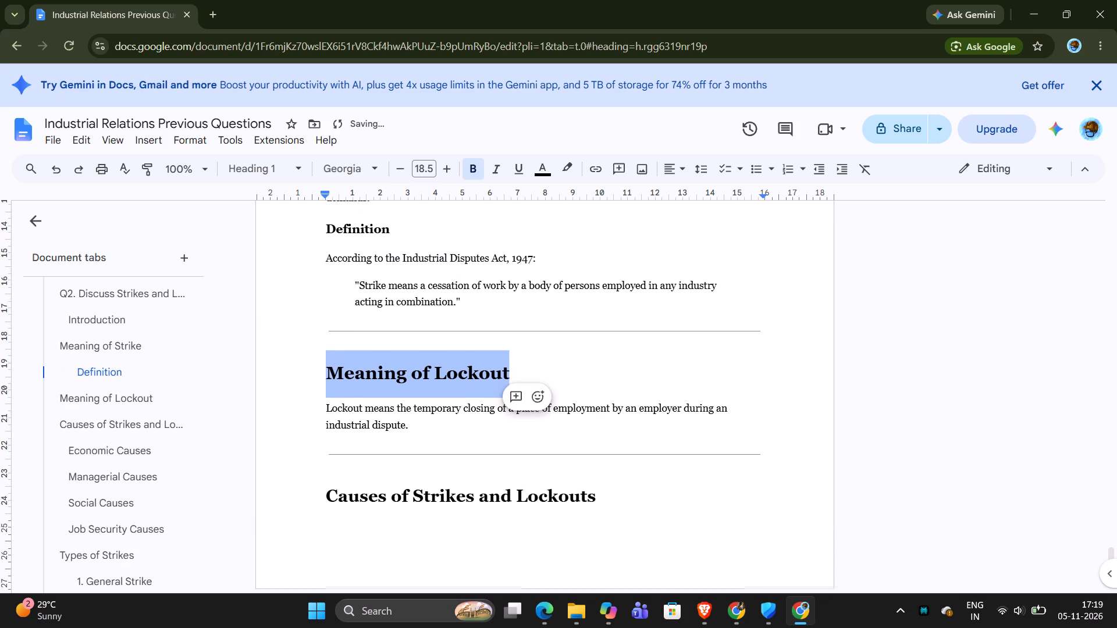
pyautogui.doubleClick(403, 163)
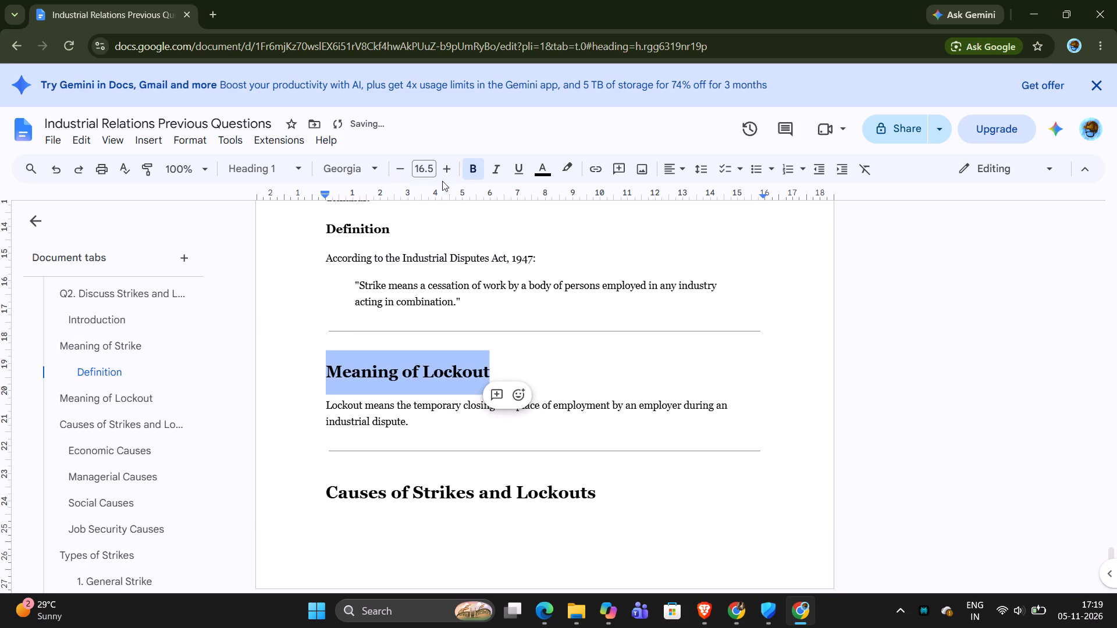
pyautogui.click(444, 170)
# Reduce the "Meaning of Strike" heading to font size 17.5.
pyautogui.scroll(2, 444, 170)
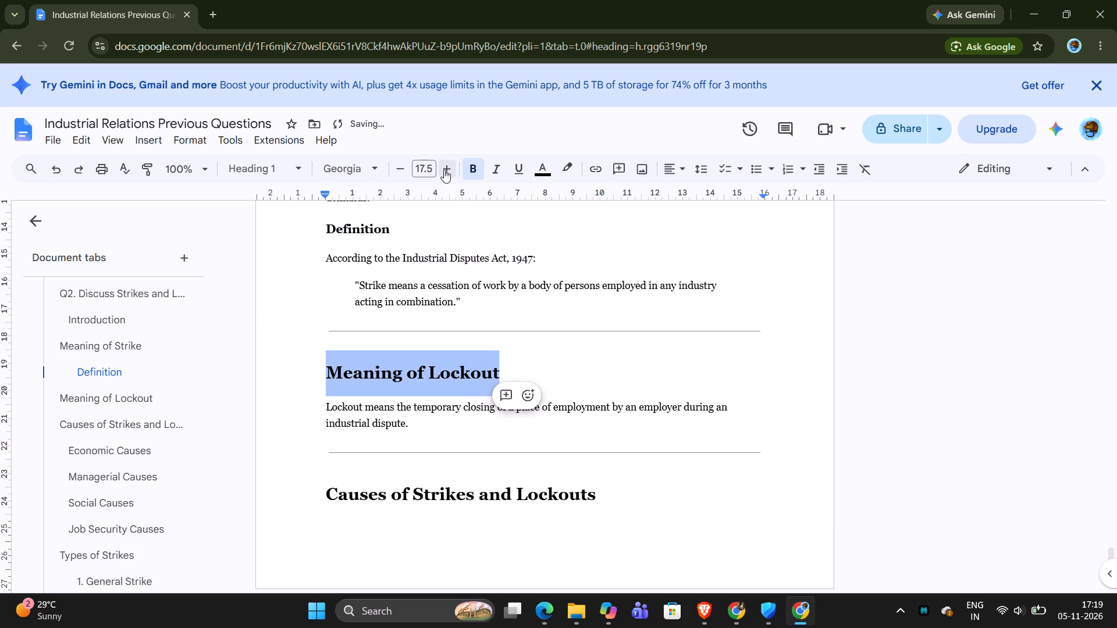
pyautogui.scroll(2, 437, 299)
pyautogui.moveTo(524, 363); pyautogui.dragTo(262, 369)
pyautogui.moveTo(392, 170); pyautogui.dragTo(402, 169)
pyautogui.tripleClick(402, 169)
pyautogui.click(402, 169)
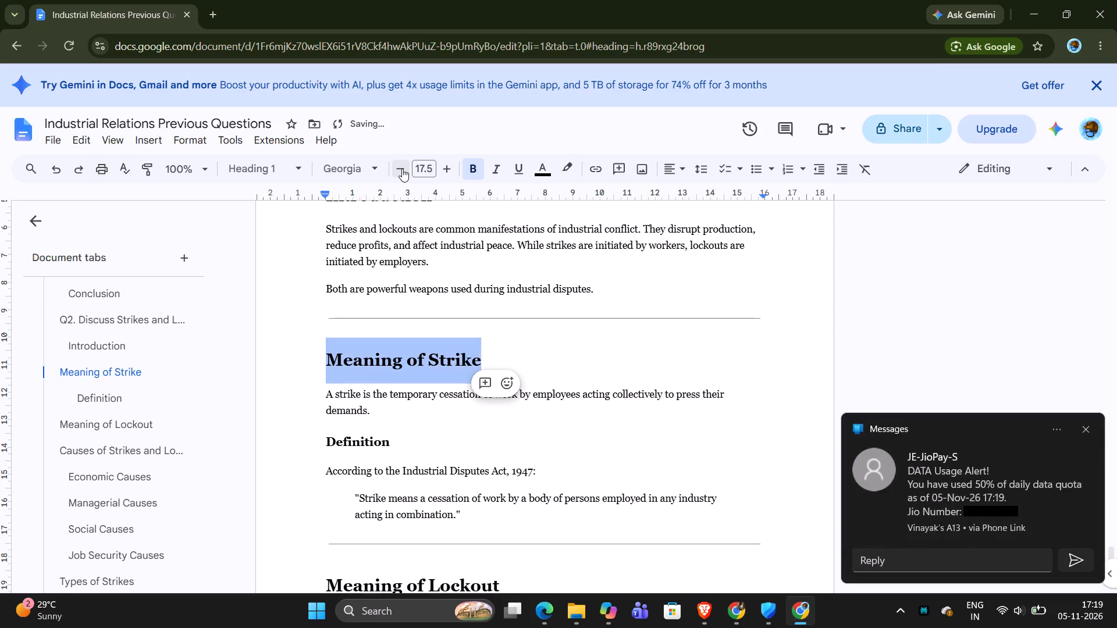
# Reduce the Q2 question heading on strikes and lockouts to font size 17.5.
pyautogui.scroll(3, 460, 357)
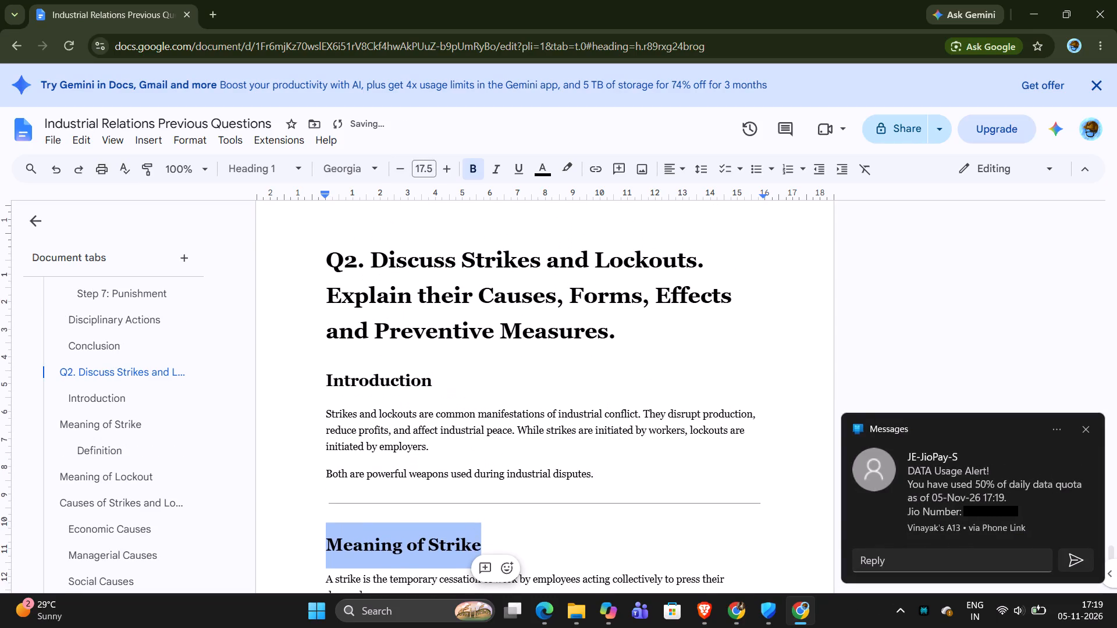
pyautogui.moveTo(615, 338); pyautogui.dragTo(300, 255)
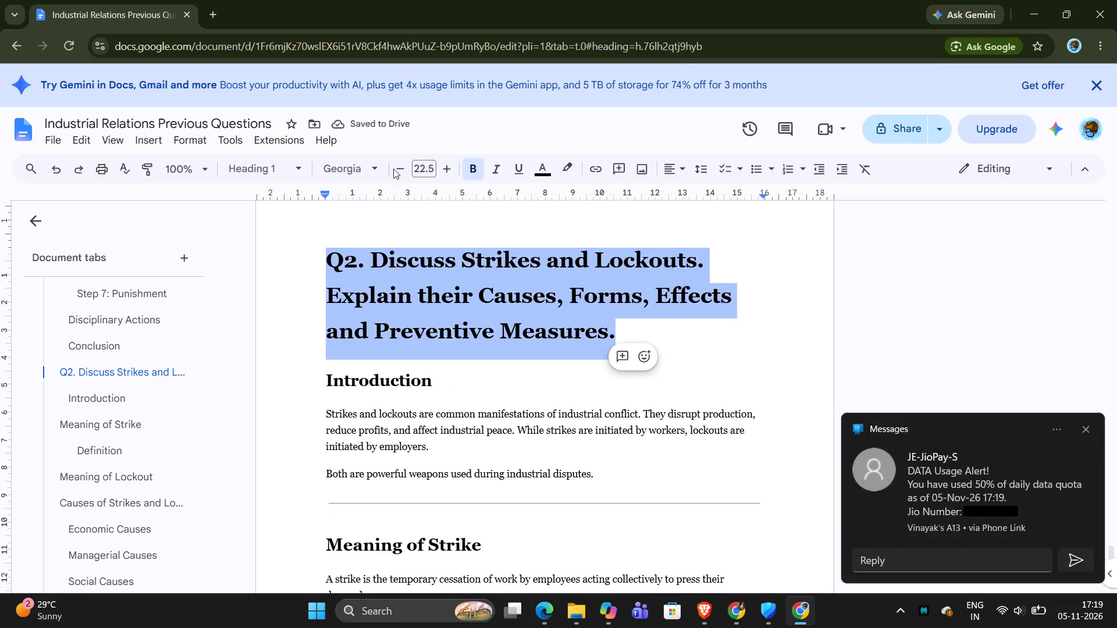
pyautogui.tripleClick(407, 165)
pyautogui.tripleClick(407, 165)
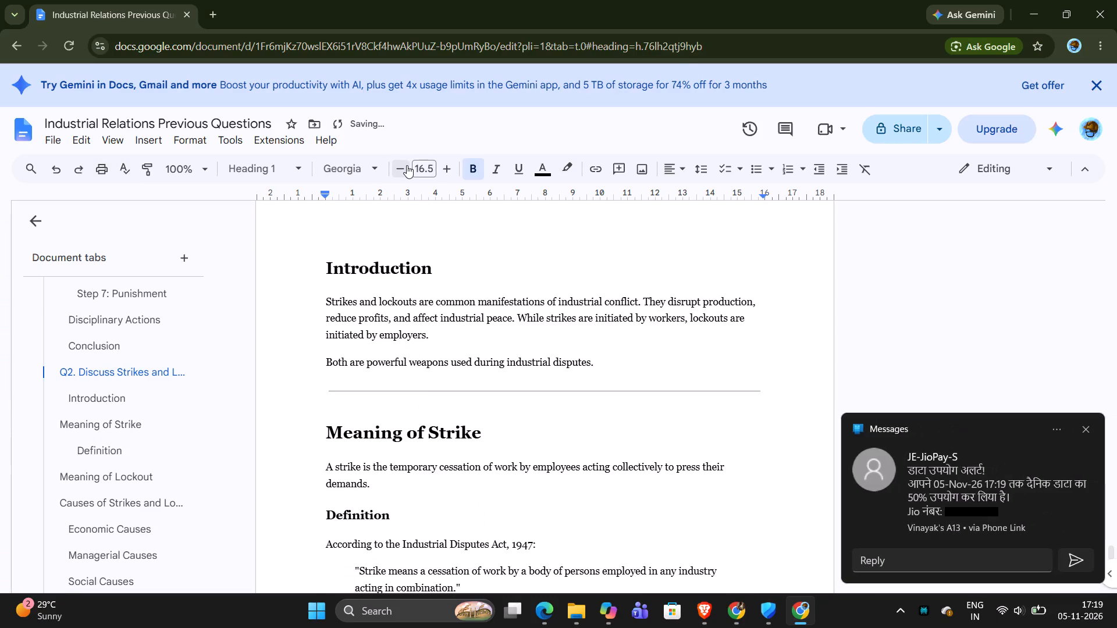
pyautogui.click(450, 168)
# Reduce the "Meaning of Strike" heading further to font size 15.5.
pyautogui.scroll(-1, 431, 316)
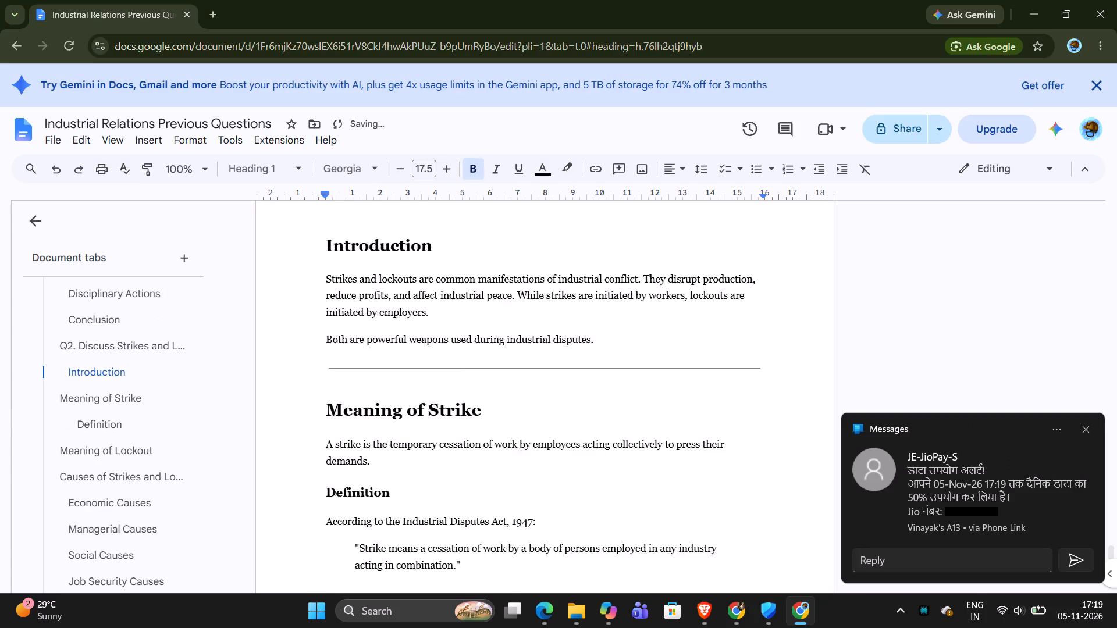
pyautogui.scroll(-1, 431, 316)
pyautogui.moveTo(482, 363); pyautogui.dragTo(275, 361)
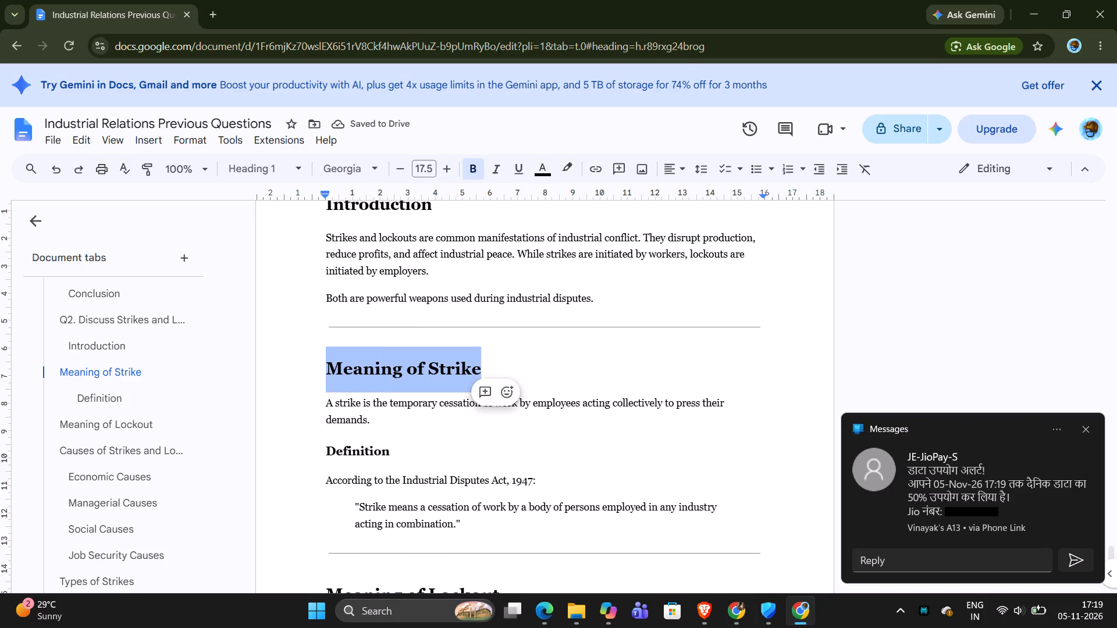
pyautogui.doubleClick(404, 172)
# Reduce the "Introduction" subheading of the Q2 strikes and lockouts answer to font size 14.5.
pyautogui.moveTo(448, 202); pyautogui.dragTo(304, 231)
pyautogui.doubleClick(403, 170)
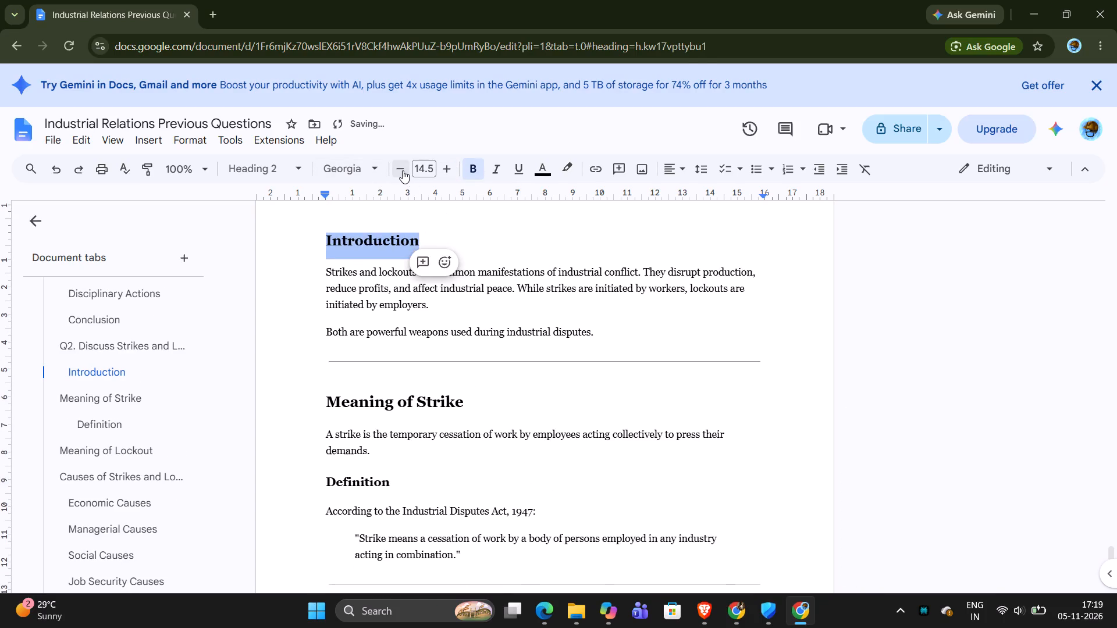
# Reduce the "Meaning of Lockout" heading further to font size 14.5.
pyautogui.scroll(-3, 406, 304)
pyautogui.moveTo(498, 348); pyautogui.dragTo(273, 361)
pyautogui.doubleClick(396, 172)
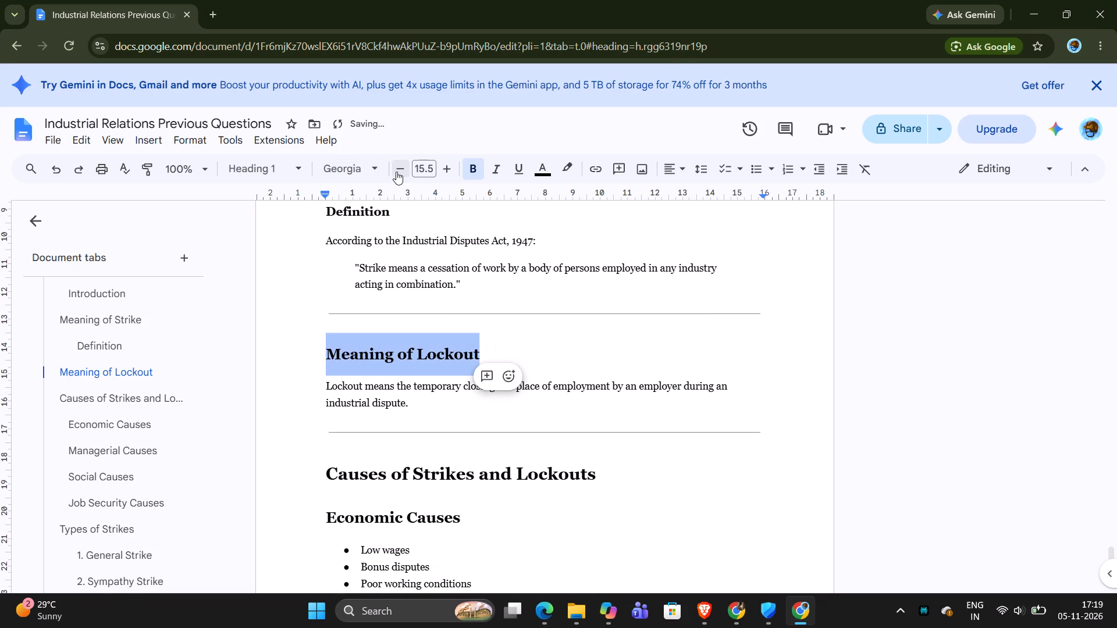
pyautogui.click(396, 172)
# Reduce the "Causes of Strikes and Lockouts" heading further to font size 14.5.
pyautogui.moveTo(598, 470); pyautogui.dragTo(550, 474)
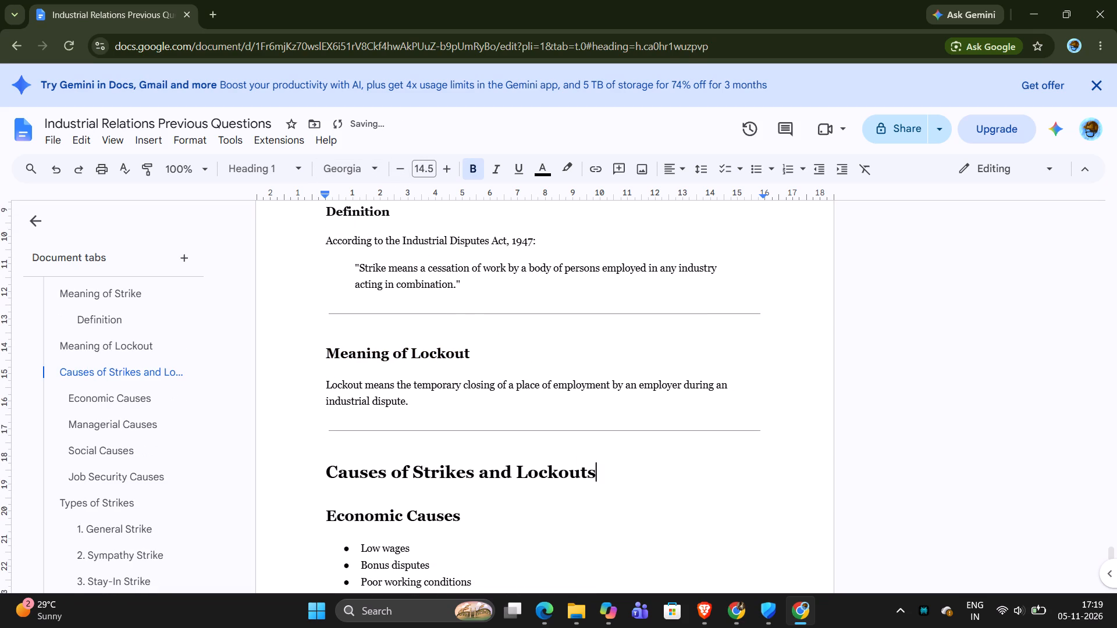
pyautogui.moveTo(550, 474); pyautogui.dragTo(308, 489)
pyautogui.tripleClick(399, 167)
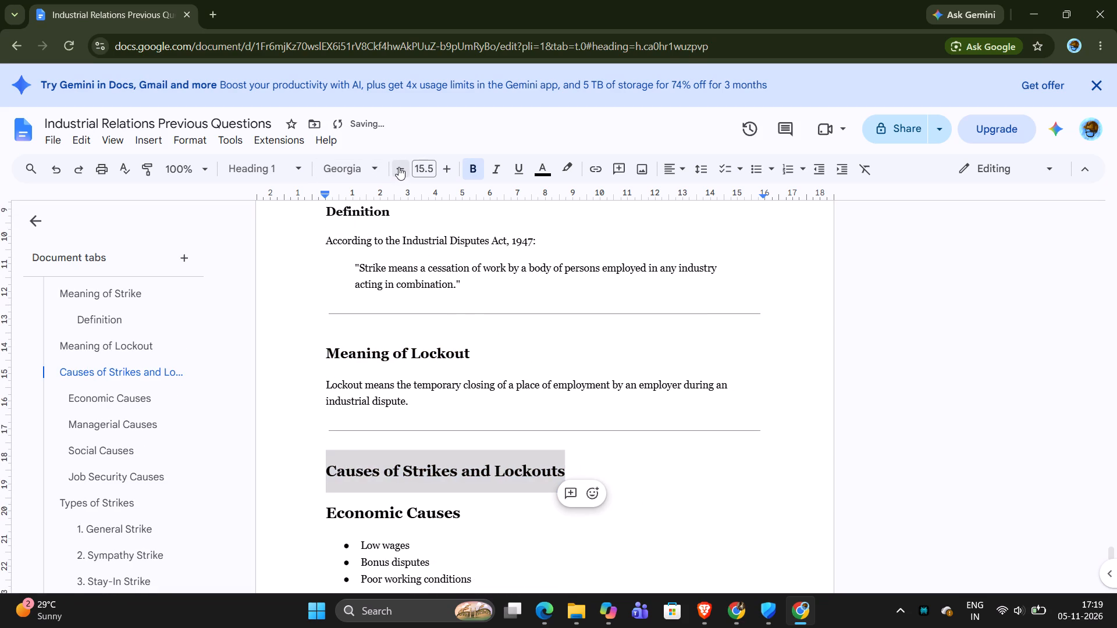
# Reduce the "Economic Causes" subheading further to font size 14.5.
pyautogui.moveTo(464, 511); pyautogui.dragTo(445, 511)
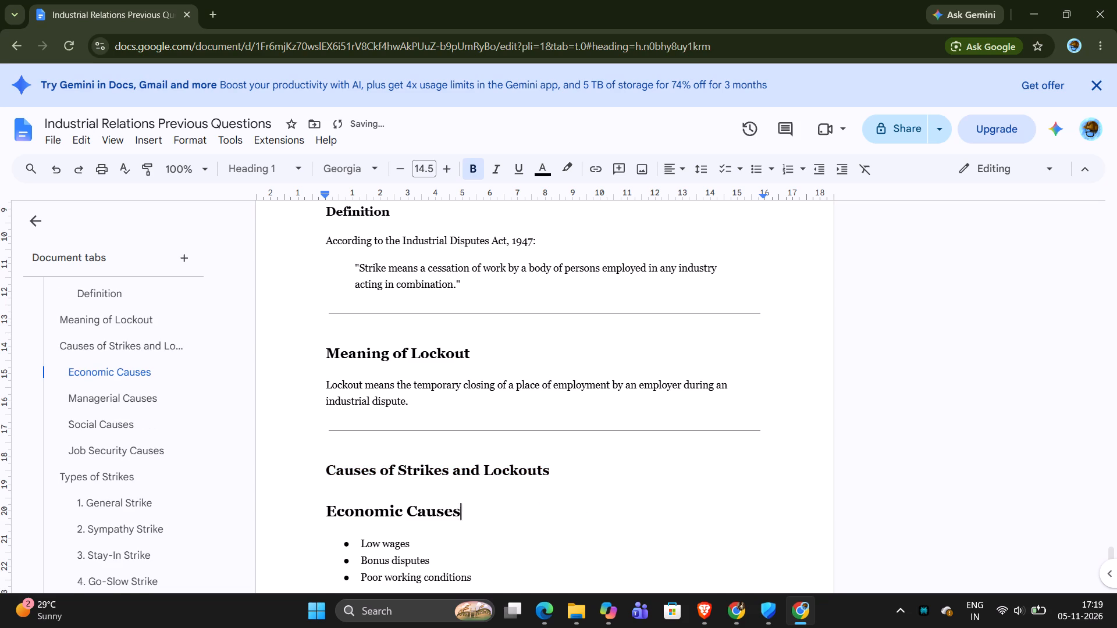
pyautogui.moveTo(445, 511); pyautogui.dragTo(300, 508)
pyautogui.click(401, 173)
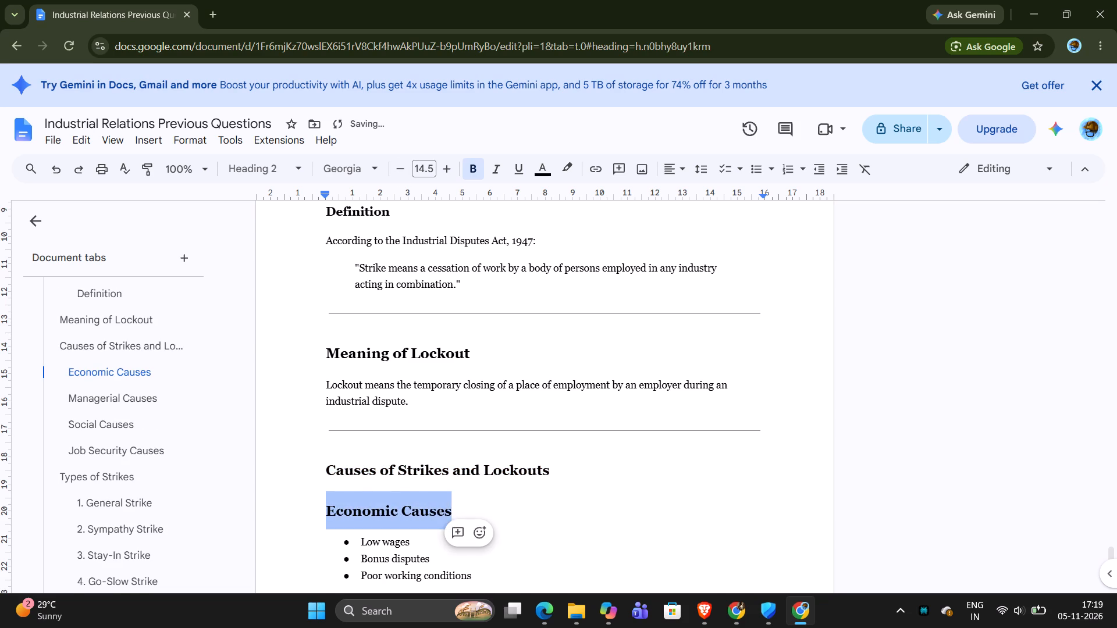
# Reduce the "Social Causes" and "Job Security Causes" subheadings of the strikes and lockouts answer to font size 14.5.
pyautogui.scroll(-4, 423, 360)
pyautogui.moveTo(433, 409); pyautogui.dragTo(347, 409)
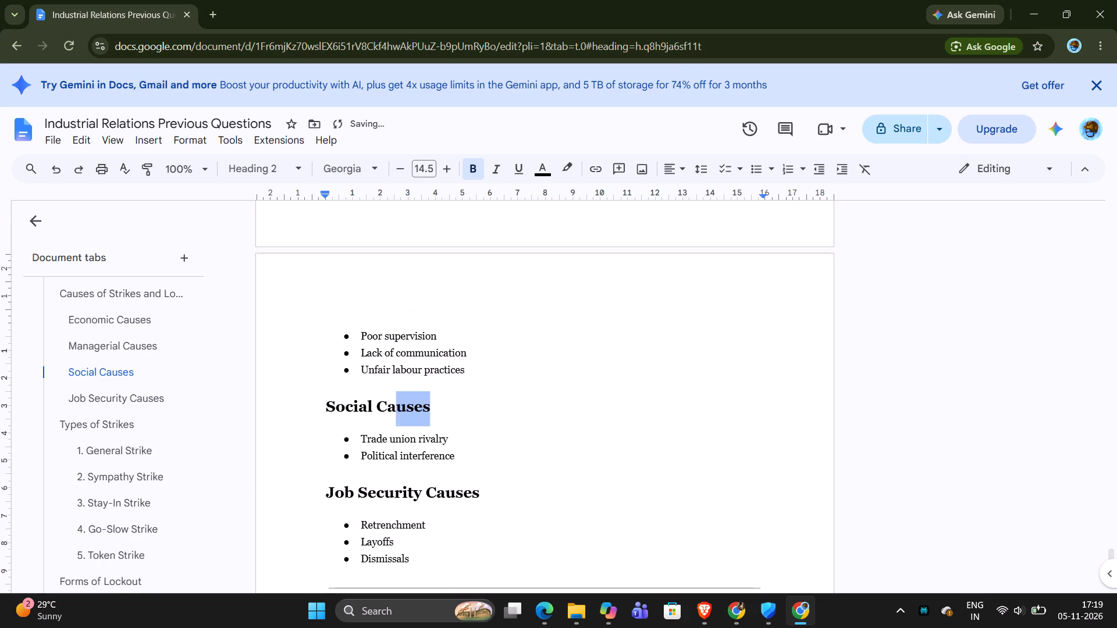
pyautogui.moveTo(347, 409); pyautogui.dragTo(288, 403)
pyautogui.click(397, 160)
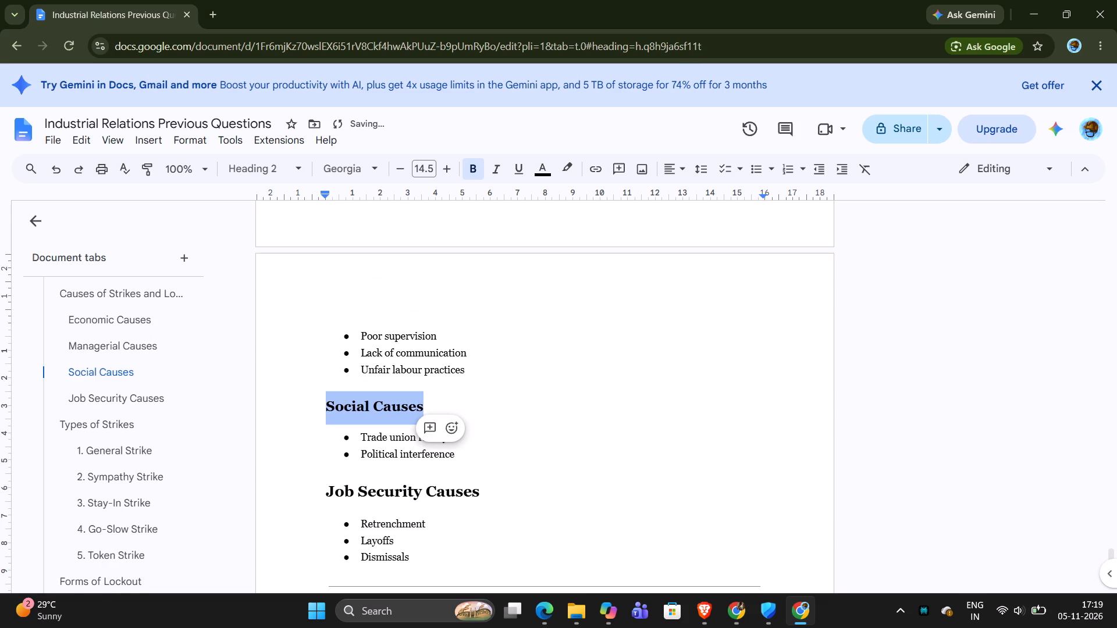
pyautogui.moveTo(481, 493); pyautogui.dragTo(302, 484)
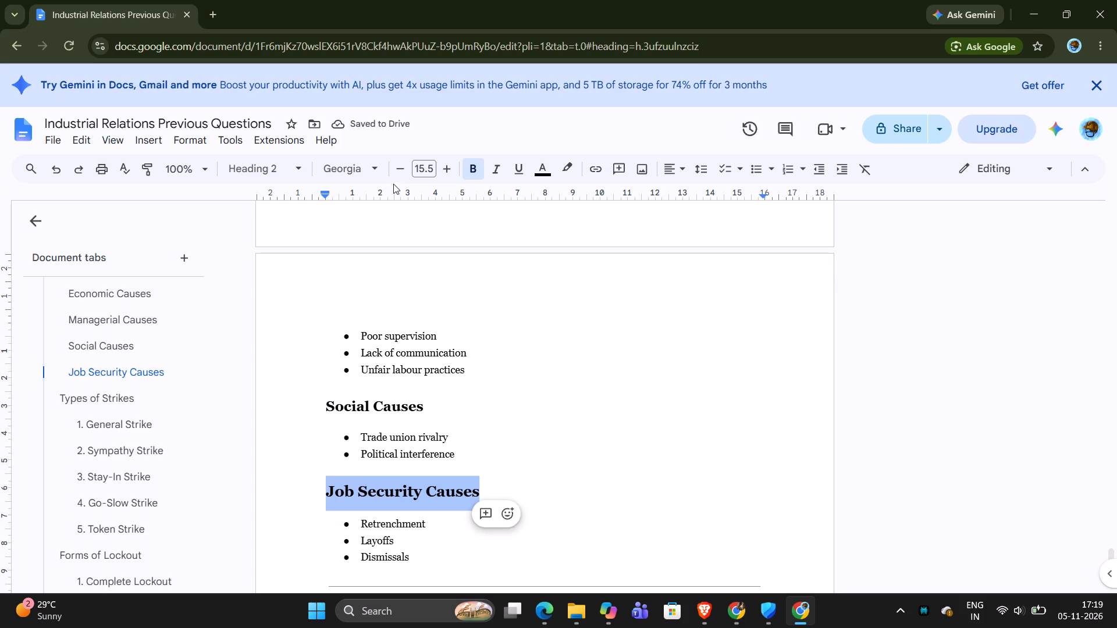
pyautogui.click(401, 164)
# Reduce the "Types of Strikes" heading to font size 15.5.
pyautogui.scroll(-3, 506, 381)
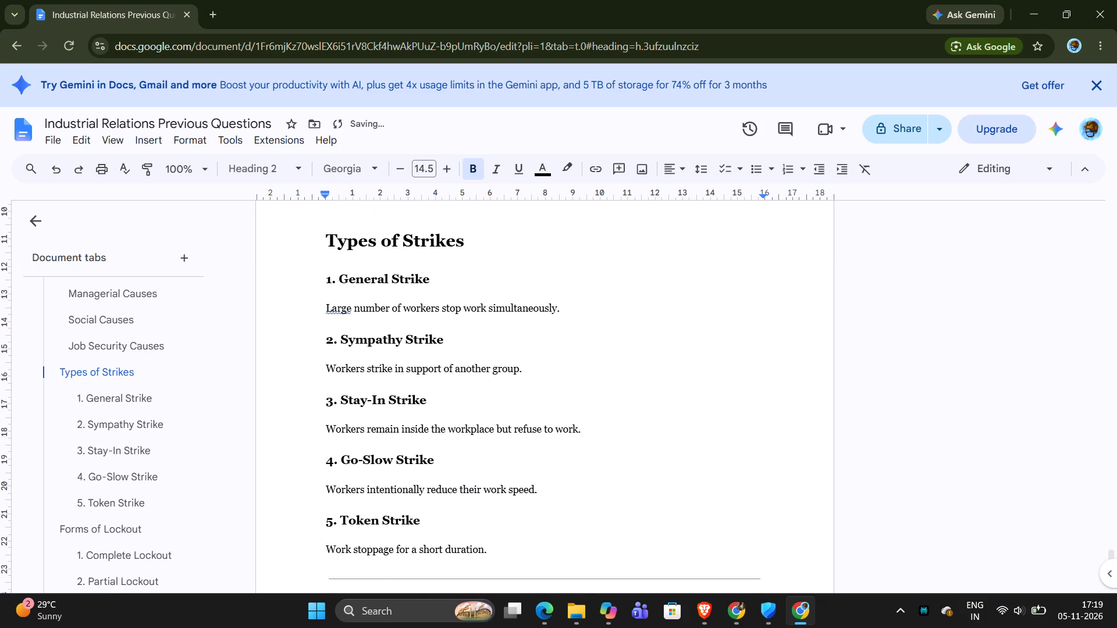
pyautogui.scroll(1, 480, 277)
pyautogui.moveTo(467, 308); pyautogui.dragTo(264, 310)
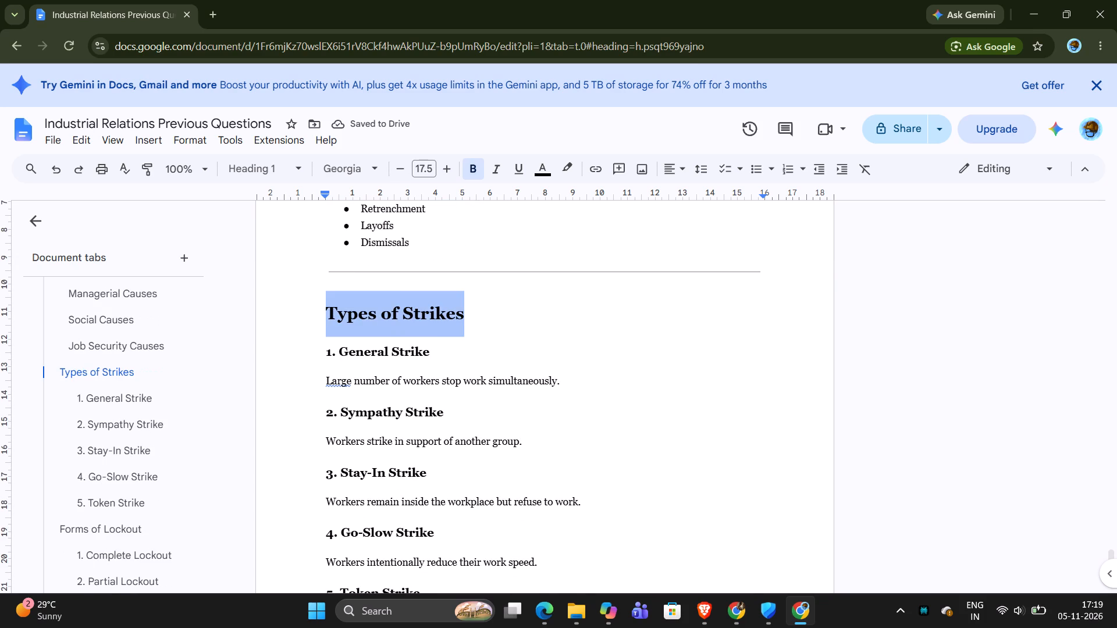
pyautogui.doubleClick(399, 170)
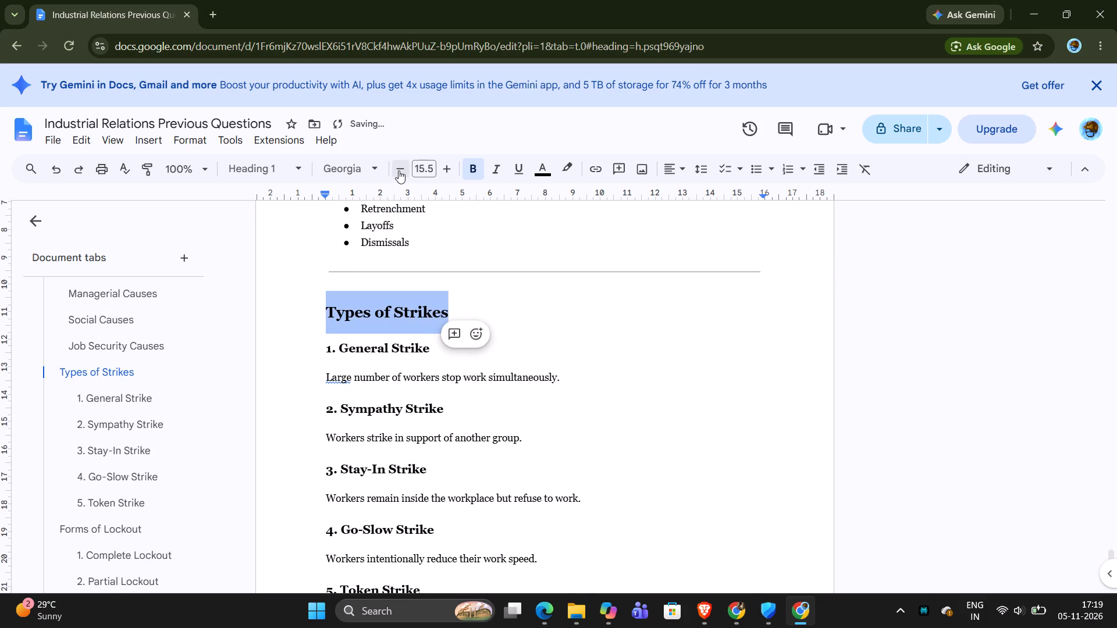
# Reduce the "Disciplinary Procedure" heading in the Q1 discipline answer to font size 16.5.
pyautogui.scroll(11, 567, 329)
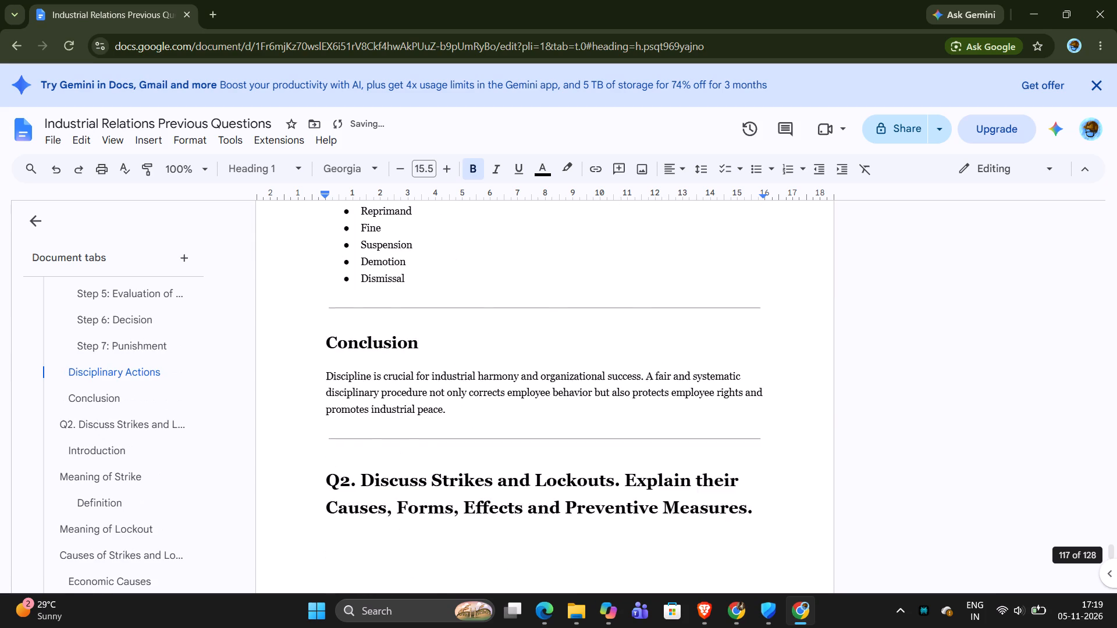
pyautogui.scroll(12, 567, 329)
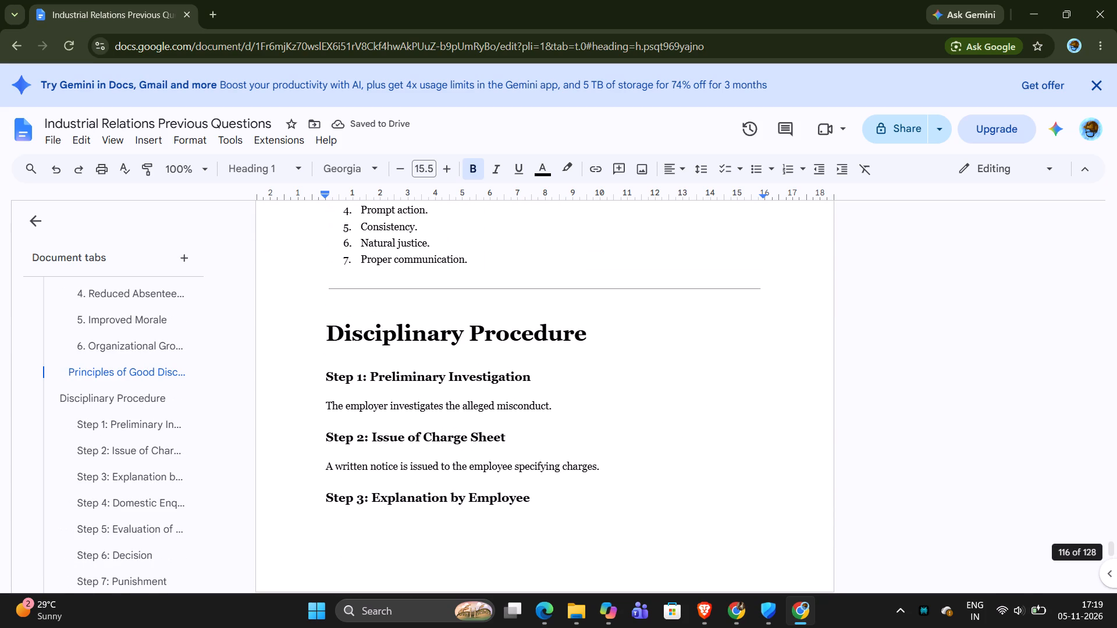
pyautogui.moveTo(590, 326); pyautogui.dragTo(336, 325)
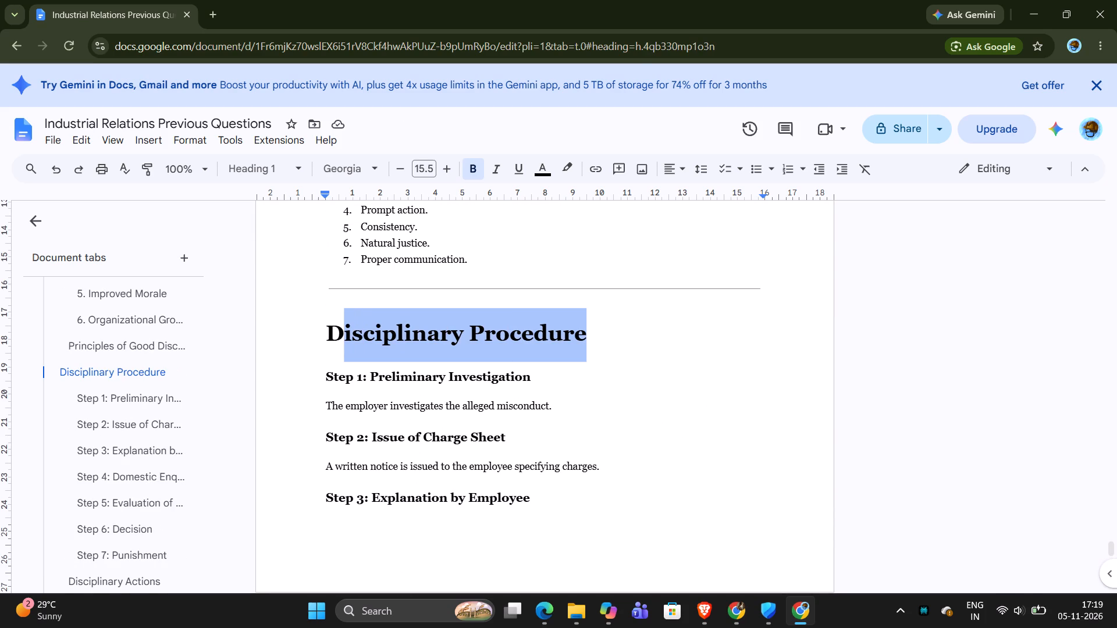
pyautogui.moveTo(336, 325); pyautogui.dragTo(325, 323)
pyautogui.tripleClick(404, 165)
pyautogui.click(404, 165)
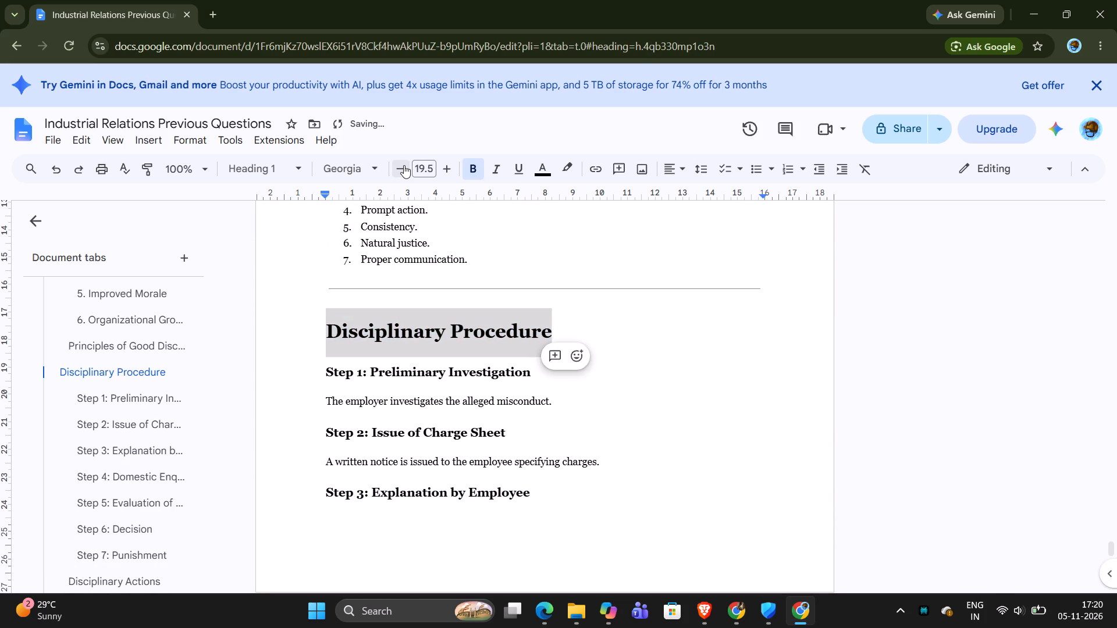
pyautogui.click(404, 165)
pyautogui.click(404, 165)
# Check the font sizes of the Principles, Importance and Objectives of Discipline headings in the Q1 answer.
pyautogui.scroll(1, 457, 325)
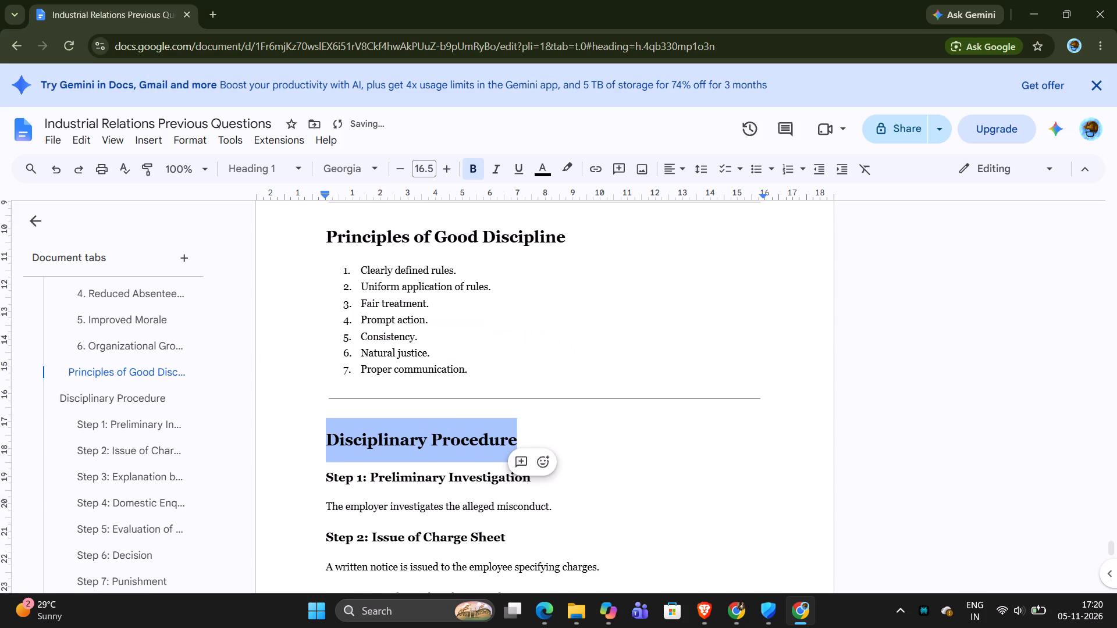
pyautogui.scroll(1, 457, 325)
pyautogui.click(512, 290)
pyautogui.scroll(2, 512, 290)
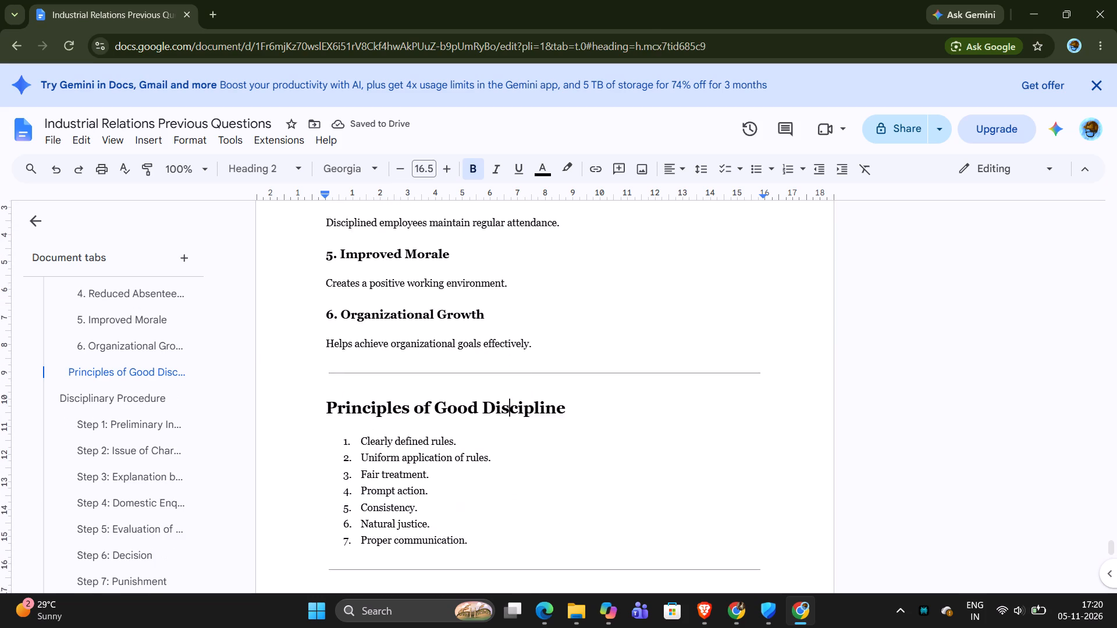
pyautogui.scroll(7, 512, 290)
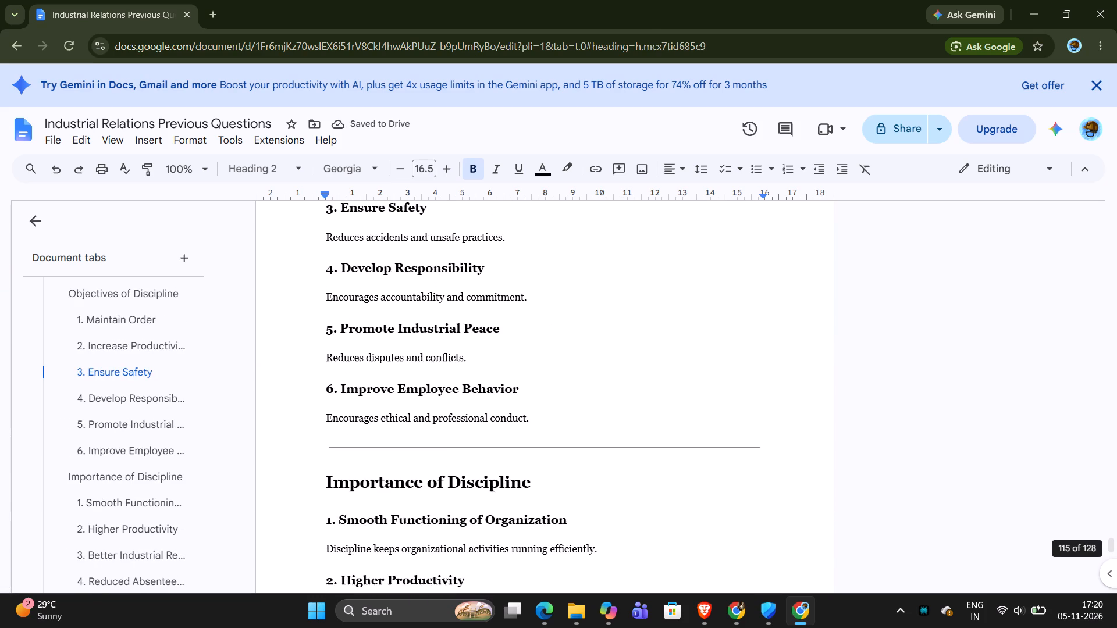
pyautogui.click(464, 489)
pyautogui.scroll(3, 464, 489)
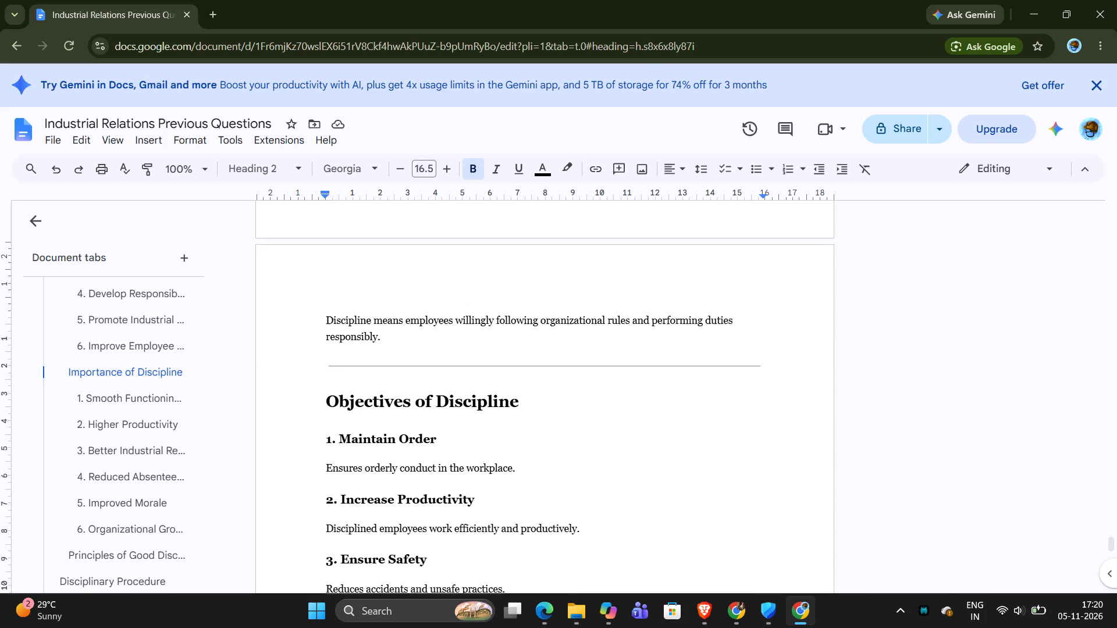
pyautogui.click(498, 422)
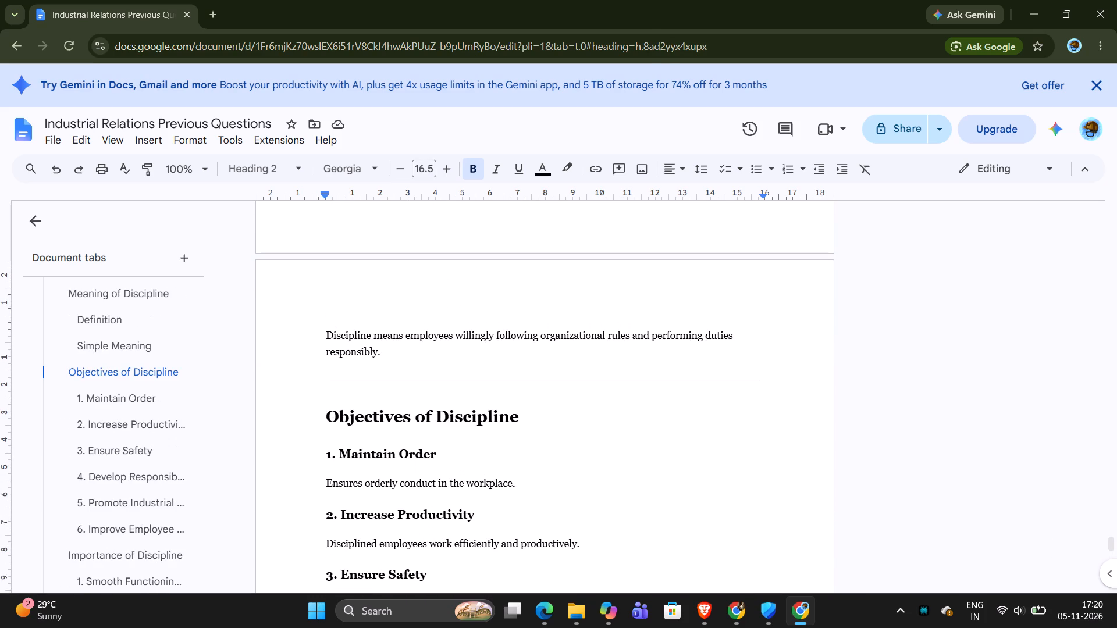
pyautogui.scroll(-5, 560, 411)
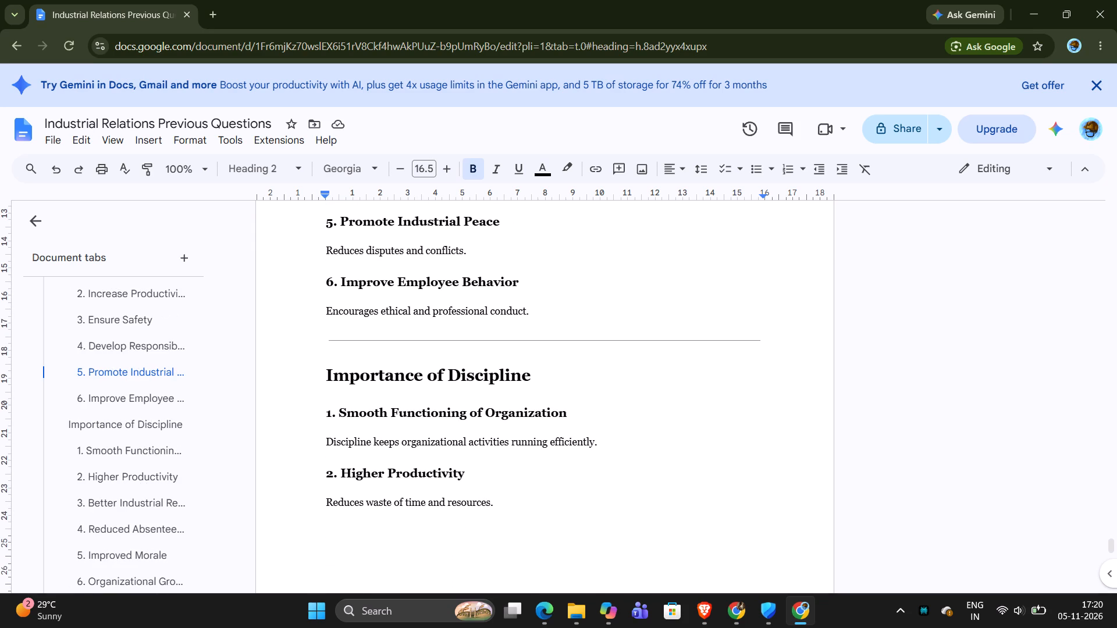
pyautogui.click(526, 373)
# Reduce the "Meaning of Discipline" heading in the Q1 answer to font size 15.5.
pyautogui.scroll(2, 557, 374)
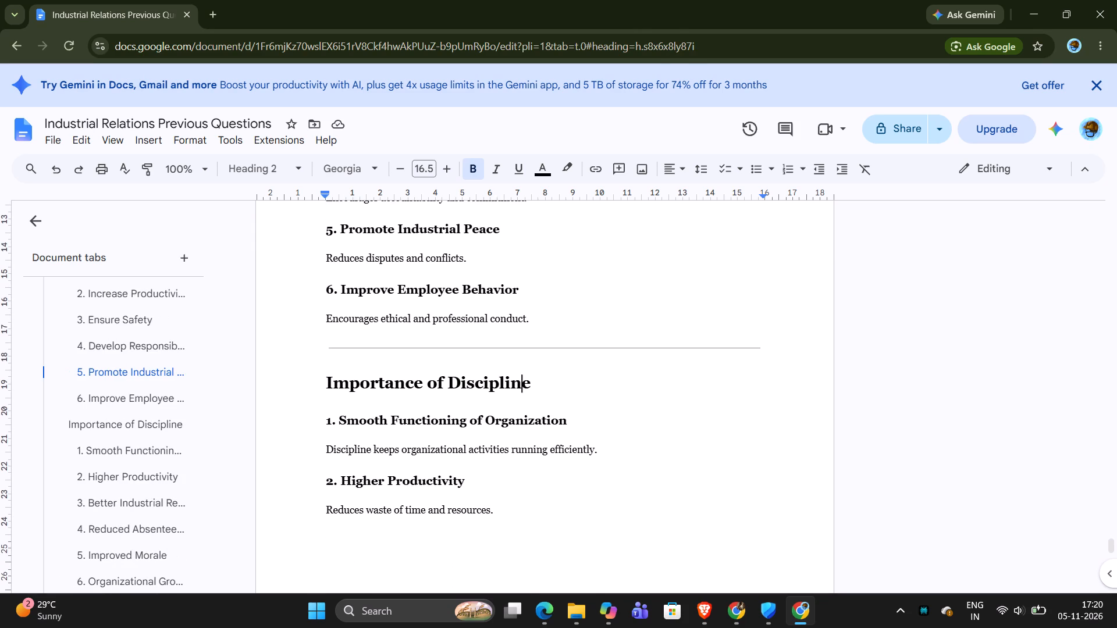
pyautogui.scroll(8, 557, 374)
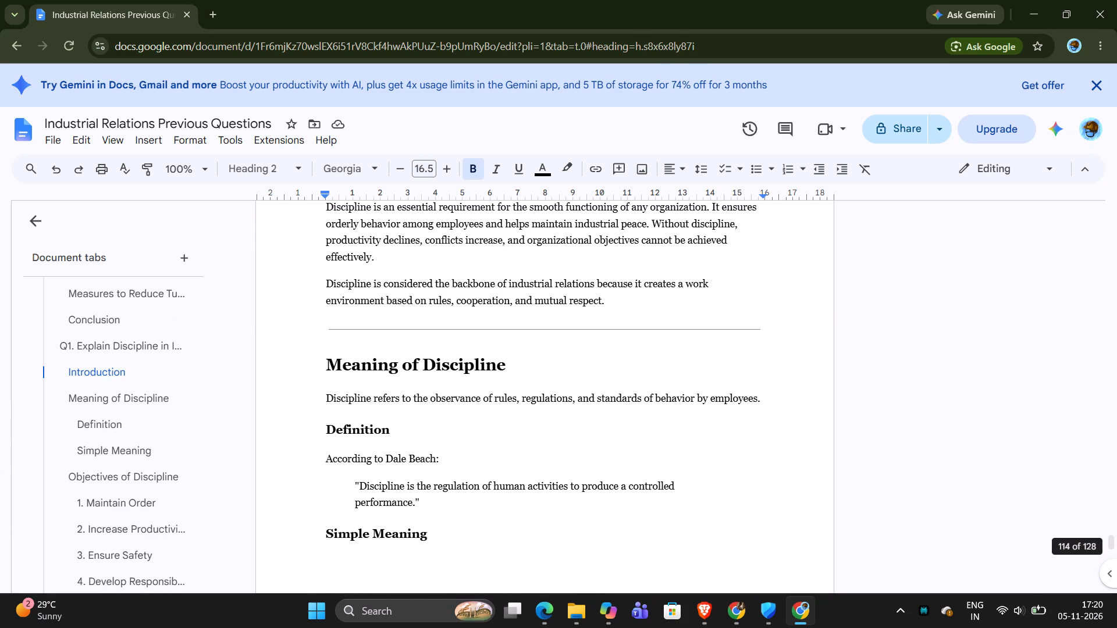
pyautogui.moveTo(512, 369); pyautogui.dragTo(302, 367)
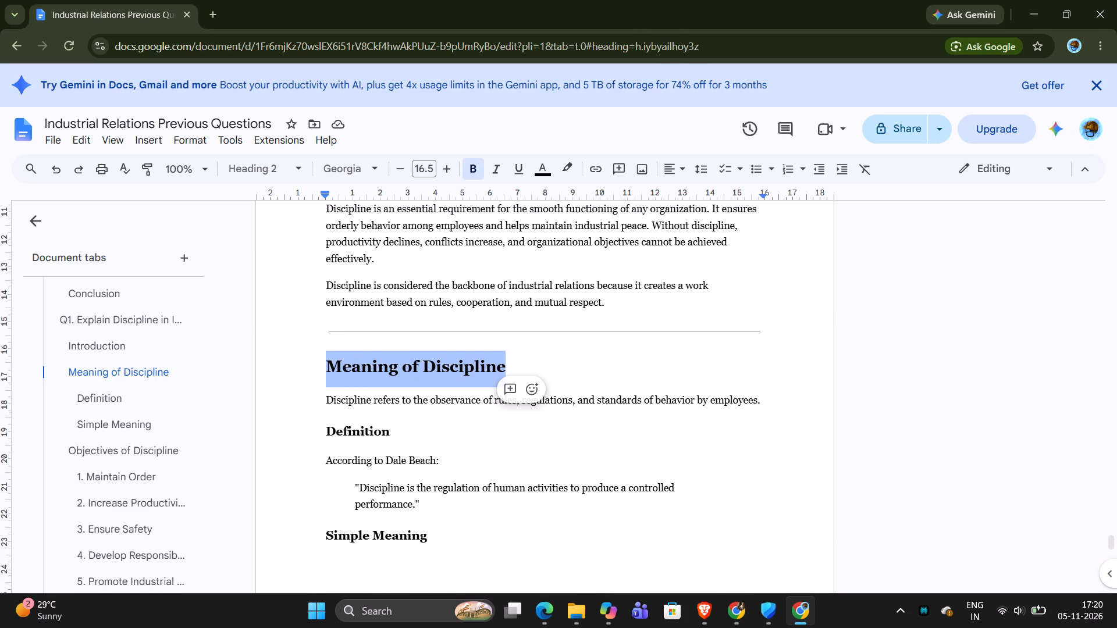
pyautogui.scroll(1, 413, 311)
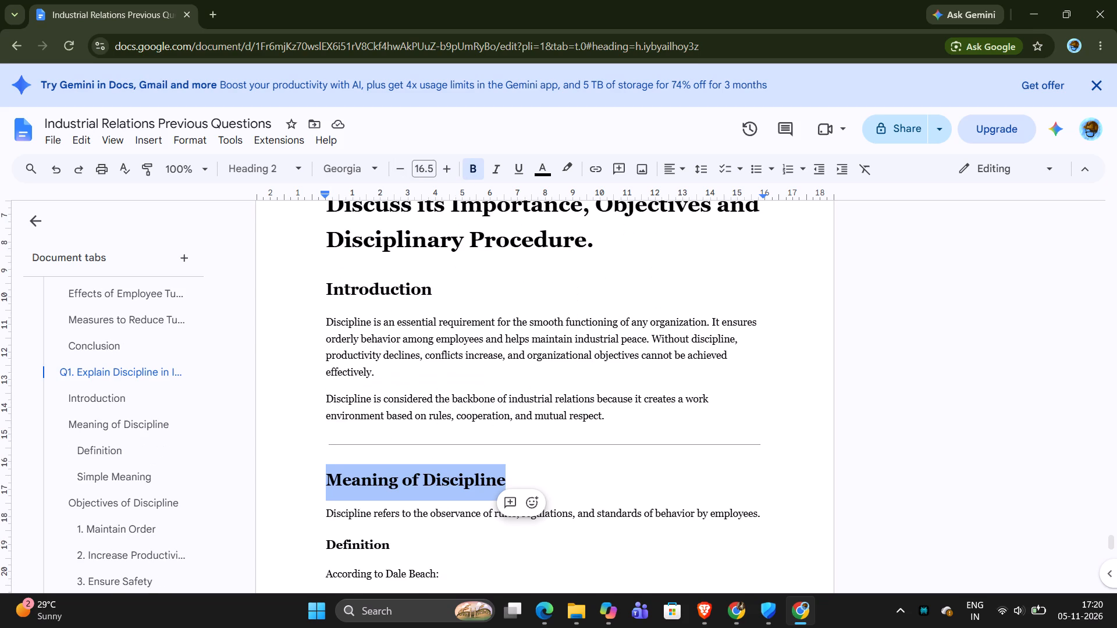
pyautogui.click(407, 170)
# Reduce the "Objectives of Discipline" heading to font size 15.5.
pyautogui.scroll(-2, 441, 326)
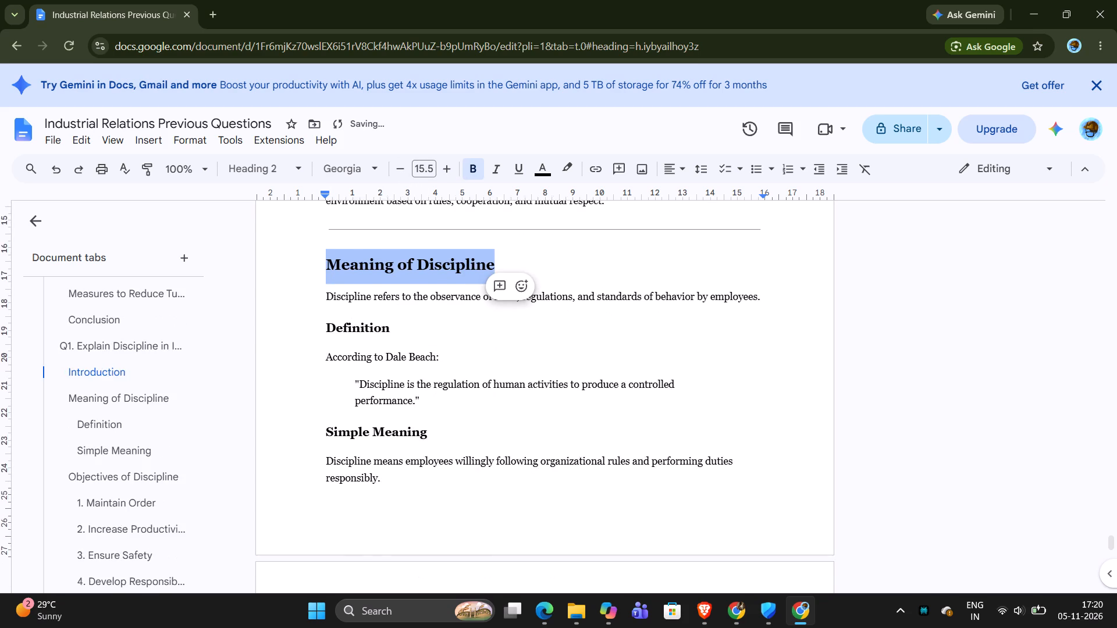
pyautogui.scroll(-2, 441, 326)
pyautogui.moveTo(526, 423); pyautogui.dragTo(425, 413)
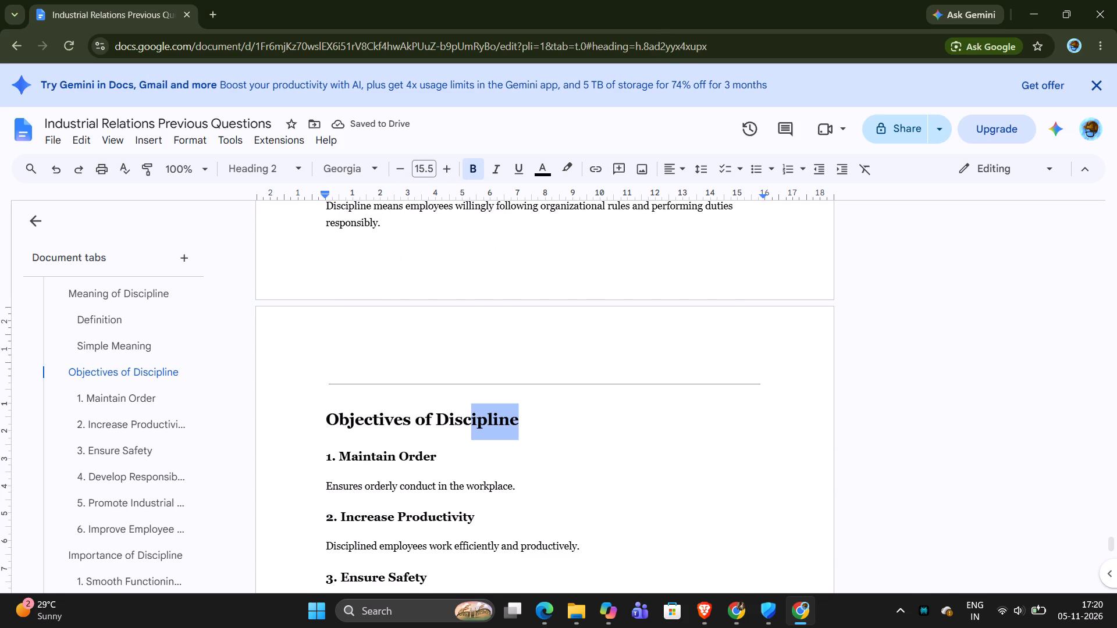
pyautogui.moveTo(425, 413); pyautogui.dragTo(313, 413)
pyautogui.moveTo(397, 170); pyautogui.dragTo(415, 397)
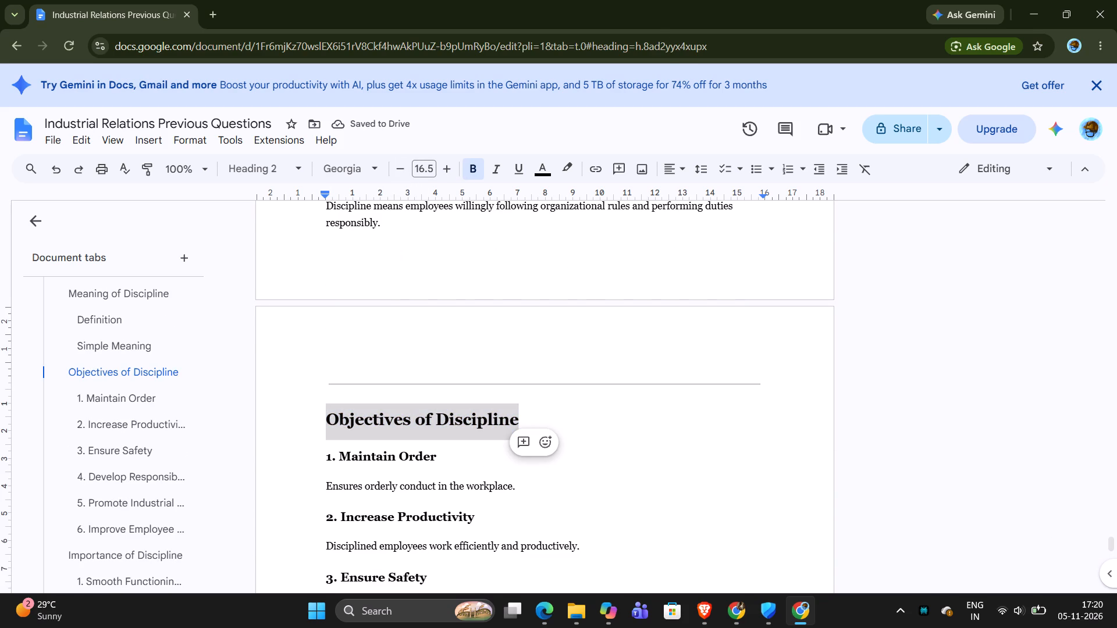
pyautogui.scroll(-1, 415, 397)
pyautogui.click(401, 170)
# Reduce the "Importance of Discipline" heading to font size 15.5.
pyautogui.scroll(-1, 439, 355)
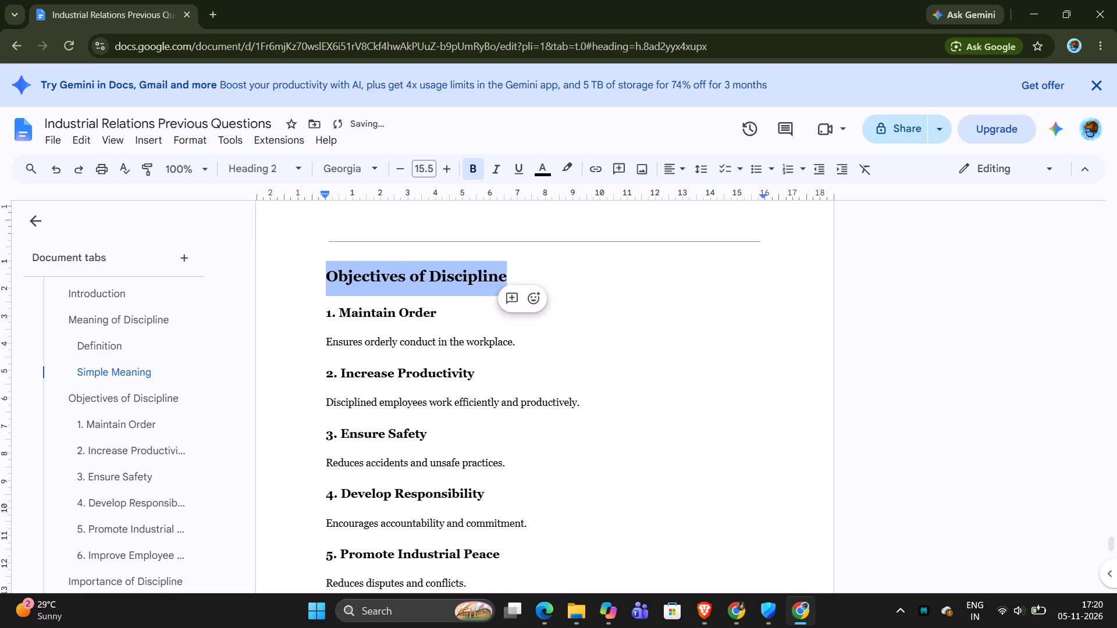
pyautogui.scroll(-2, 439, 355)
pyautogui.moveTo(527, 371); pyautogui.dragTo(305, 361)
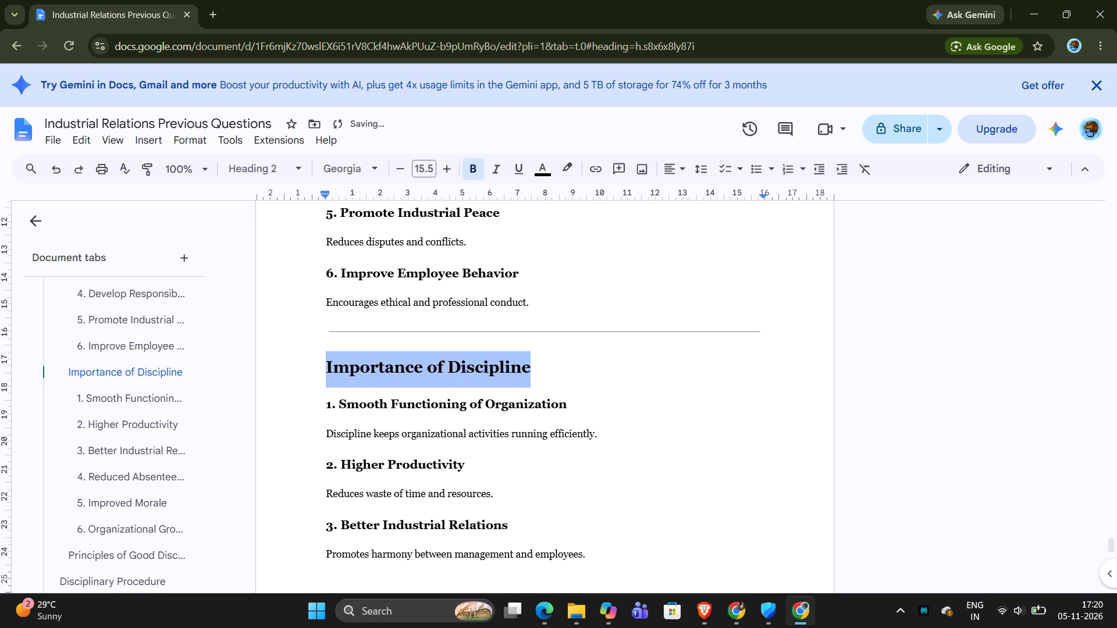
pyautogui.moveTo(305, 361); pyautogui.dragTo(265, 362)
pyautogui.click(404, 172)
# Reduce the Q1 title "Explain Discipline in Industry. Discuss its Importance, Objectives and Disciplinary Procedure." to font size 16.5.
pyautogui.scroll(-5, 400, 407)
pyautogui.scroll(5, 446, 355)
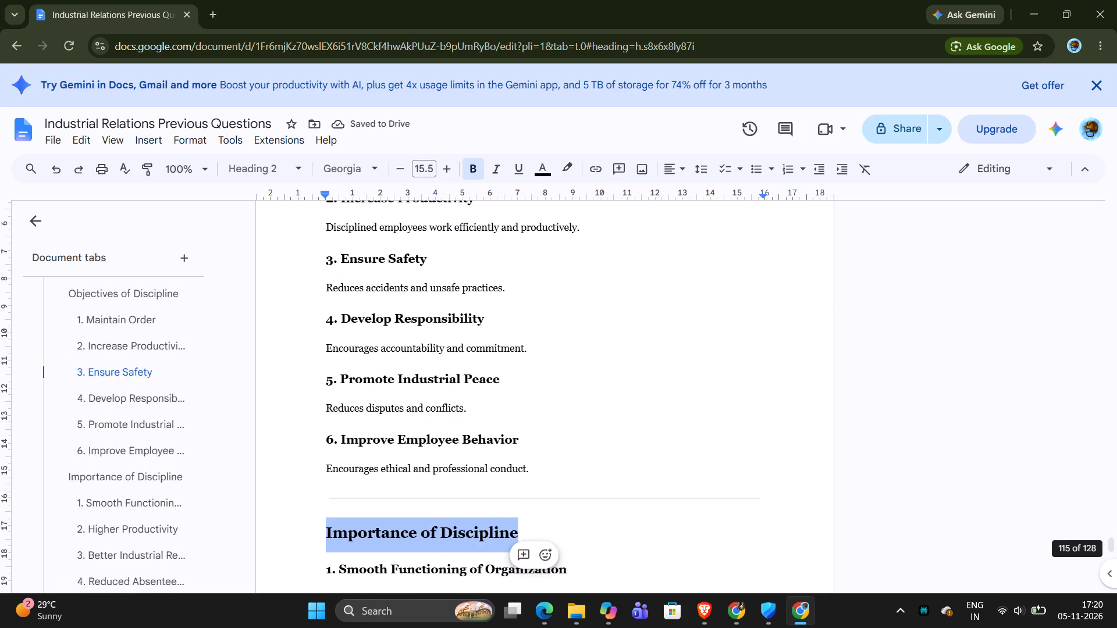
pyautogui.scroll(13, 446, 355)
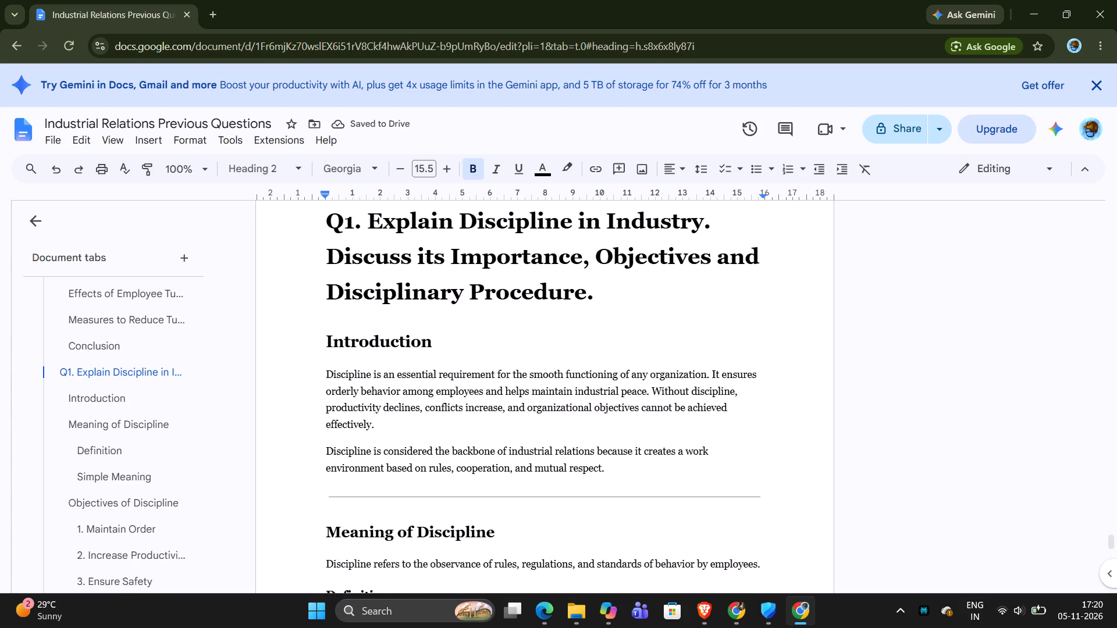
pyautogui.scroll(2, 446, 355)
pyautogui.moveTo(321, 319); pyautogui.dragTo(630, 421)
pyautogui.tripleClick(401, 174)
pyautogui.click(401, 174)
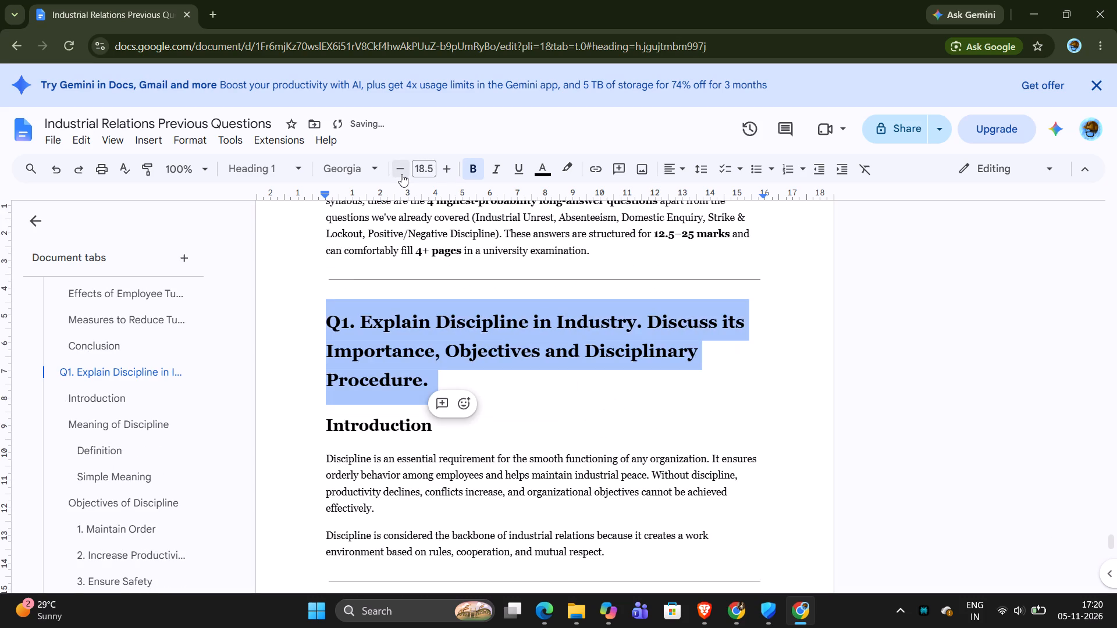
pyautogui.click(401, 174)
pyautogui.click(401, 174)
# Delete the pasted introductory paragraph above Q1 that begins "Excellent. Unit-III is one of the most theory-heavy".
pyautogui.scroll(2, 419, 267)
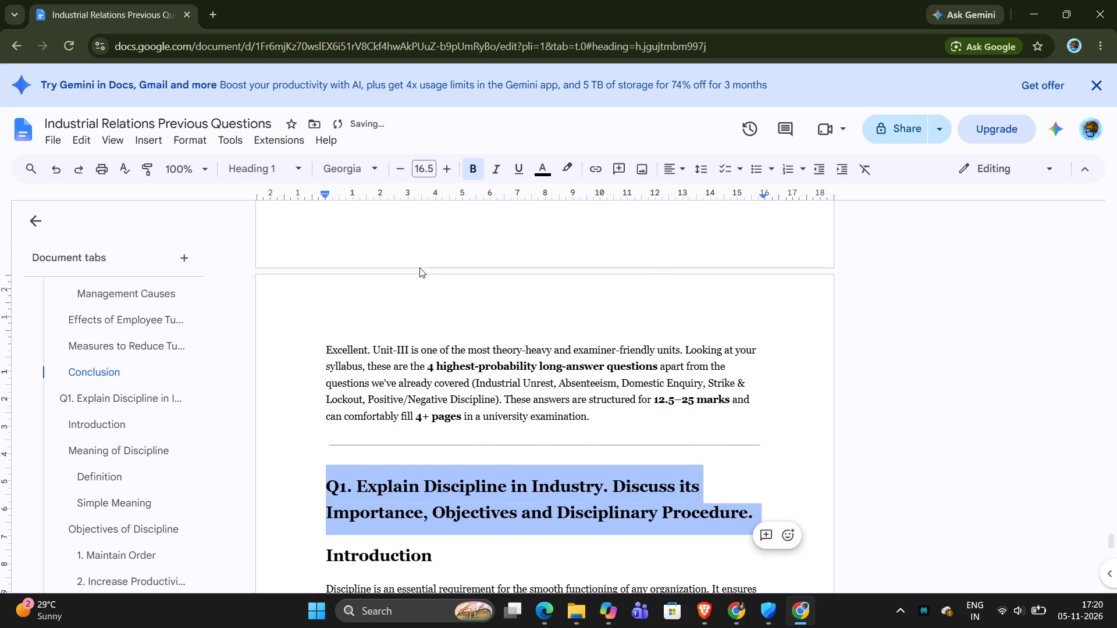
pyautogui.scroll(1, 419, 267)
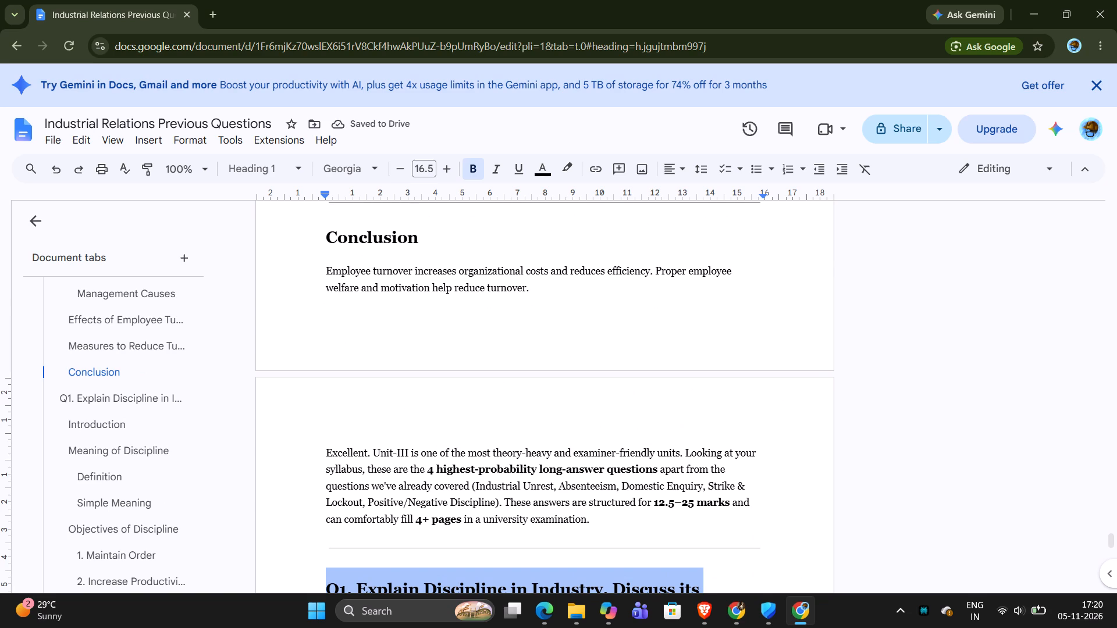
pyautogui.moveTo(319, 452); pyautogui.dragTo(625, 527)
pyautogui.press('Delete')
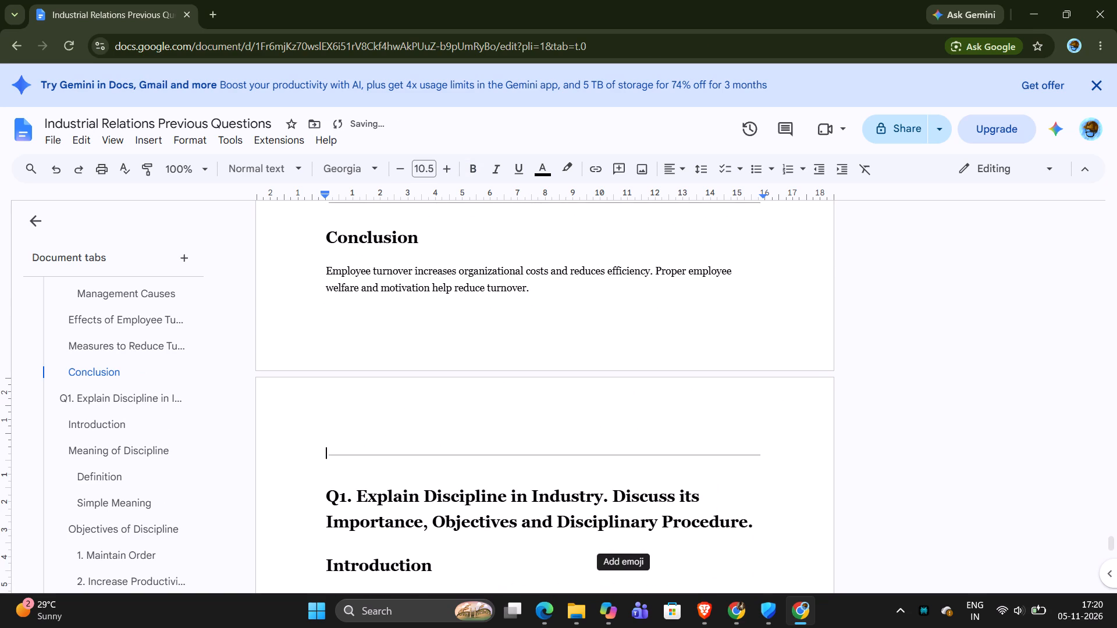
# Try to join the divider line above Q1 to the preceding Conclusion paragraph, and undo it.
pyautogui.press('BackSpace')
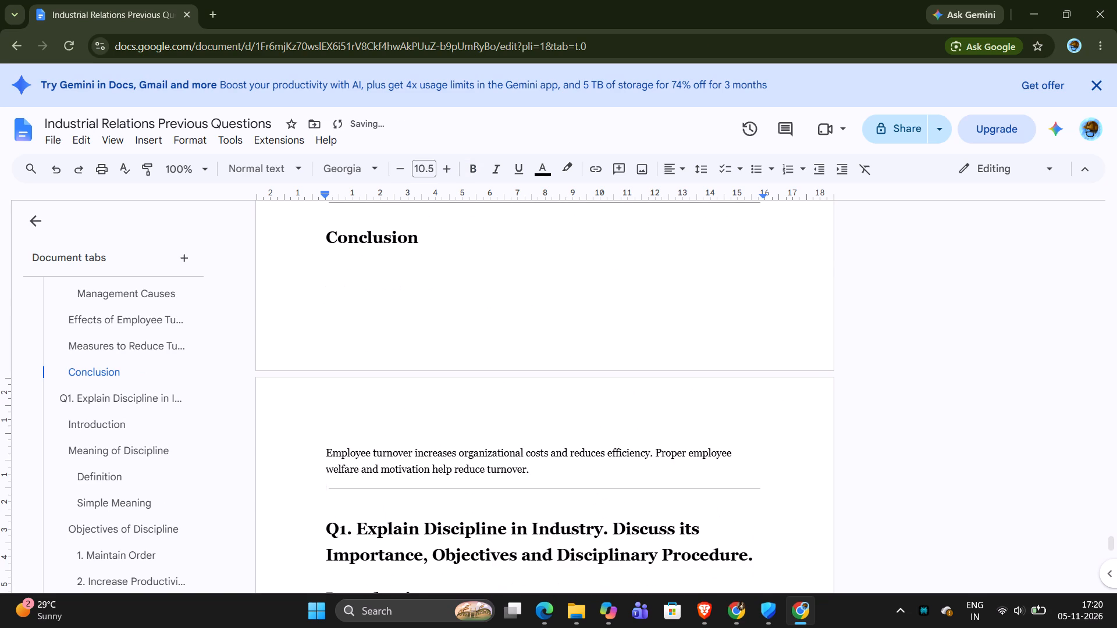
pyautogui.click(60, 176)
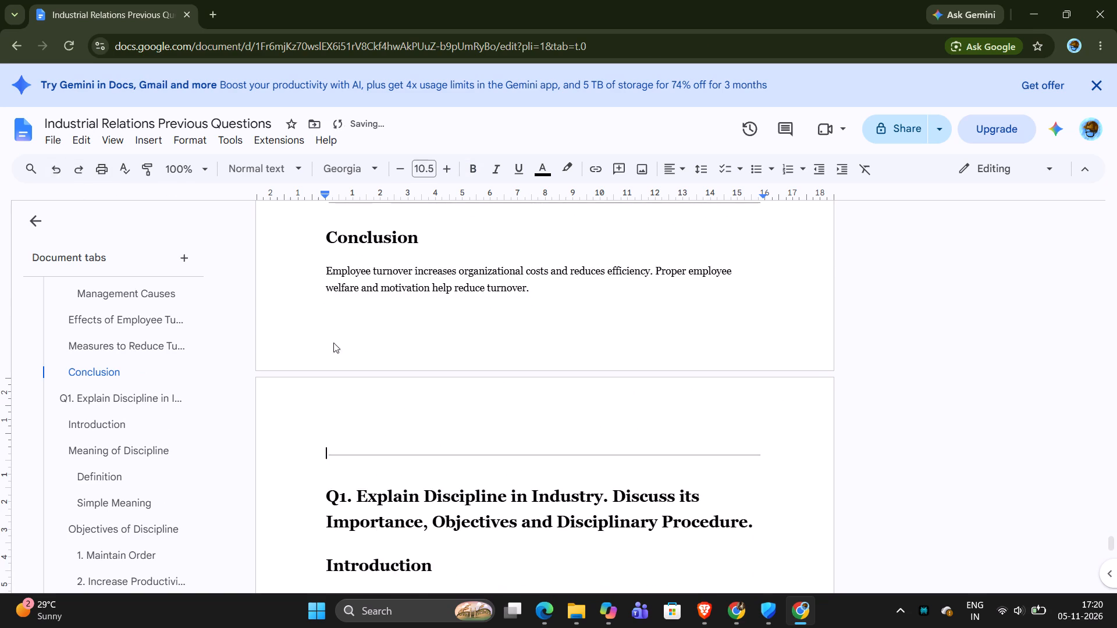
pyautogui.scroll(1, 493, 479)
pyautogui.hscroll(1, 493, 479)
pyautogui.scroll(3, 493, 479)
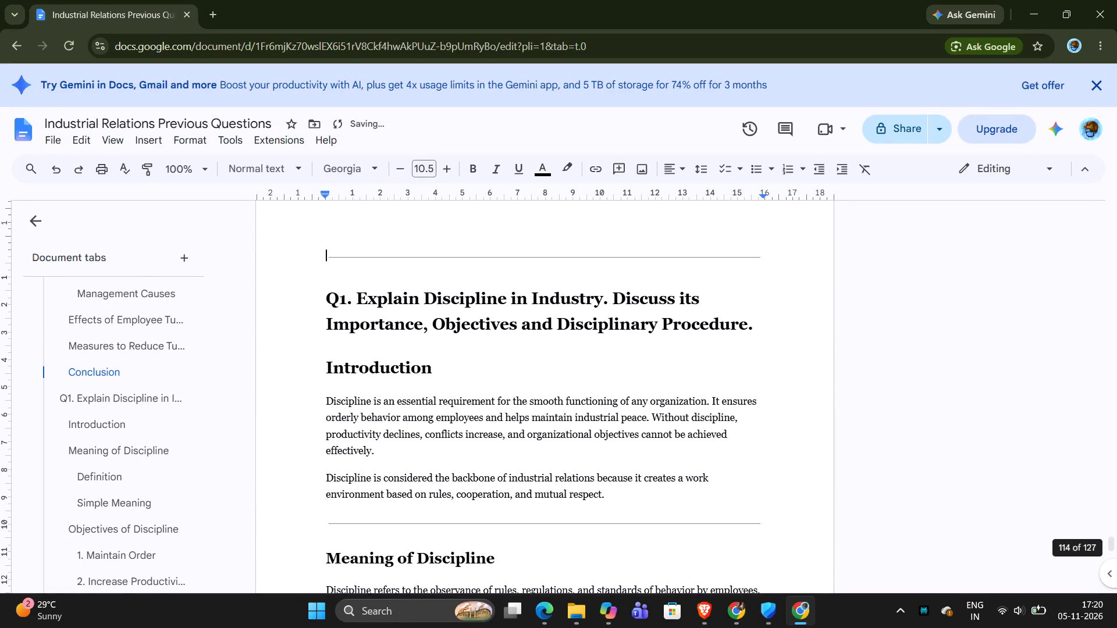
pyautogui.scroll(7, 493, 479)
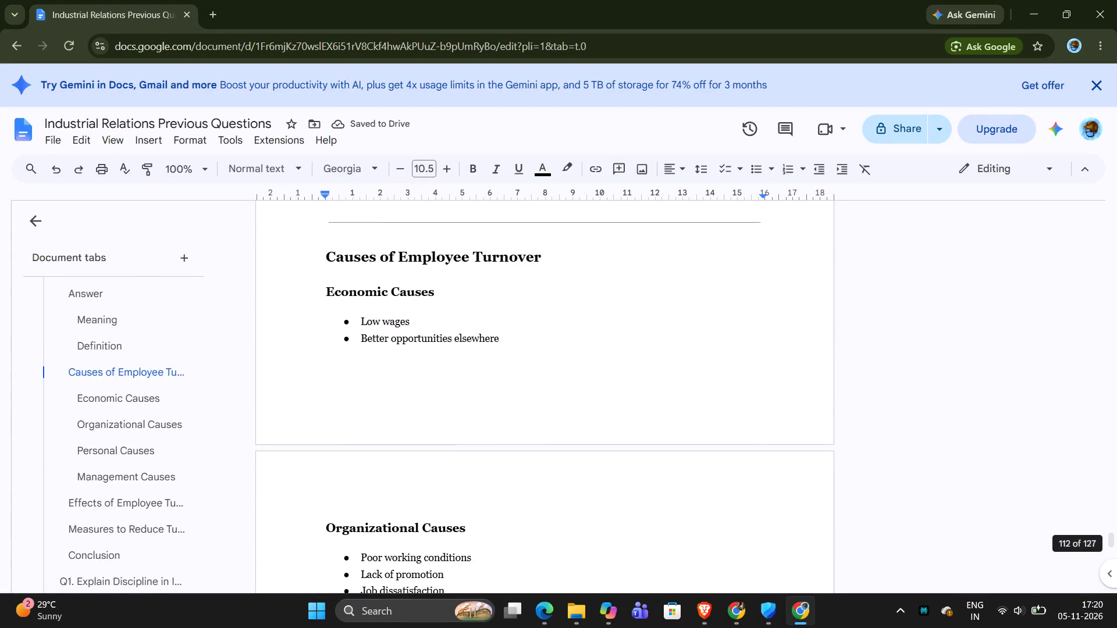
# Undo the deletion of the introductory paragraph above the Q1 Discipline in Industry title.
pyautogui.scroll(3, 493, 479)
pyautogui.scroll(-4, 493, 479)
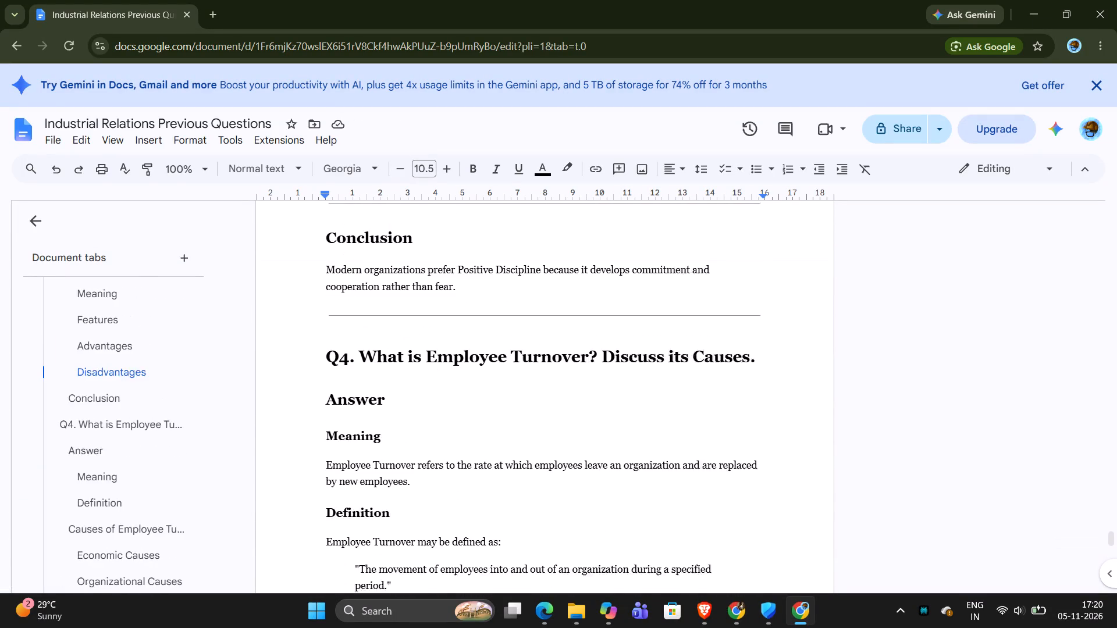
pyautogui.scroll(-5, 493, 479)
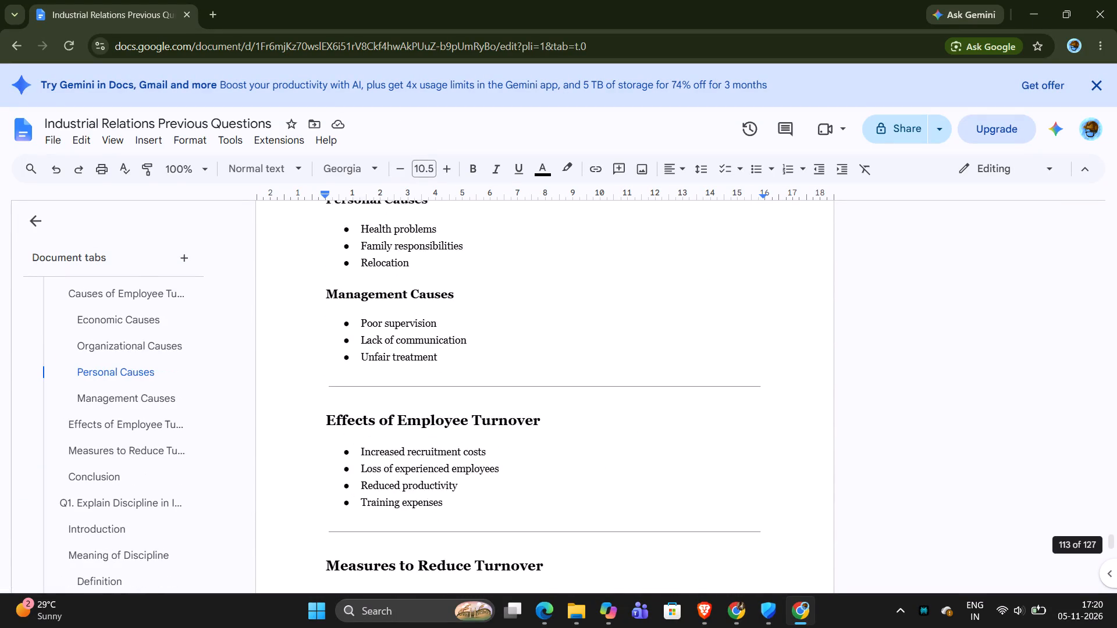
pyautogui.scroll(4, 493, 479)
pyautogui.scroll(-8, 493, 479)
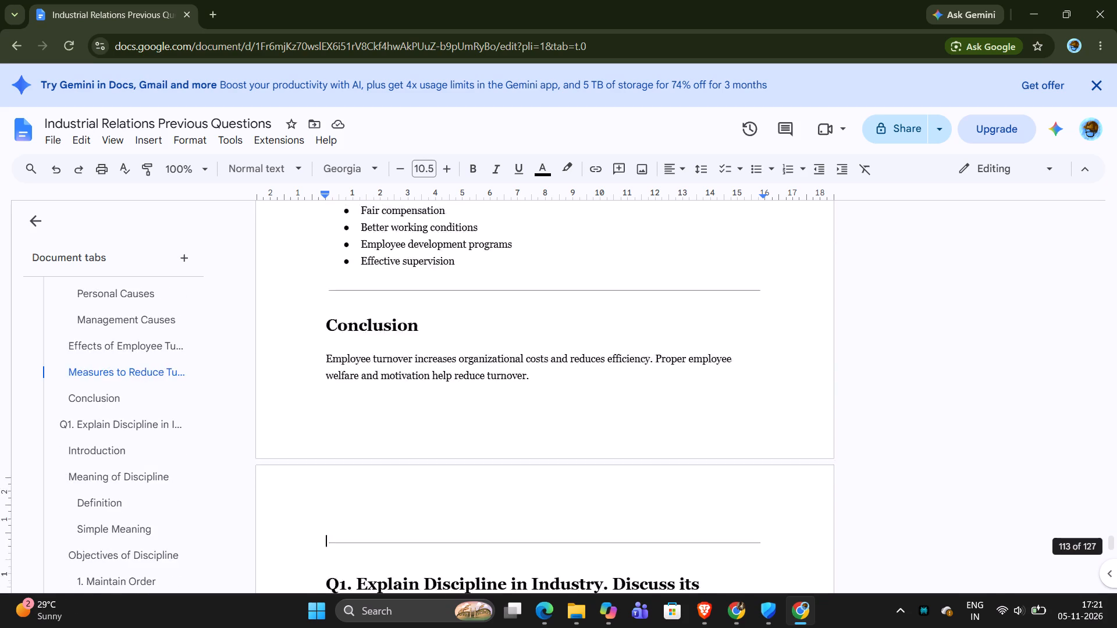
pyautogui.scroll(-2, 493, 479)
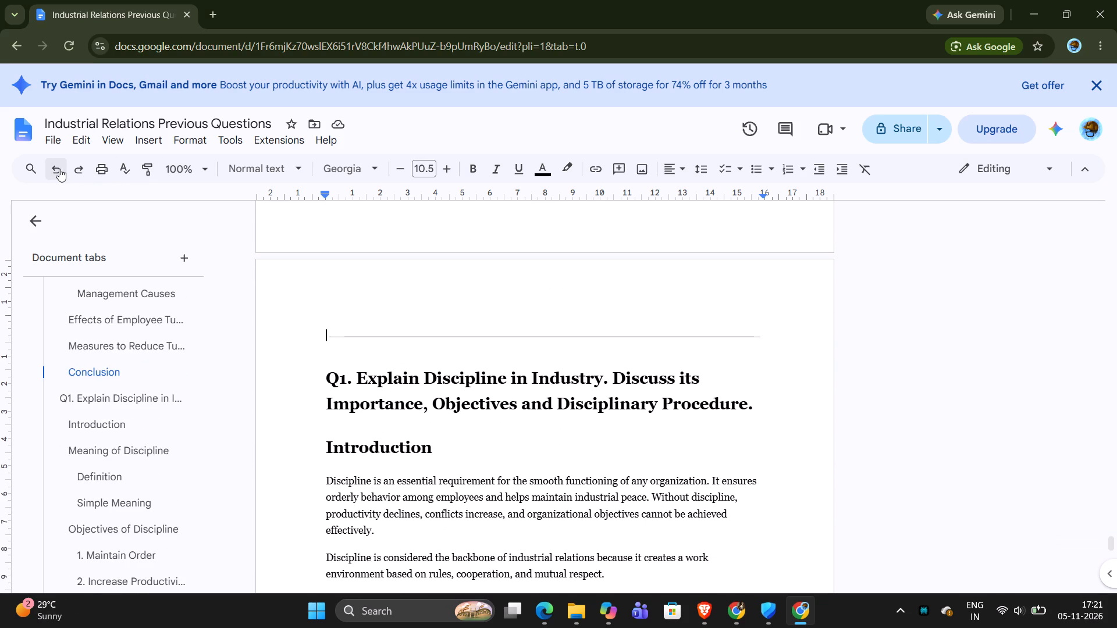
pyautogui.click(59, 169)
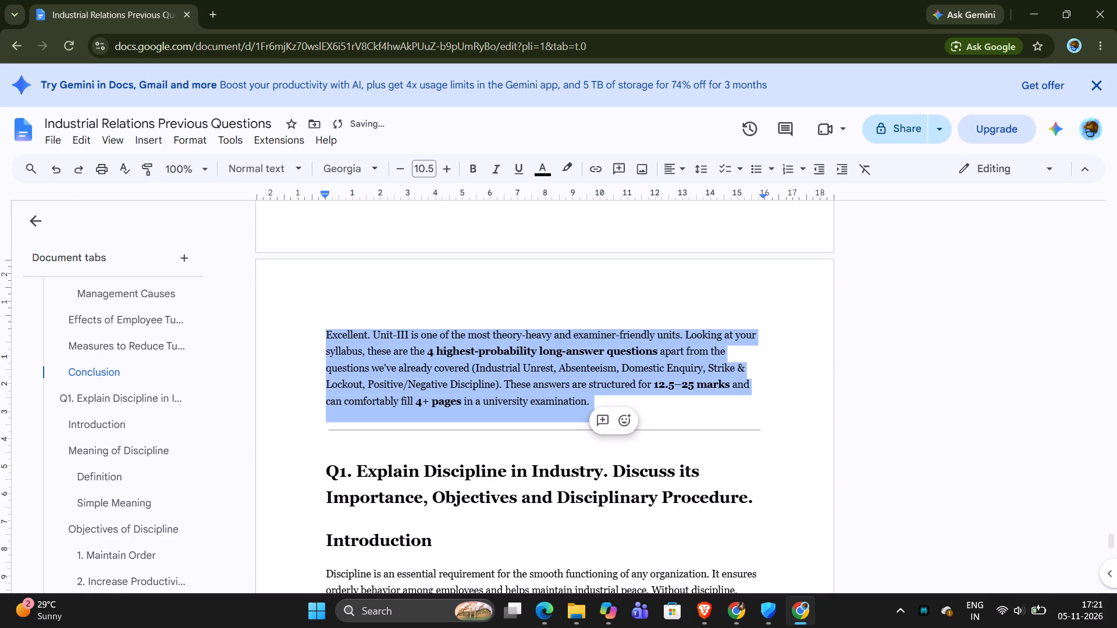
# Trim the introductory paragraph above Q1 down to just the bold phrase "4 highest-probability long-answer questions".
pyautogui.click(625, 404)
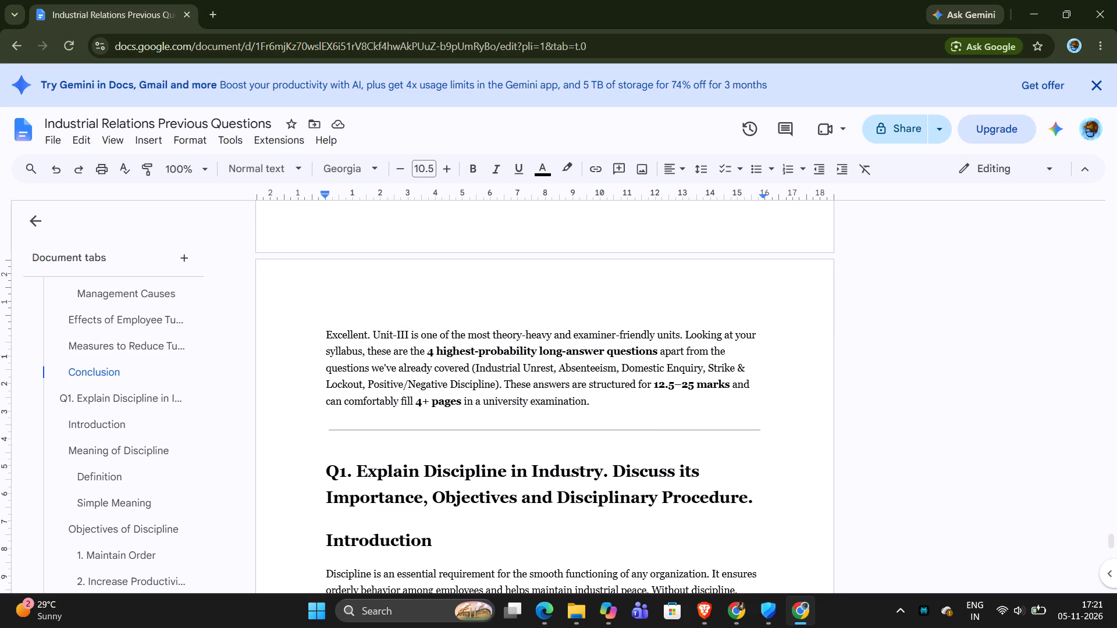
pyautogui.moveTo(622, 403); pyautogui.dragTo(331, 372)
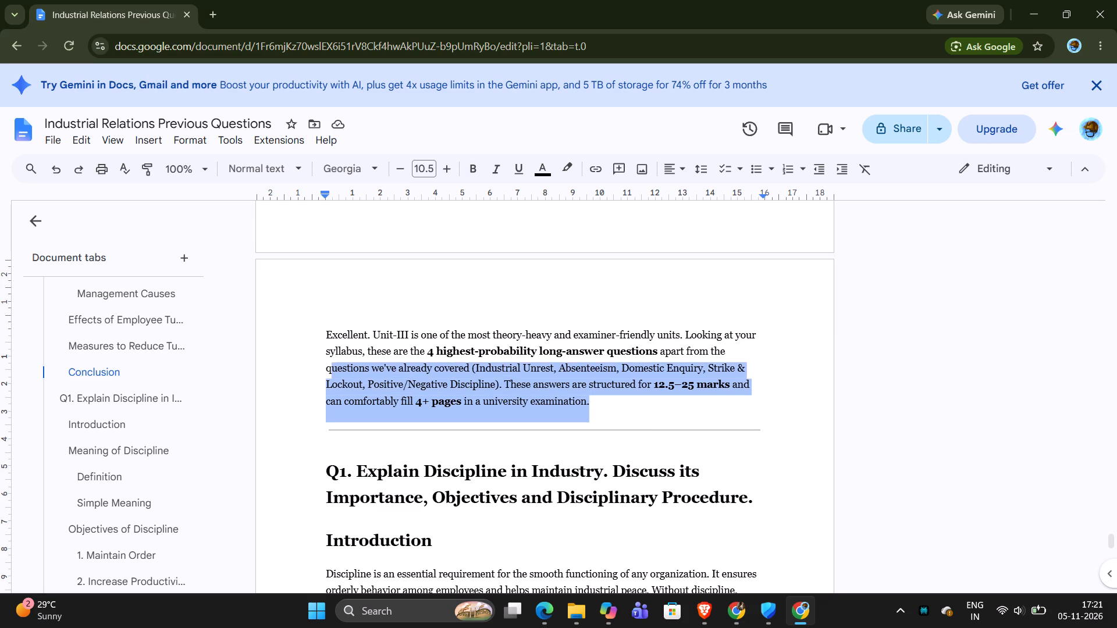
pyautogui.moveTo(331, 372); pyautogui.dragTo(318, 374)
pyautogui.press('Delete')
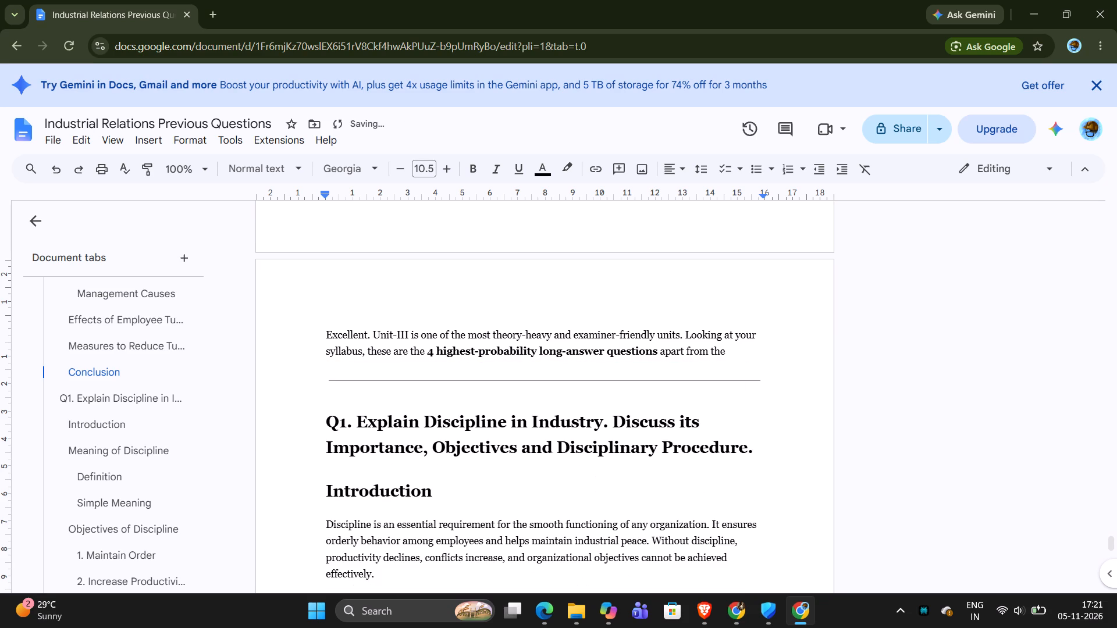
pyautogui.moveTo(424, 348); pyautogui.dragTo(314, 322)
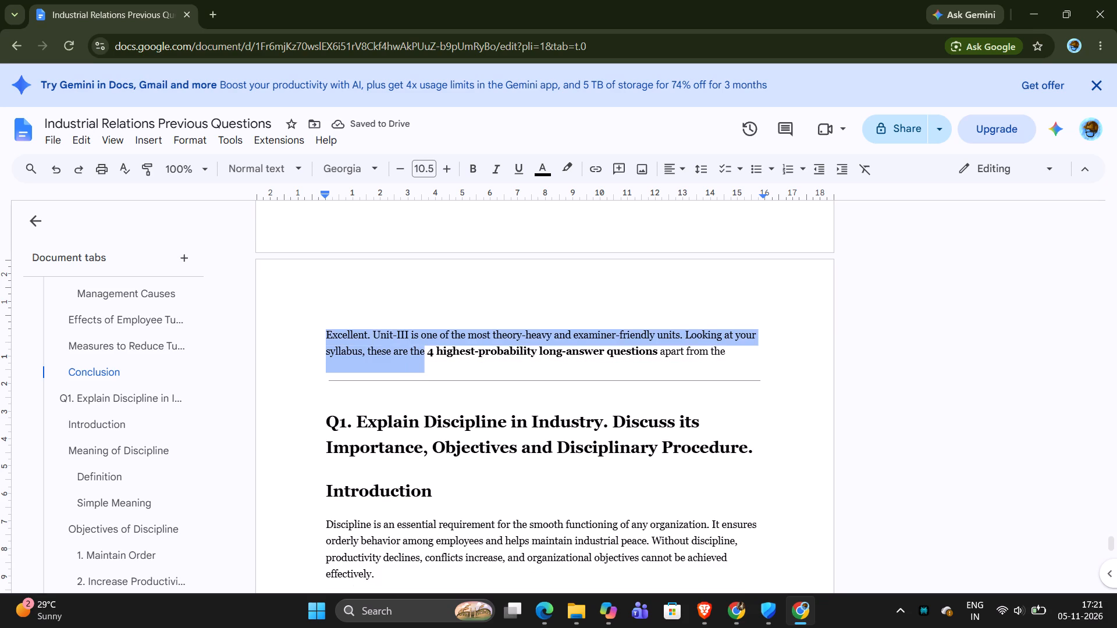
pyautogui.moveTo(314, 322); pyautogui.dragTo(297, 322)
pyautogui.press('Delete')
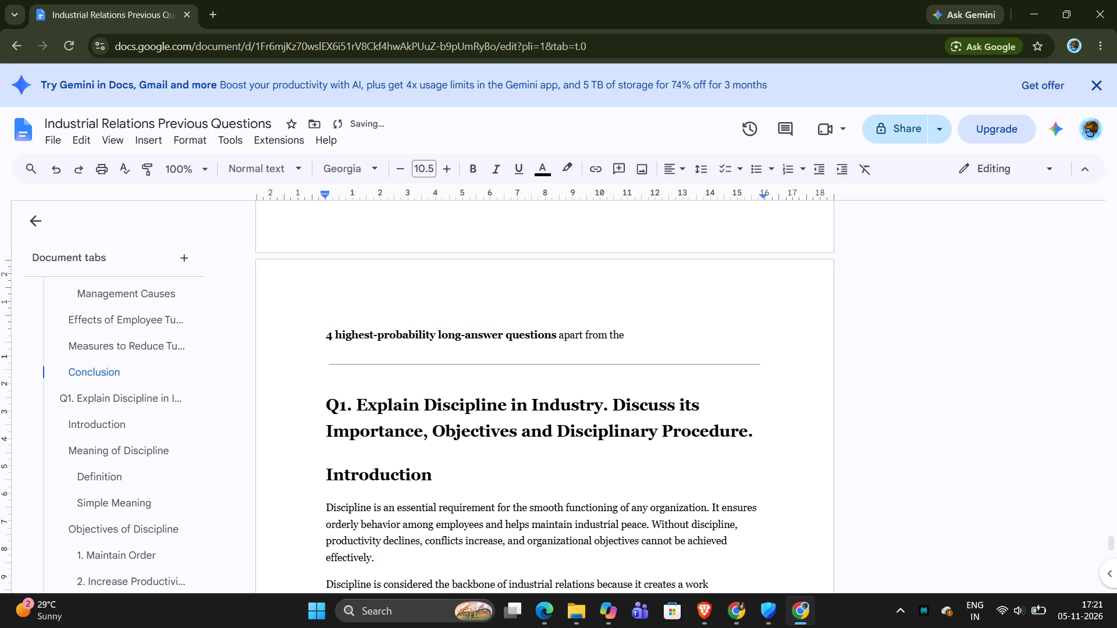
pyautogui.moveTo(646, 336); pyautogui.dragTo(554, 333)
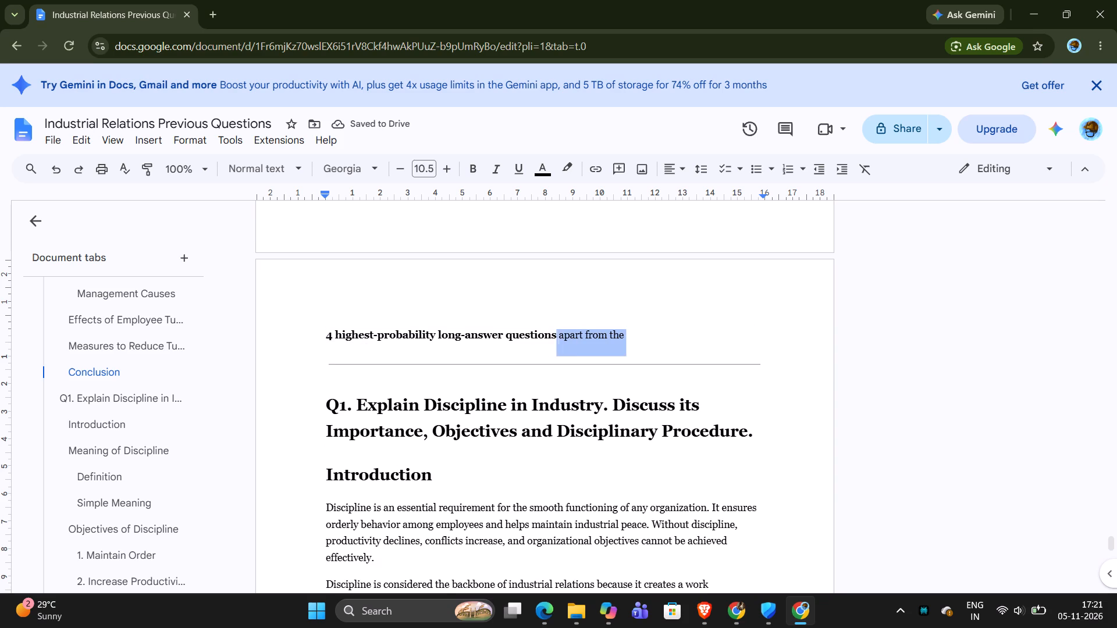
pyautogui.moveTo(554, 333); pyautogui.dragTo(561, 333)
pyautogui.press('Delete')
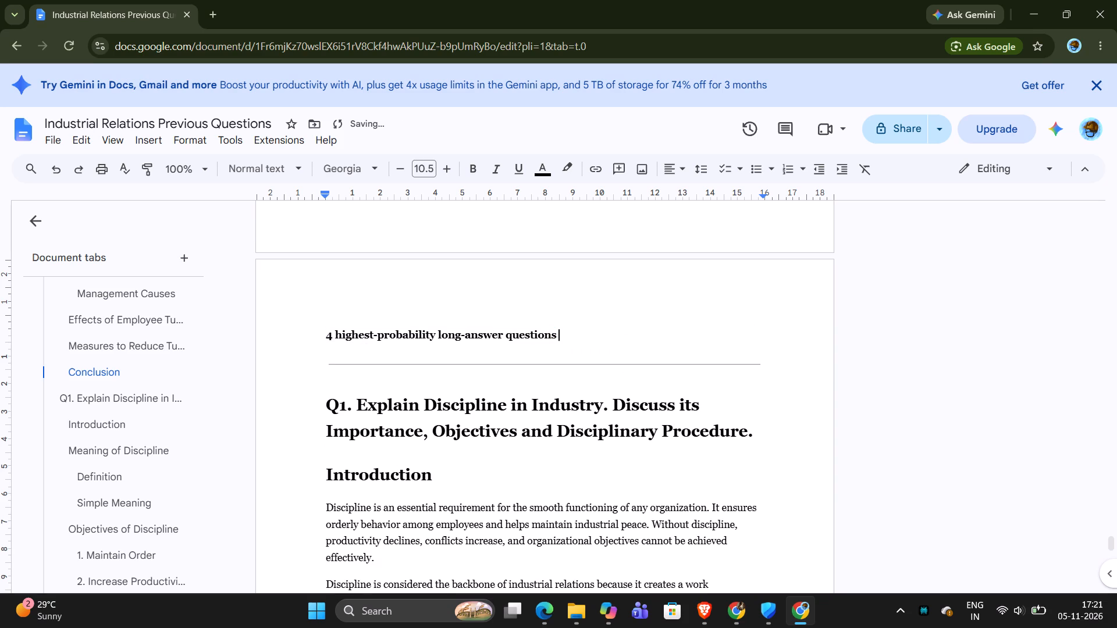
# Set the "4 highest-probability long-answer questions" line to font size 15.5.
pyautogui.moveTo(327, 336); pyautogui.dragTo(593, 330)
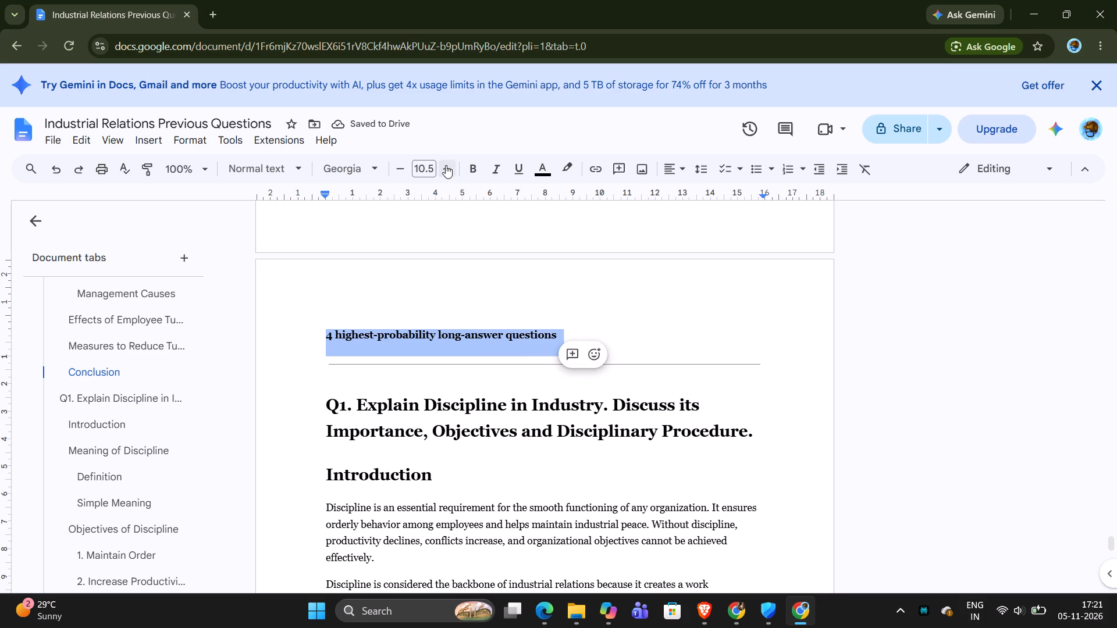
pyautogui.tripleClick(446, 165)
pyautogui.doubleClick(446, 165)
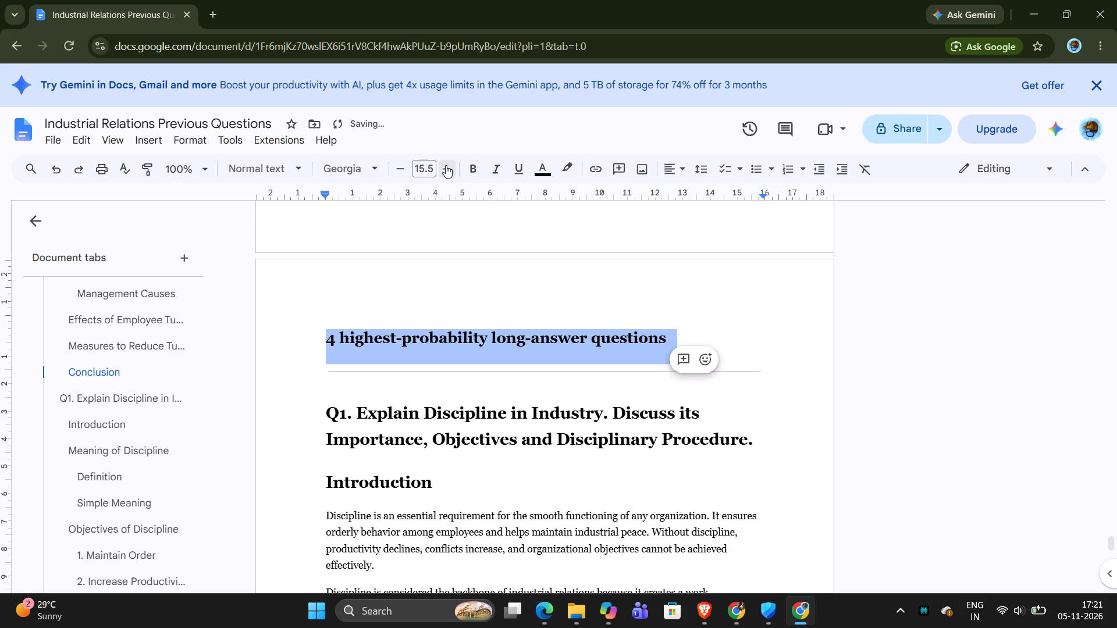
pyautogui.click(446, 165)
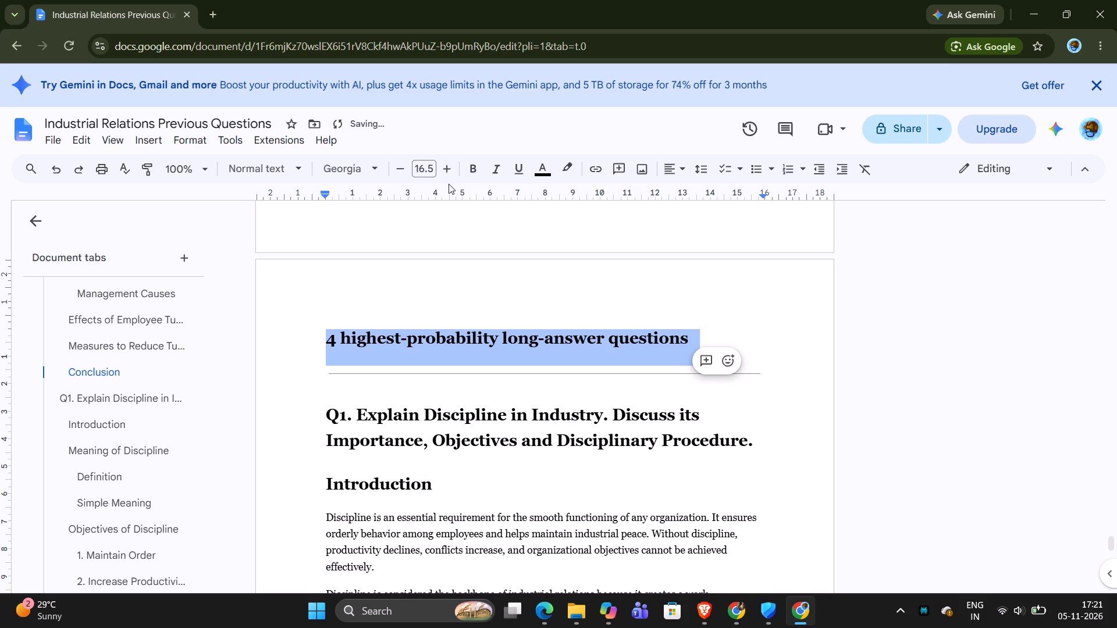
pyautogui.click(400, 169)
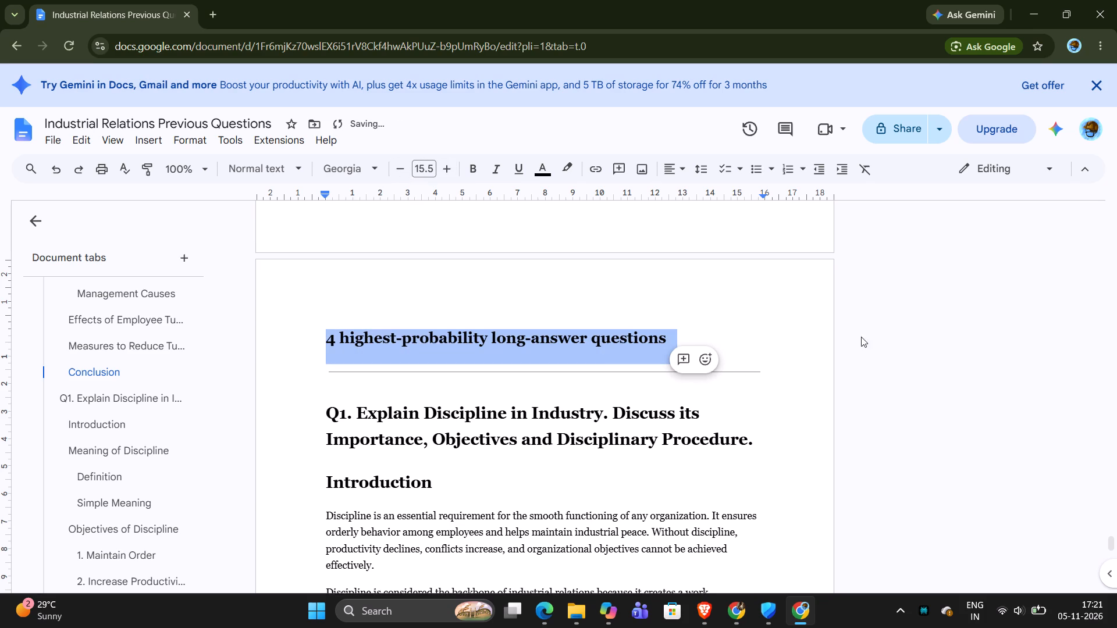
pyautogui.click(846, 387)
# Insert "and Long-Answer Questions" before "(6.25 Marks)" in the "UNIT-III: MOST PROBABLE SHORT ANSWER QUESTIONS" heading.
pyautogui.scroll(3, 846, 387)
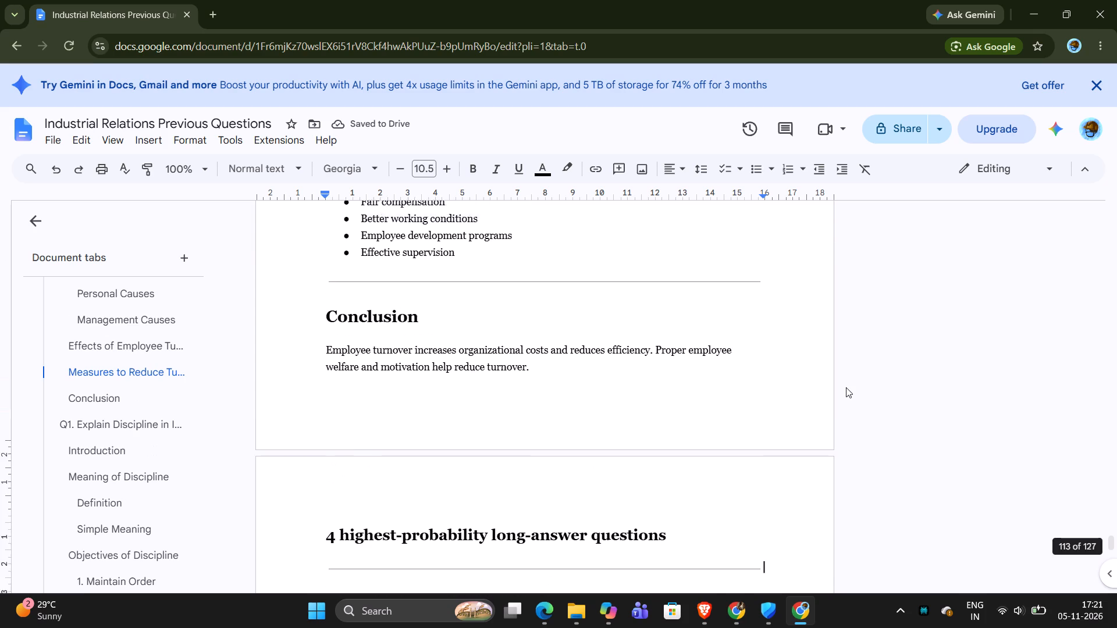
pyautogui.scroll(10, 846, 387)
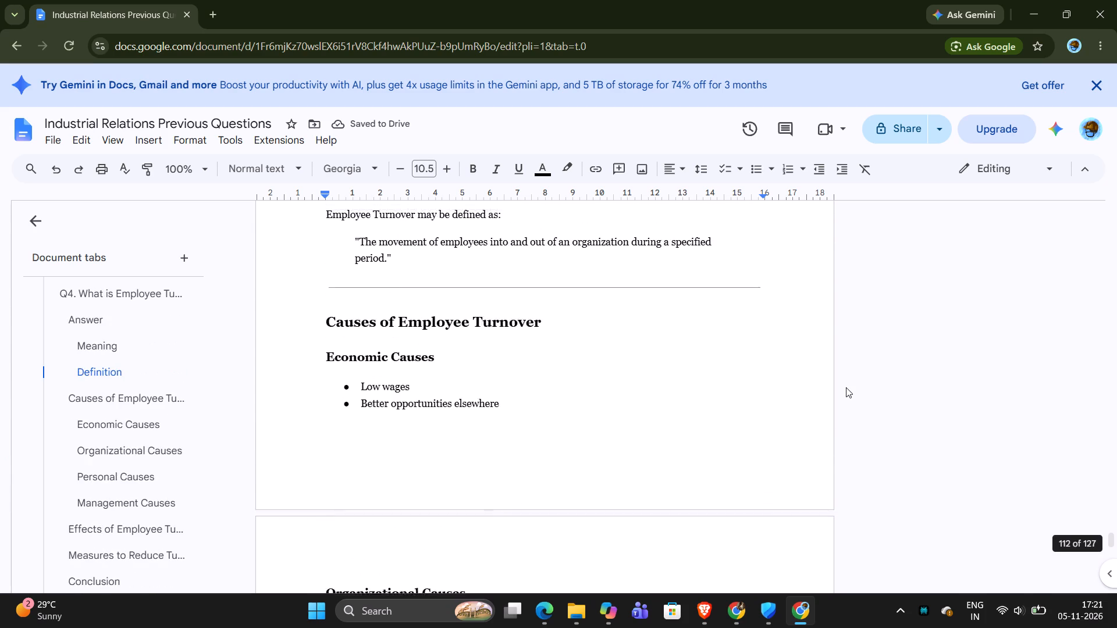
pyautogui.scroll(5, 846, 387)
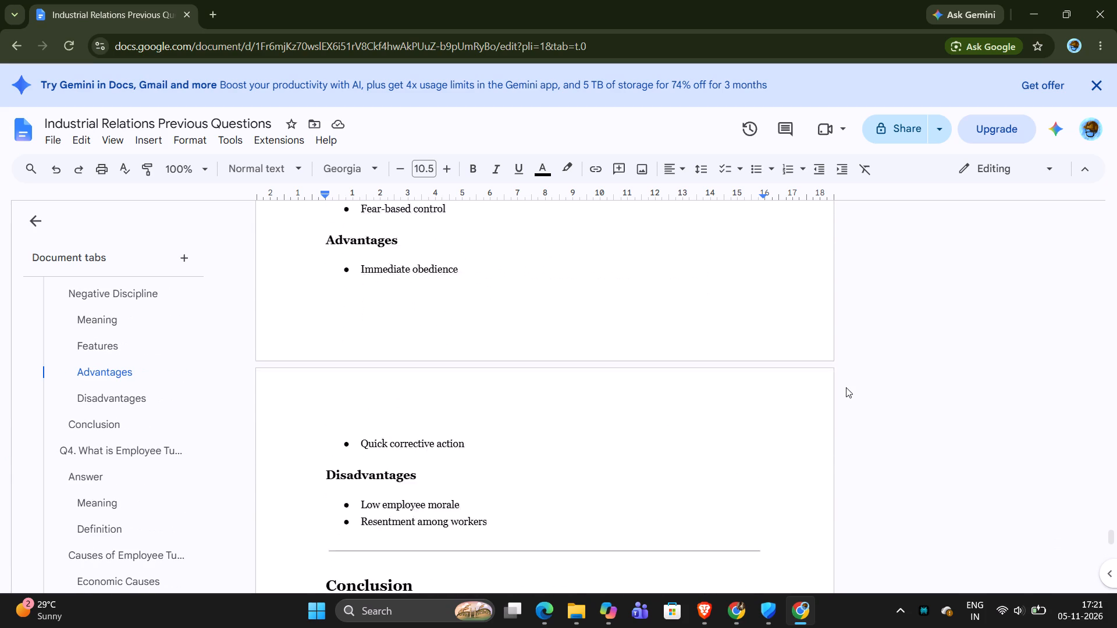
pyautogui.scroll(17, 846, 387)
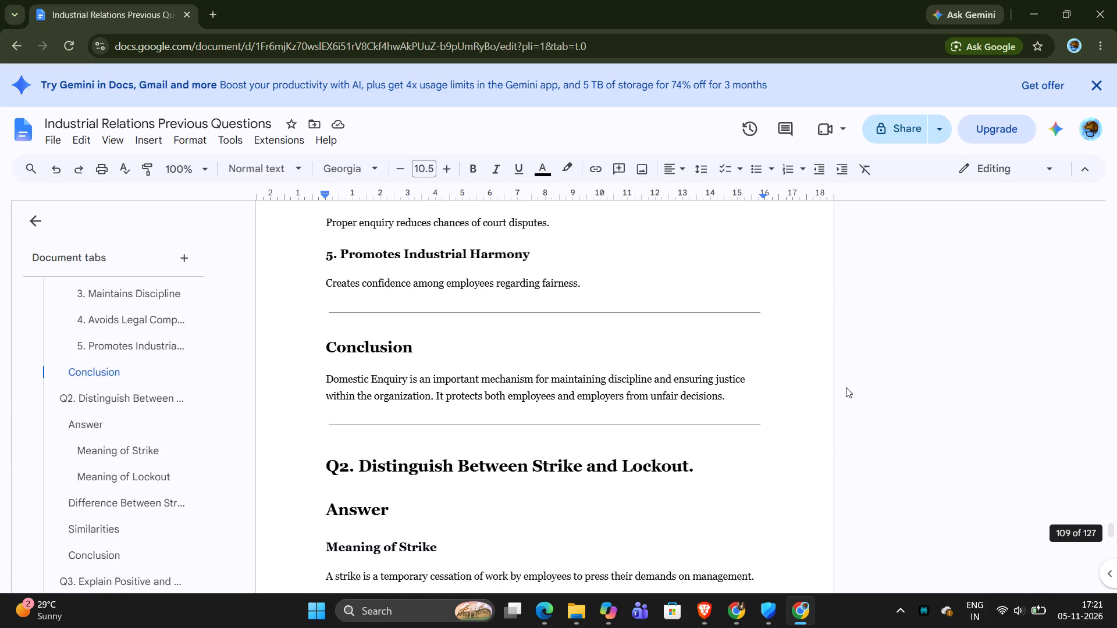
pyautogui.scroll(17, 846, 387)
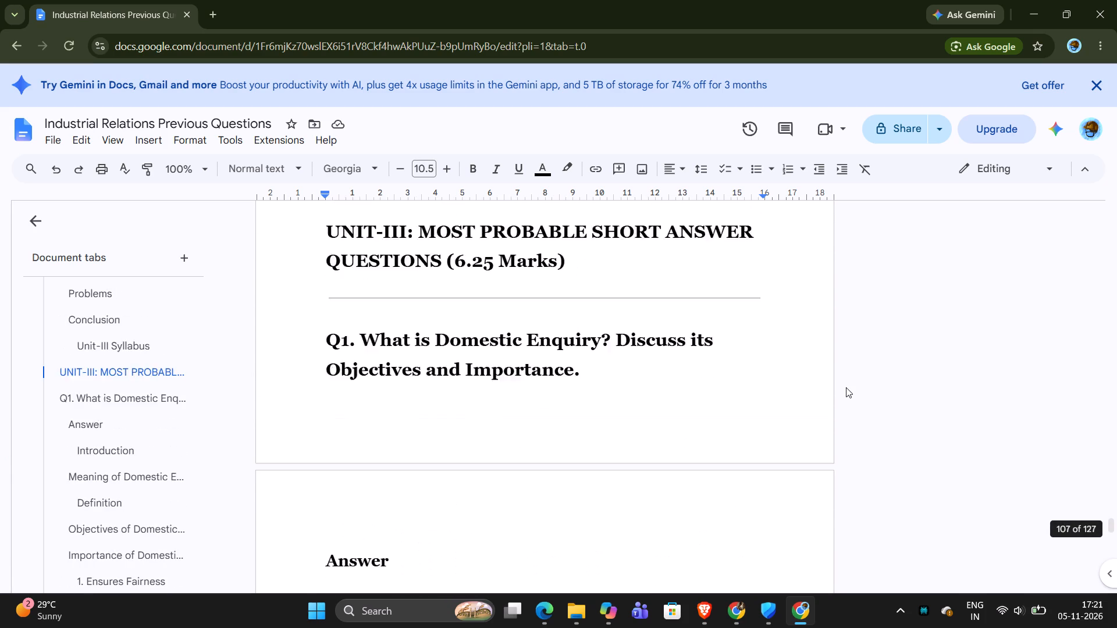
pyautogui.scroll(5, 846, 387)
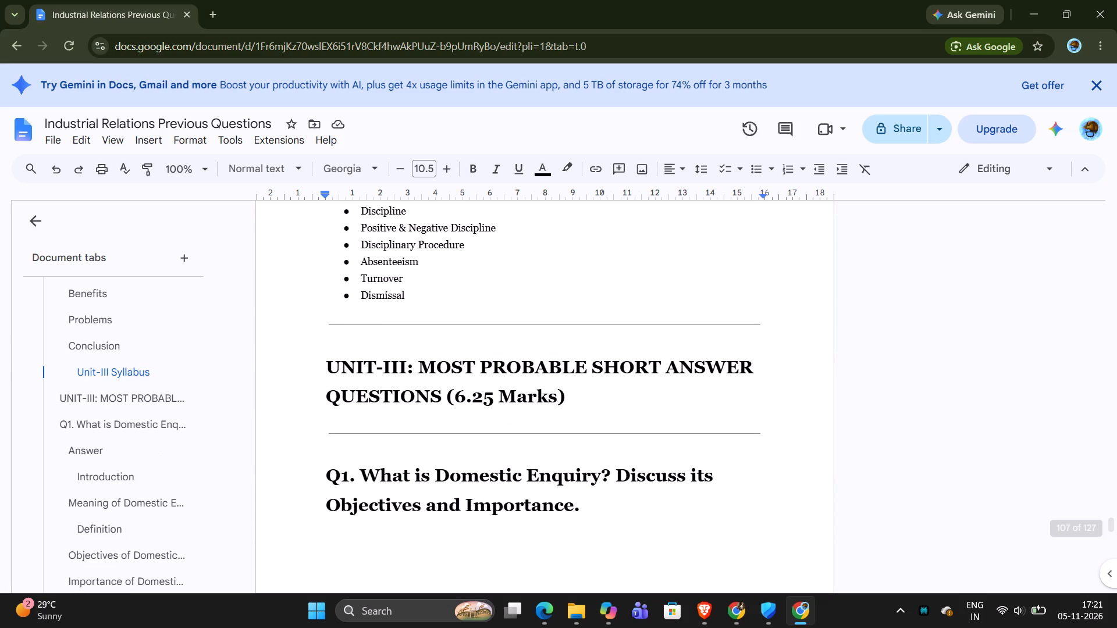
pyautogui.click(447, 403)
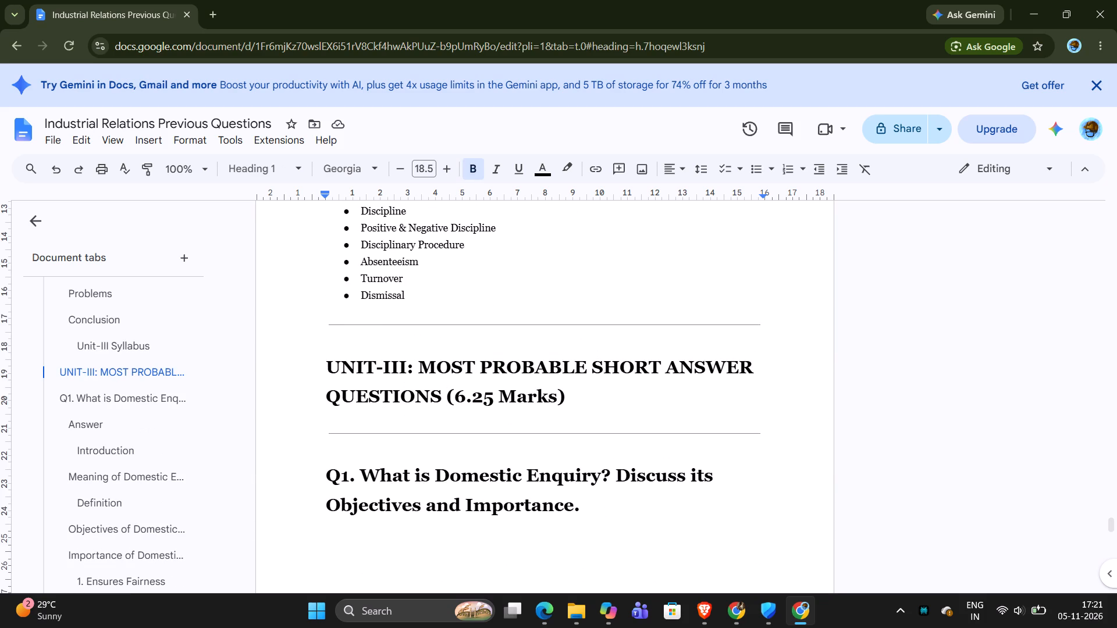
pyautogui.write('and')
pyautogui.press('space')
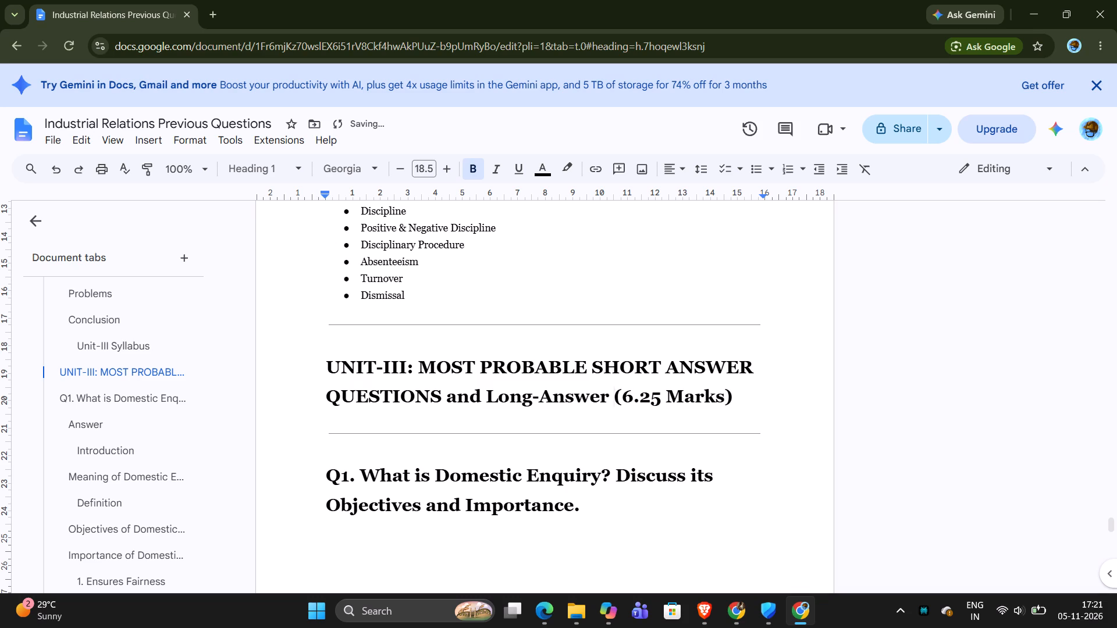
pyautogui.press('q')
pyautogui.write('uestions')
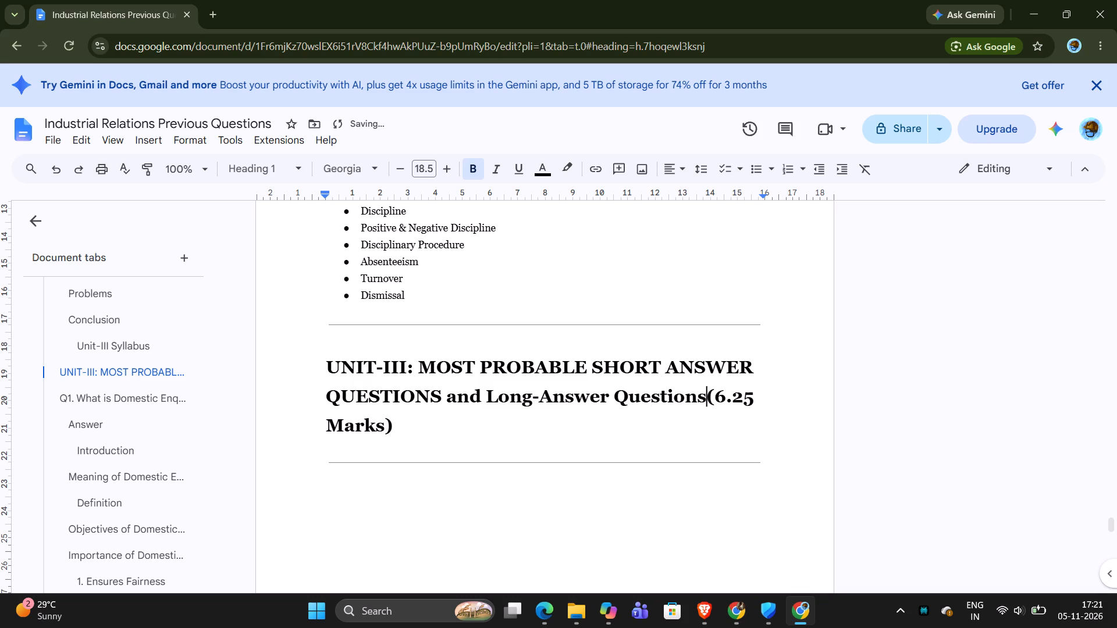
pyautogui.press('space')
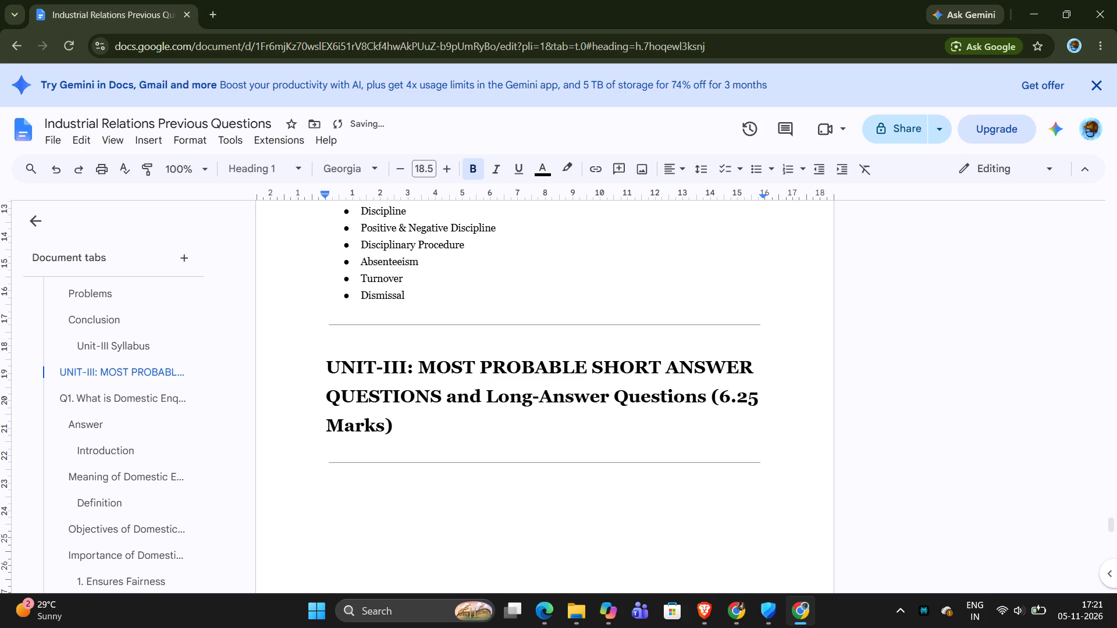
# Delete "(6.25 Marks)" from the end of the UNIT-III most probable questions heading.
pyautogui.moveTo(710, 397); pyautogui.dragTo(771, 429)
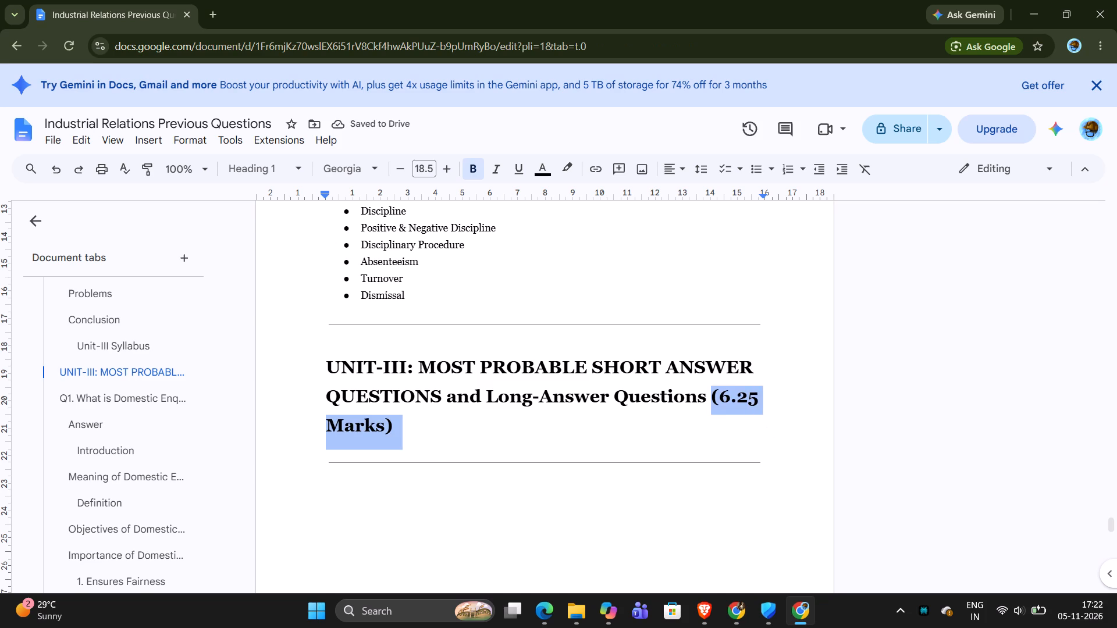
pyautogui.moveTo(771, 429); pyautogui.dragTo(772, 432)
pyautogui.press('Delete')
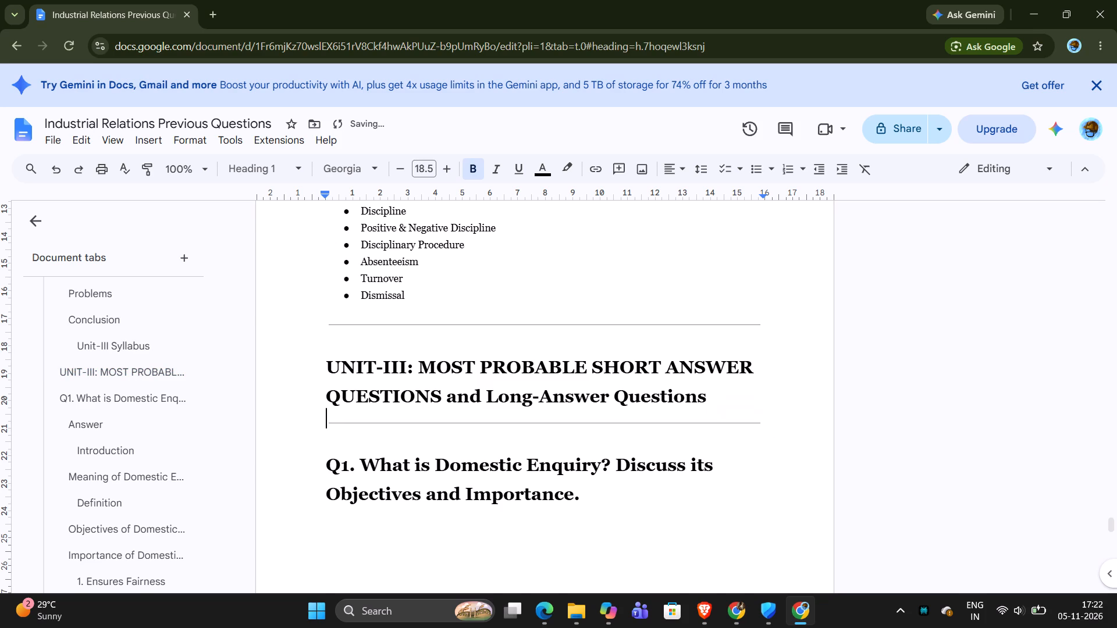
# Reduce the font size of the UNIT-III heading and the Q1 Domestic Enquiry title by 3 points.
pyautogui.moveTo(319, 360); pyautogui.dragTo(731, 484)
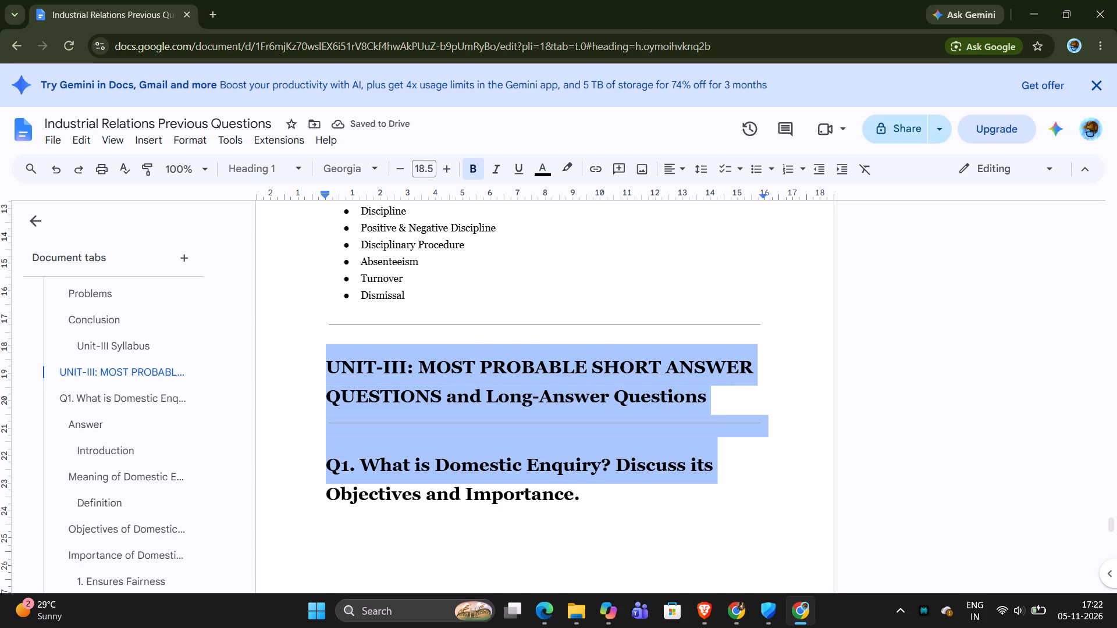
pyautogui.moveTo(731, 484); pyautogui.dragTo(730, 501)
pyautogui.doubleClick(403, 173)
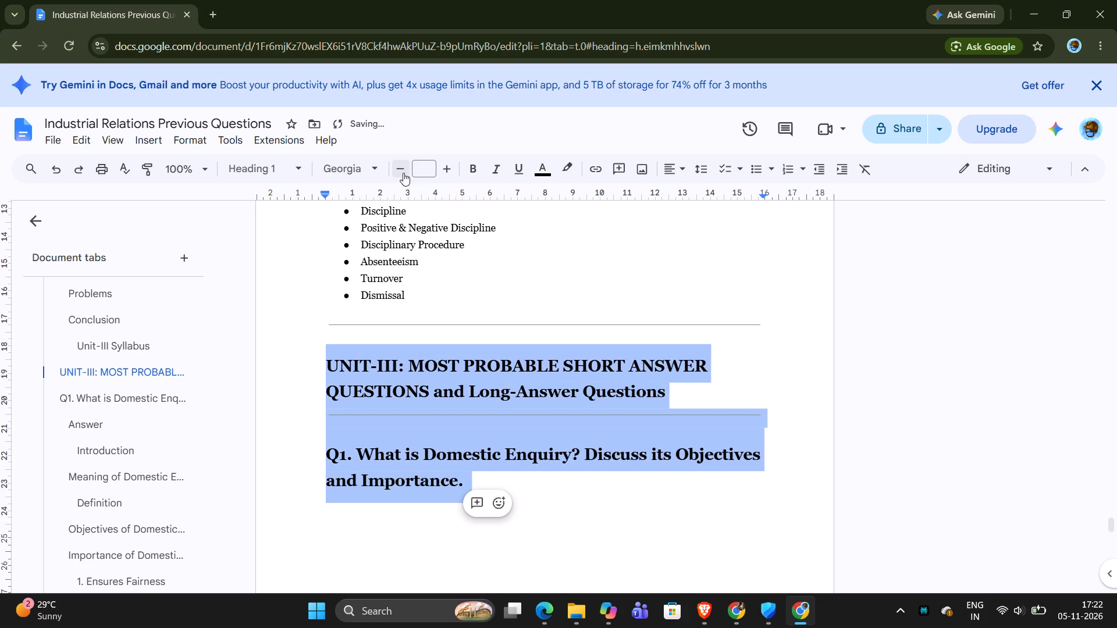
pyautogui.click(403, 173)
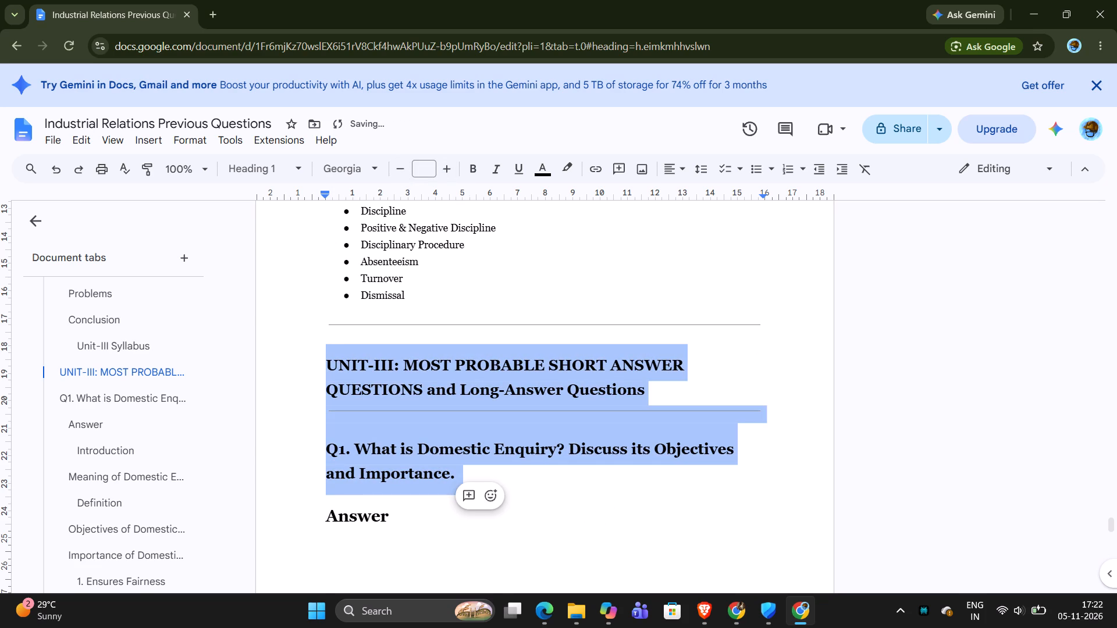
# Insert a line break before the "Answer" heading under the Q1 Domestic Enquiry title.
pyautogui.click(328, 520)
pyautogui.press('Return')
# Review the Unit-III answers from Domestic Enquiry through the Discipline answer to the causes and types of strikes.
pyautogui.scroll(-3, 328, 520)
pyautogui.scroll(1, 328, 520)
pyautogui.scroll(-15, 328, 520)
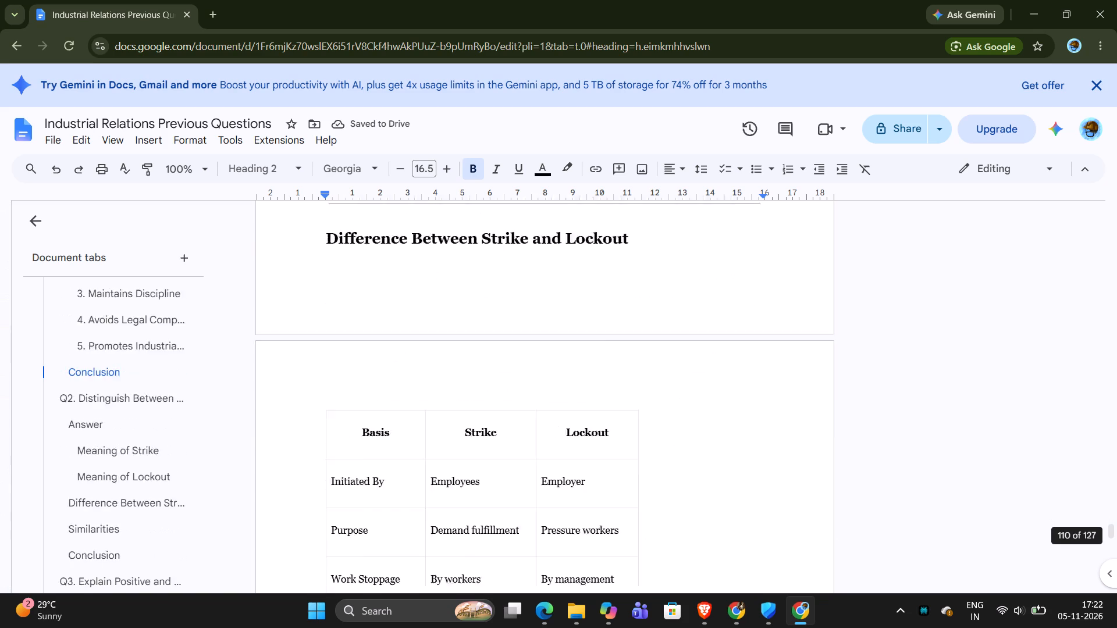
pyautogui.scroll(-20, 328, 520)
pyautogui.scroll(-16, 328, 520)
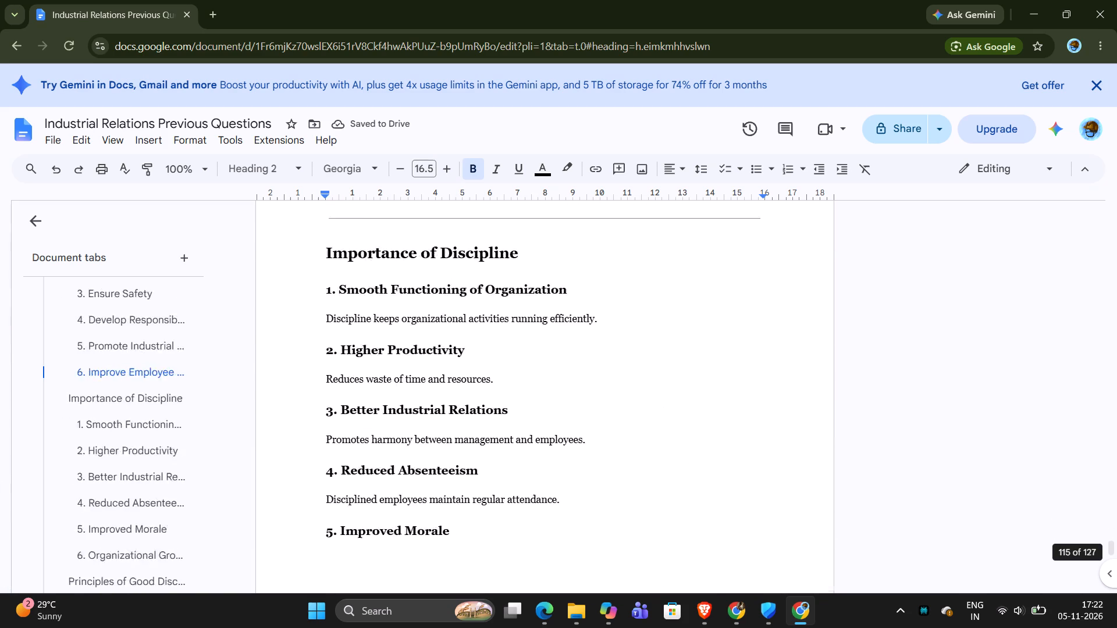
pyautogui.scroll(-20, 328, 520)
pyautogui.scroll(-12, 328, 520)
pyautogui.scroll(1, 328, 520)
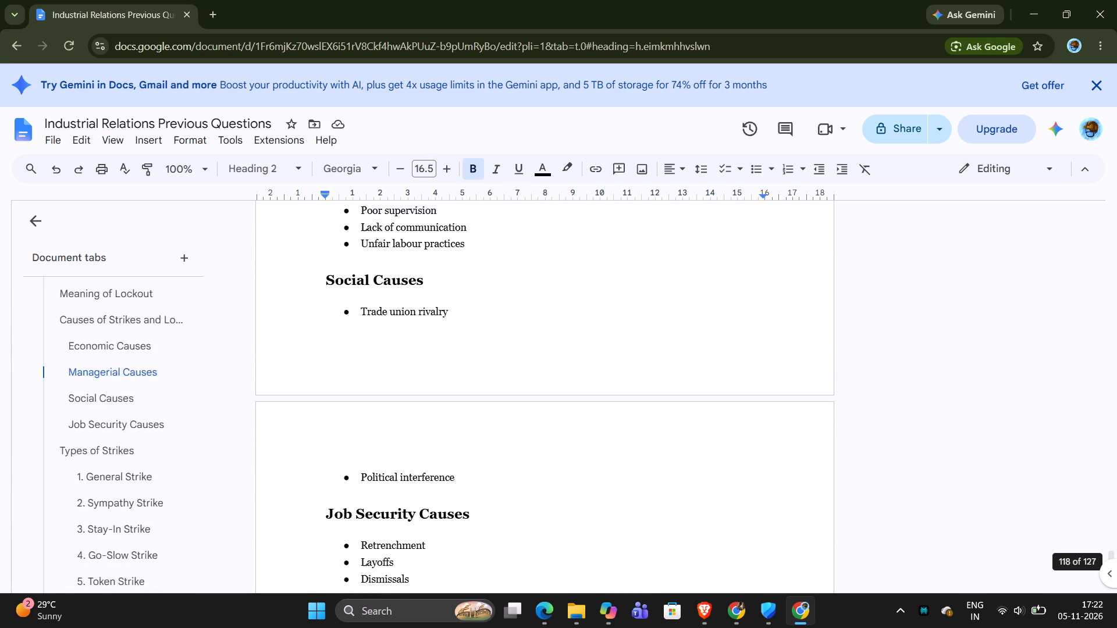
pyautogui.scroll(8, 328, 520)
pyautogui.scroll(-8, 328, 520)
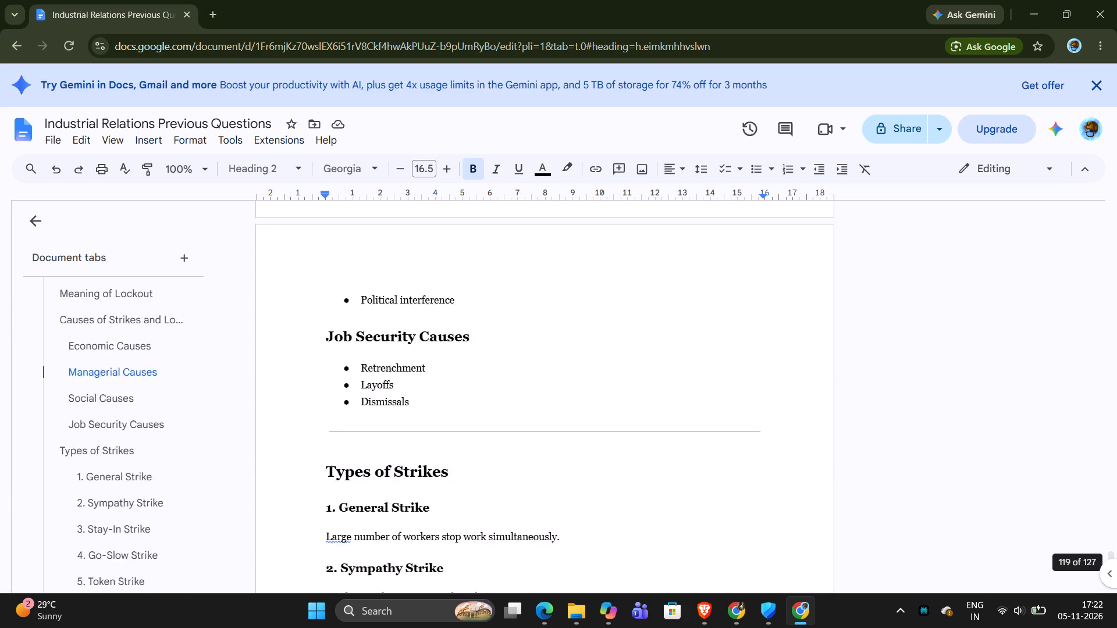
# Place the cursor on the empty line below the Dismissal answer's conclusion at the end of the document.
pyautogui.scroll(-19, 328, 520)
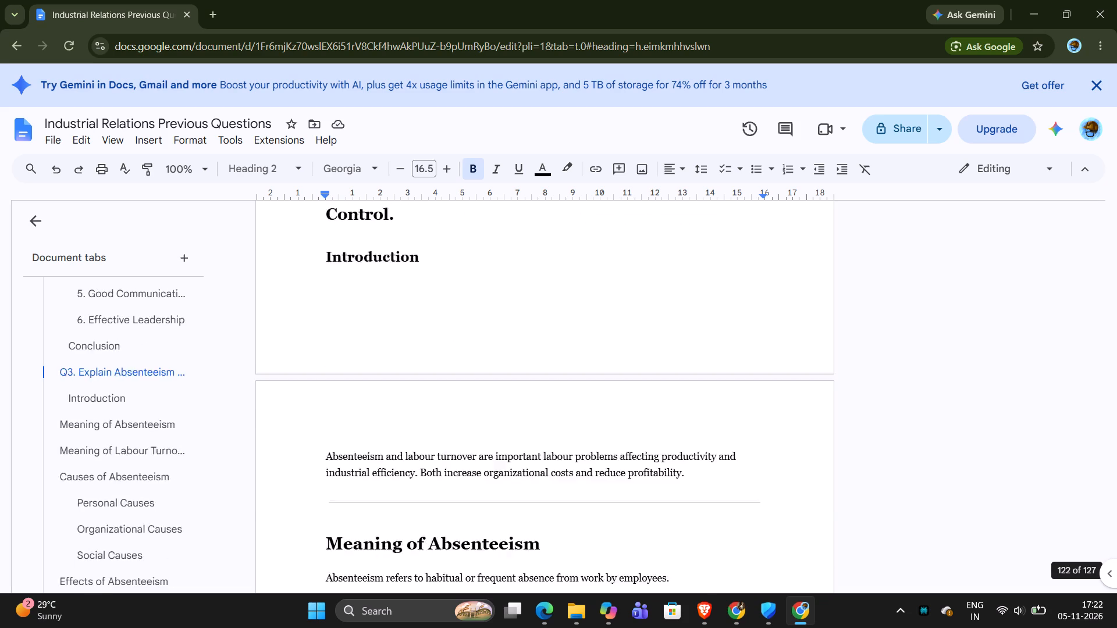
pyautogui.scroll(-17, 328, 520)
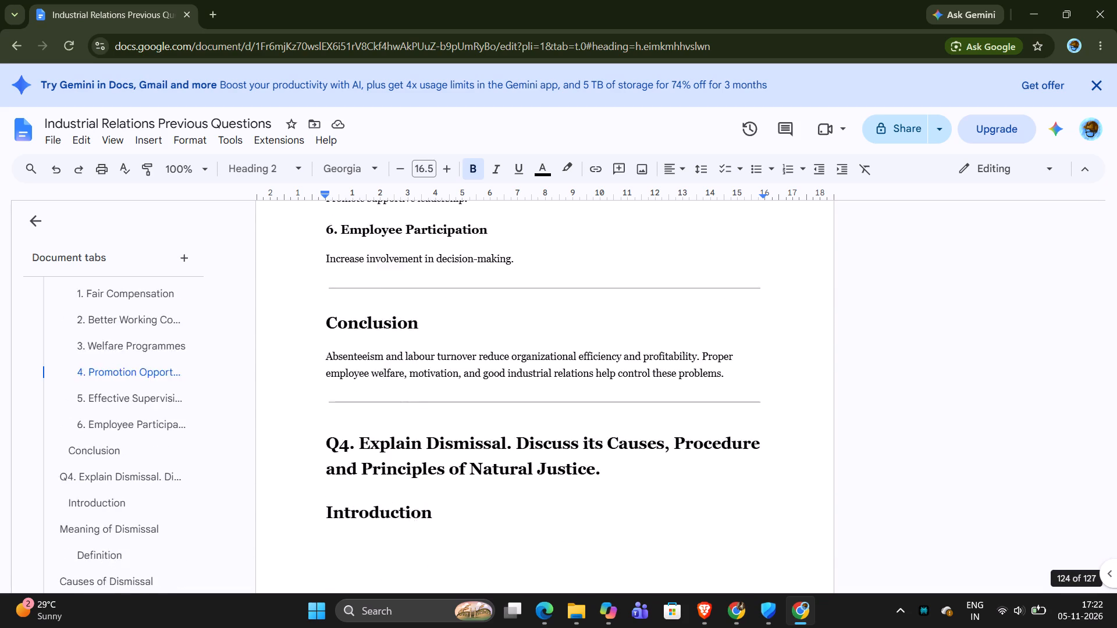
pyautogui.scroll(-20, 328, 520)
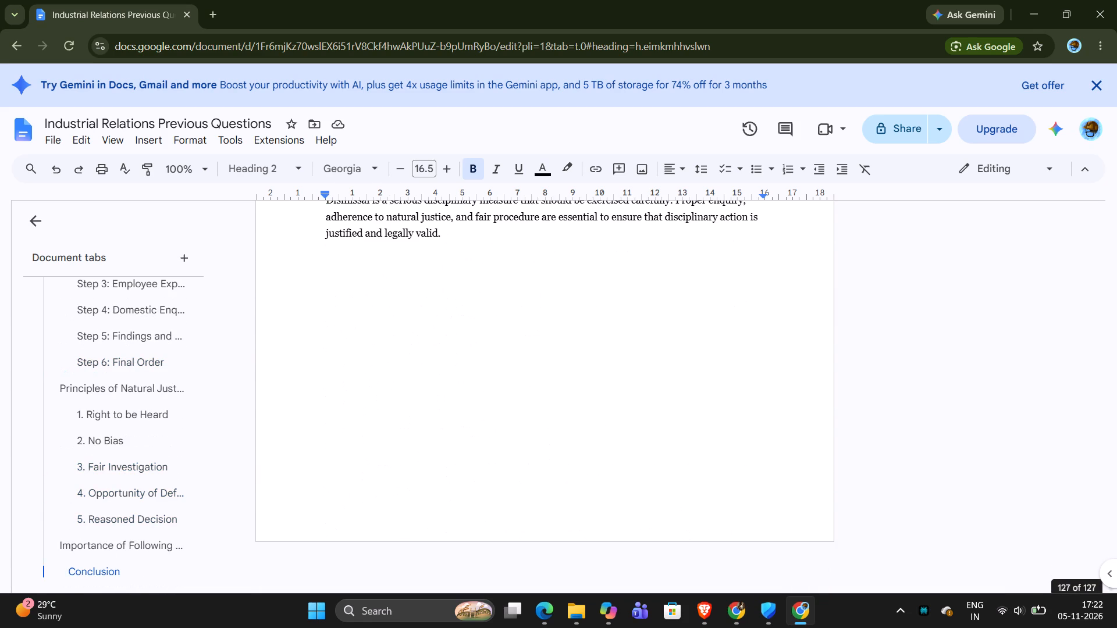
pyautogui.scroll(1, 328, 520)
pyautogui.click(451, 324)
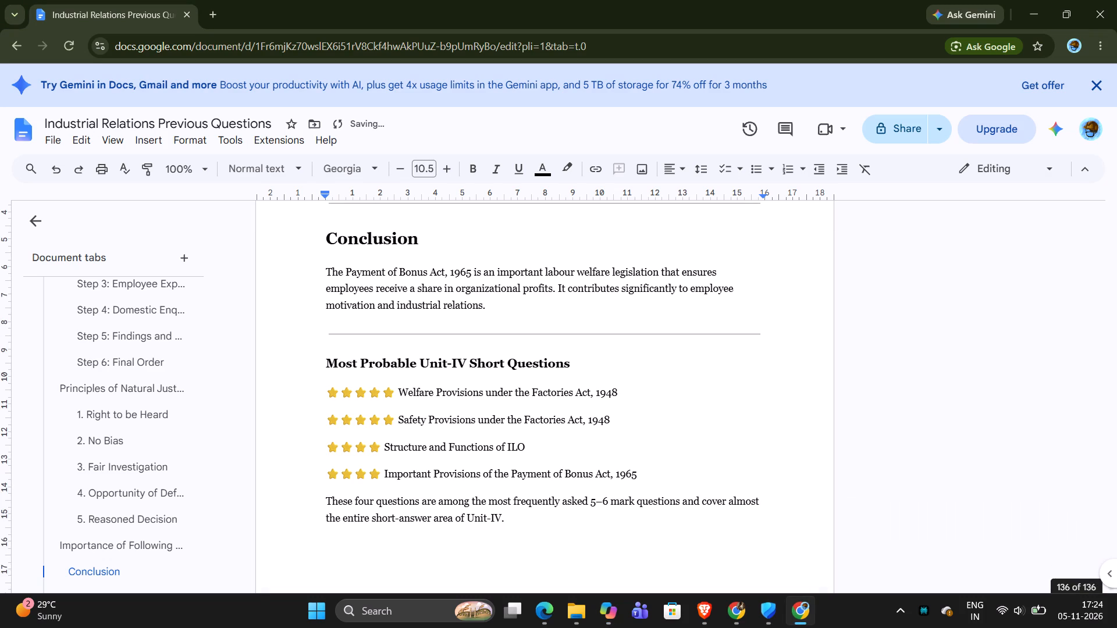
# Delete the closing "Most Probable Unit-IV Short Questions" heading with its starred question list and the note below it.
pyautogui.moveTo(329, 367); pyautogui.dragTo(589, 491)
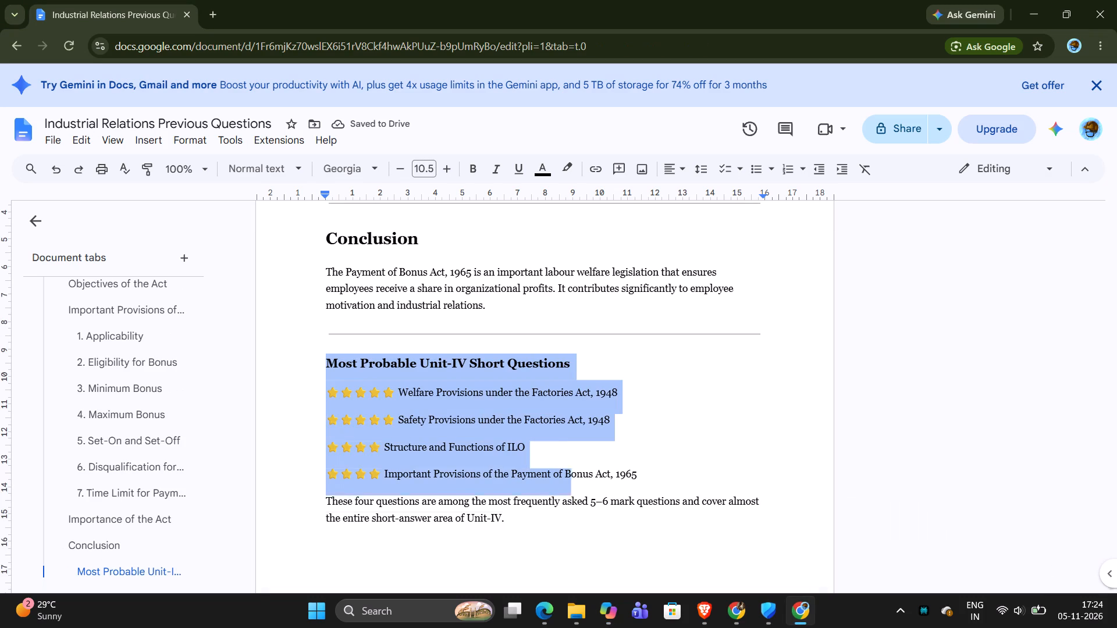
pyautogui.moveTo(589, 491); pyautogui.dragTo(625, 526)
pyautogui.press('Delete')
# Reduce the Payment of Bonus Act answer's Conclusion, Importance of the Act, Important Provisions and Objectives headings to font size 14.5.
pyautogui.scroll(1, 584, 408)
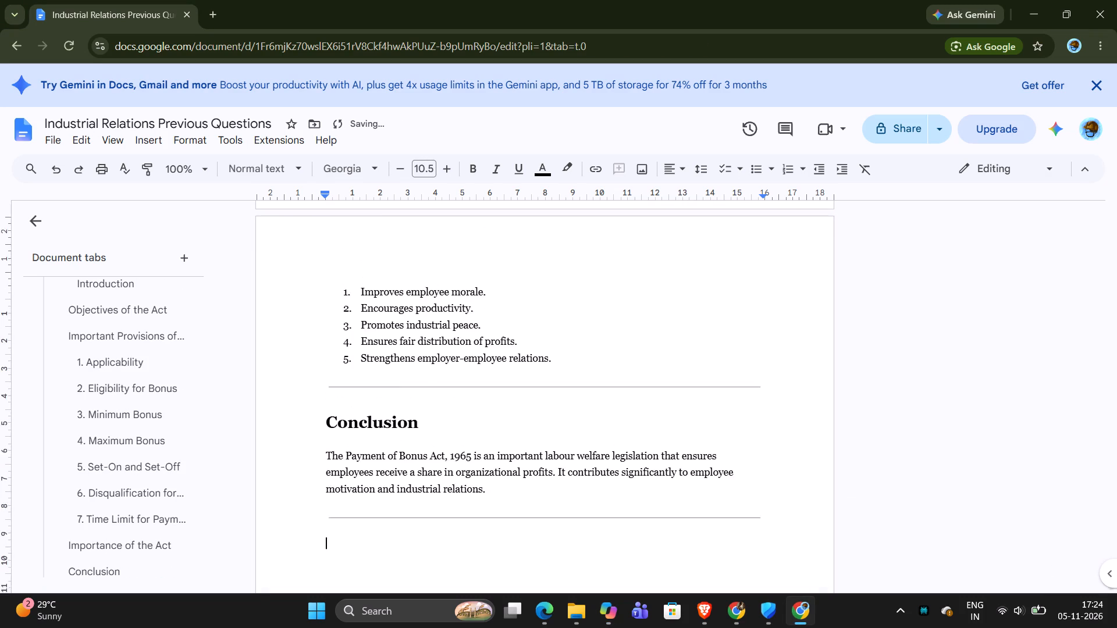
pyautogui.scroll(1, 584, 408)
pyautogui.moveTo(415, 487); pyautogui.dragTo(274, 486)
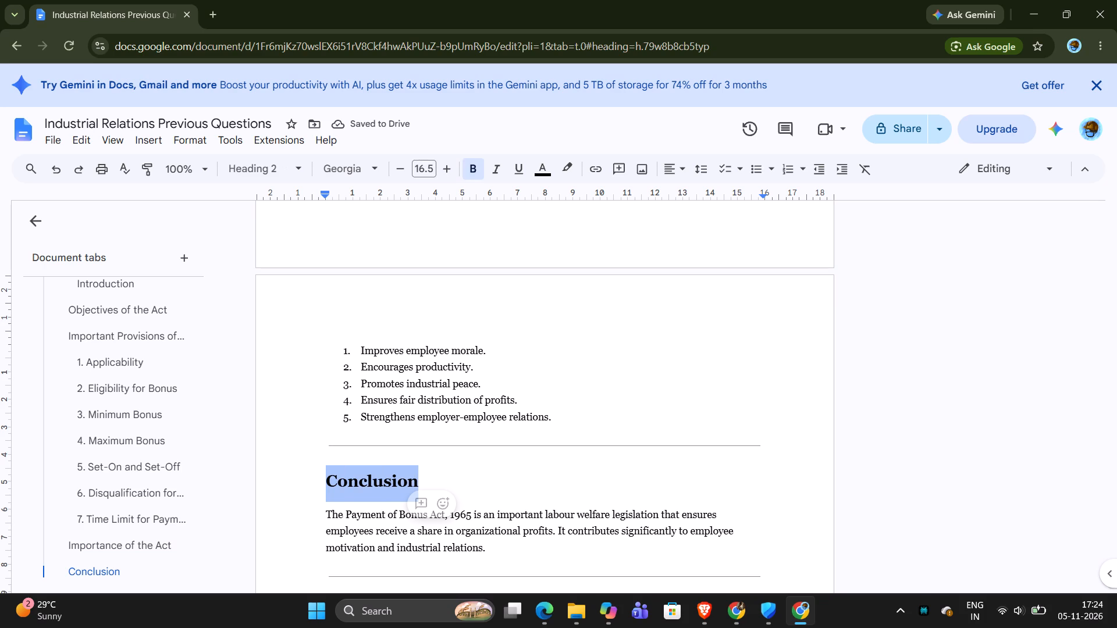
pyautogui.doubleClick(396, 165)
pyautogui.scroll(2, 434, 346)
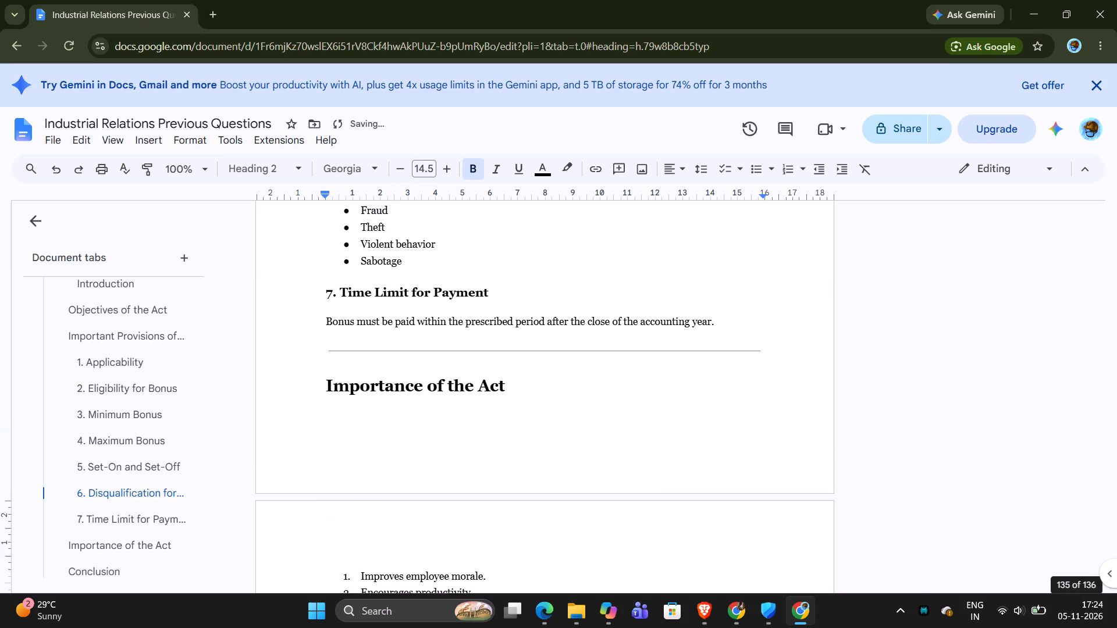
pyautogui.moveTo(510, 387); pyautogui.dragTo(315, 395)
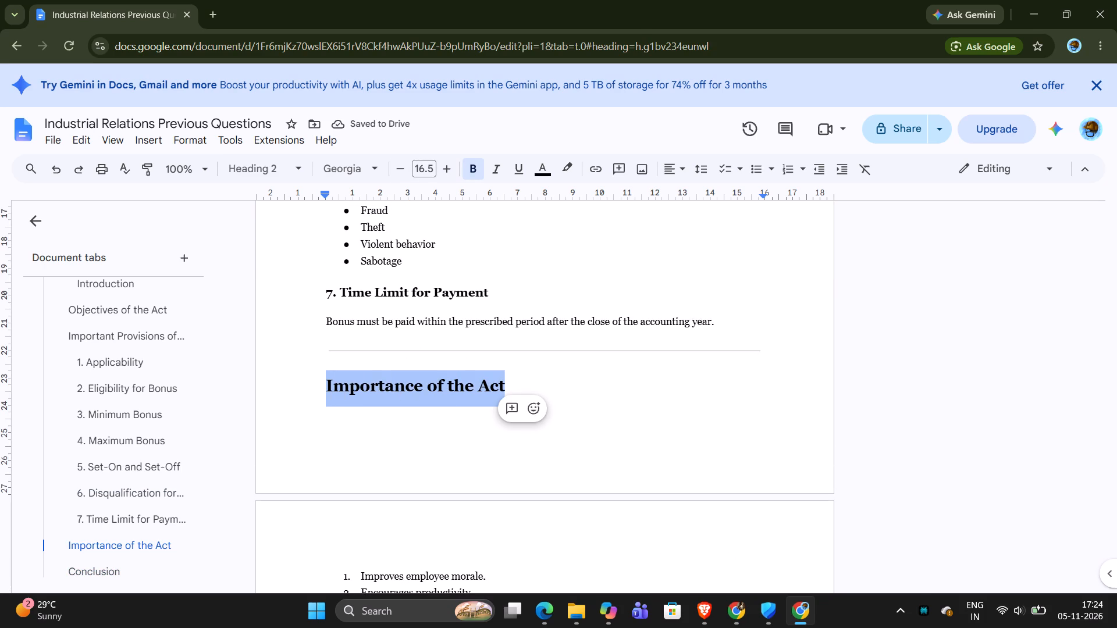
pyautogui.doubleClick(400, 162)
pyautogui.scroll(2, 463, 306)
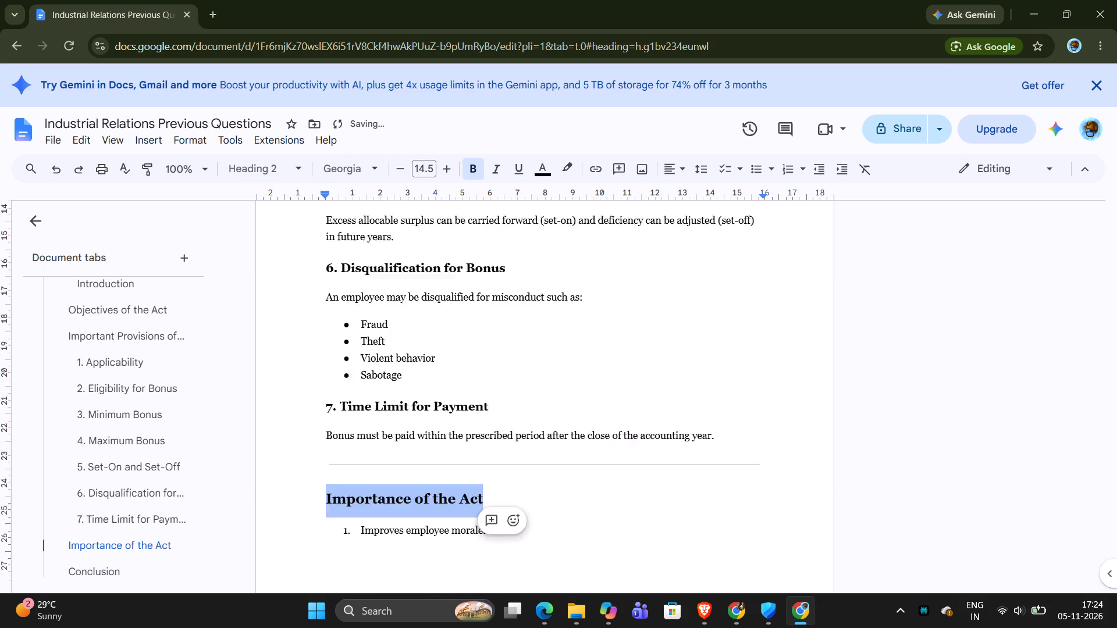
pyautogui.scroll(5, 463, 306)
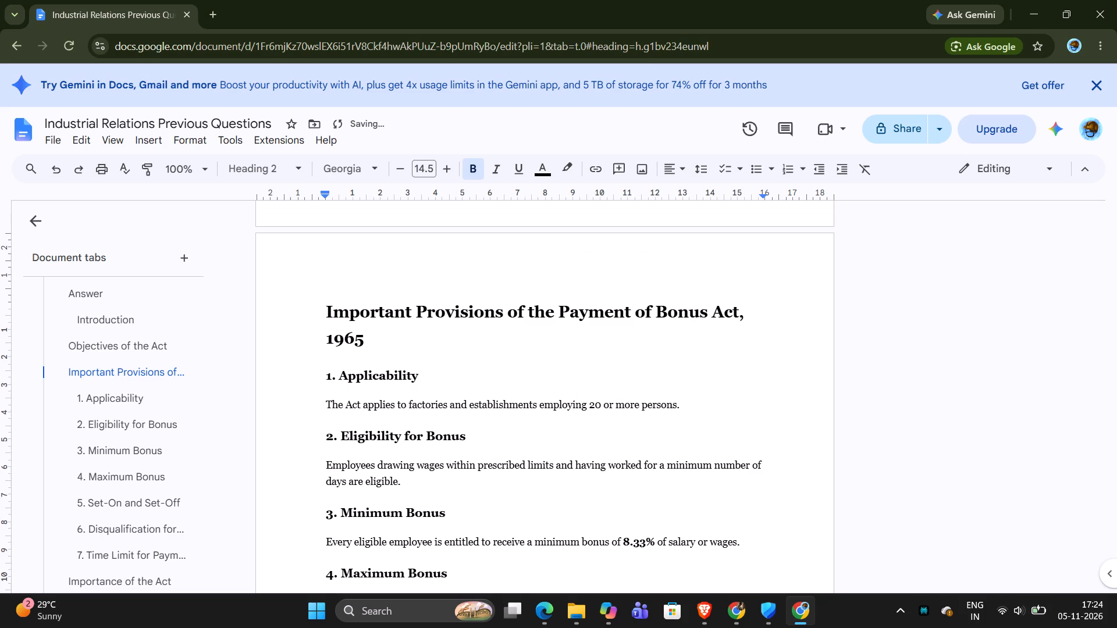
pyautogui.moveTo(390, 334); pyautogui.dragTo(322, 307)
pyautogui.doubleClick(403, 165)
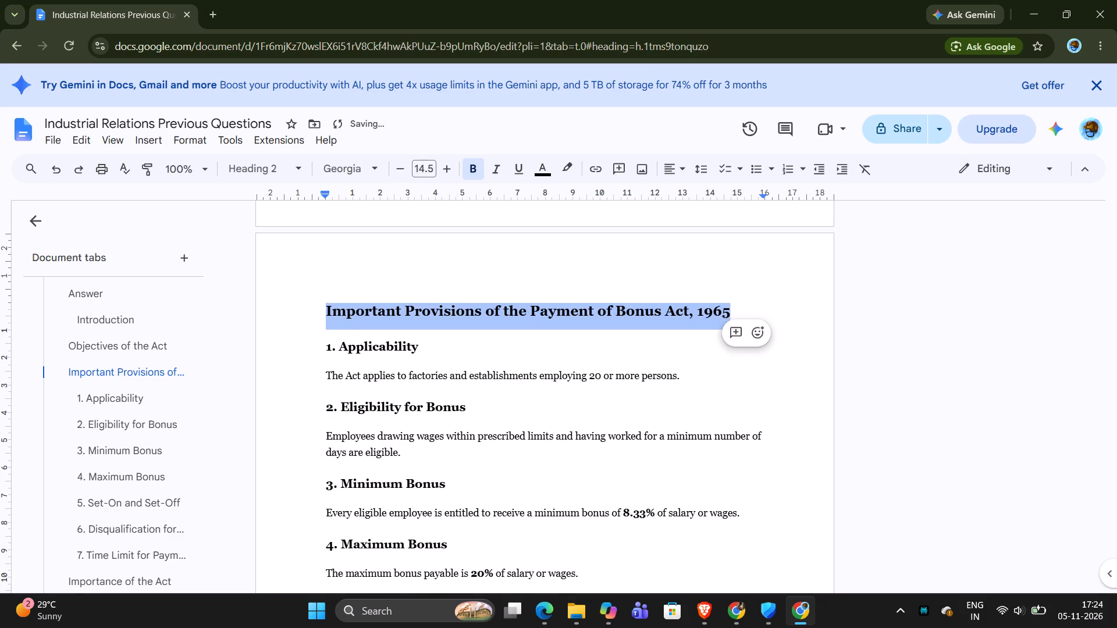
pyautogui.scroll(5, 439, 304)
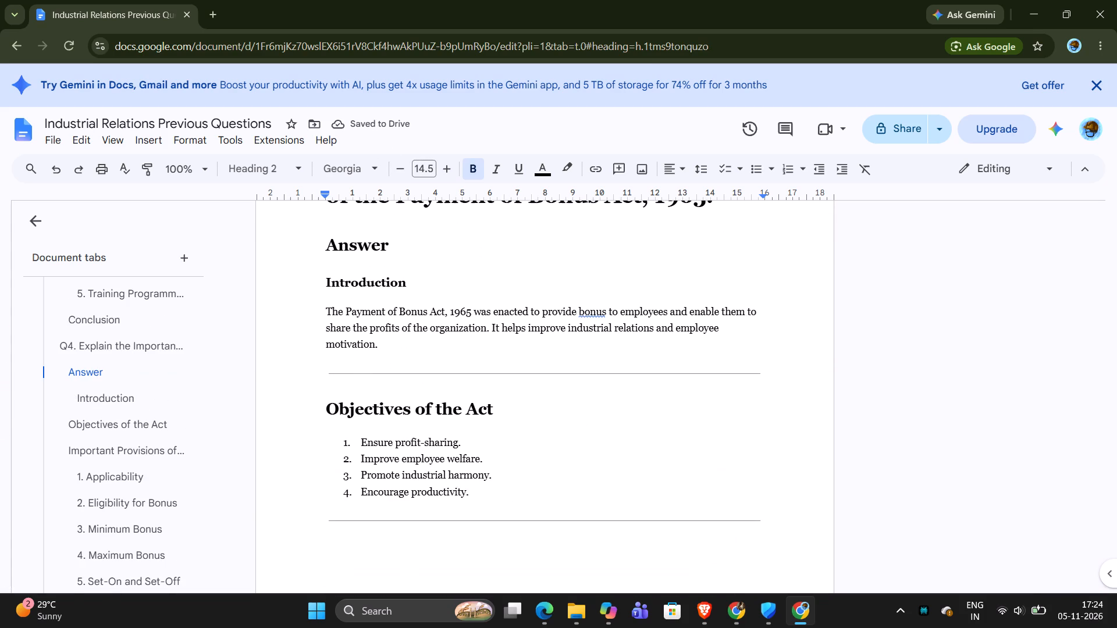
pyautogui.moveTo(496, 414); pyautogui.dragTo(289, 413)
pyautogui.doubleClick(397, 168)
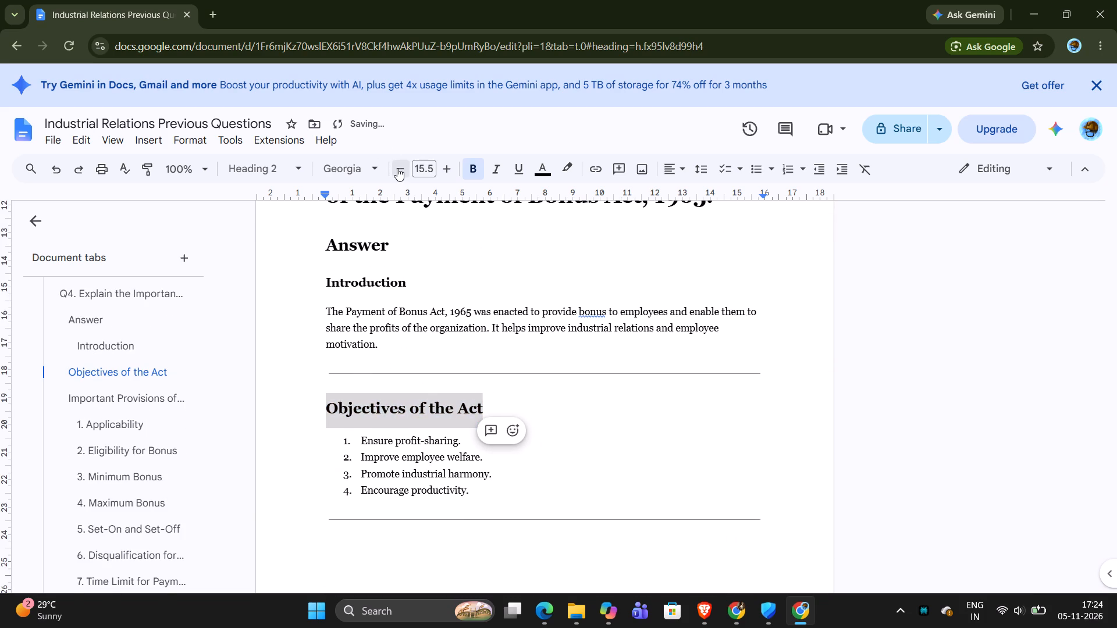
# Reduce the font size of the Q4 Payment of Bonus Act question title and its Answer heading by three points.
pyautogui.scroll(1, 427, 275)
pyautogui.moveTo(321, 250); pyautogui.dragTo(678, 326)
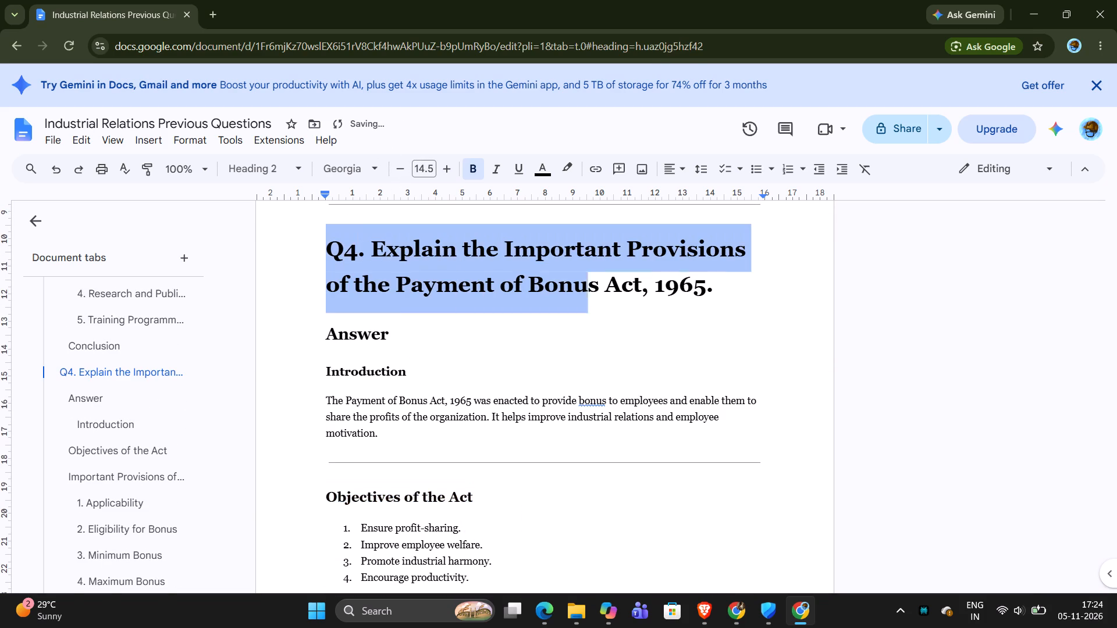
pyautogui.moveTo(678, 326); pyautogui.dragTo(744, 338)
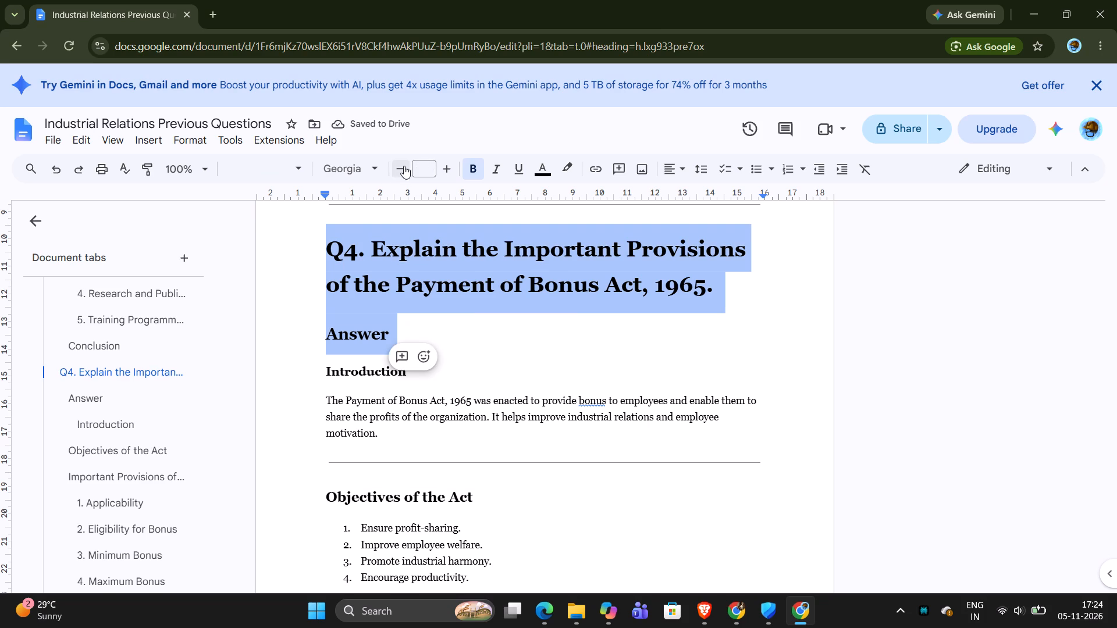
pyautogui.doubleClick(404, 166)
pyautogui.click(404, 166)
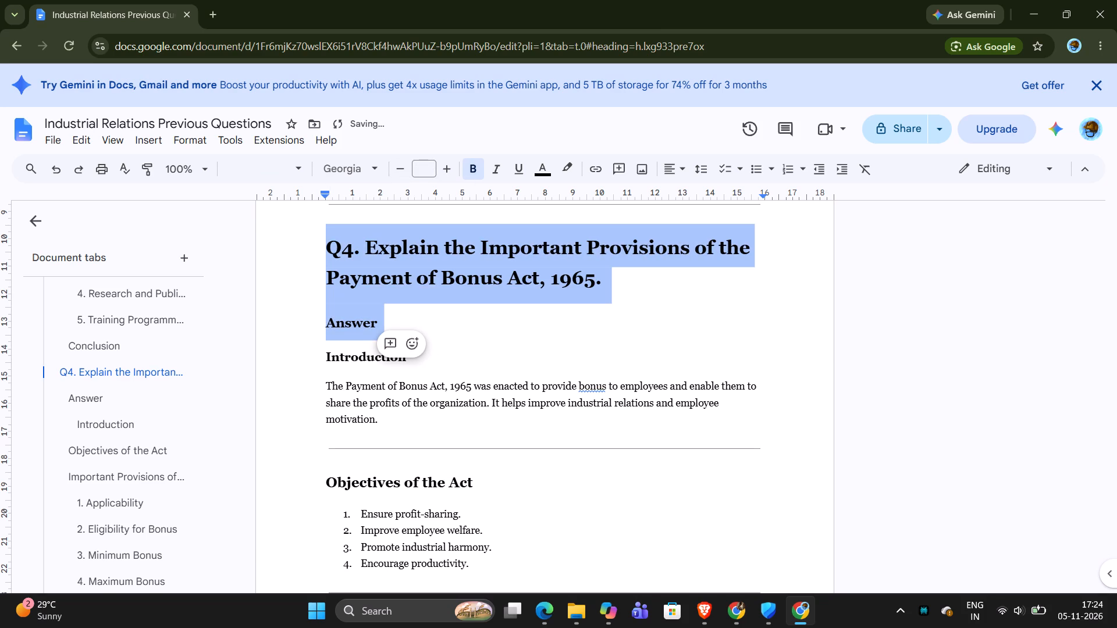
pyautogui.click(433, 376)
pyautogui.moveTo(414, 365); pyautogui.dragTo(374, 355)
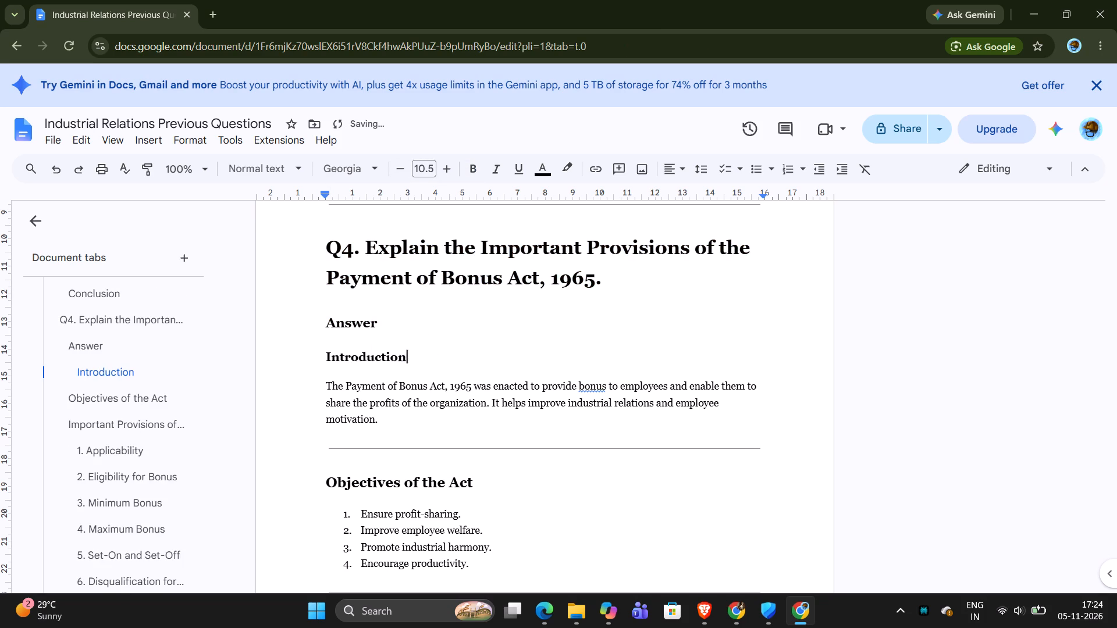
pyautogui.moveTo(374, 355); pyautogui.dragTo(299, 351)
# Set the ILO answer's Conclusion heading to font size 14.5 and its Functions of ILO heading to 18.5.
pyautogui.scroll(3, 549, 363)
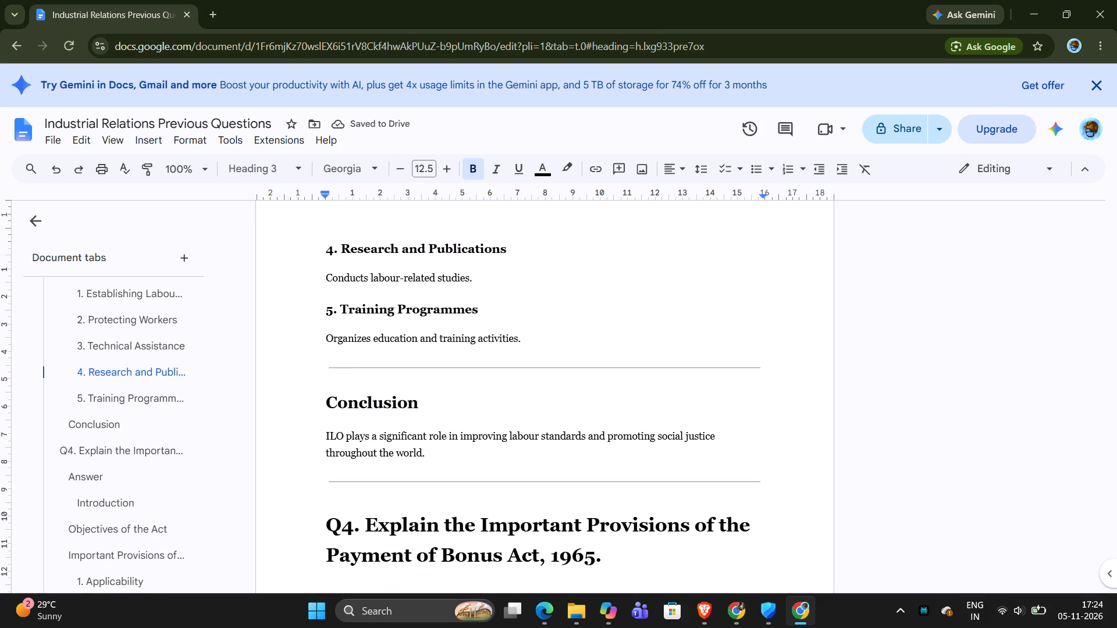
pyautogui.moveTo(418, 413); pyautogui.dragTo(310, 405)
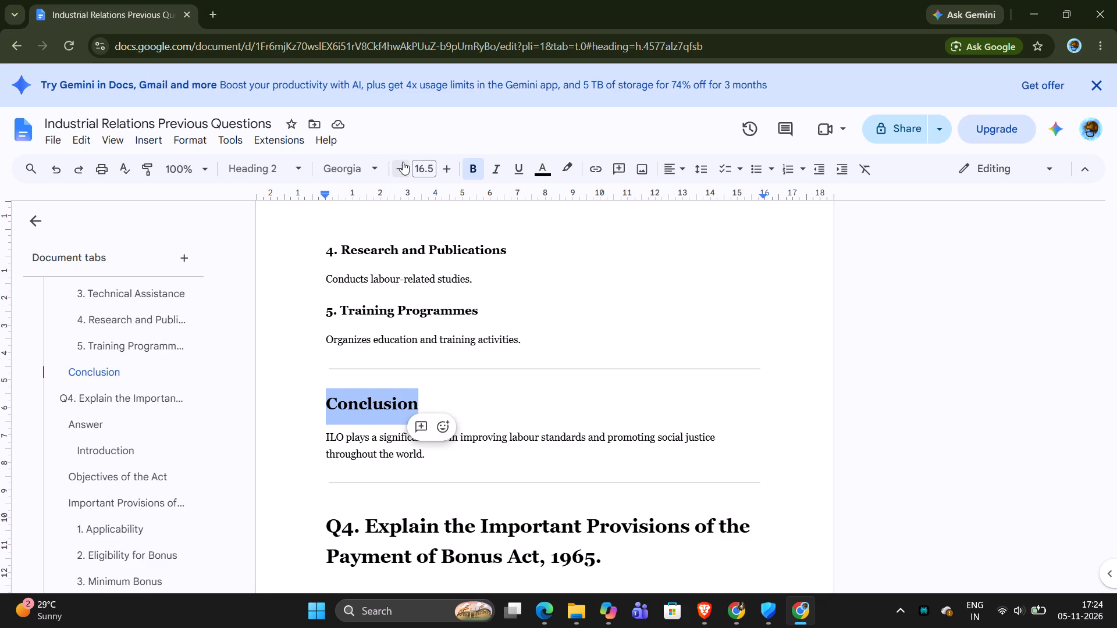
pyautogui.doubleClick(403, 162)
pyautogui.scroll(3, 427, 291)
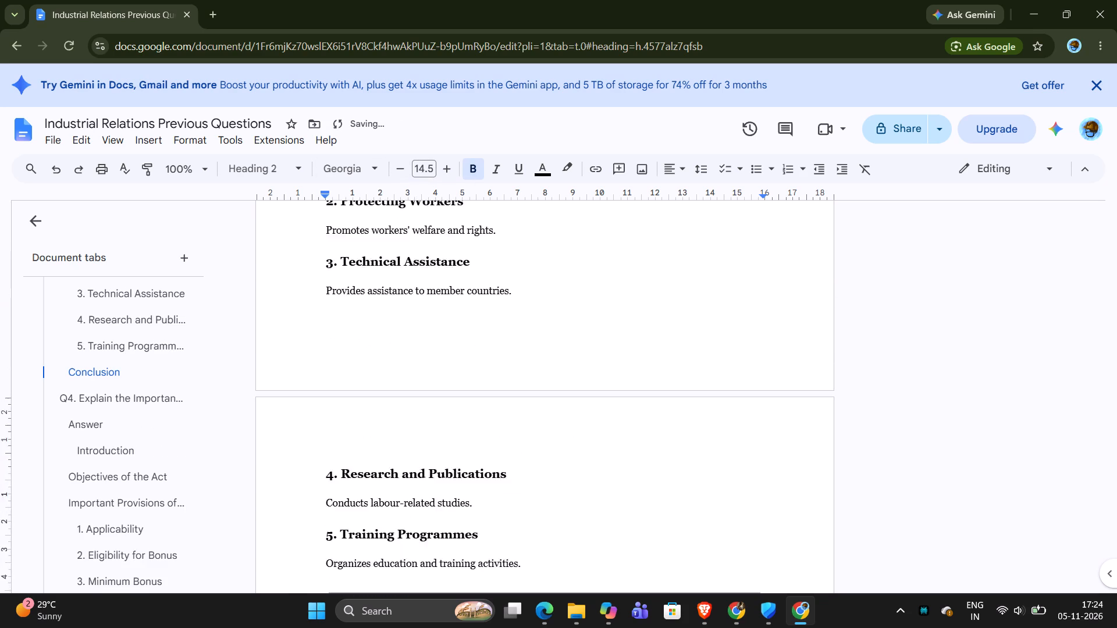
pyautogui.scroll(3, 427, 291)
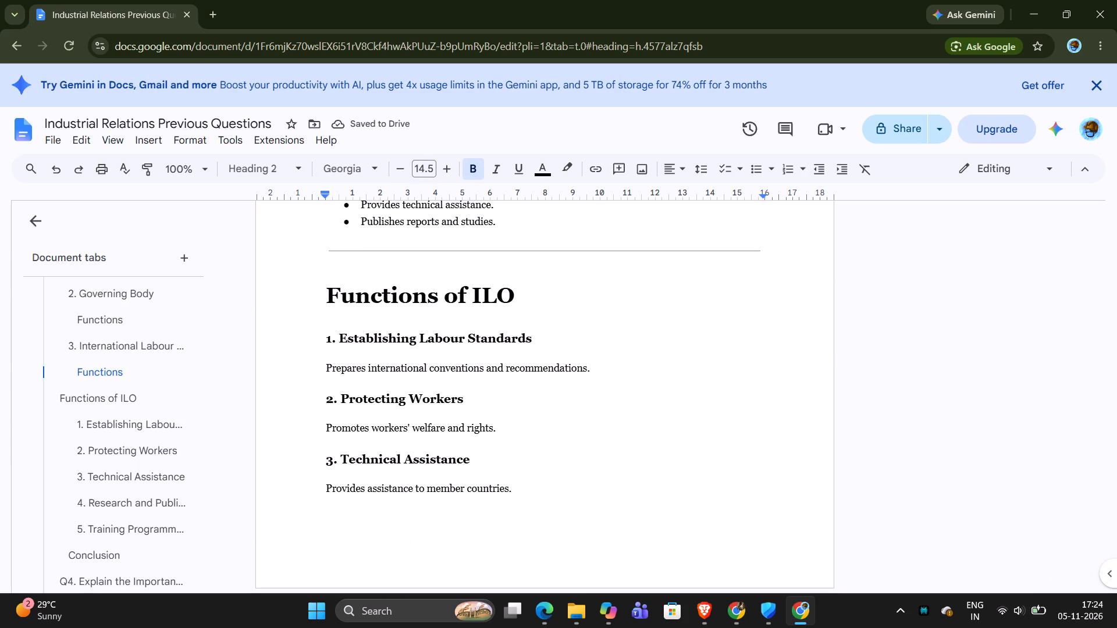
pyautogui.moveTo(528, 299); pyautogui.dragTo(304, 316)
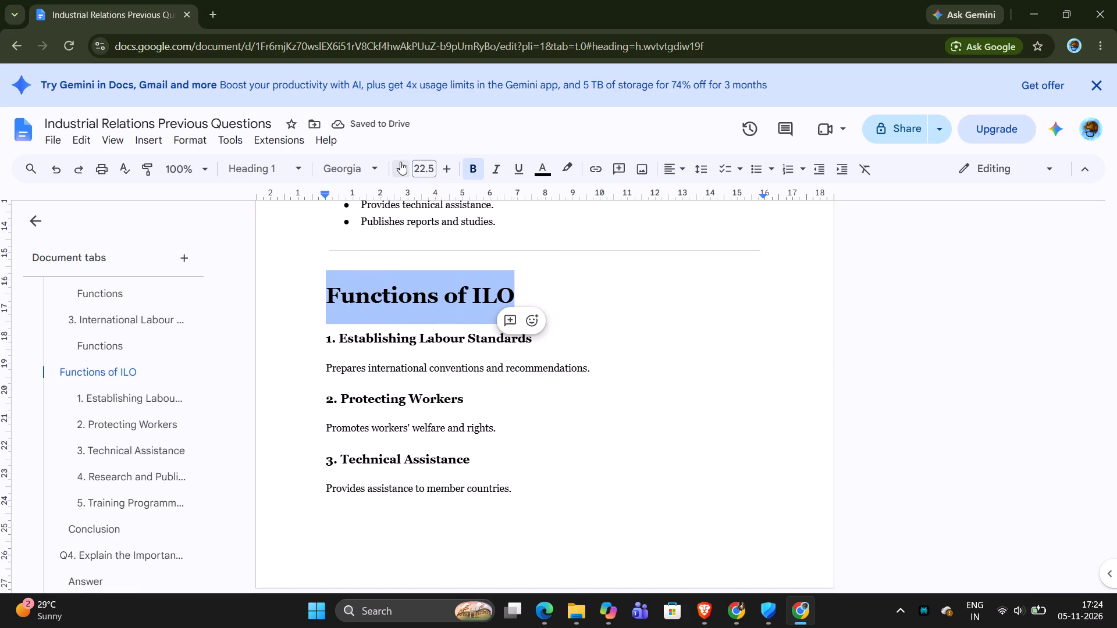
pyautogui.tripleClick(400, 162)
pyautogui.click(400, 162)
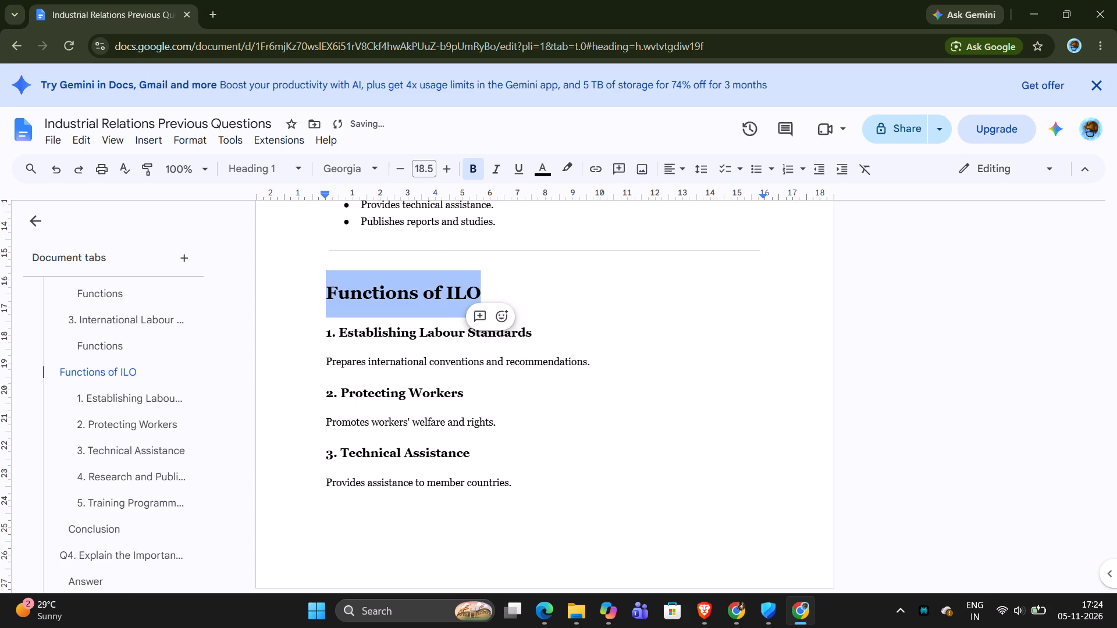
# Reduce the numbered International Labour Office, Governing Body and International Labour Conference headings to font size 14.5.
pyautogui.scroll(2, 428, 368)
pyautogui.moveTo(584, 296); pyautogui.dragTo(302, 321)
pyautogui.scroll(1, 468, 291)
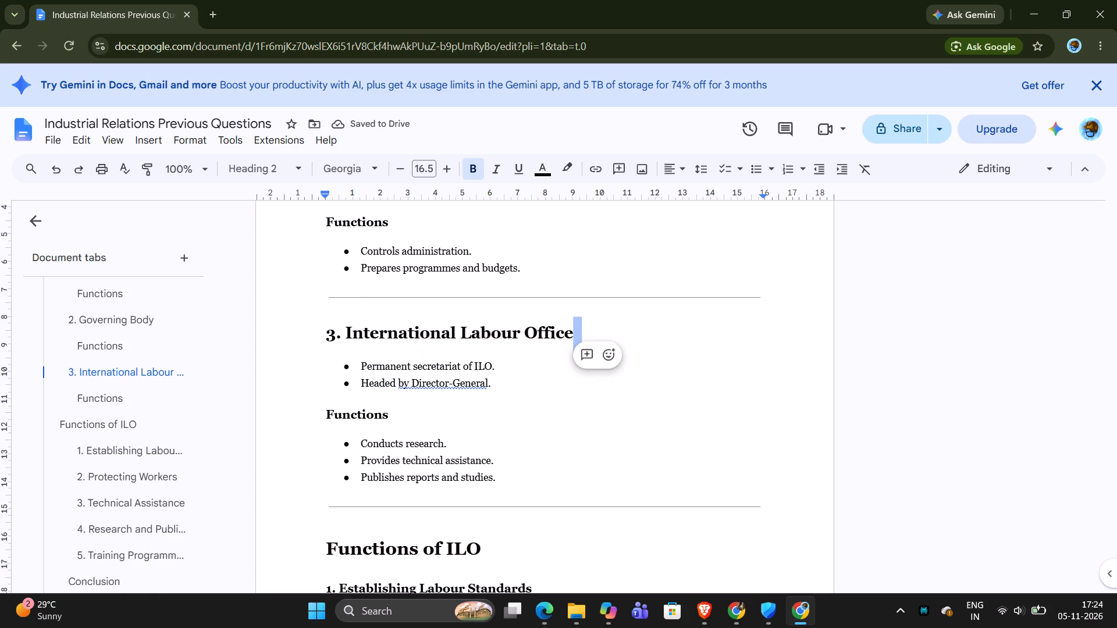
pyautogui.moveTo(323, 341); pyautogui.dragTo(599, 337)
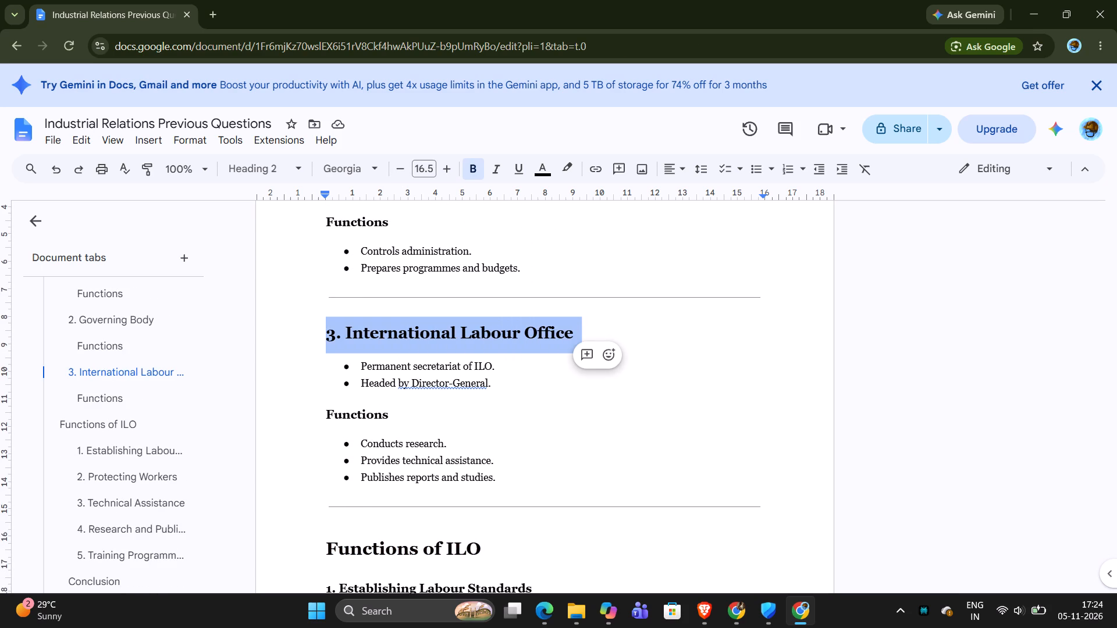
pyautogui.doubleClick(400, 167)
pyautogui.scroll(1, 434, 302)
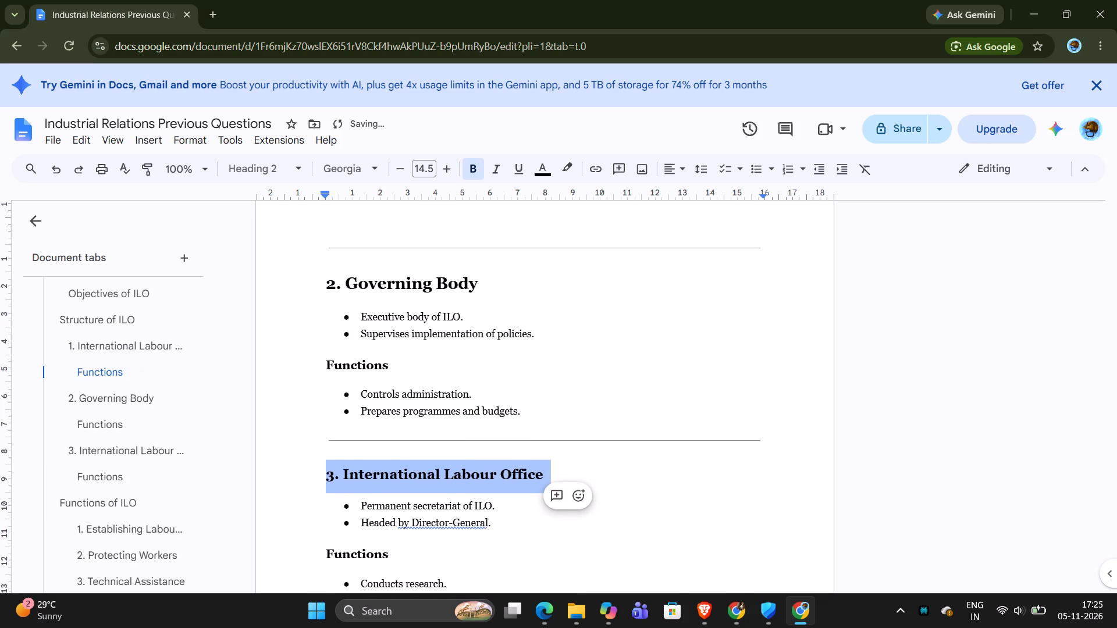
pyautogui.scroll(1, 434, 302)
pyautogui.moveTo(476, 305); pyautogui.dragTo(259, 313)
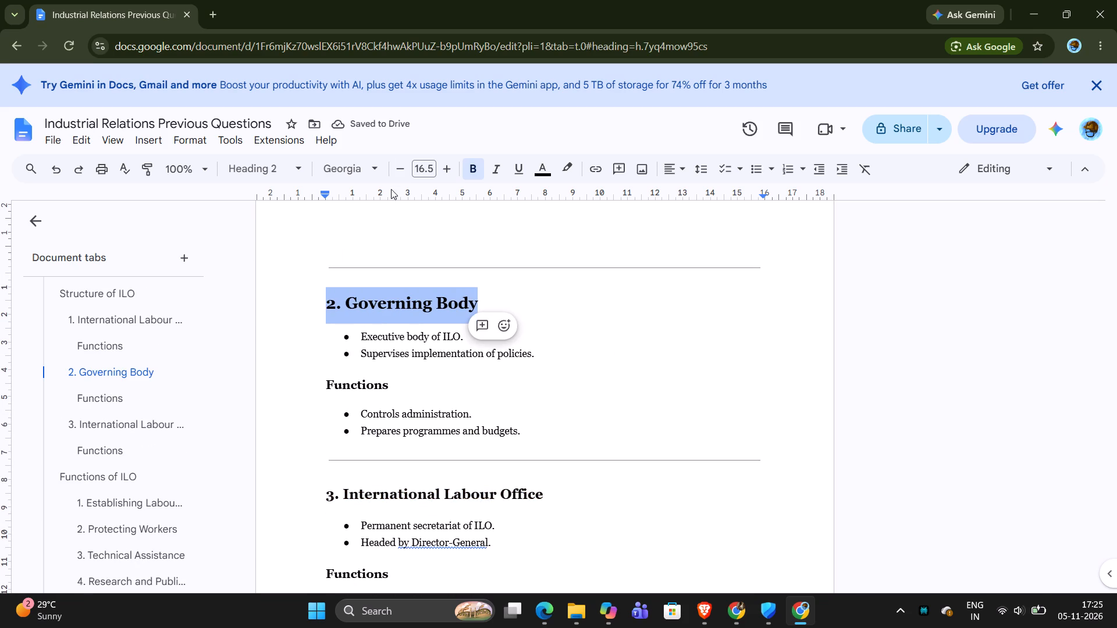
pyautogui.doubleClick(405, 172)
pyautogui.scroll(2, 409, 283)
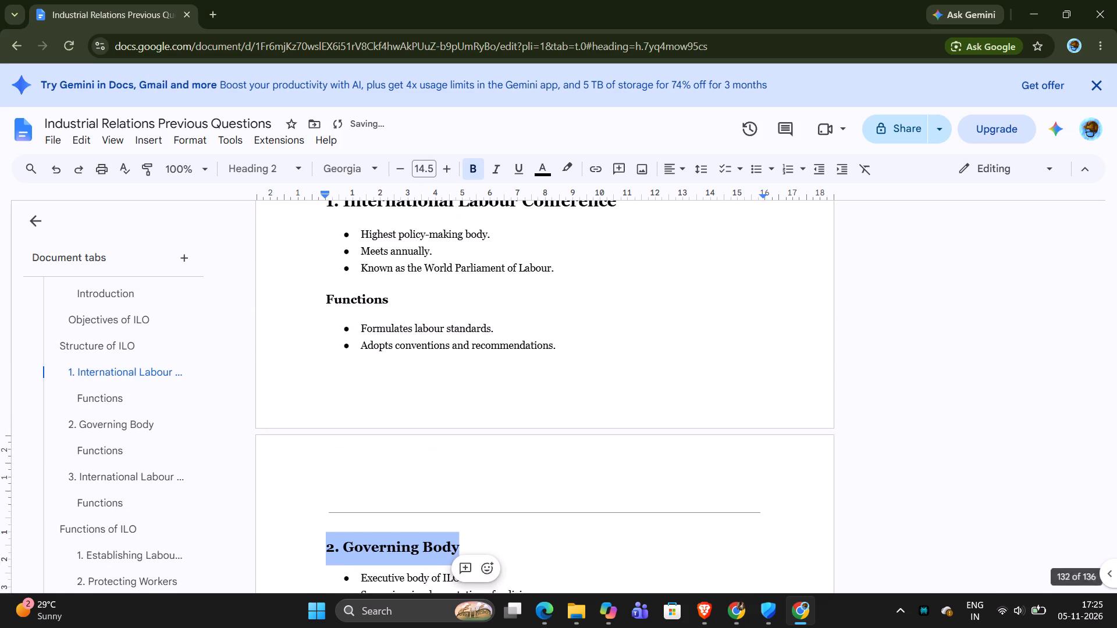
pyautogui.scroll(2, 409, 283)
pyautogui.moveTo(322, 285); pyautogui.dragTo(505, 287)
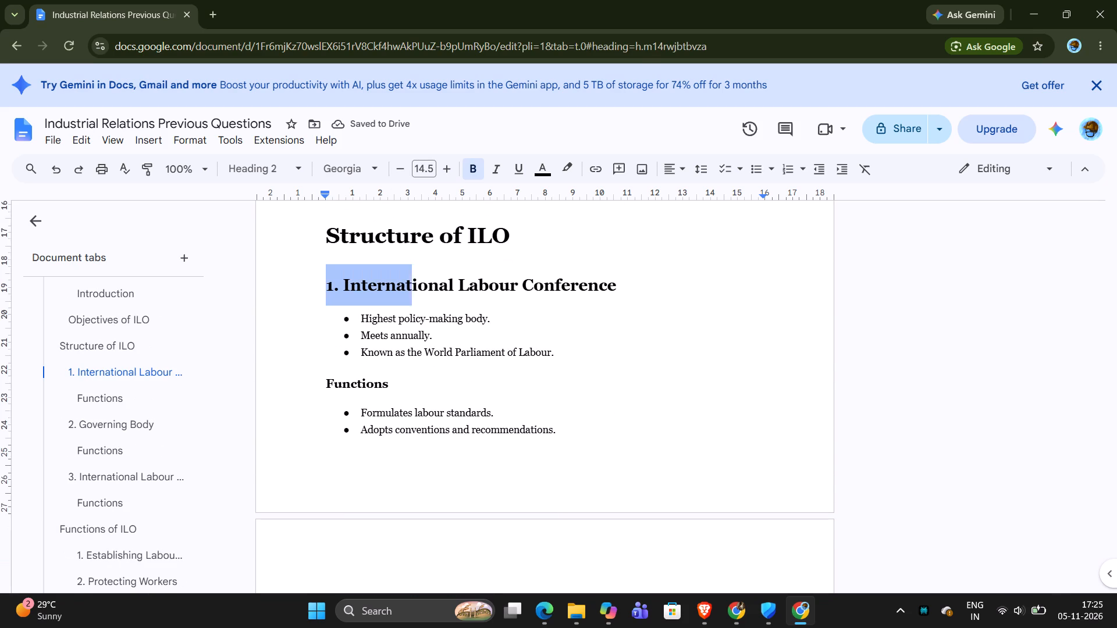
pyautogui.moveTo(505, 287); pyautogui.dragTo(654, 291)
pyautogui.doubleClick(399, 172)
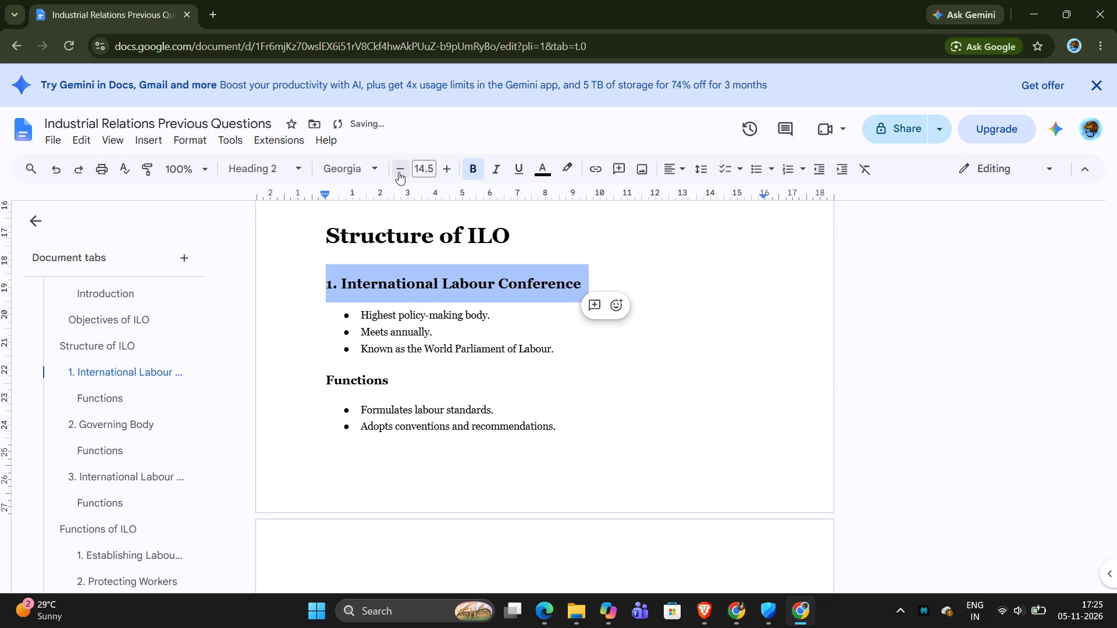
# Set the Structure of ILO heading to font size 20.5.
pyautogui.moveTo(524, 238); pyautogui.dragTo(302, 235)
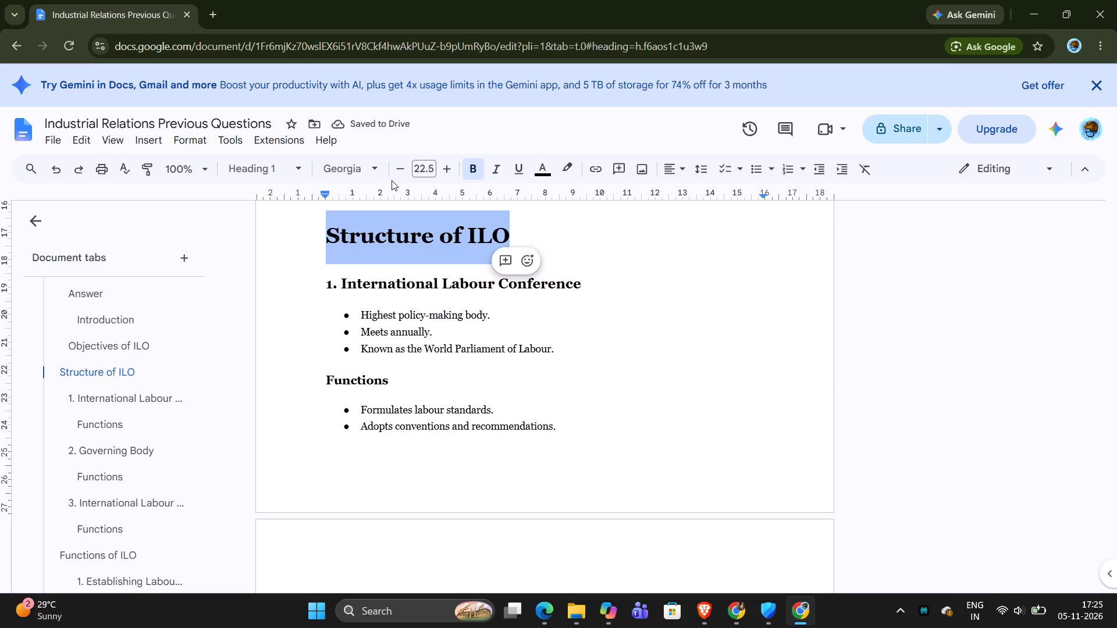
pyautogui.doubleClick(397, 176)
pyautogui.scroll(1, 405, 294)
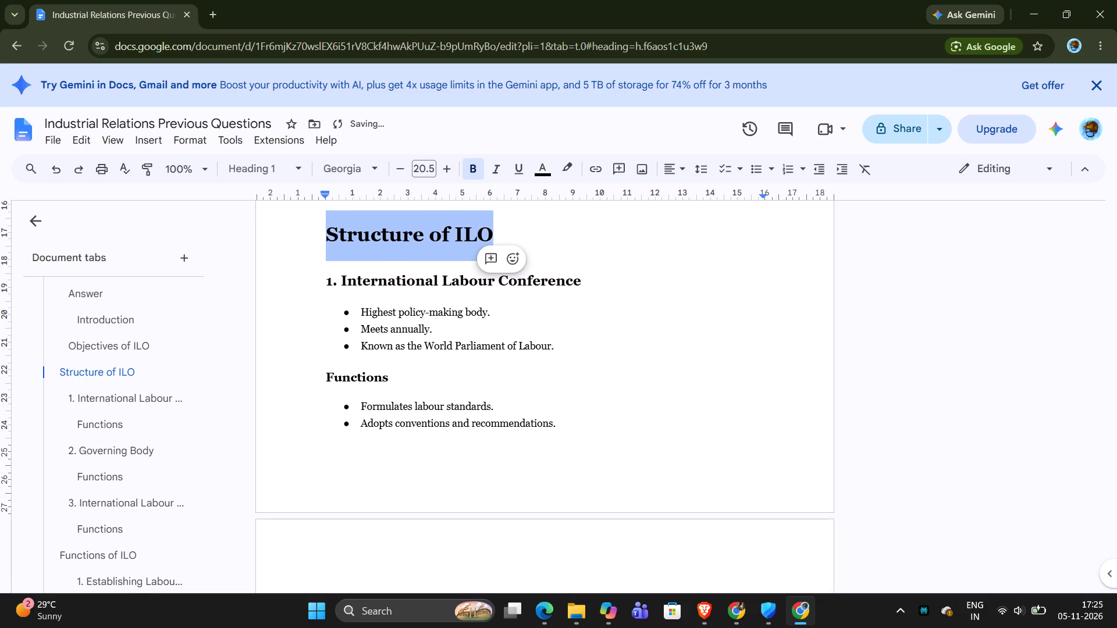
pyautogui.scroll(6, 405, 294)
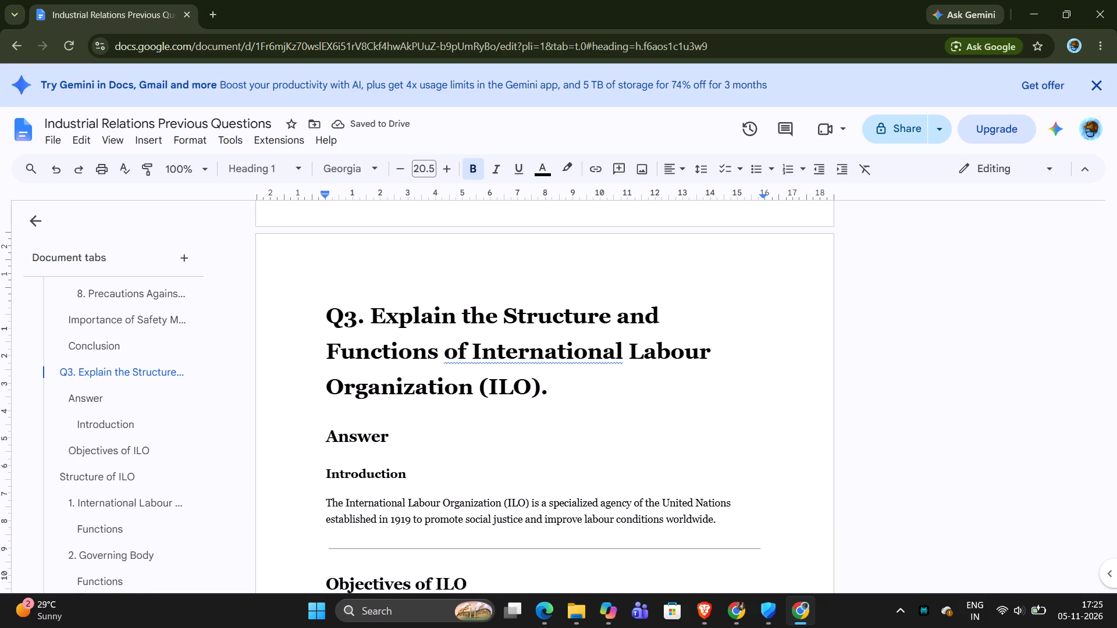
# Accept the grammar suggestion "of the International" in the Q3 ILO question title.
pyautogui.click(520, 354)
pyautogui.click(519, 326)
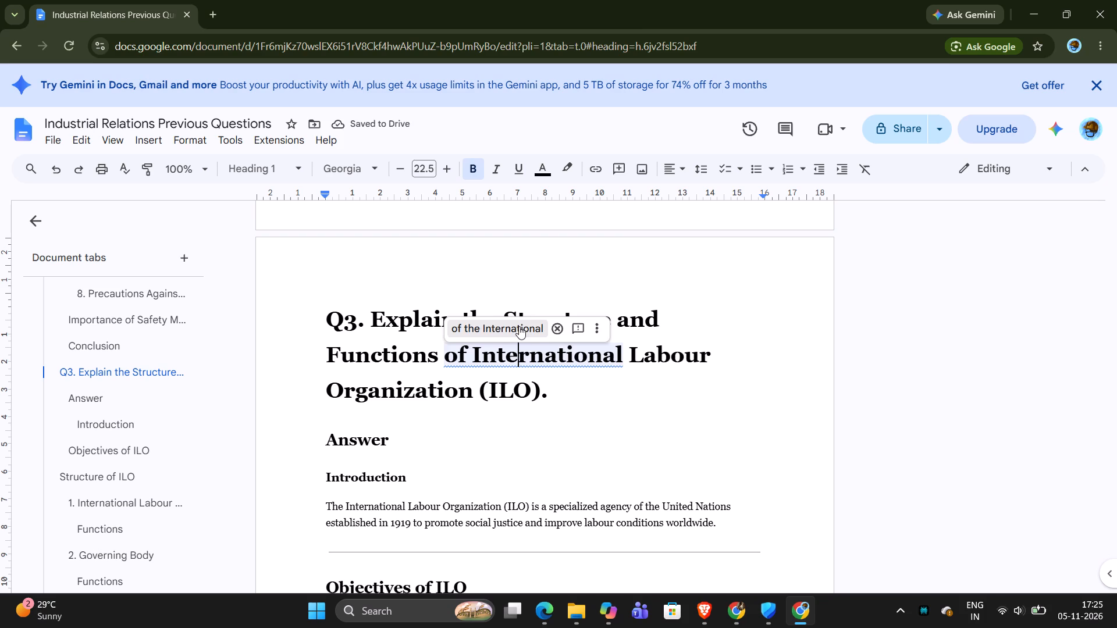
# Reduce the font size of the Q3 ILO question title and its Answer and Introduction headings by four points.
pyautogui.moveTo(315, 319); pyautogui.dragTo(607, 463)
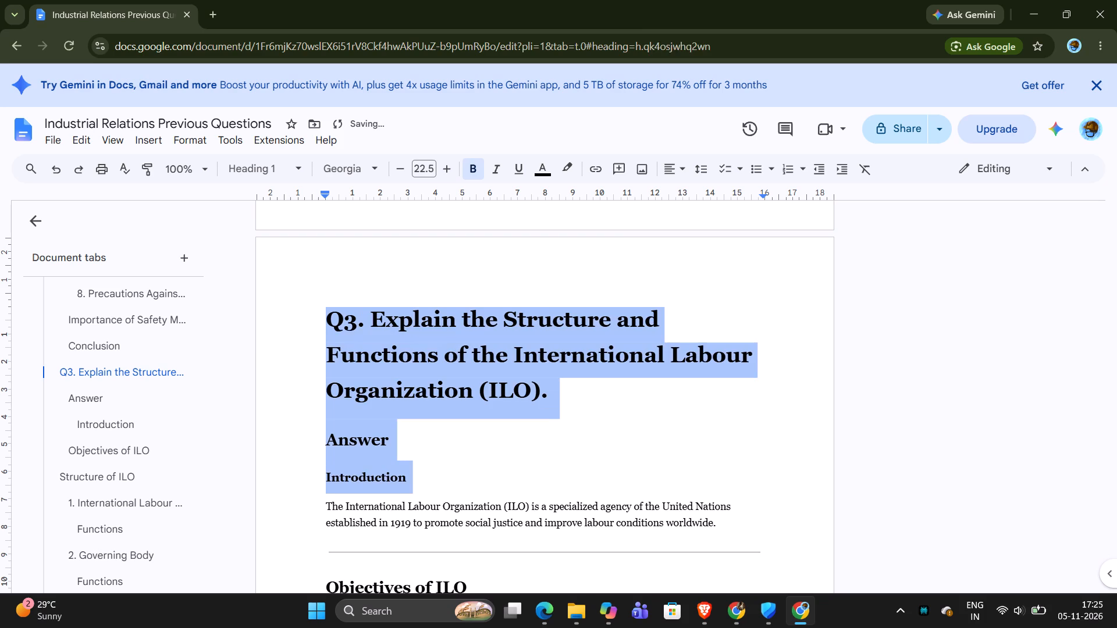
pyautogui.moveTo(607, 463); pyautogui.dragTo(610, 470)
pyautogui.tripleClick(394, 170)
pyautogui.click(394, 170)
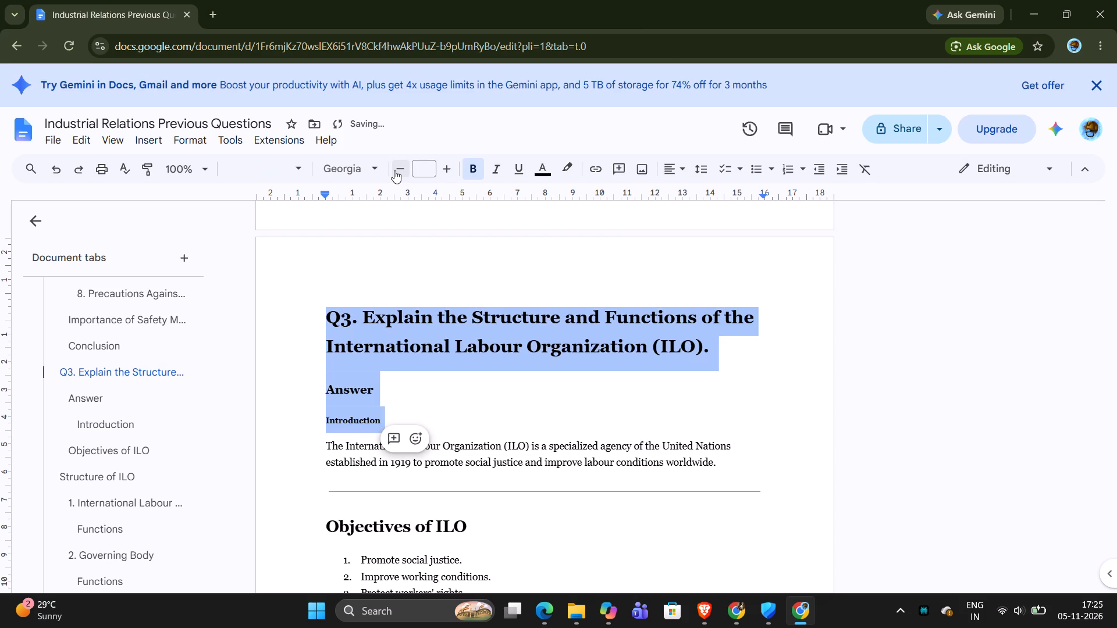
pyautogui.click(435, 441)
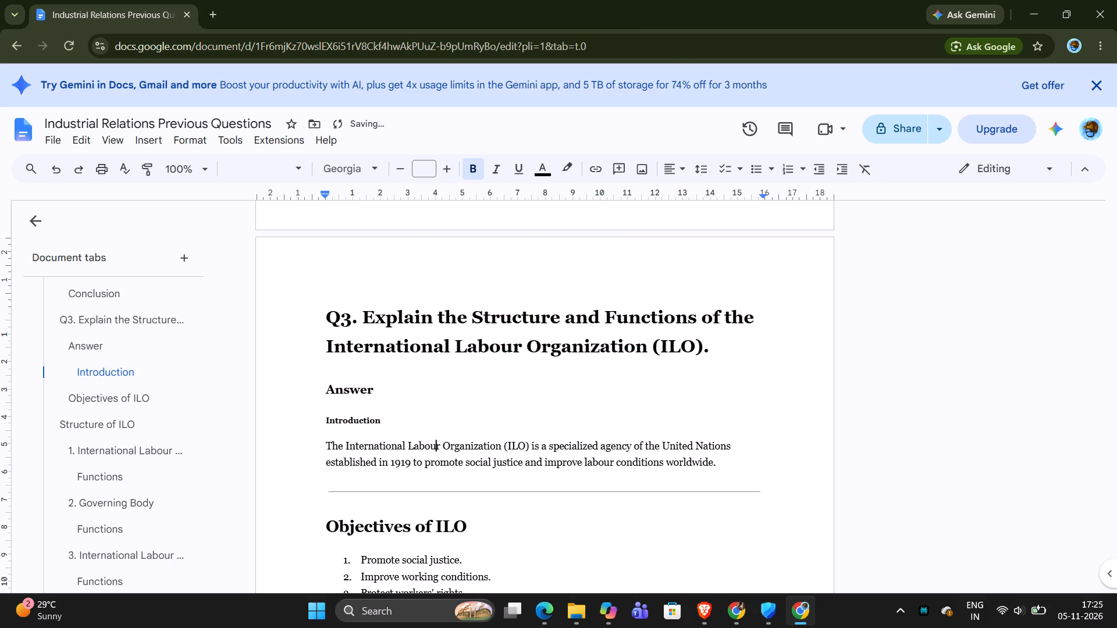
# Set the ILO answer's Introduction heading to font size 12.5 and its Answer heading to 14.5.
pyautogui.moveTo(319, 422); pyautogui.dragTo(449, 431)
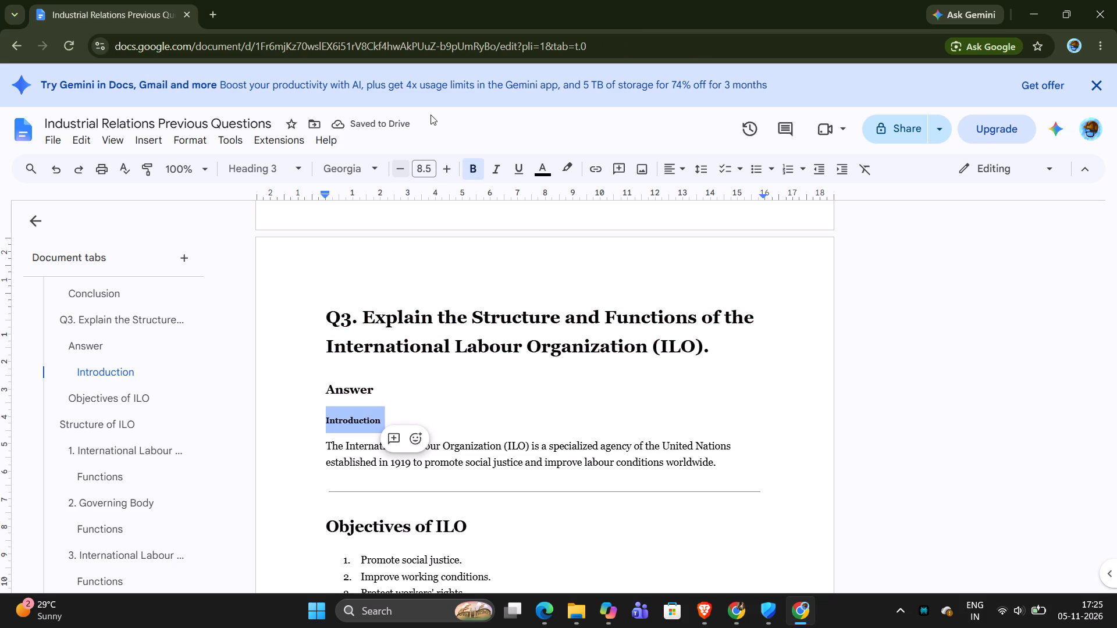
pyautogui.tripleClick(449, 167)
pyautogui.click(449, 167)
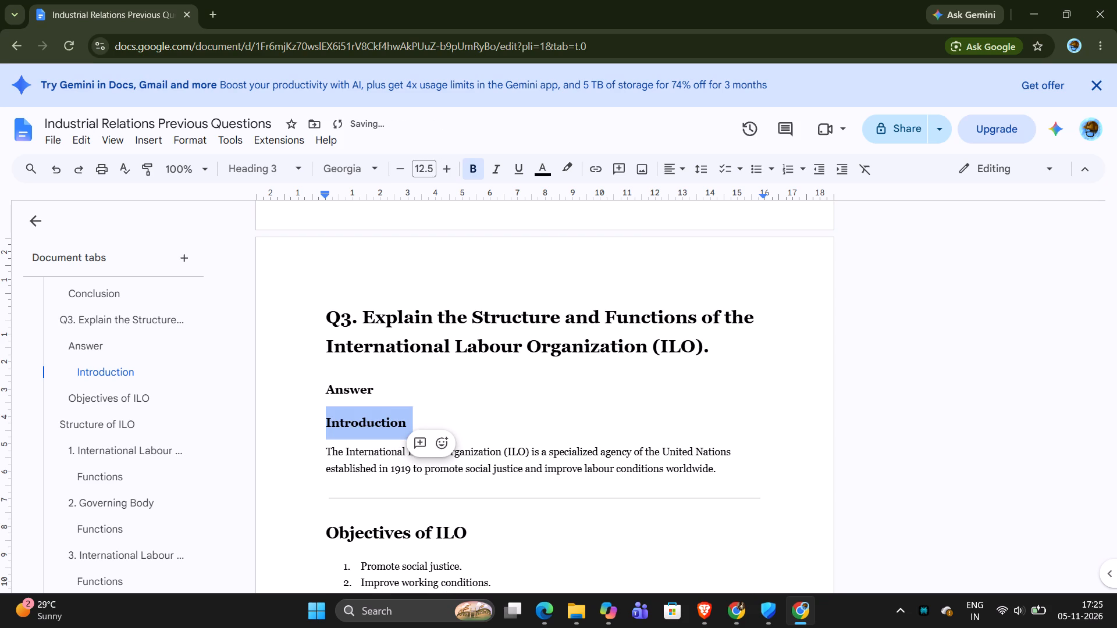
pyautogui.click(357, 383)
pyautogui.scroll(1, 357, 383)
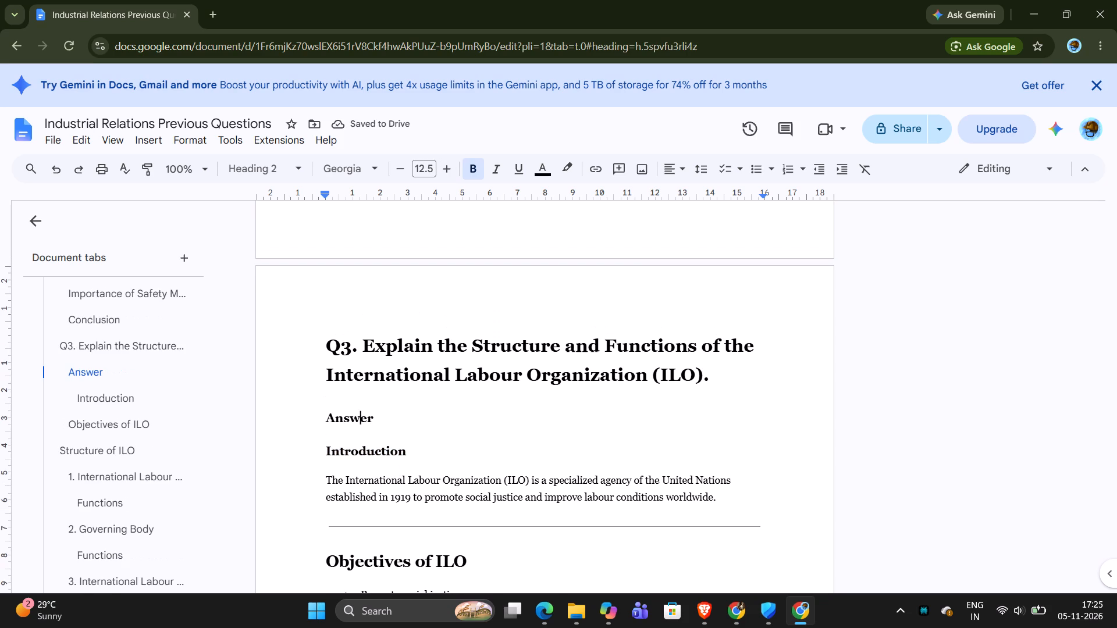
pyautogui.moveTo(329, 419); pyautogui.dragTo(421, 423)
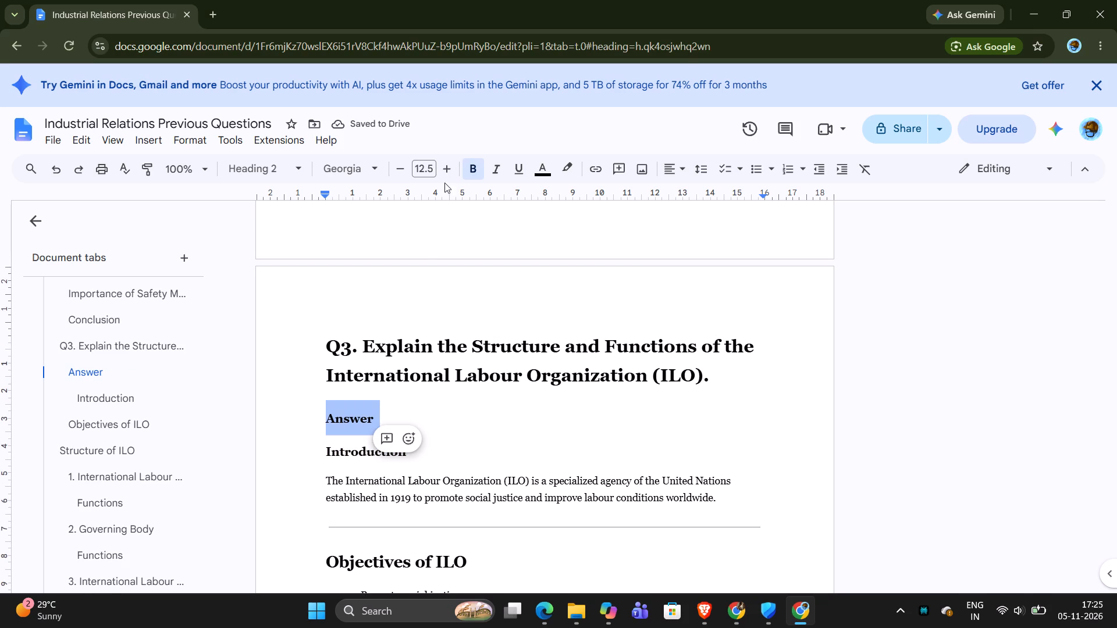
pyautogui.doubleClick(446, 170)
# Set the Conclusion heading of the Q2 safety provisions answer to font size 14.5.
pyautogui.scroll(2, 457, 300)
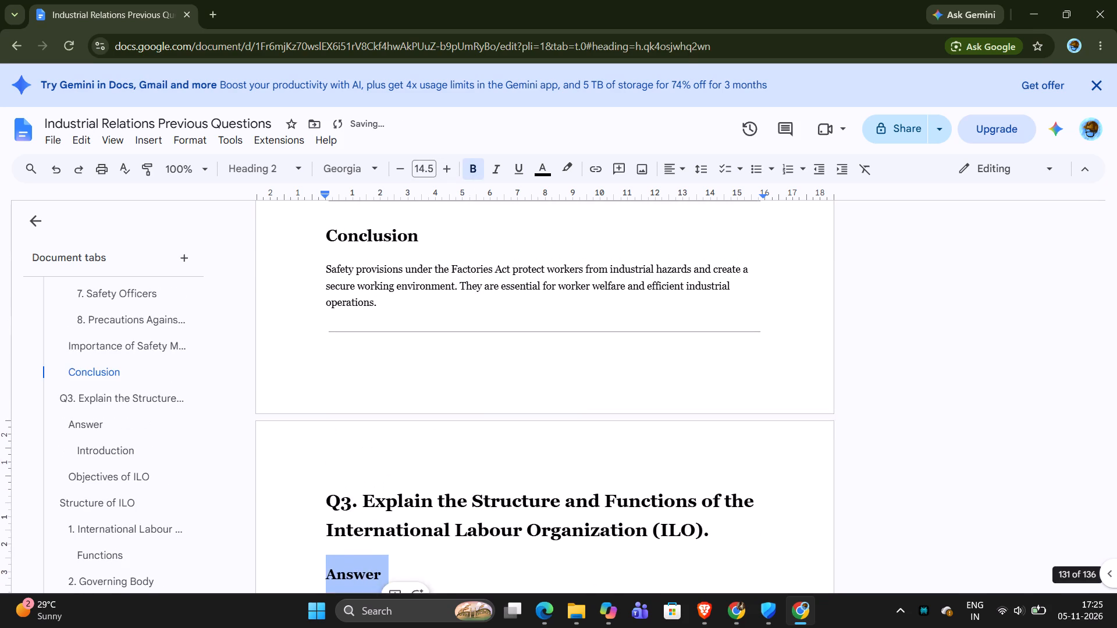
pyautogui.scroll(1, 457, 300)
pyautogui.moveTo(417, 371); pyautogui.dragTo(299, 370)
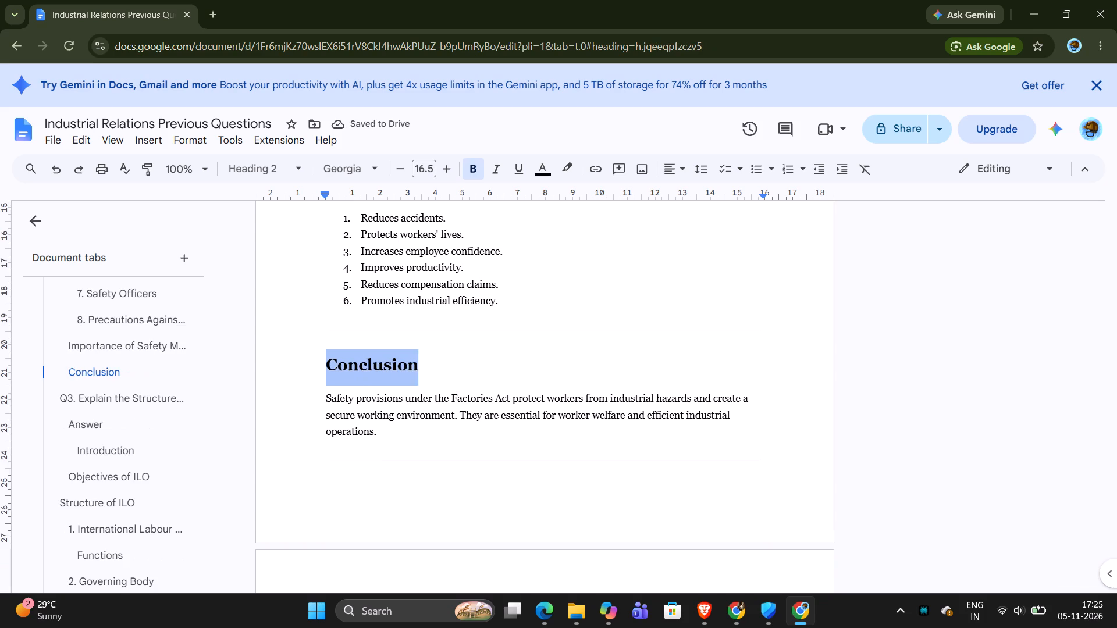
pyautogui.doubleClick(401, 170)
# Reduce the font size of the Q2 Safety Provisions question title and its Answer and Introduction headings by four points.
pyautogui.scroll(1, 464, 317)
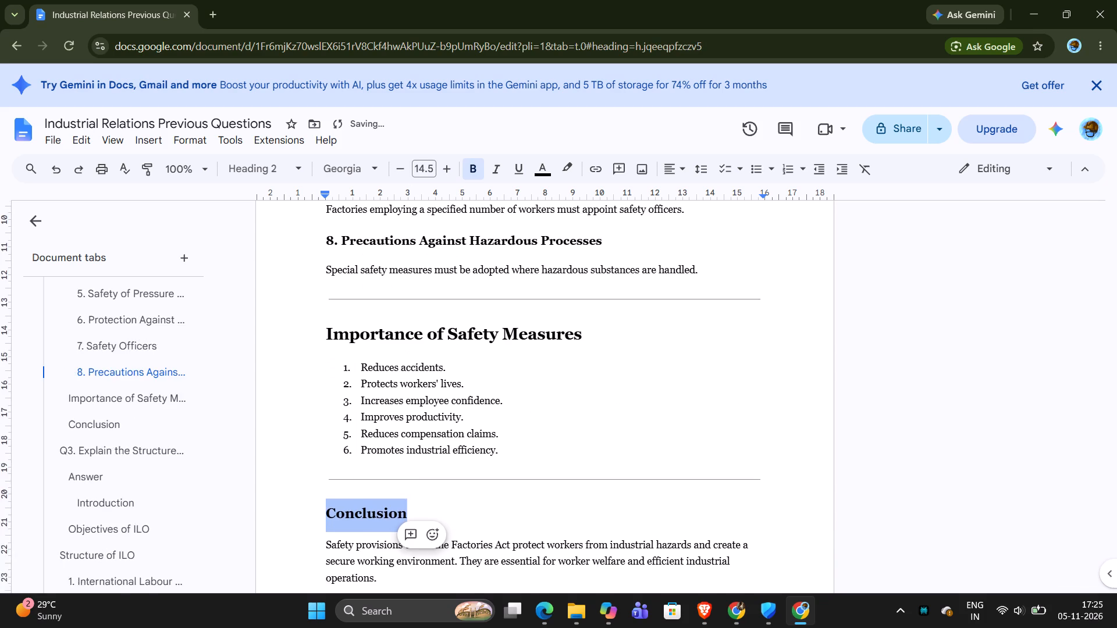
pyautogui.scroll(1, 464, 317)
pyautogui.scroll(5, 411, 350)
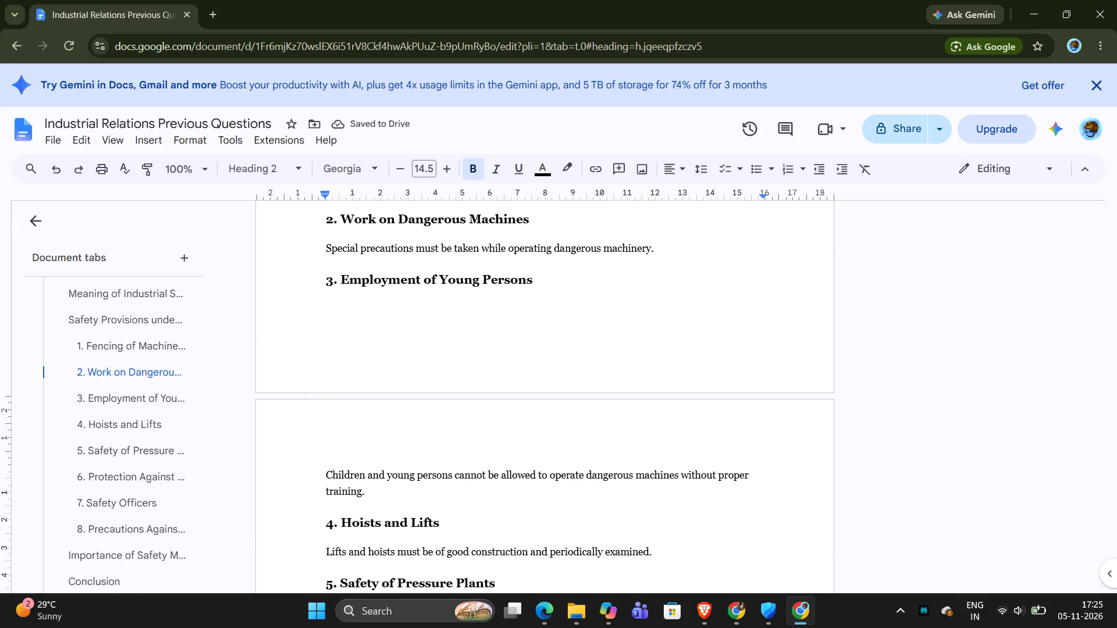
pyautogui.scroll(3, 411, 350)
pyautogui.scroll(3, 365, 379)
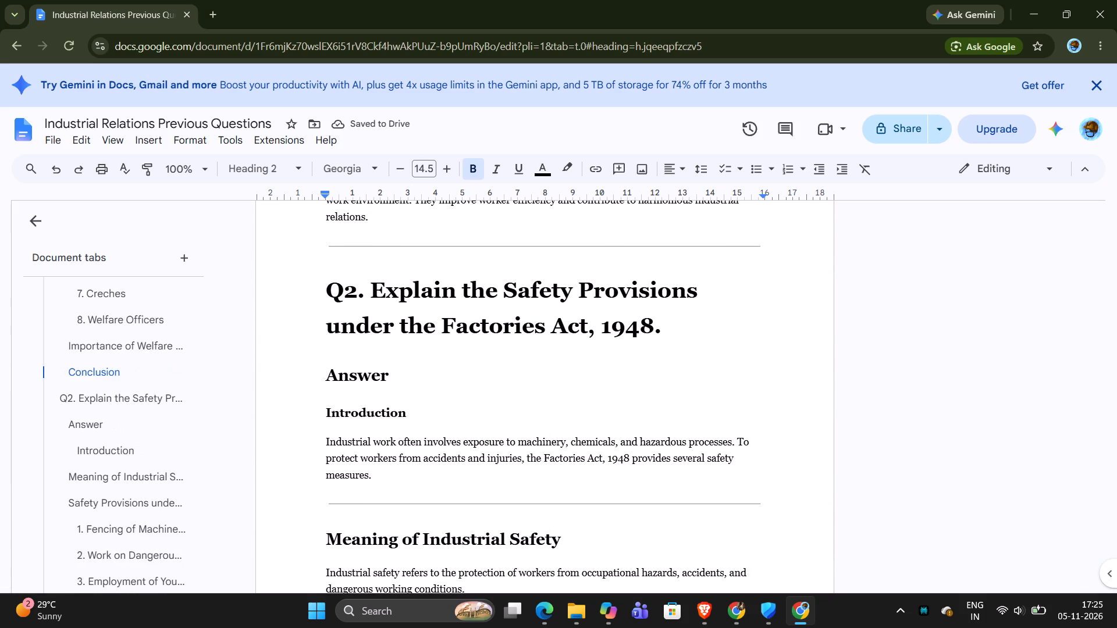
pyautogui.moveTo(318, 291); pyautogui.dragTo(674, 390)
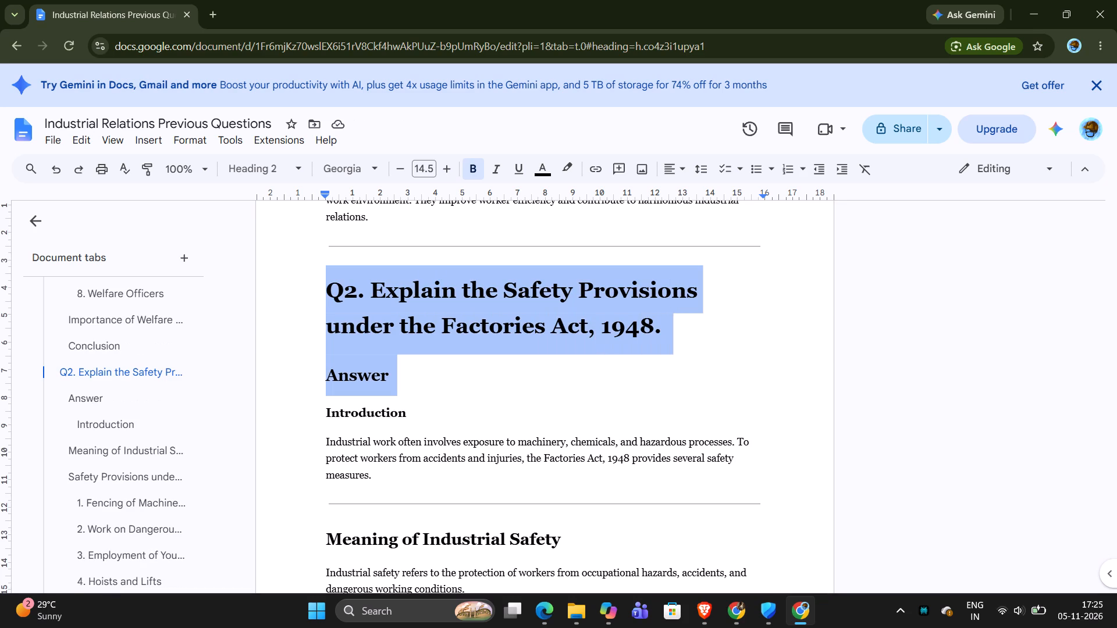
pyautogui.moveTo(674, 390); pyautogui.dragTo(675, 414)
pyautogui.tripleClick(398, 171)
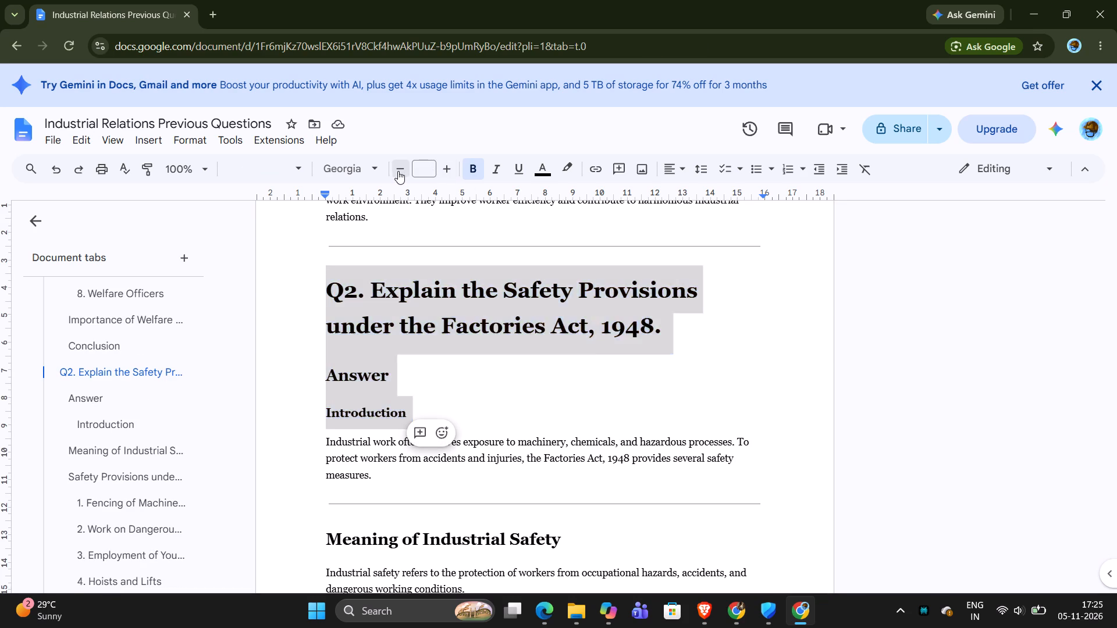
pyautogui.click(398, 171)
# Increase the font size of the Q2 Answer and Introduction headings by three points.
pyautogui.click(423, 394)
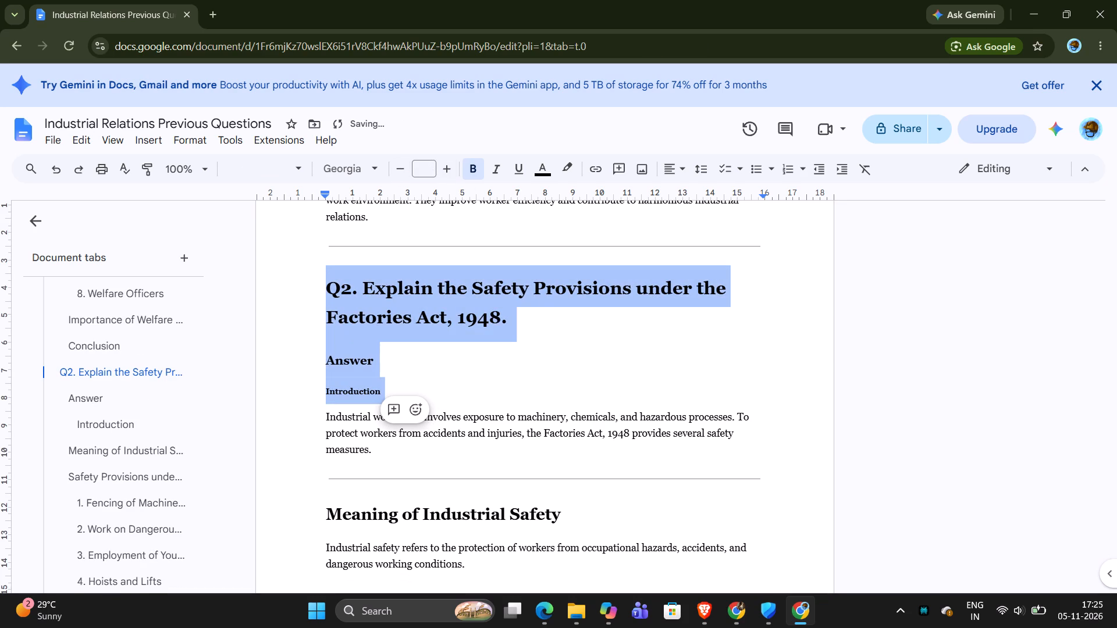
pyautogui.moveTo(326, 365); pyautogui.dragTo(416, 411)
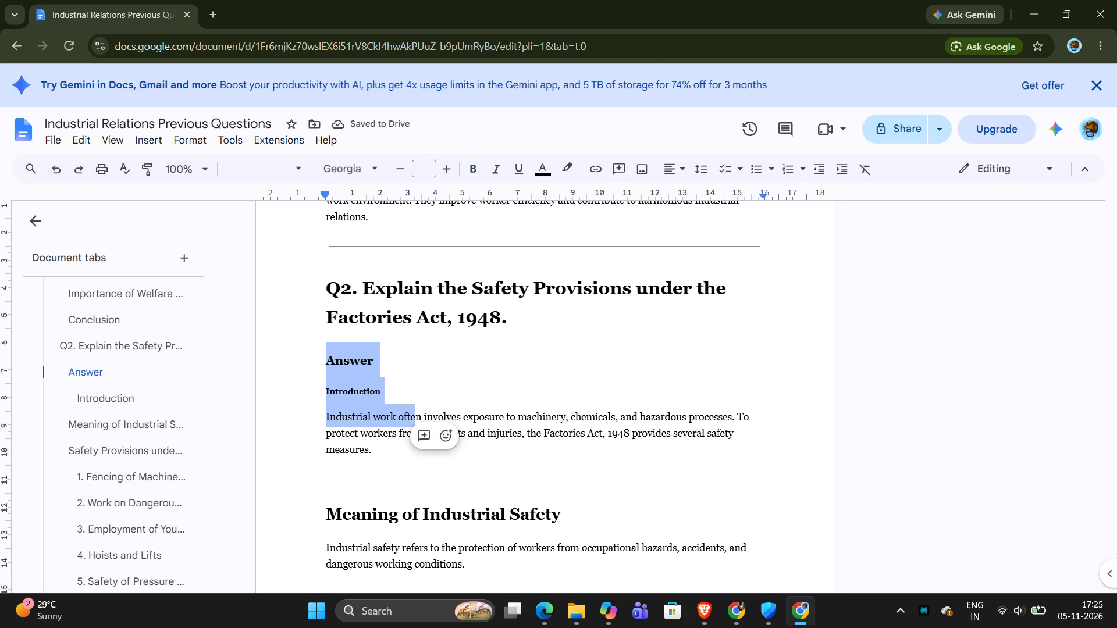
pyautogui.click(413, 372)
pyautogui.moveTo(319, 362); pyautogui.dragTo(393, 388)
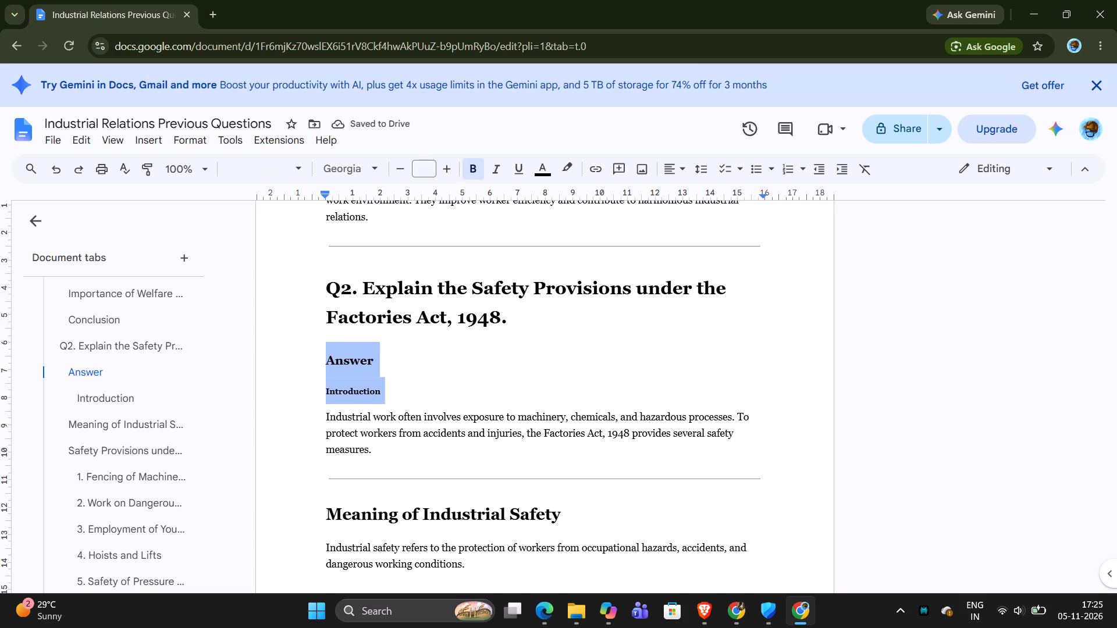
pyautogui.tripleClick(442, 164)
# Set the Q1 welfare answer's Conclusion and Importance of Welfare Measures headings to font size 14.5.
pyautogui.scroll(2, 472, 290)
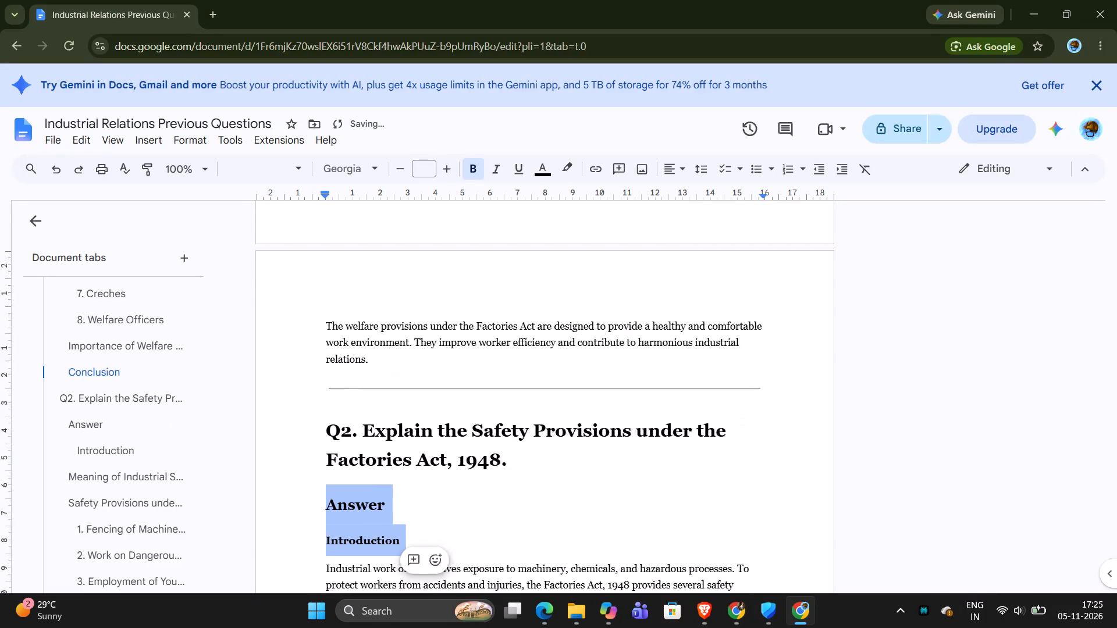
pyautogui.scroll(3, 472, 290)
pyautogui.moveTo(428, 374); pyautogui.dragTo(365, 373)
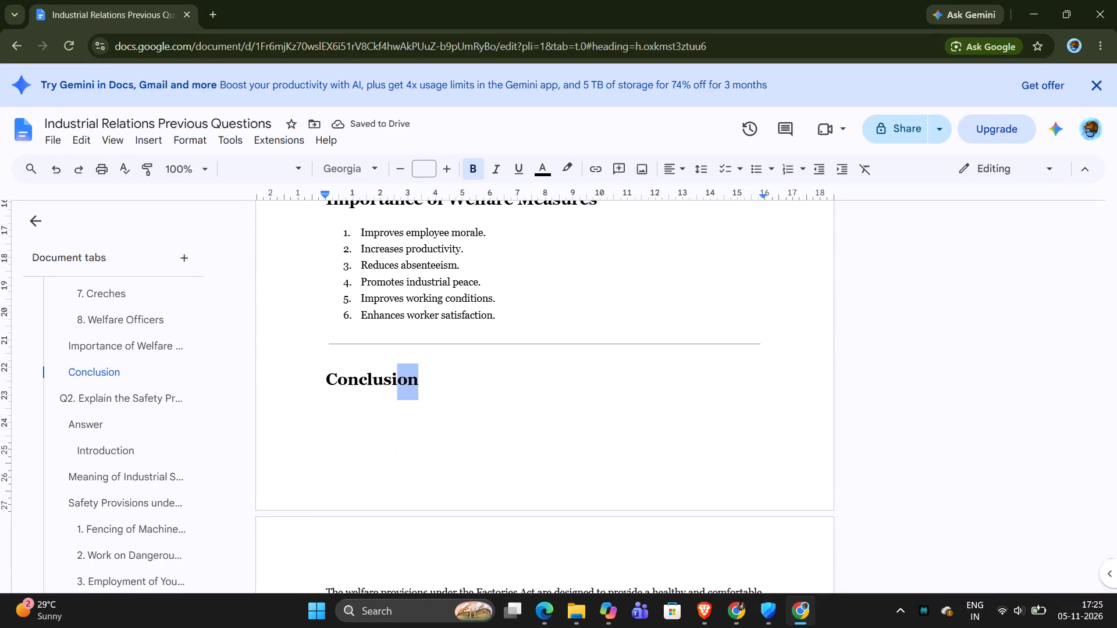
pyautogui.moveTo(365, 373); pyautogui.dragTo(321, 379)
pyautogui.doubleClick(398, 165)
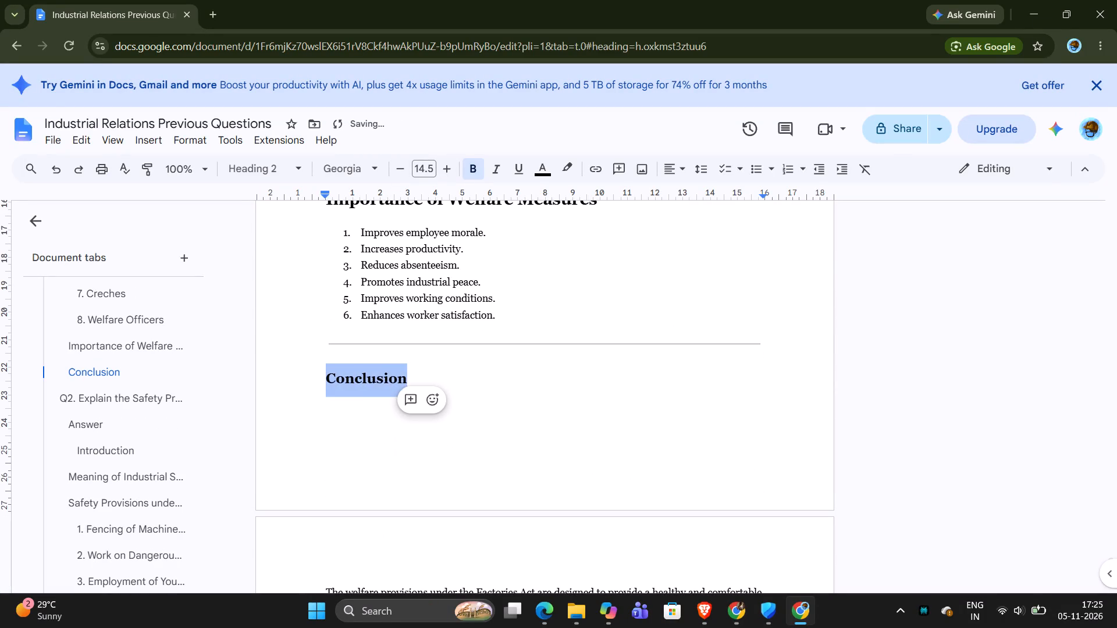
pyautogui.scroll(2, 466, 290)
pyautogui.moveTo(599, 320); pyautogui.dragTo(350, 322)
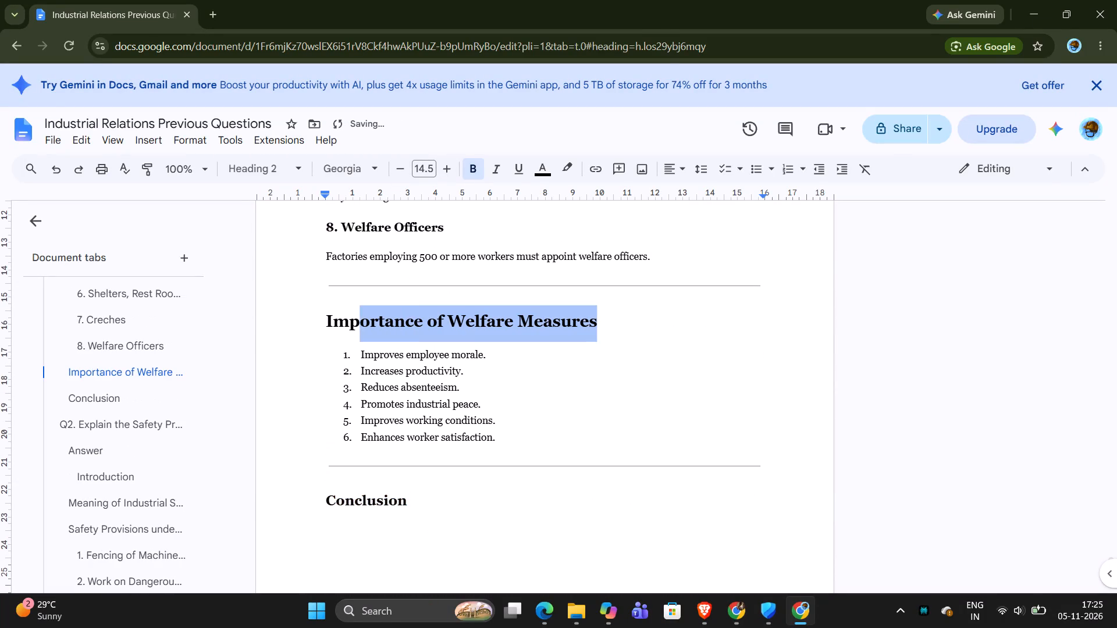
pyautogui.moveTo(350, 322); pyautogui.dragTo(321, 323)
pyautogui.doubleClick(401, 166)
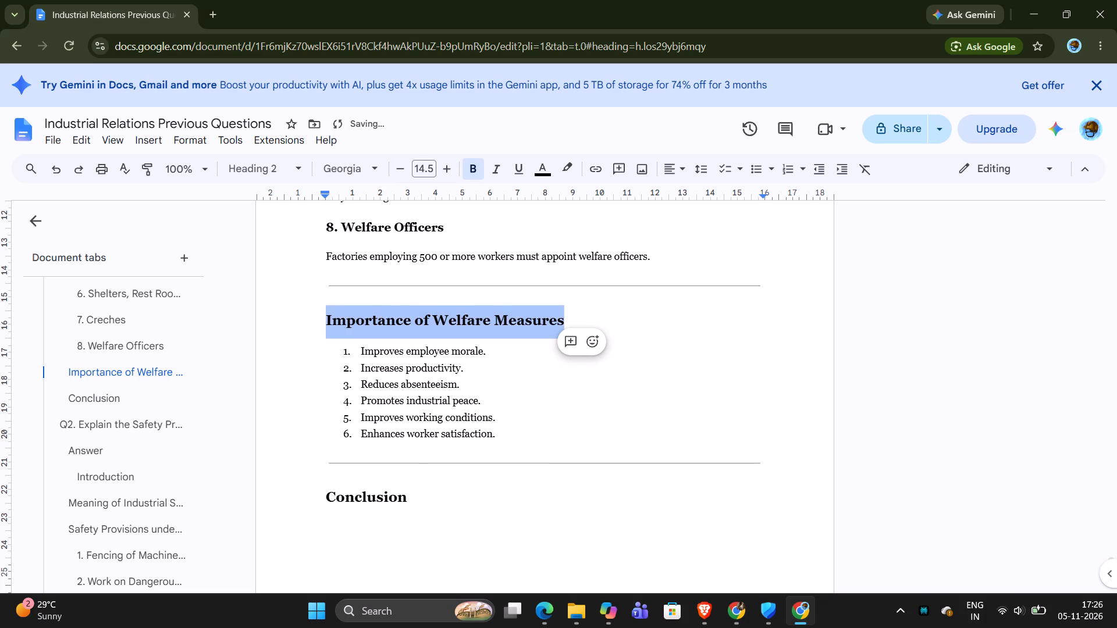
# Set the Q1 Welfare Provisions question title to font size 17.5 and reduce its Answer and Introduction headings by two points.
pyautogui.scroll(8, 412, 290)
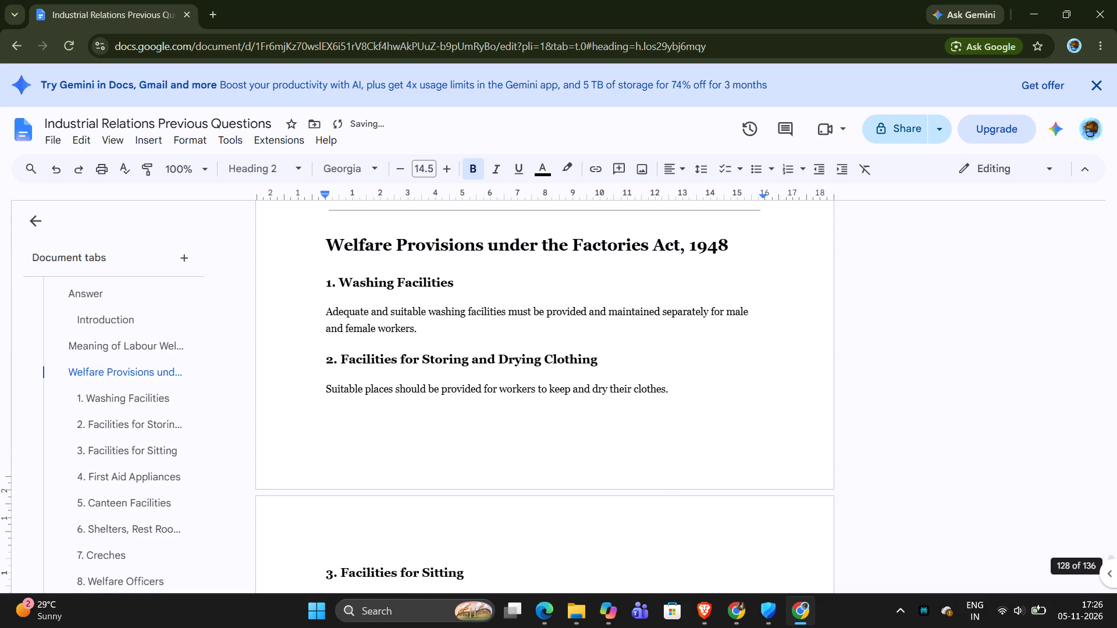
pyautogui.scroll(1, 412, 290)
pyautogui.click(326, 369)
pyautogui.scroll(1, 326, 369)
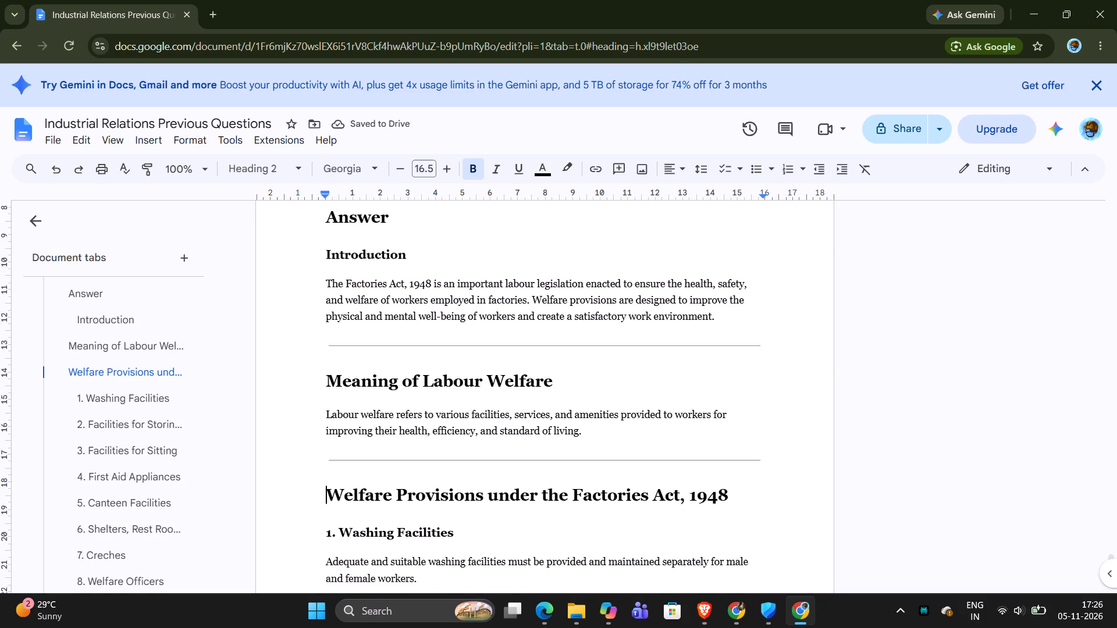
pyautogui.scroll(2, 326, 369)
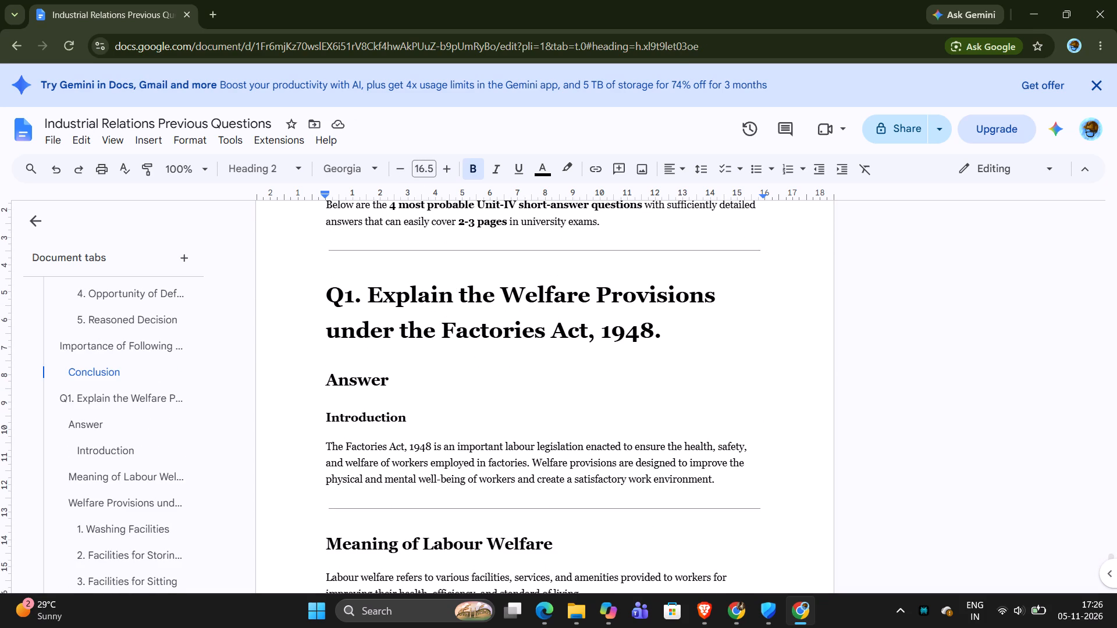
pyautogui.moveTo(321, 296); pyautogui.dragTo(681, 346)
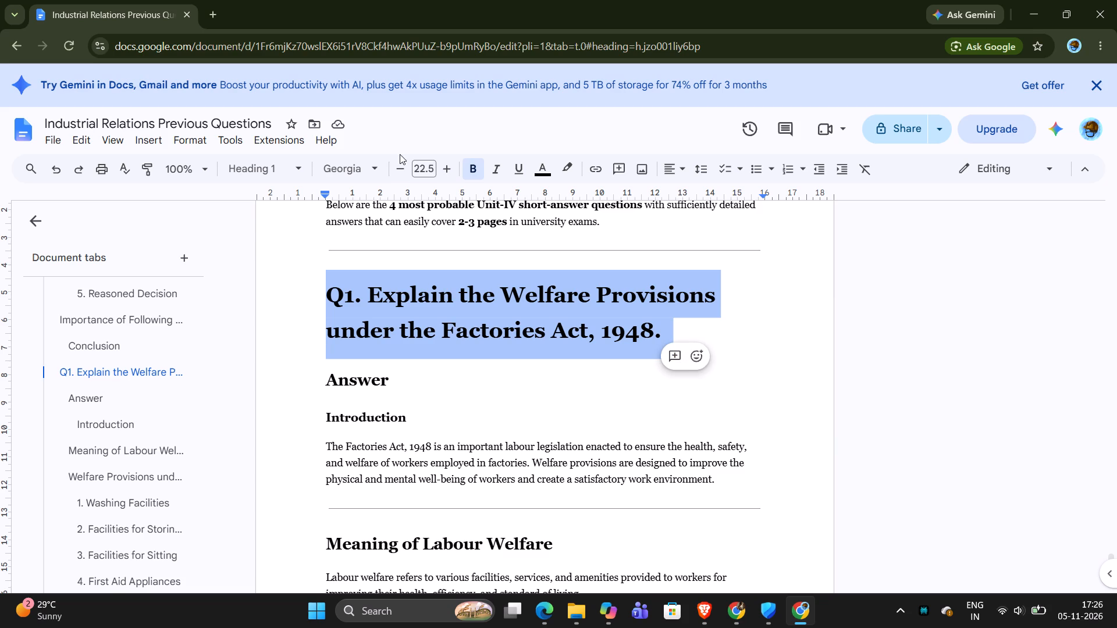
pyautogui.tripleClick(400, 164)
pyautogui.click(400, 164)
pyautogui.click(400, 164)
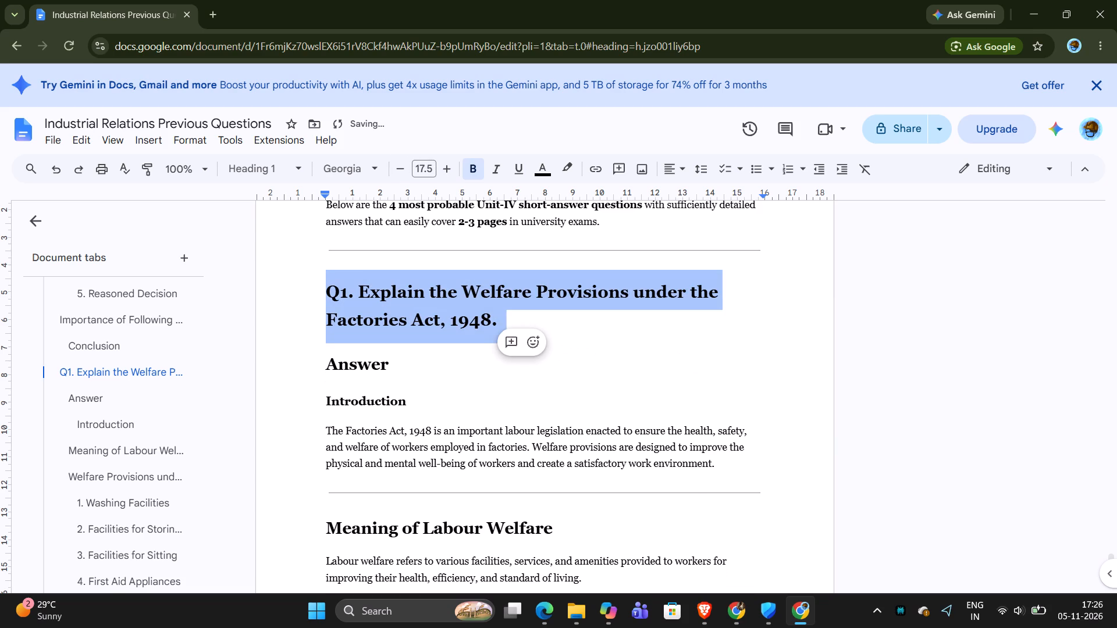
pyautogui.moveTo(416, 404); pyautogui.dragTo(324, 362)
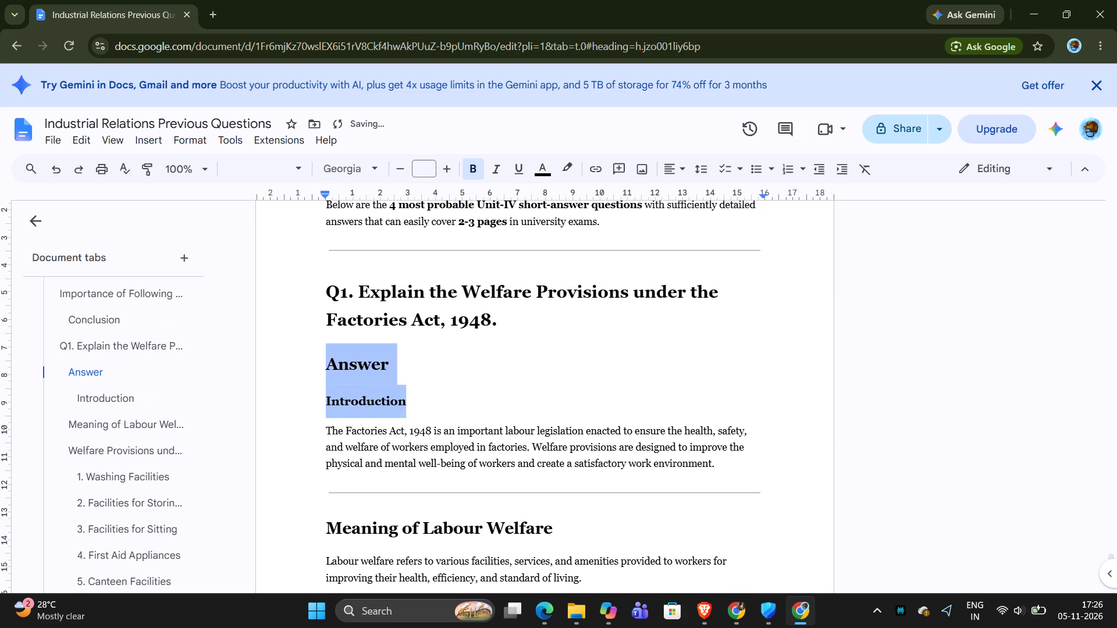
pyautogui.doubleClick(400, 170)
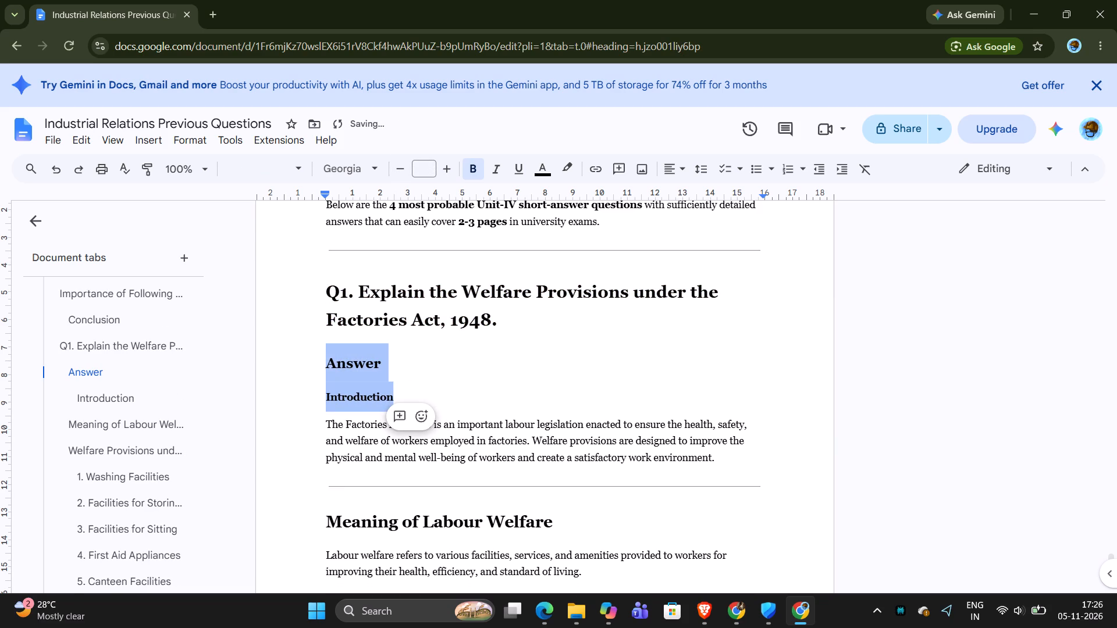
# Set the Meaning of Labour Welfare and Welfare Provisions under the Factories Act, 1948 headings to font size 14.5.
pyautogui.moveTo(555, 517); pyautogui.dragTo(286, 520)
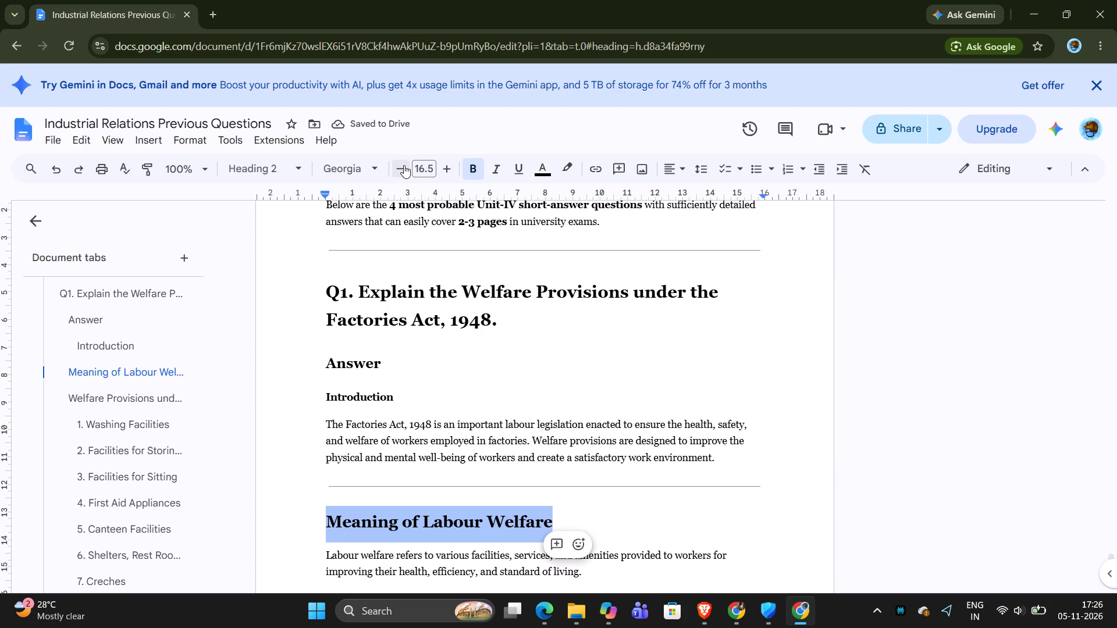
pyautogui.doubleClick(404, 165)
pyautogui.scroll(-3, 432, 373)
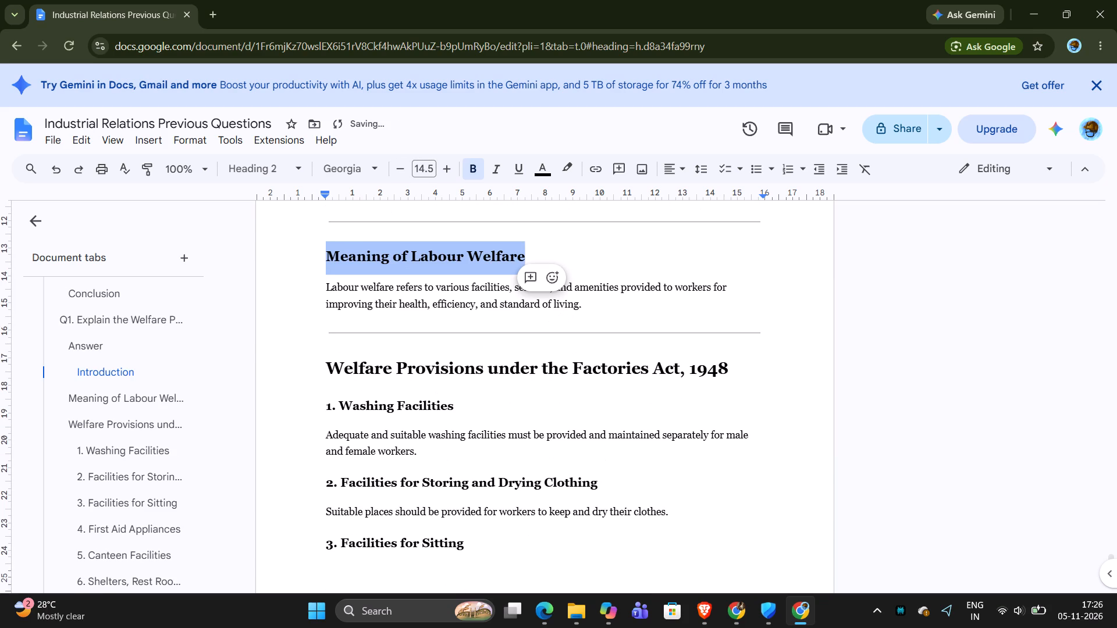
pyautogui.moveTo(321, 366); pyautogui.dragTo(755, 386)
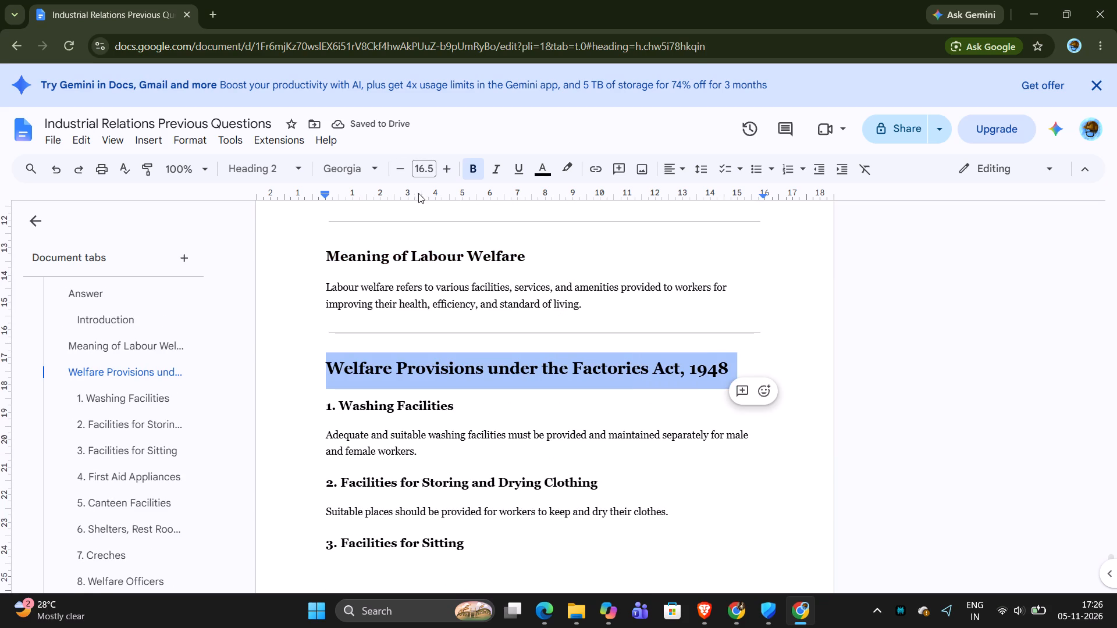
pyautogui.doubleClick(400, 173)
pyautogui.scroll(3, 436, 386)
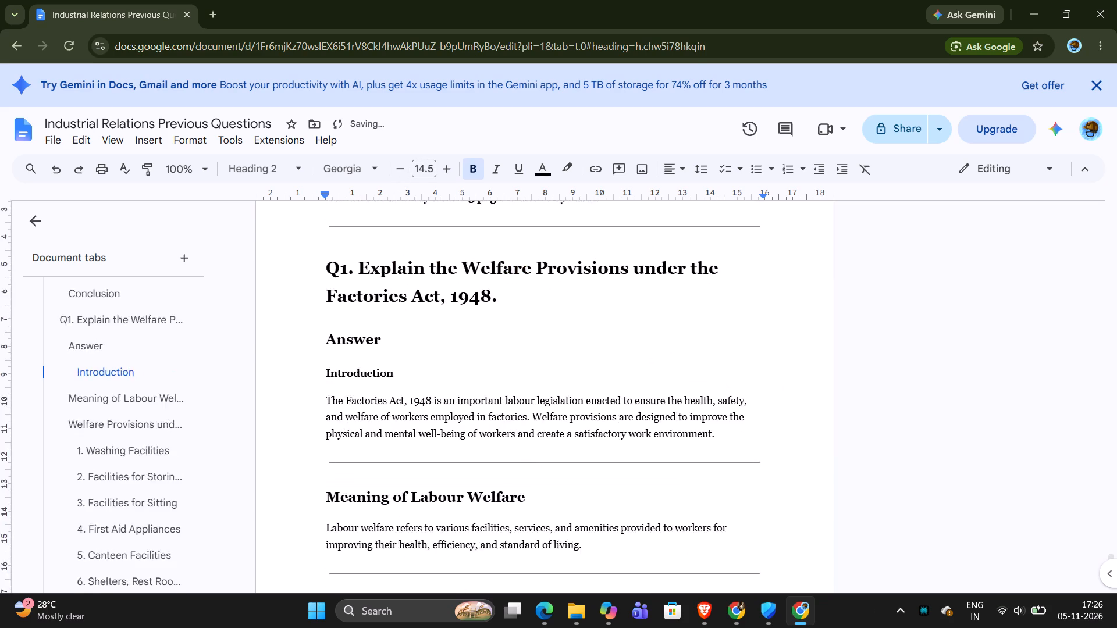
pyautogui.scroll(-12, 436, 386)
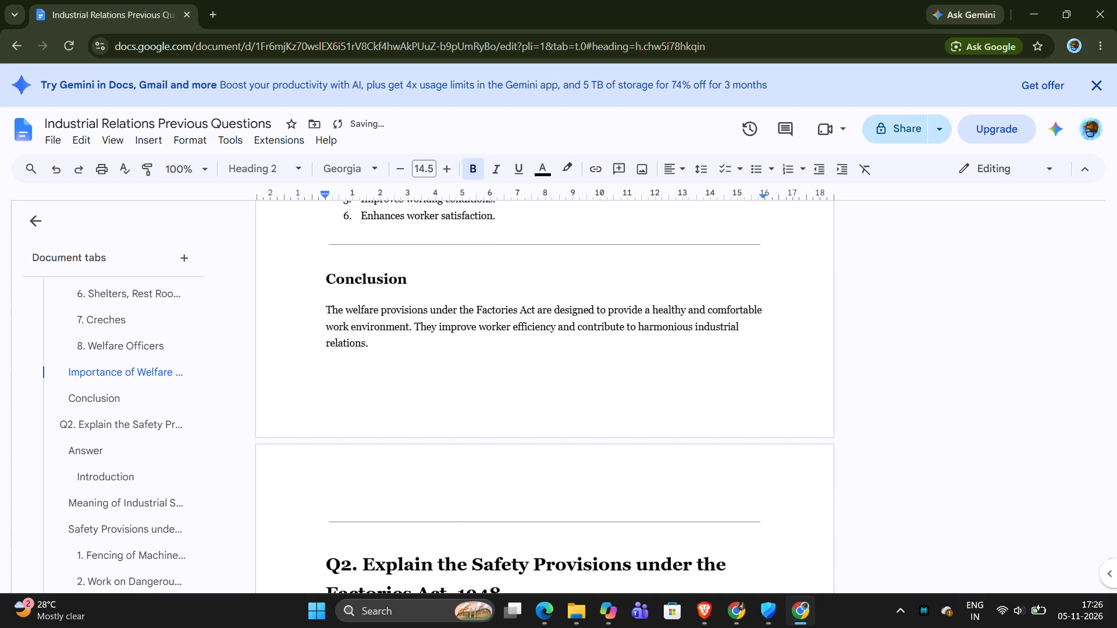
# Delete the word "Perfect." from the start of the "Unit-IV contains:" line below the dismissal answer's Conclusion.
pyautogui.scroll(-3, 436, 386)
pyautogui.scroll(9, 436, 386)
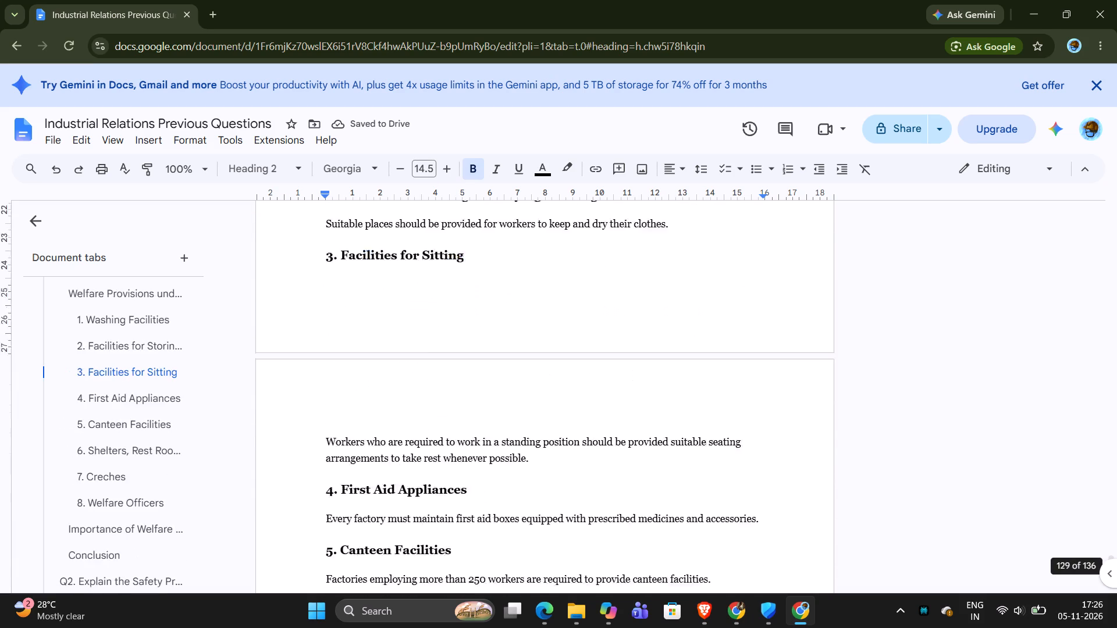
pyautogui.scroll(14, 436, 386)
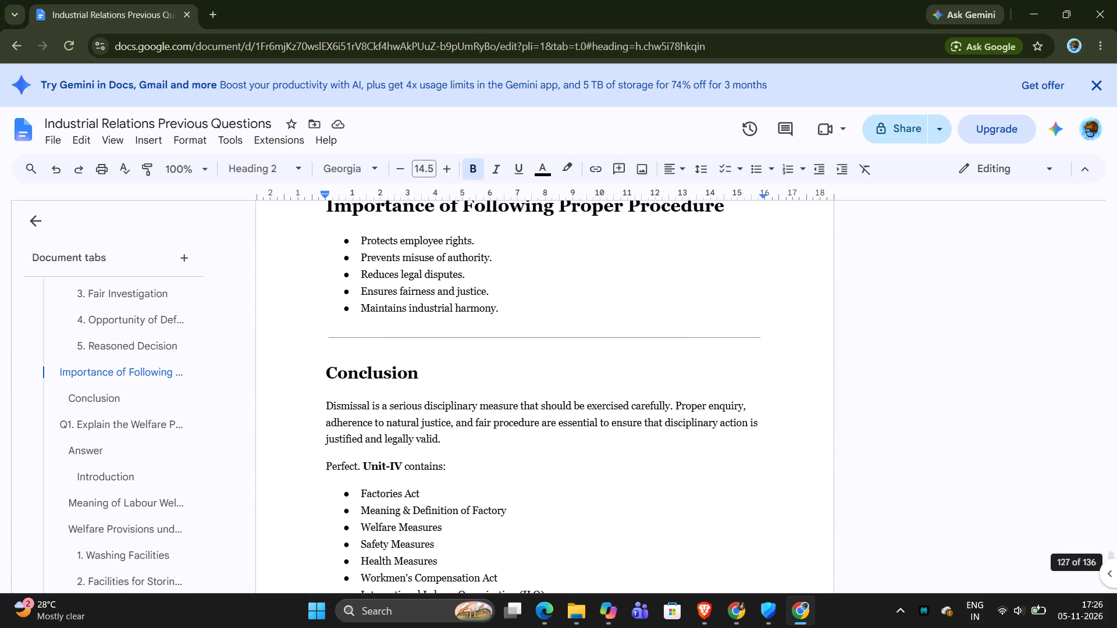
pyautogui.scroll(4, 436, 386)
pyautogui.scroll(-2, 436, 386)
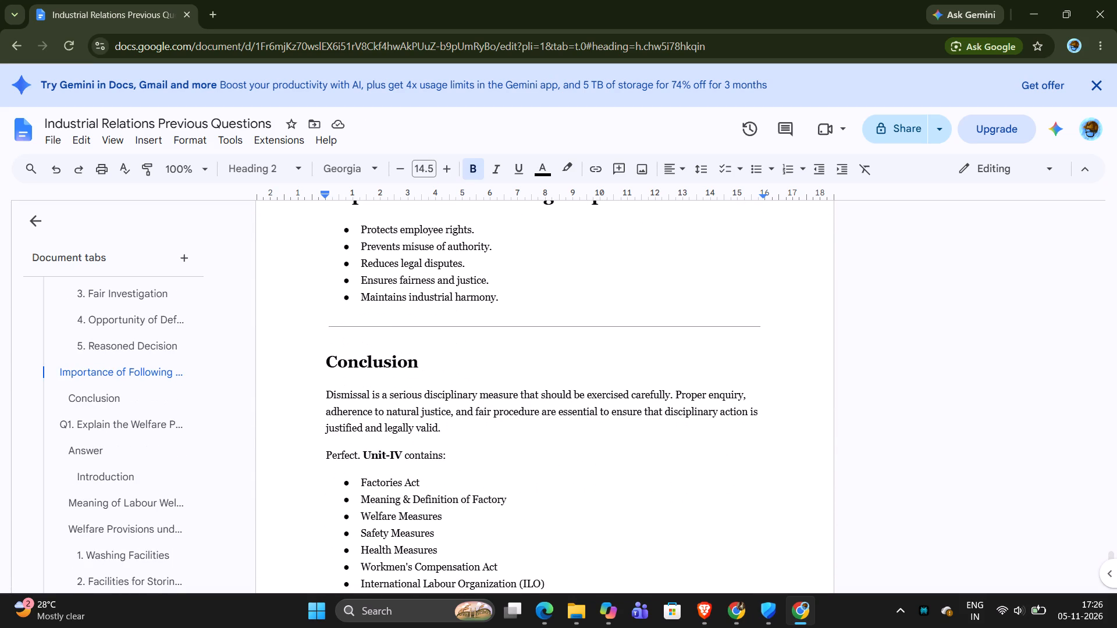
pyautogui.scroll(-1, 436, 386)
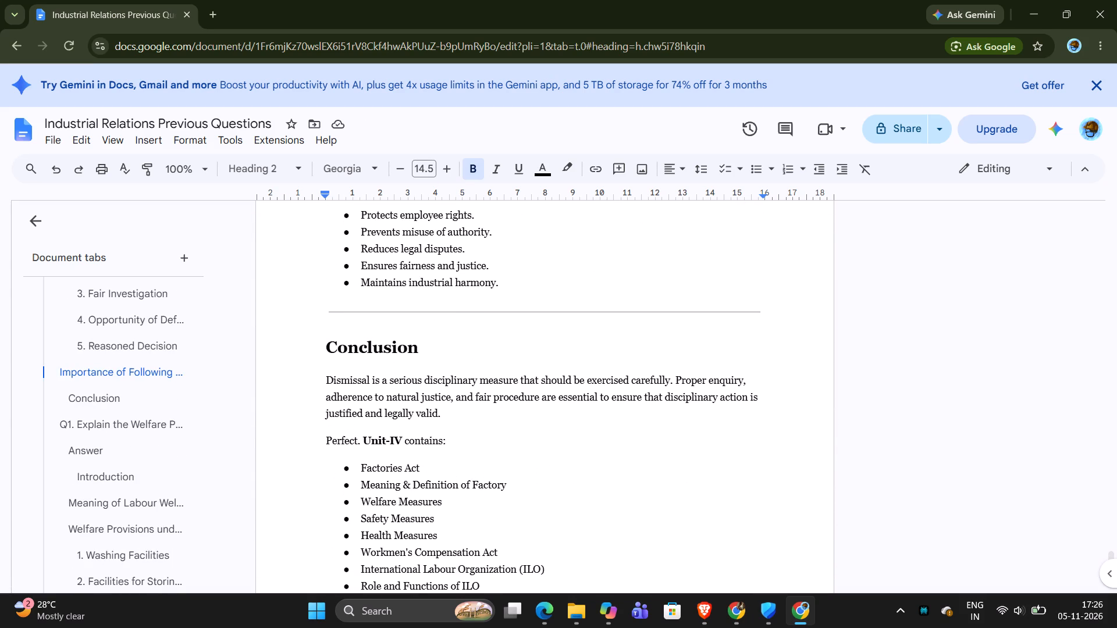
pyautogui.click(358, 437)
pyautogui.press('BackSpace')
pyautogui.press('BackSpace')
pyautogui.press('BackSpace')
pyautogui.press('BackSpace')
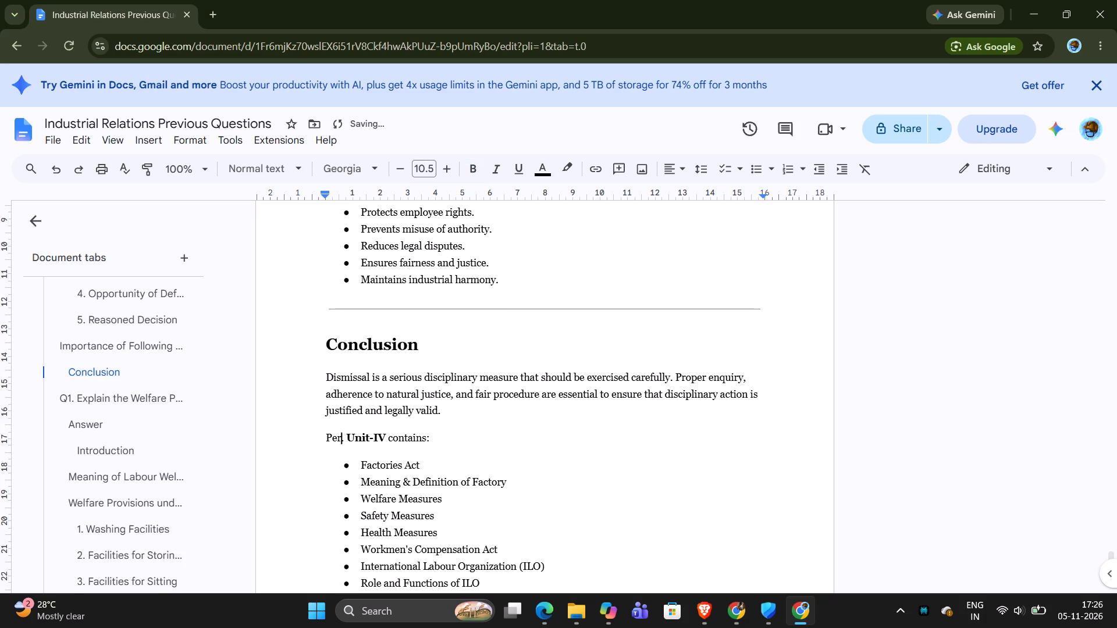
pyautogui.press('BackSpace')
pyautogui.press('Right')
pyautogui.press('BackSpace')
pyautogui.press('BackSpace')
pyautogui.press('BackSpace')
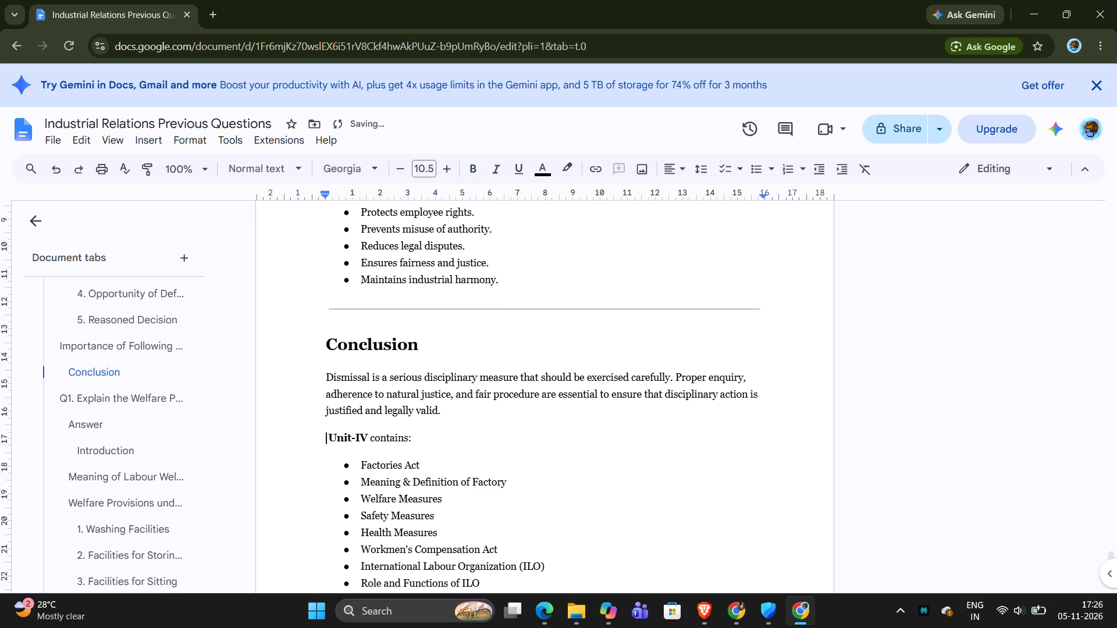
# Copy the horizontal divider above the dismissal answer's Conclusion and paste it on a new line below the Conclusion paragraph.
pyautogui.moveTo(328, 312); pyautogui.dragTo(712, 325)
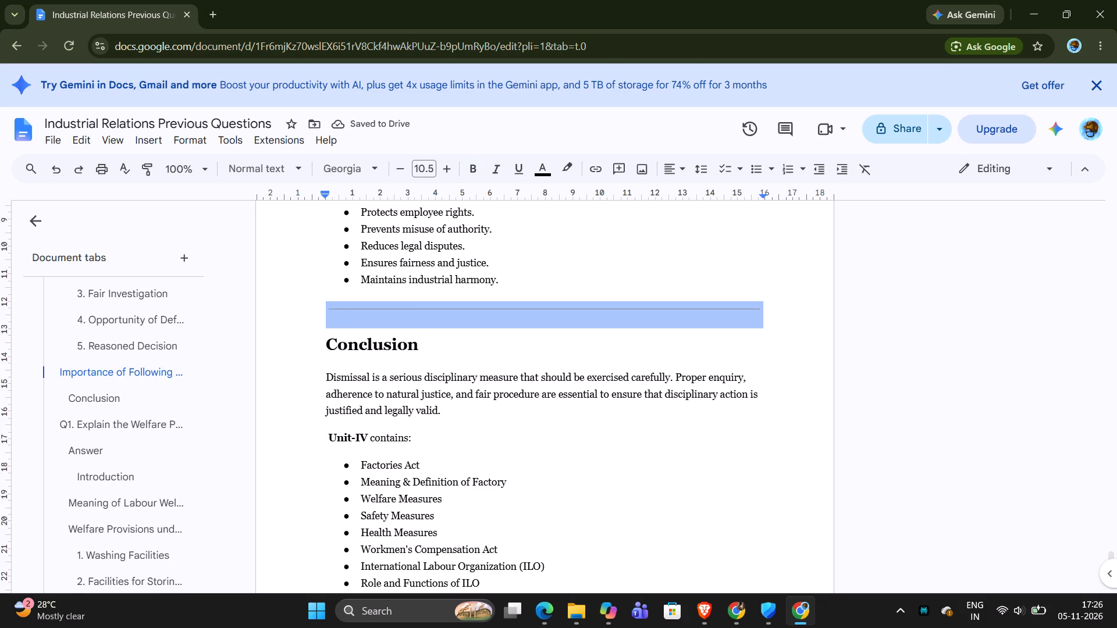
pyautogui.moveTo(712, 325); pyautogui.dragTo(714, 325)
pyautogui.hotkey('ctrl', 'c')
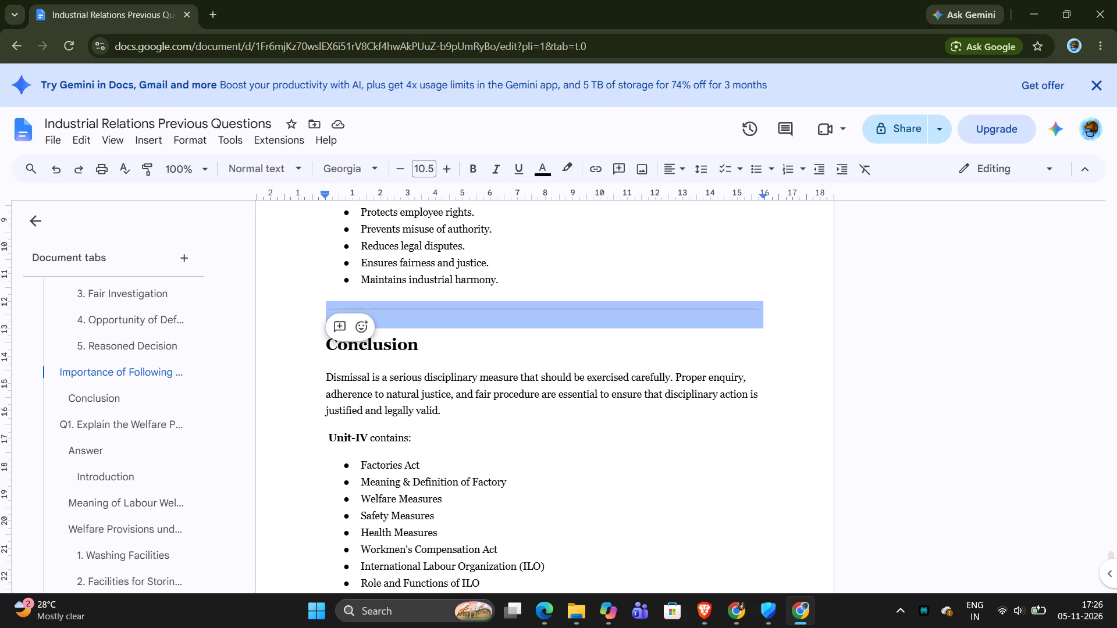
pyautogui.click(460, 411)
pyautogui.press('Return')
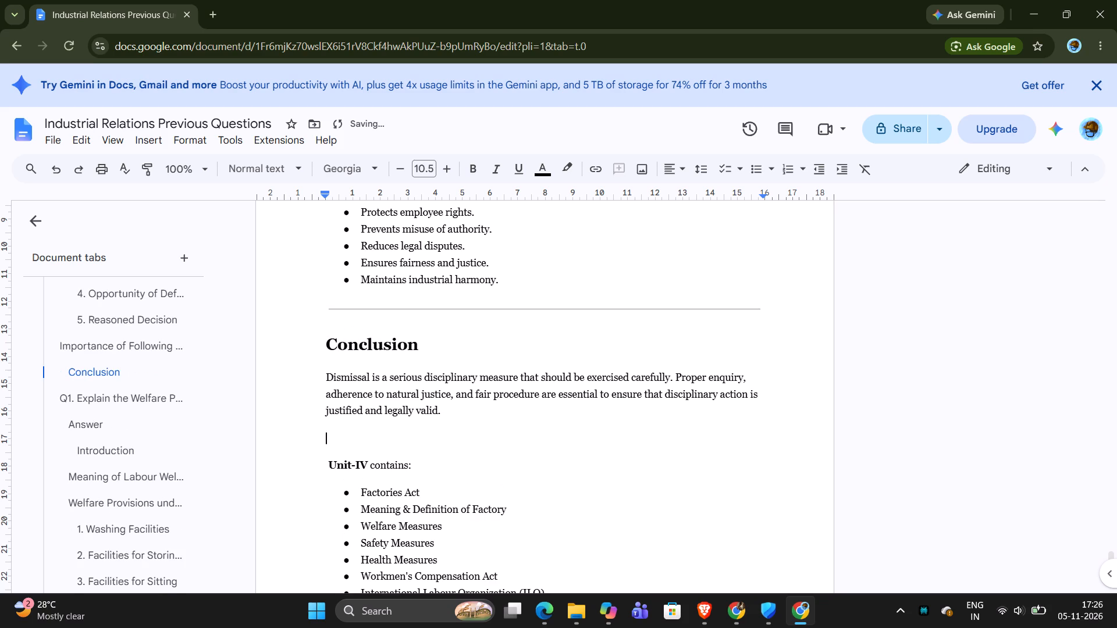
pyautogui.hotkey('ctrl', 'v')
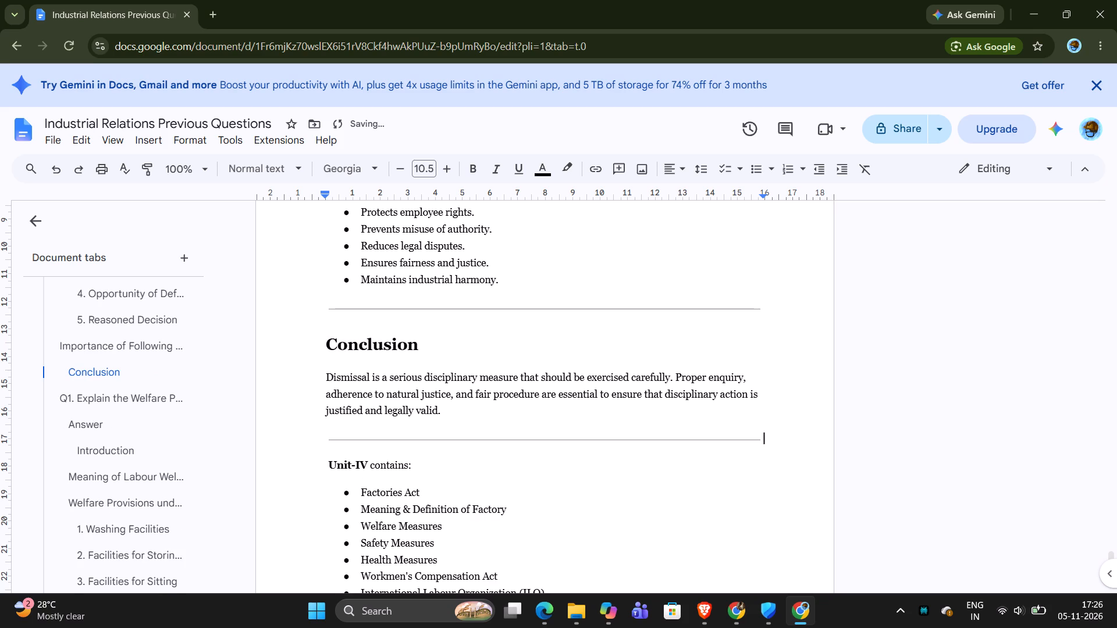
# Set the "Unit-IV contains:" line to font size 13.5.
pyautogui.moveTo(326, 464); pyautogui.dragTo(472, 452)
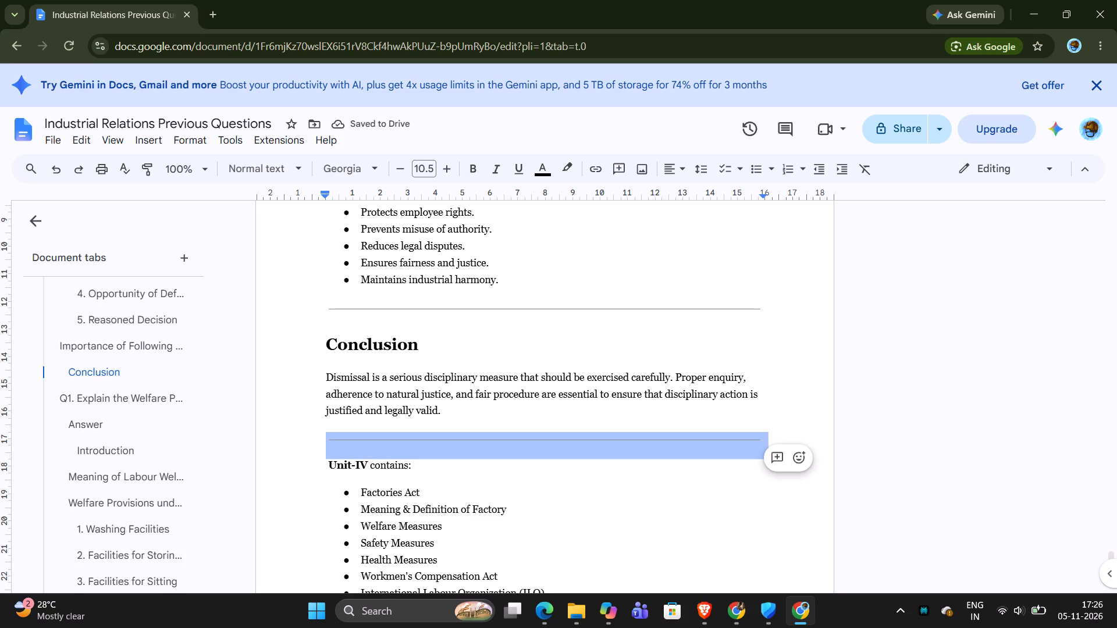
pyautogui.click(422, 473)
pyautogui.moveTo(422, 473); pyautogui.dragTo(311, 479)
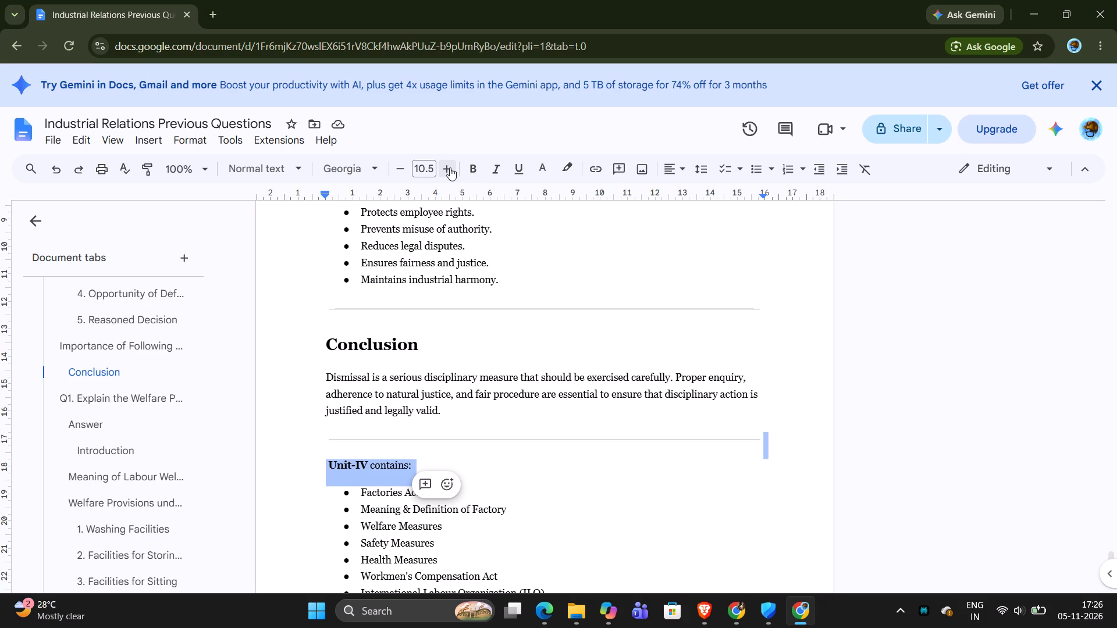
pyautogui.tripleClick(450, 167)
# Set the Structure of ILO heading in the Q3 answer to font size 17.5.
pyautogui.scroll(-2, 569, 482)
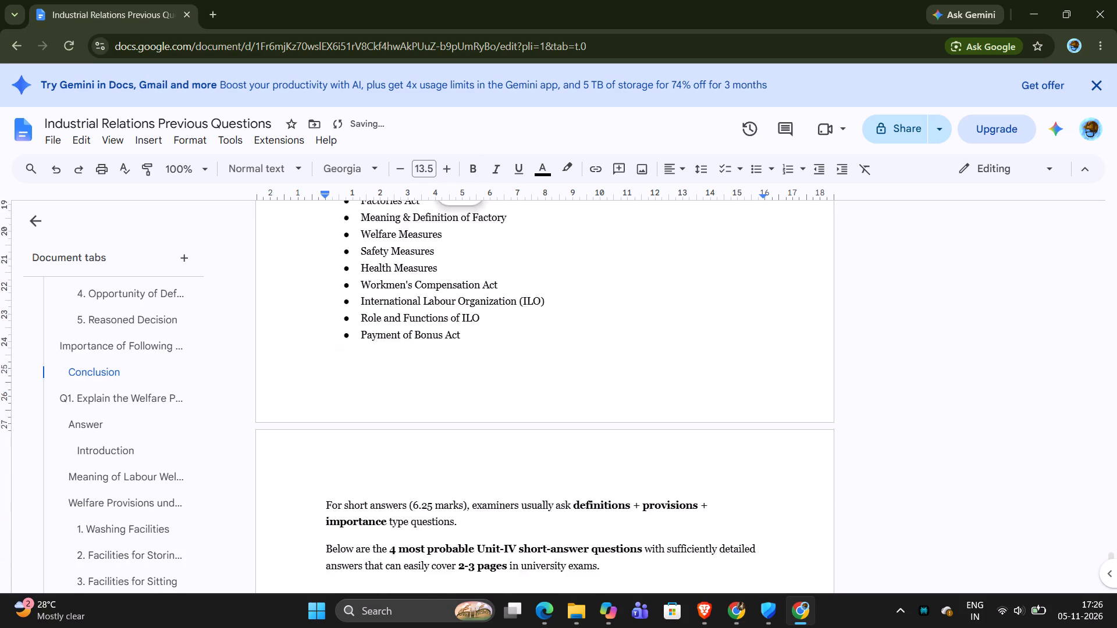
pyautogui.scroll(-4, 569, 482)
pyautogui.scroll(3, 569, 482)
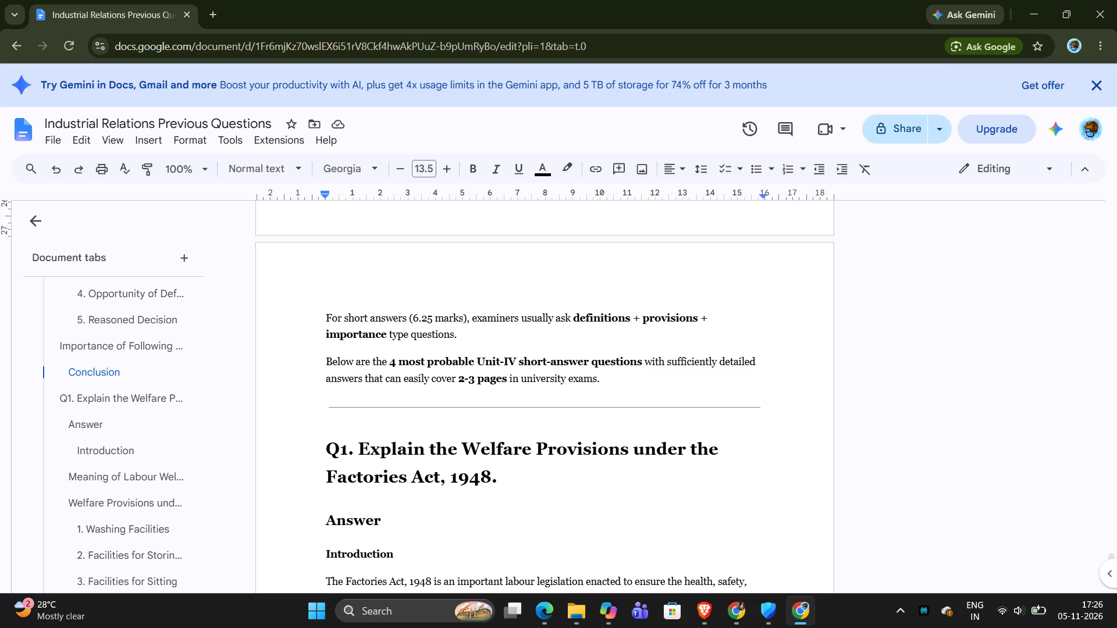
pyautogui.scroll(1, 515, 357)
pyautogui.scroll(-14, 515, 357)
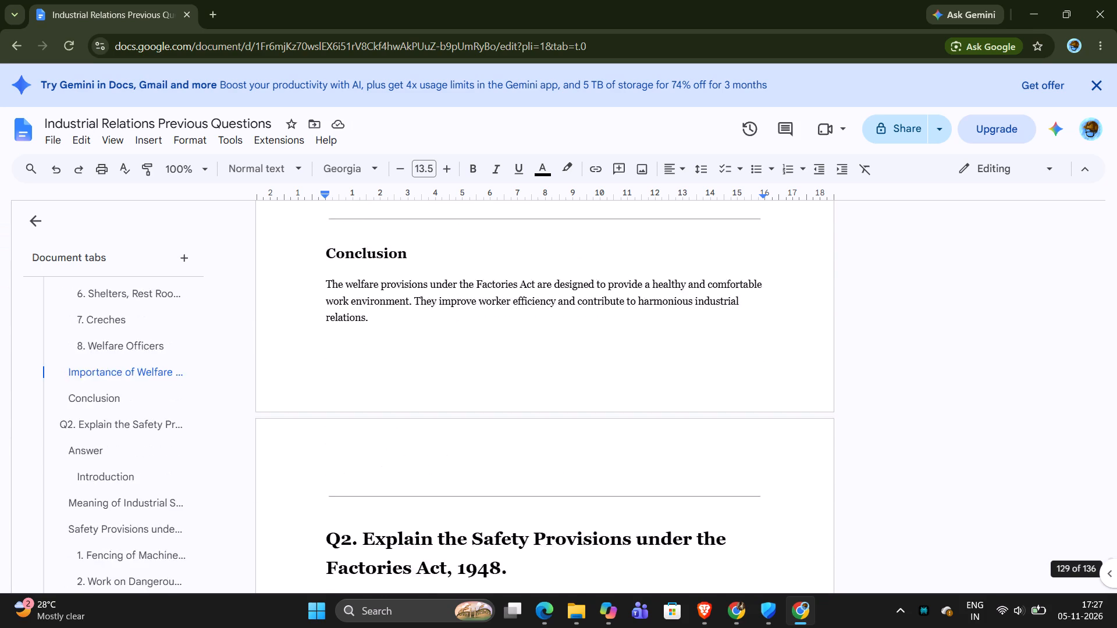
pyautogui.scroll(-20, 515, 357)
pyautogui.scroll(-5, 515, 357)
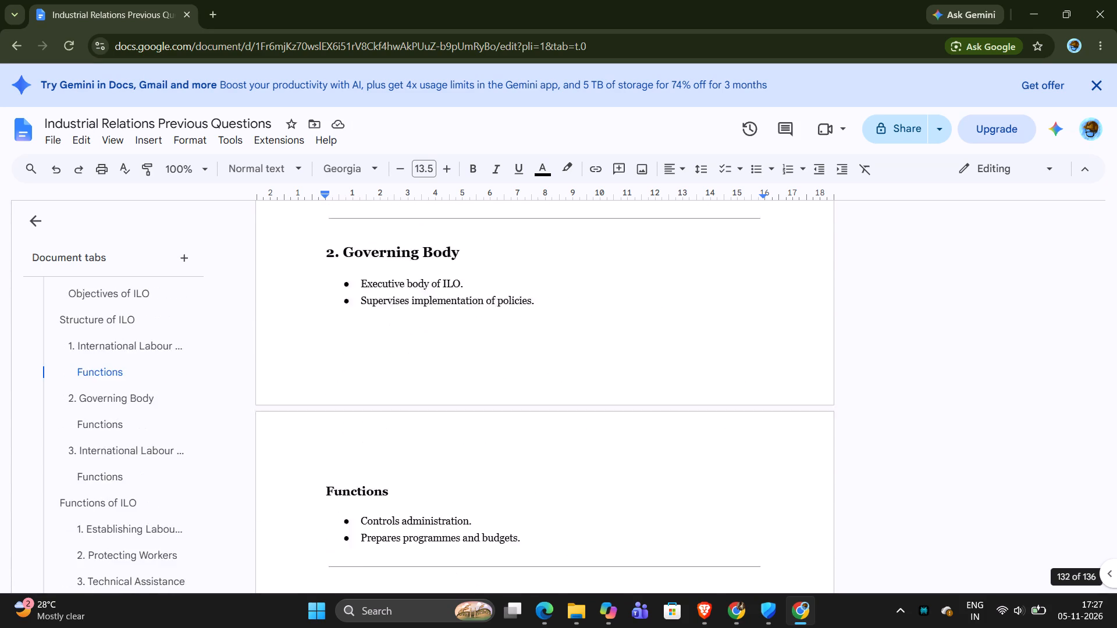
pyautogui.scroll(-2, 515, 357)
pyautogui.scroll(11, 515, 357)
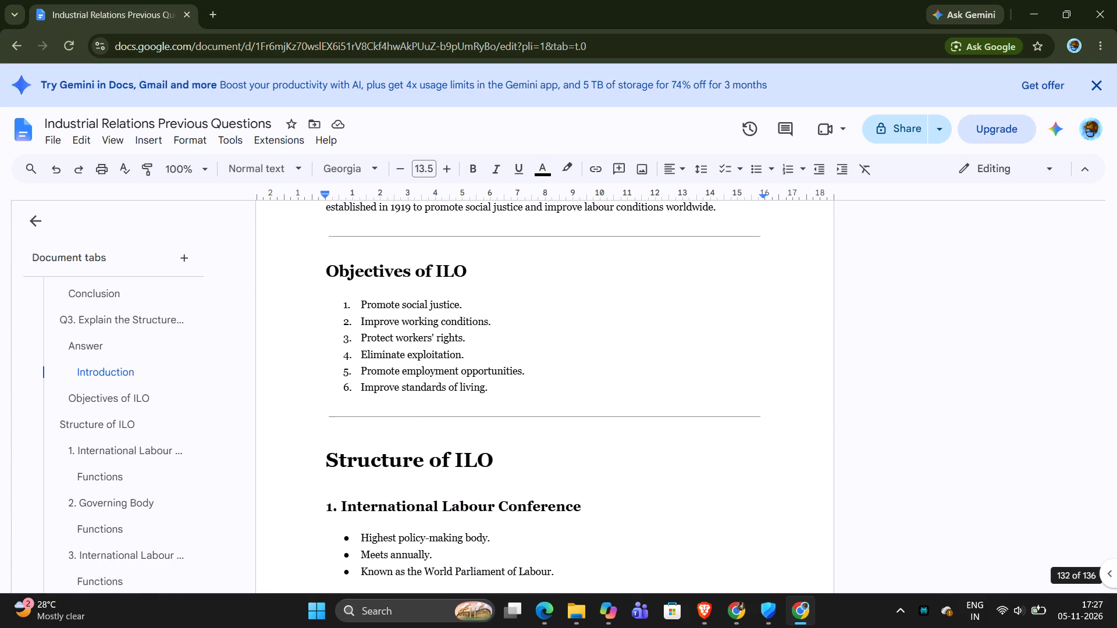
pyautogui.moveTo(495, 466); pyautogui.dragTo(299, 468)
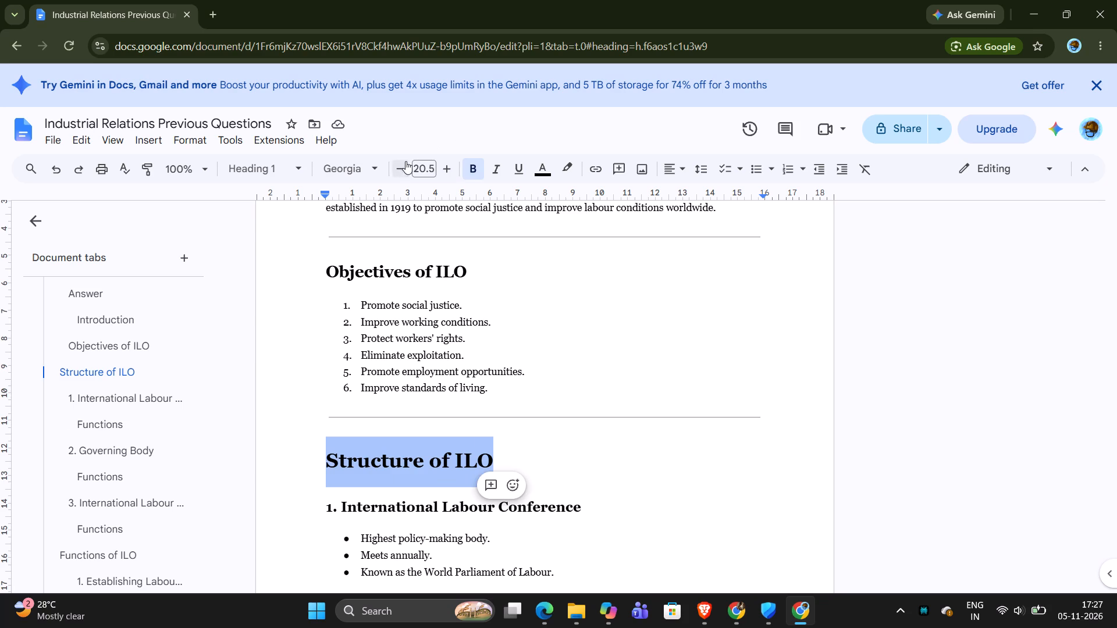
pyautogui.tripleClick(397, 165)
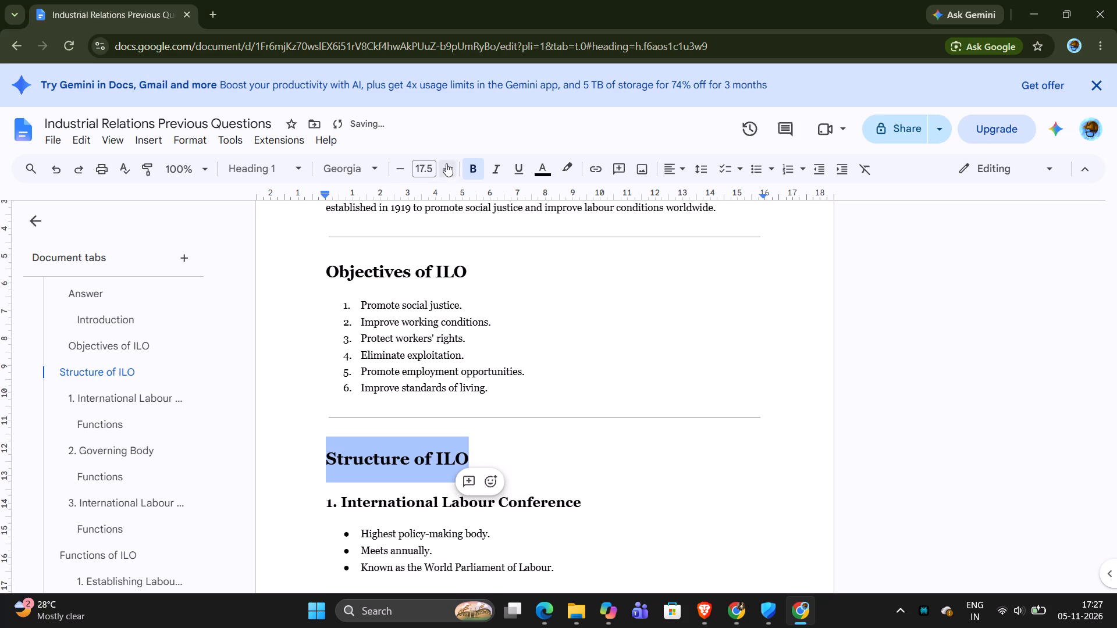
pyautogui.moveTo(446, 163); pyautogui.dragTo(470, 447)
# Set the Functions of ILO heading in the Q3 answer to font size 17.5.
pyautogui.scroll(-6, 470, 447)
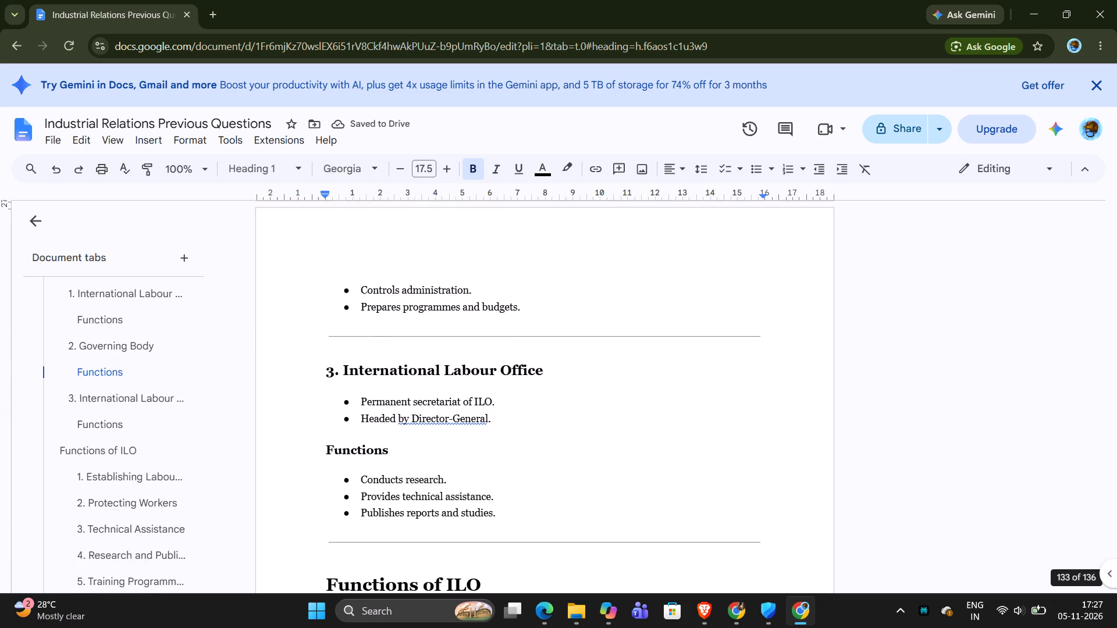
pyautogui.scroll(-3, 470, 447)
pyautogui.click(468, 371)
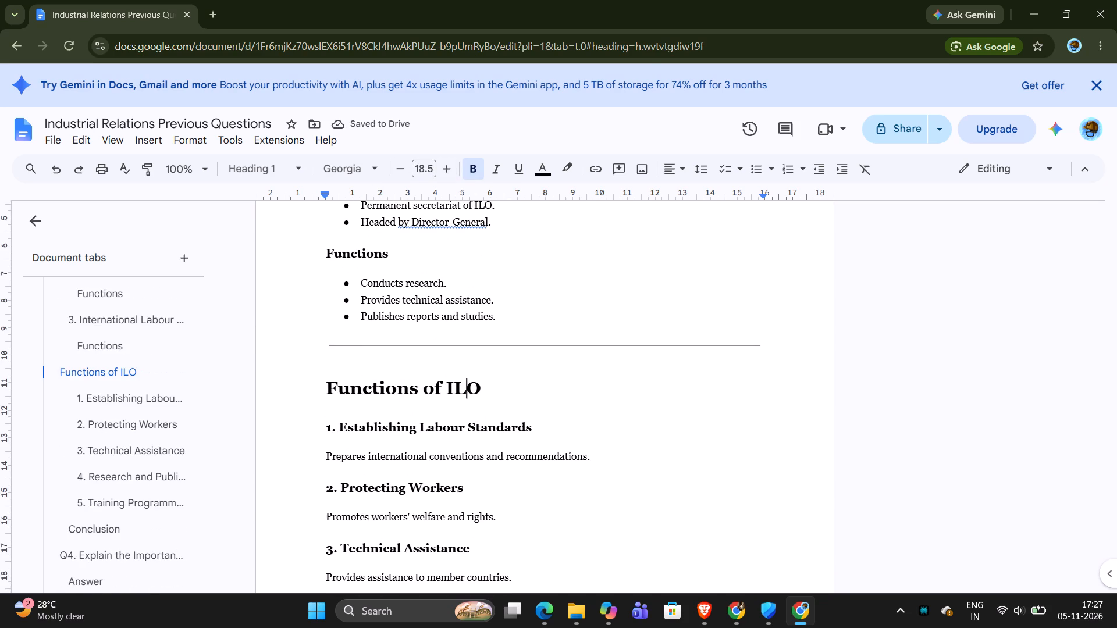
pyautogui.moveTo(496, 393); pyautogui.dragTo(316, 402)
pyautogui.moveTo(399, 163); pyautogui.dragTo(412, 376)
pyautogui.scroll(-1, 412, 376)
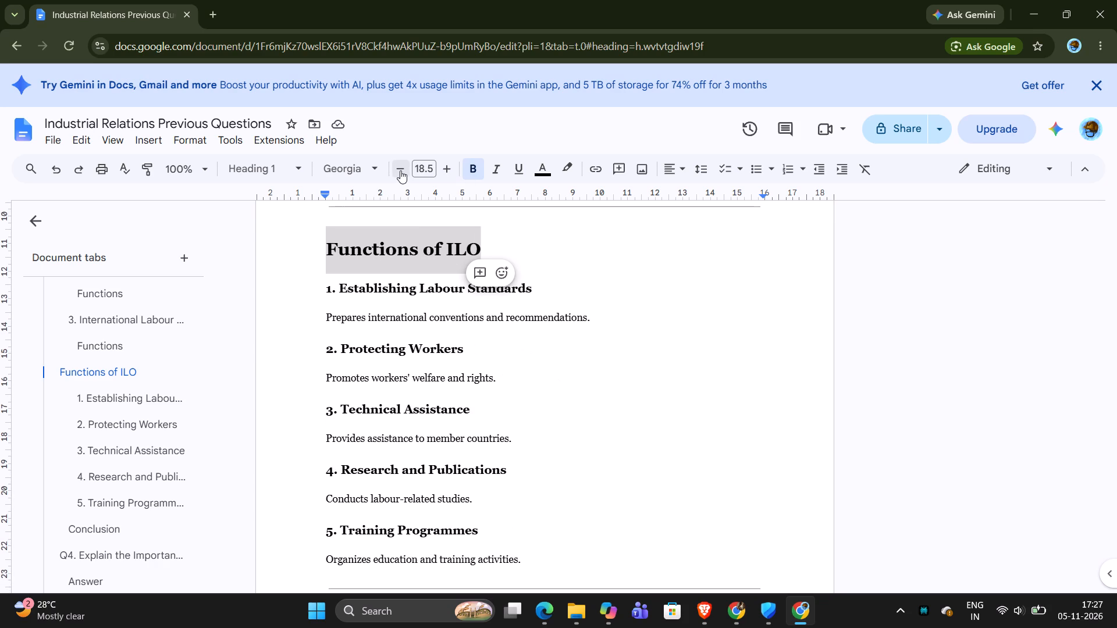
pyautogui.click(400, 170)
# Set the whole Q4 Payment of Bonus Act, 1965 question title to font size 17.5.
pyautogui.scroll(-6, 433, 366)
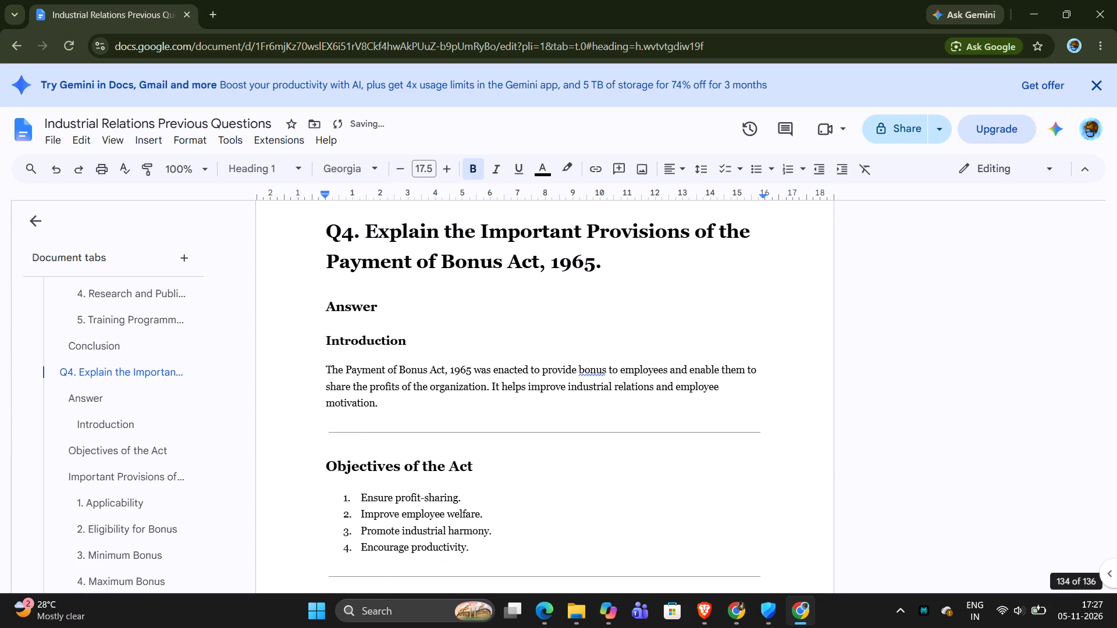
pyautogui.click(565, 256)
pyautogui.moveTo(646, 268); pyautogui.dragTo(268, 256)
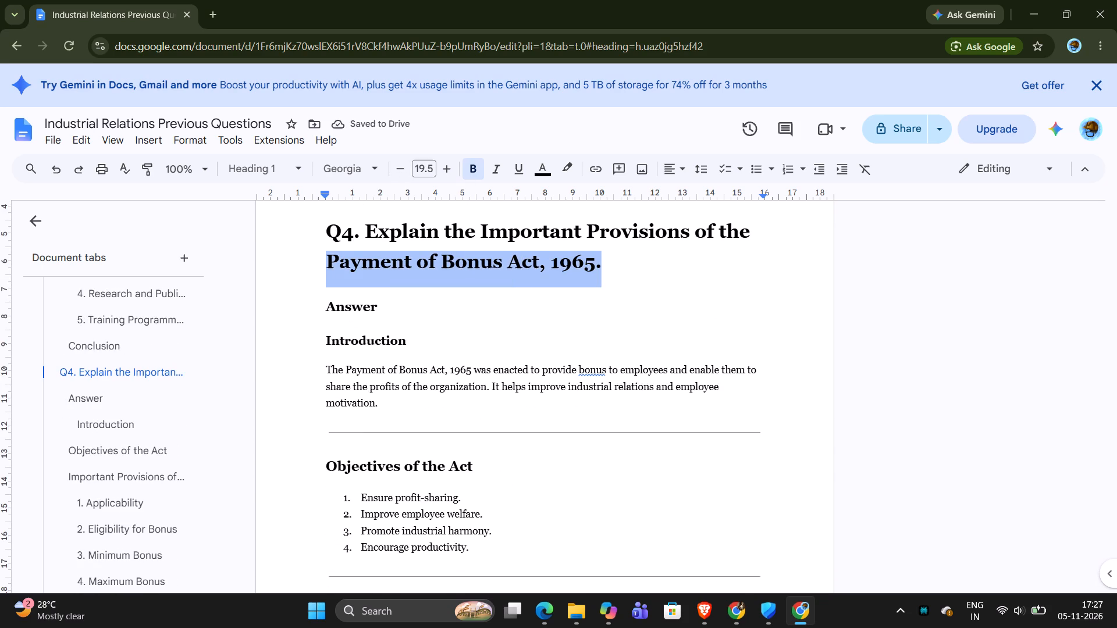
pyautogui.moveTo(268, 256); pyautogui.dragTo(266, 252)
pyautogui.moveTo(324, 231); pyautogui.dragTo(629, 269)
pyautogui.doubleClick(404, 167)
pyautogui.scroll(-1, 508, 392)
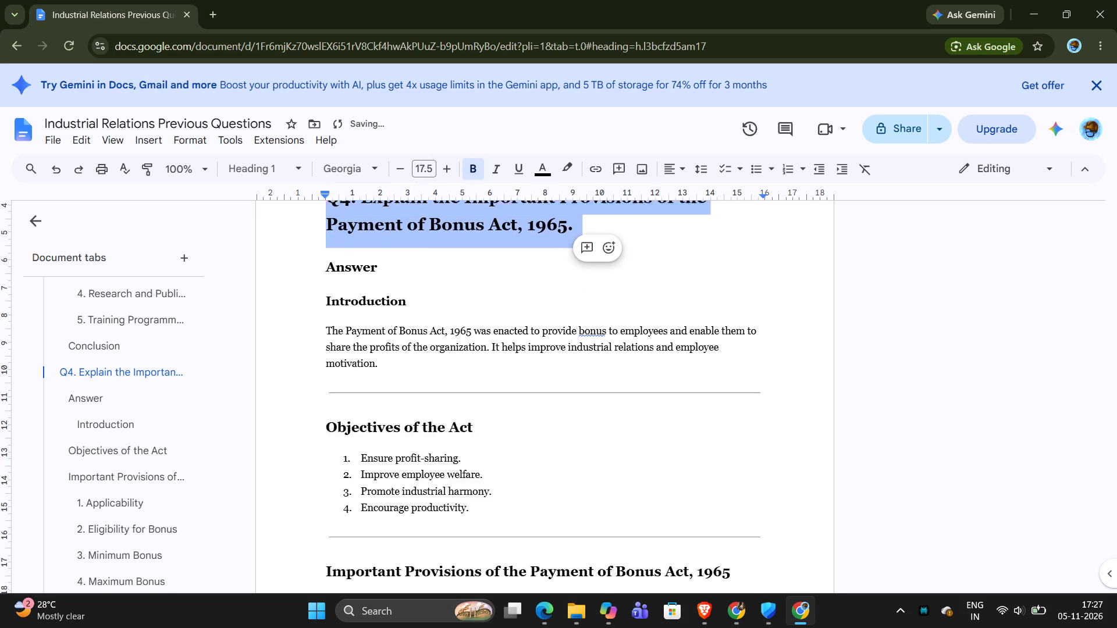
pyautogui.scroll(-2, 508, 392)
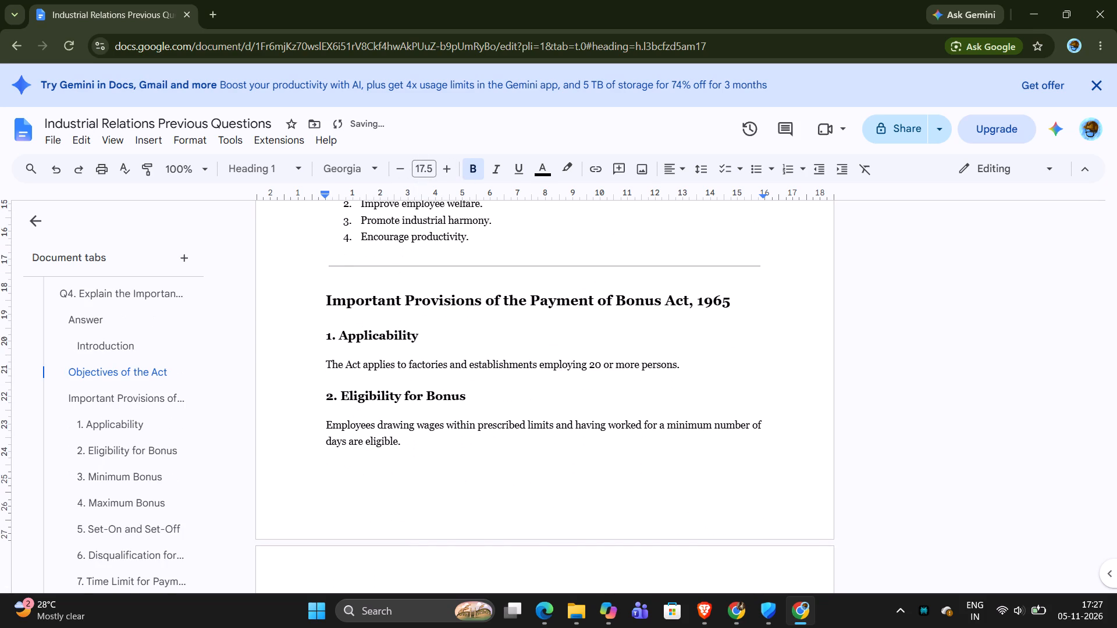
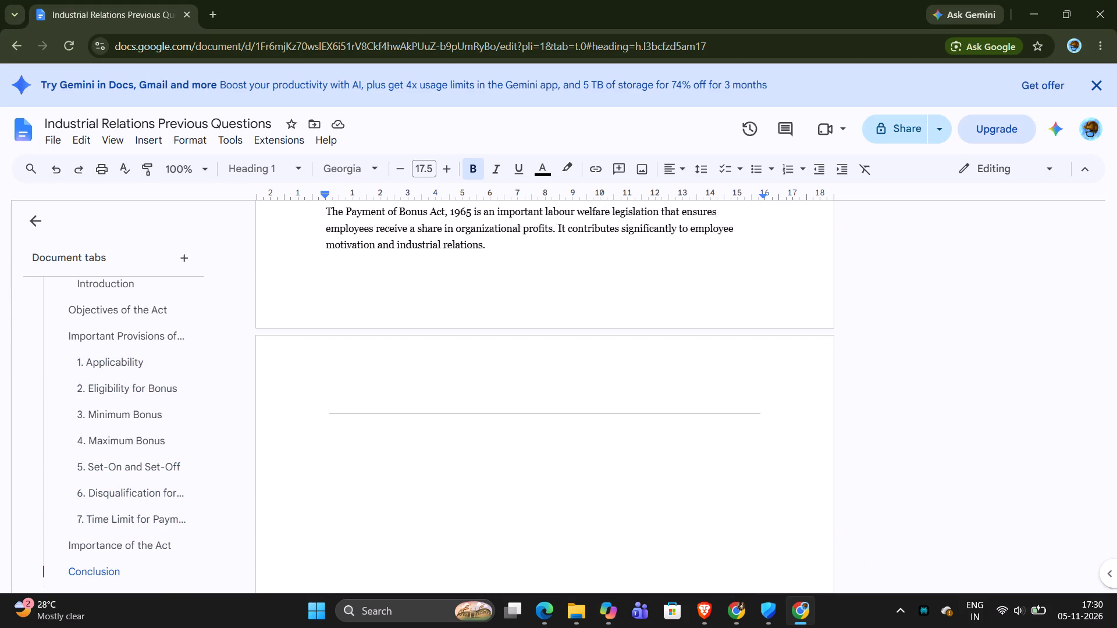
pyautogui.scroll(1, 425, 544)
pyautogui.click(764, 429)
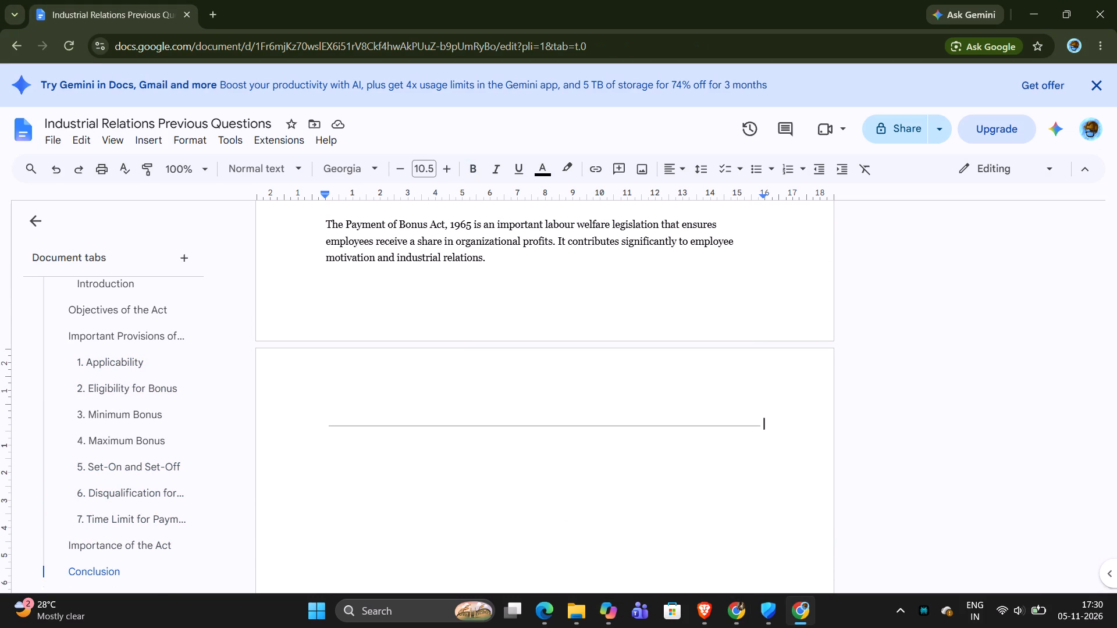
pyautogui.press('BackSpace')
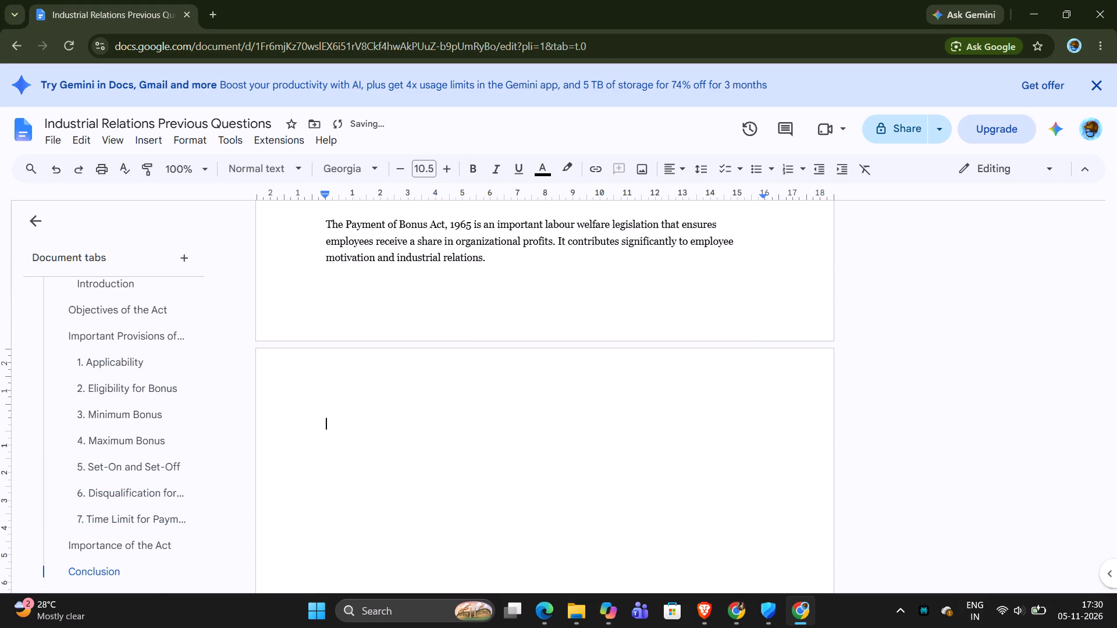
# Paste the copied Unit-IV long answers on the new page after the existing Payment of Bonus Act conclusion.
pyautogui.press('Up')
pyautogui.press('Down')
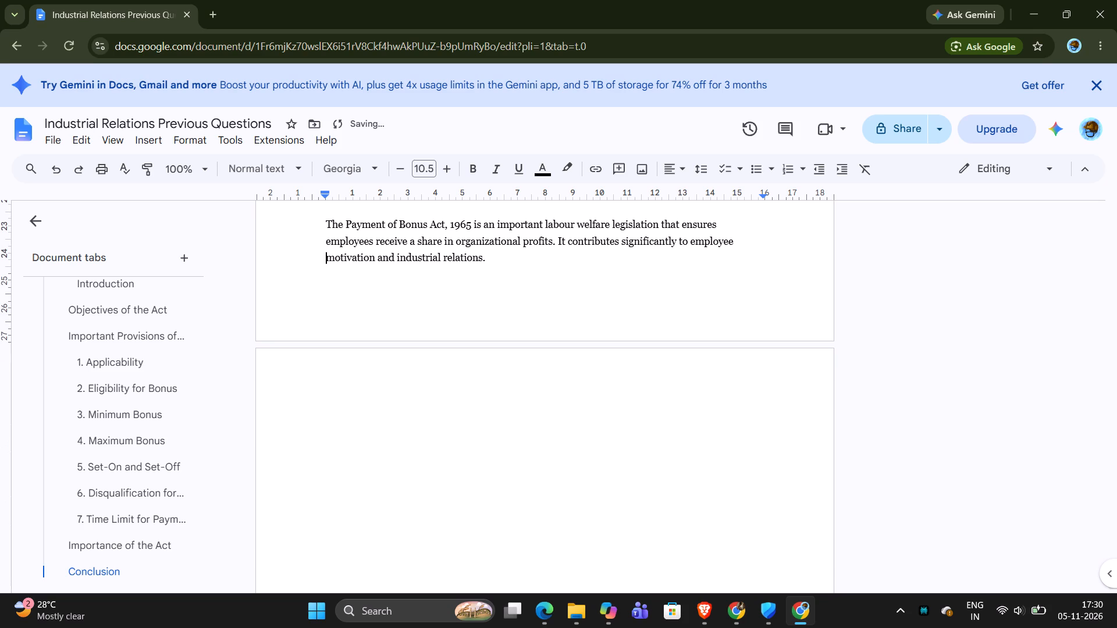
pyautogui.hotkey('ctrl', 'v')
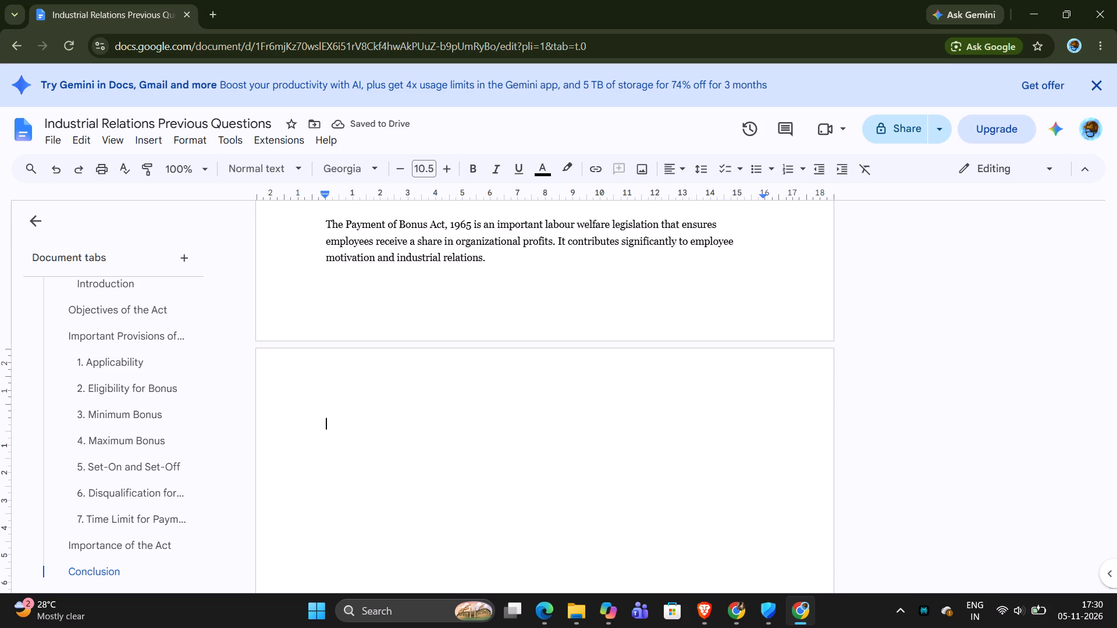
# Delete the empty line at the top of the blank page following the pasted long-answer conclusion.
pyautogui.scroll(-1, 446, 397)
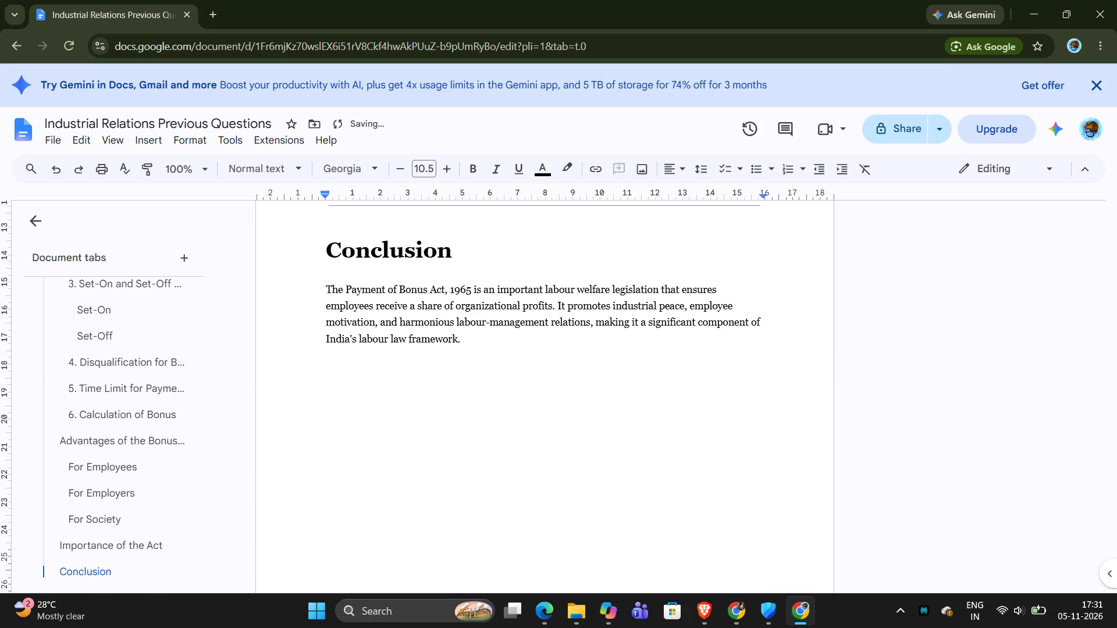
pyautogui.scroll(-7, 446, 397)
pyautogui.scroll(2, 446, 397)
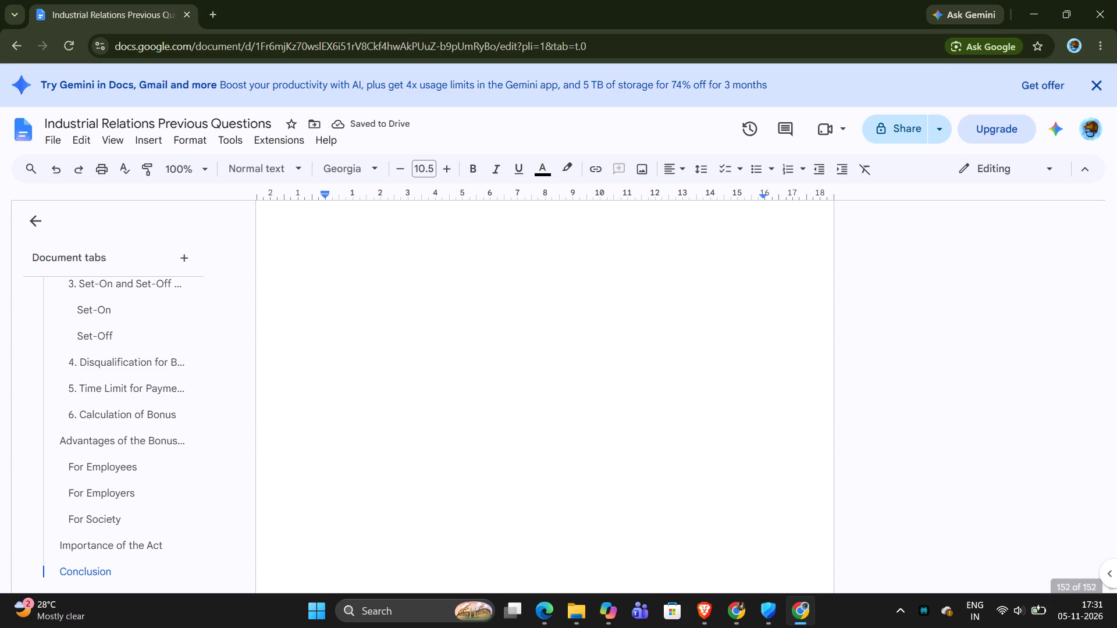
pyautogui.scroll(2, 446, 397)
pyautogui.click(378, 341)
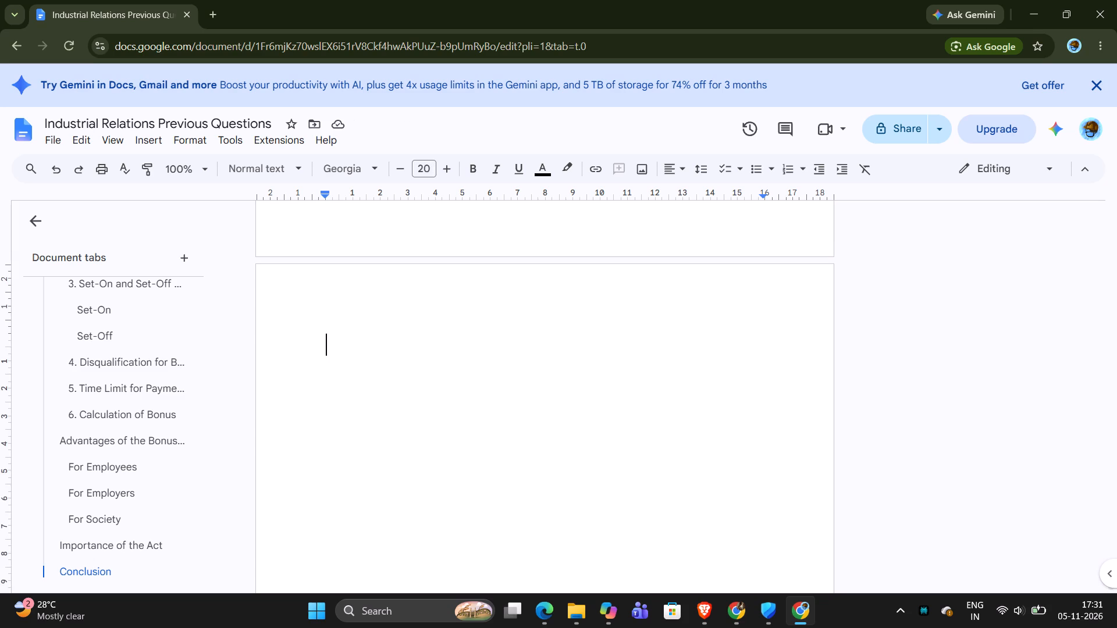
pyautogui.press('BackSpace')
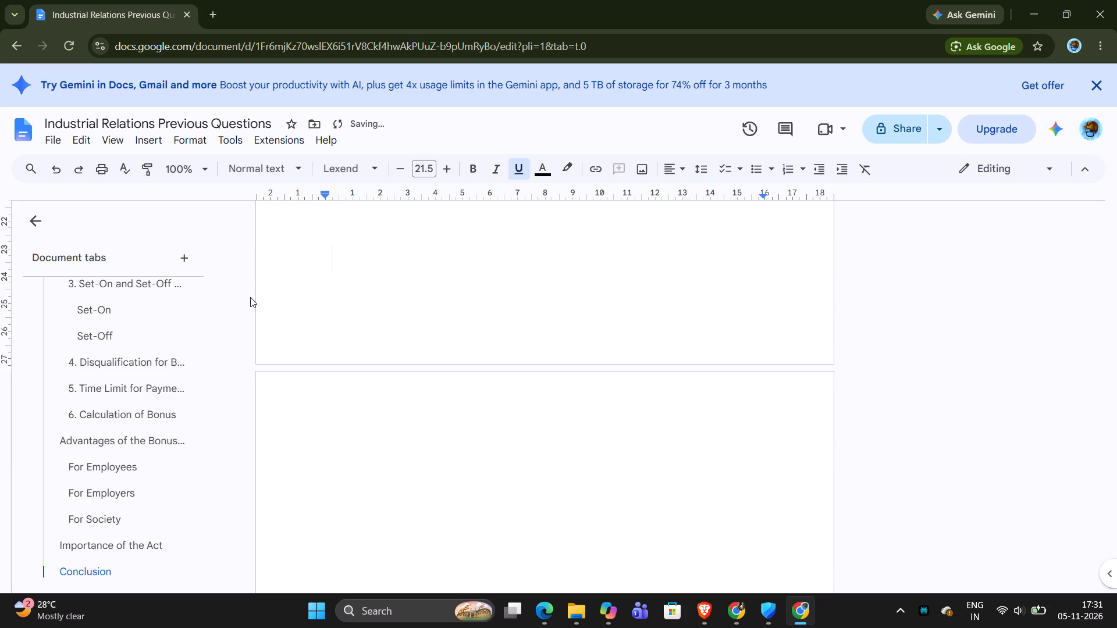
# Hide the document outline.
pyautogui.click(30, 224)
# Reduce the Conclusion heading of the pasted Q4 long answer to 16.5 pt.
pyautogui.scroll(3, 377, 388)
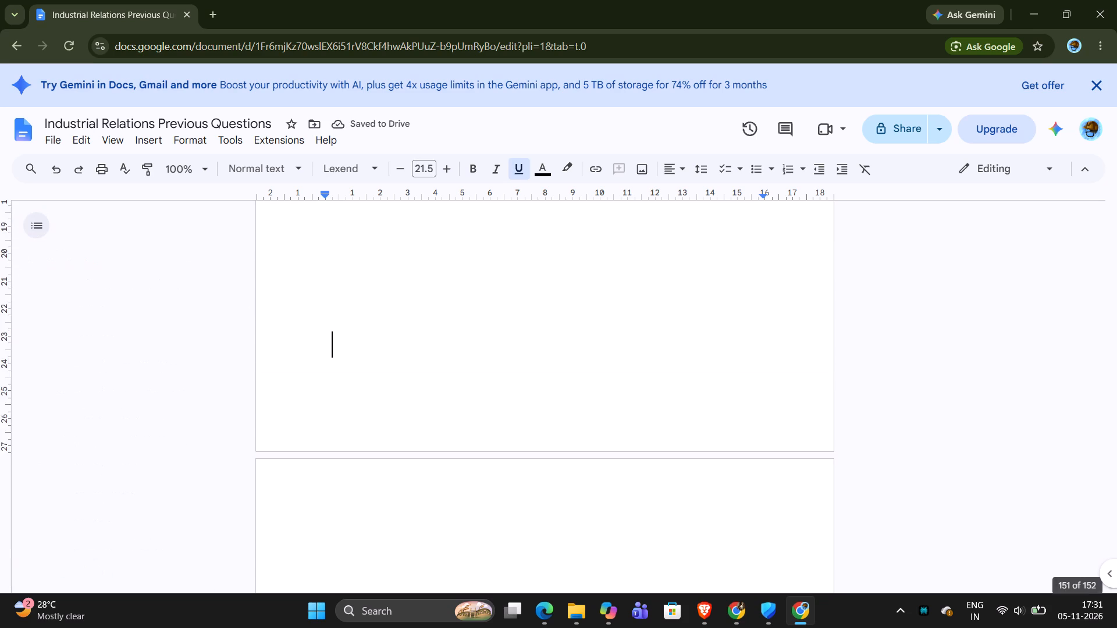
pyautogui.scroll(9, 377, 388)
pyautogui.scroll(-4, 377, 388)
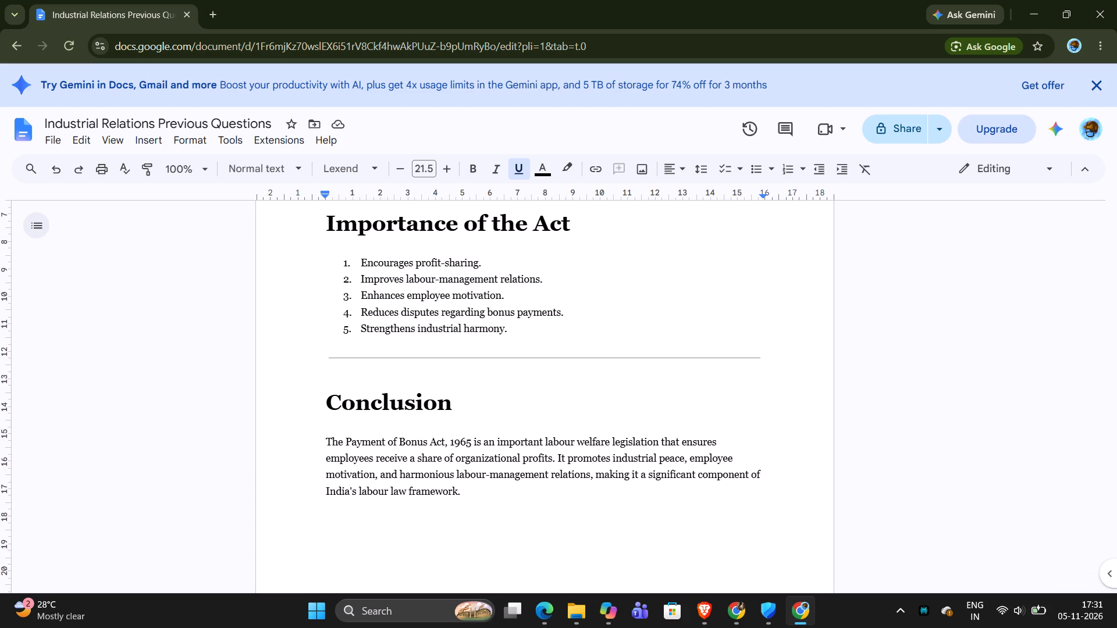
pyautogui.scroll(-2, 434, 386)
pyautogui.scroll(1, 434, 386)
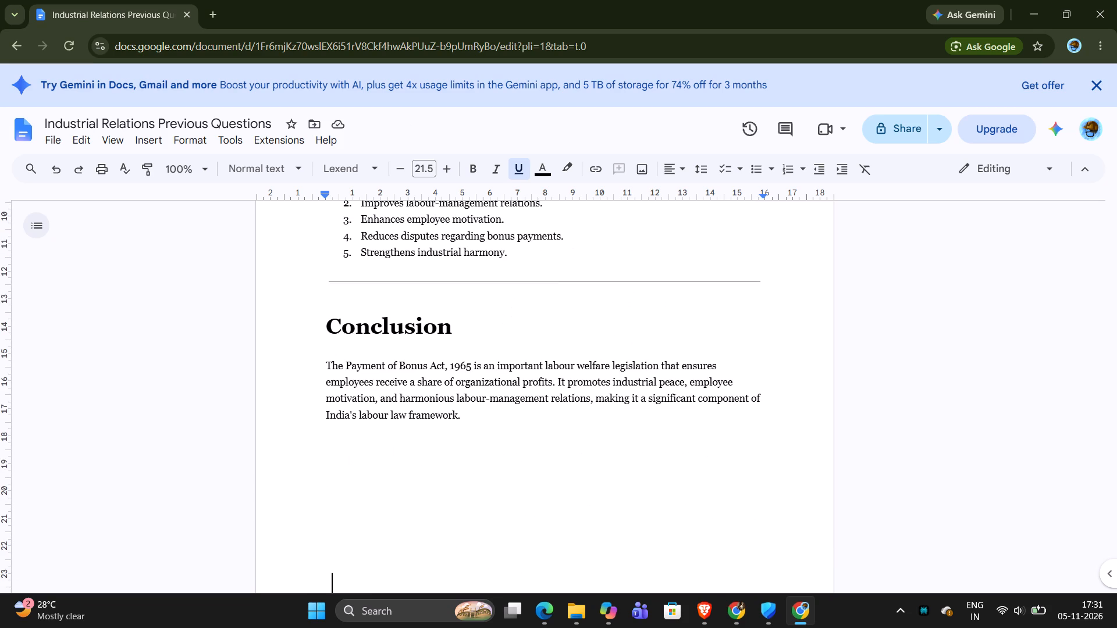
pyautogui.moveTo(460, 328); pyautogui.dragTo(304, 324)
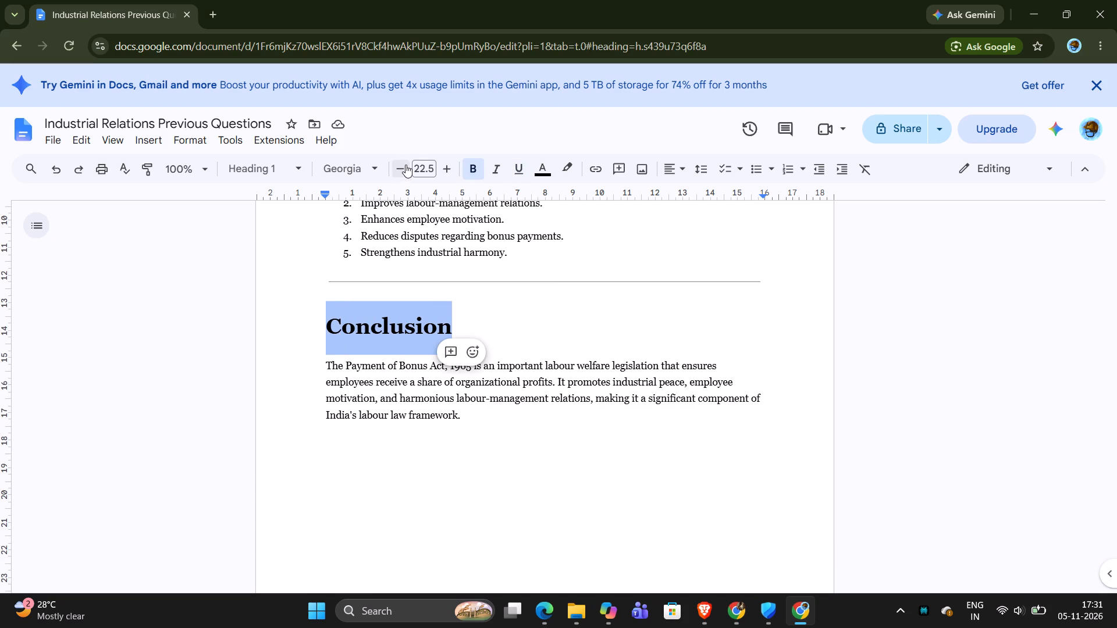
pyautogui.tripleClick(405, 165)
pyautogui.click(405, 165)
pyautogui.click(405, 165)
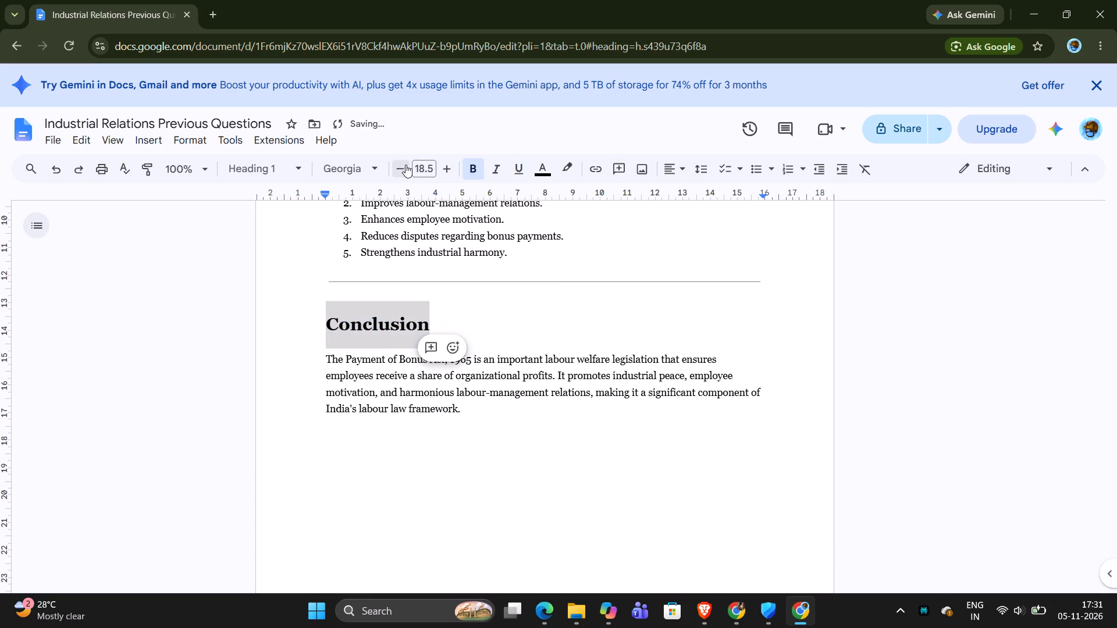
pyautogui.click(405, 165)
# Reduce the Importance of the Act heading in the Q4 long answer to 16.5 pt.
pyautogui.scroll(2, 419, 251)
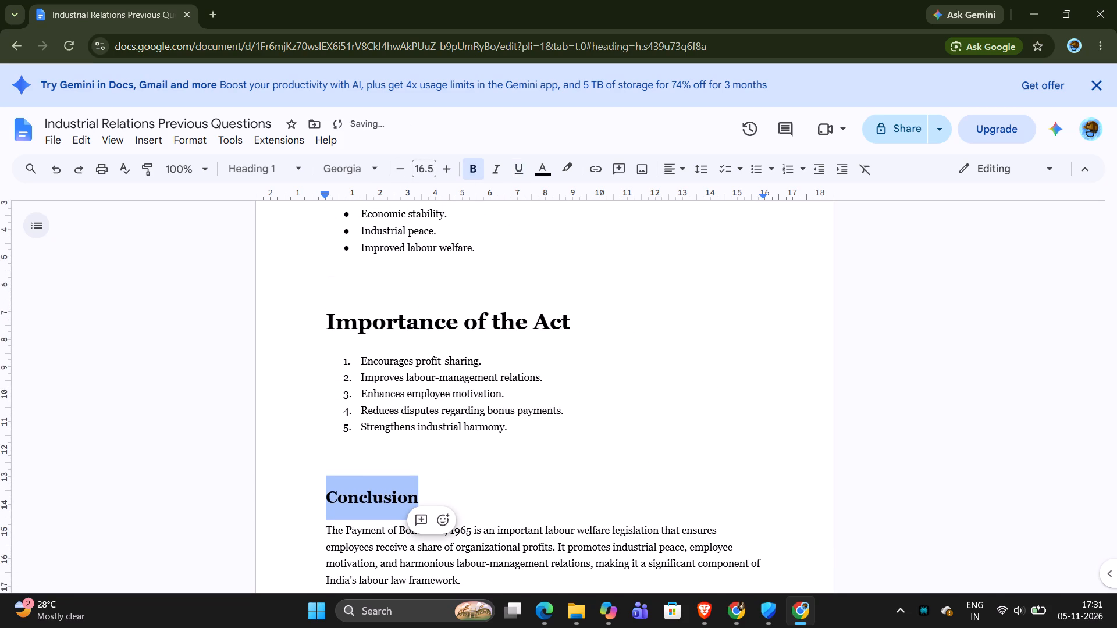
pyautogui.moveTo(581, 322); pyautogui.dragTo(298, 341)
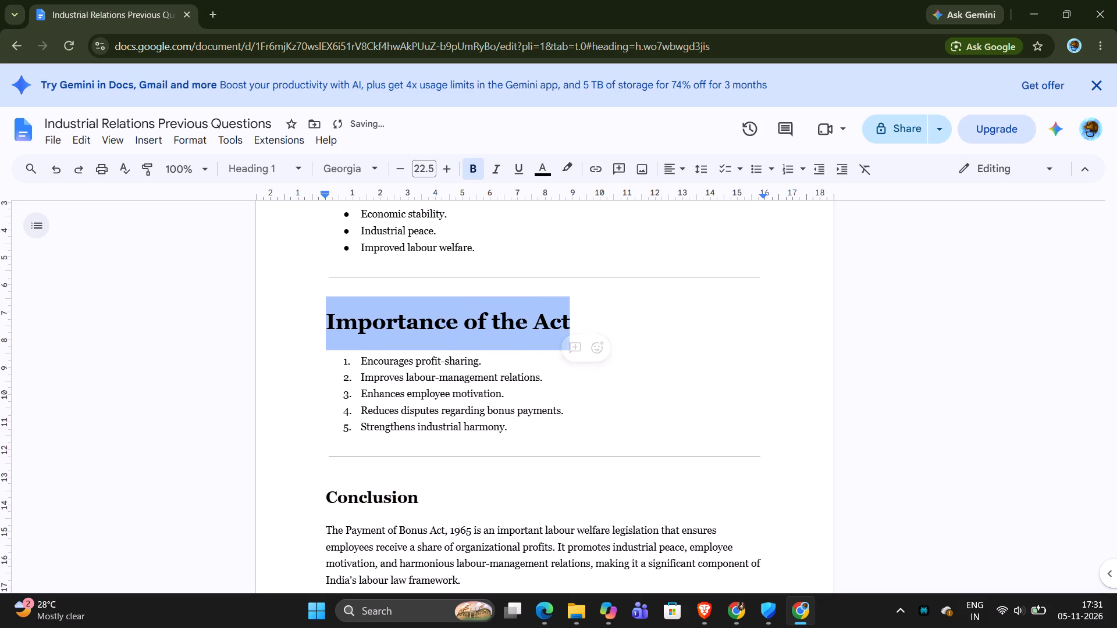
pyautogui.tripleClick(403, 165)
pyautogui.doubleClick(403, 165)
pyautogui.click(403, 165)
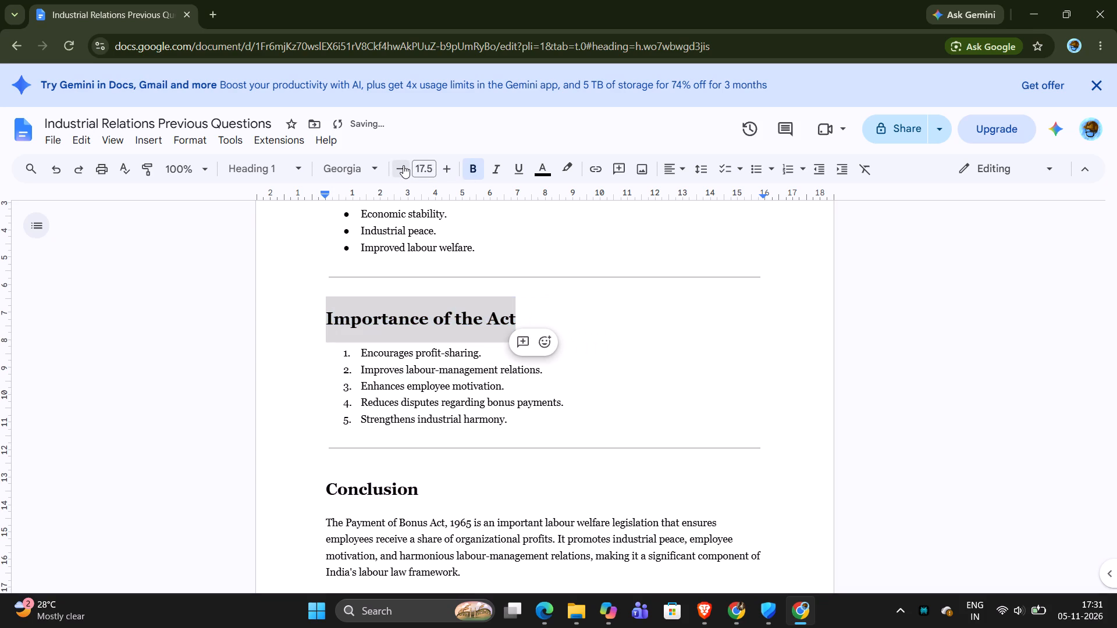
# Reduce the For Society subheading in the Q4 long answer to 14.5 pt.
pyautogui.scroll(4, 431, 248)
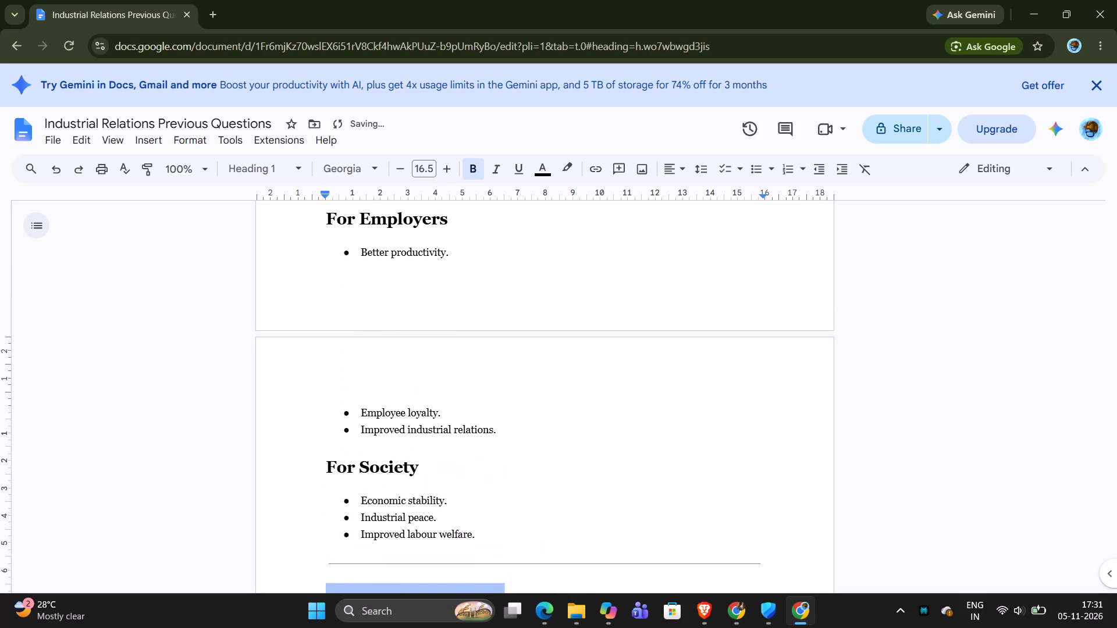
pyautogui.moveTo(417, 473); pyautogui.dragTo(287, 459)
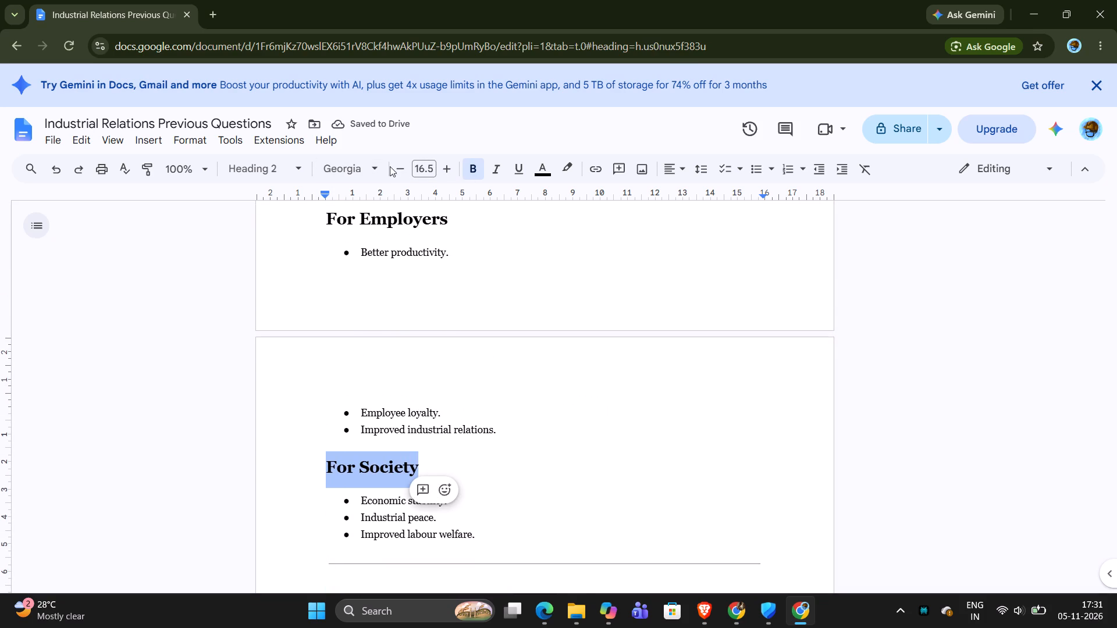
pyautogui.doubleClick(399, 167)
# Reduce the Q4 question heading on the Payment of Bonus Act, 1965 to 16.5 pt.
pyautogui.scroll(10, 447, 324)
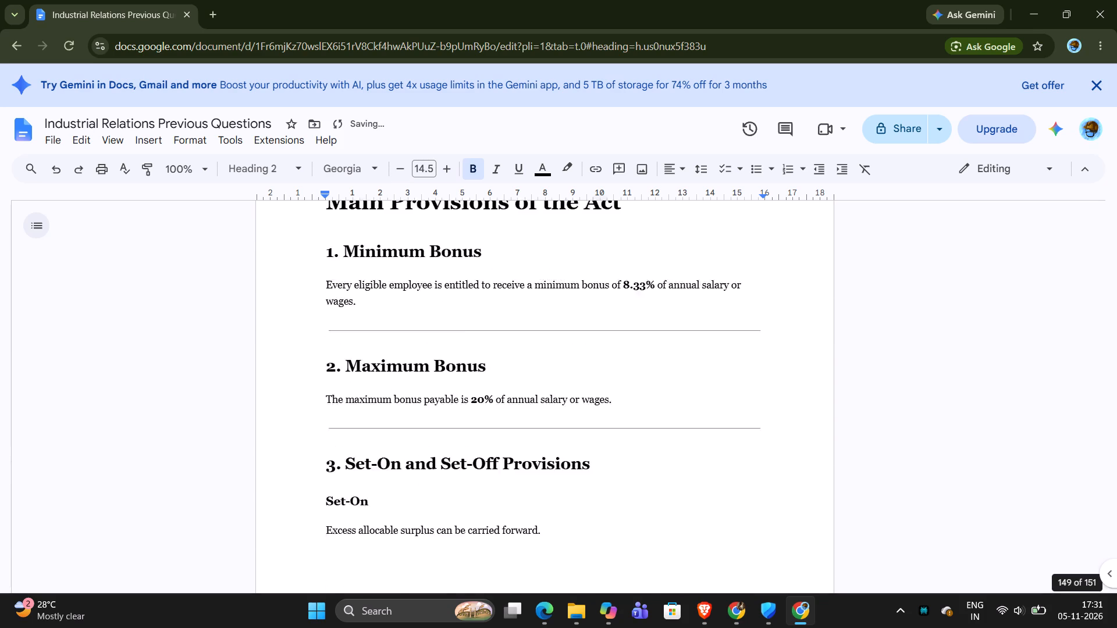
pyautogui.scroll(16, 447, 324)
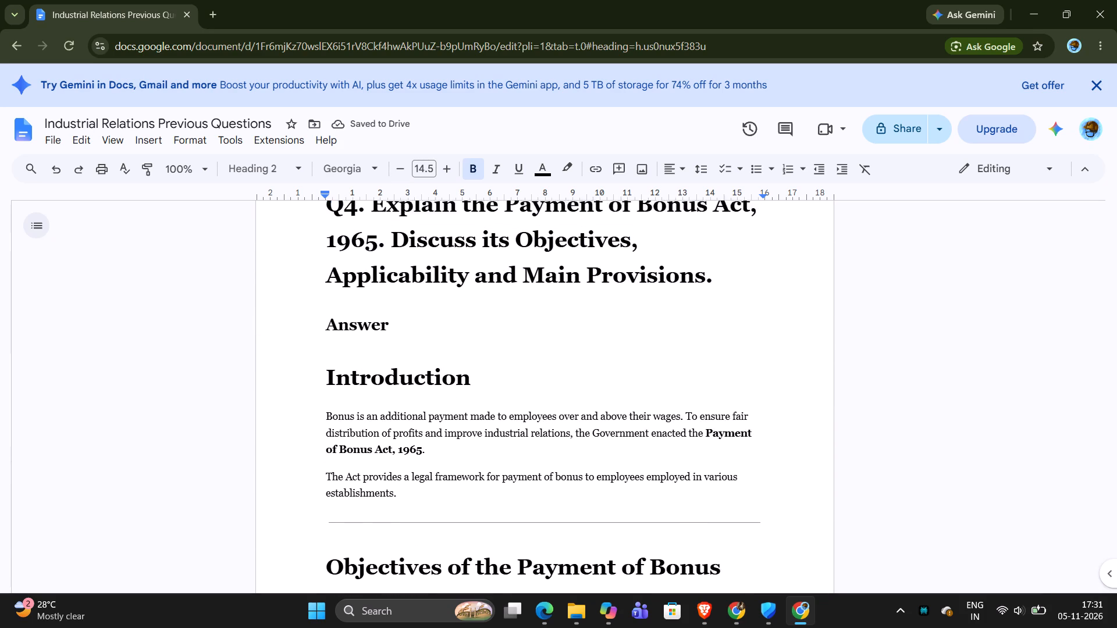
pyautogui.scroll(1, 447, 324)
pyautogui.moveTo(321, 295); pyautogui.dragTo(733, 381)
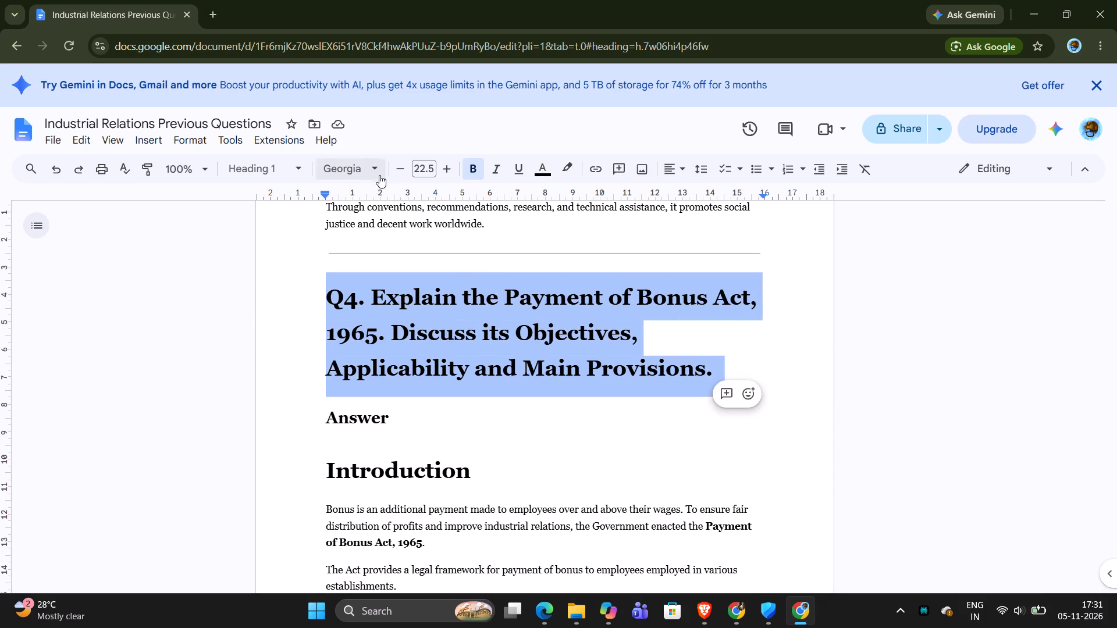
pyautogui.tripleClick(396, 163)
pyautogui.doubleClick(396, 163)
pyautogui.click(396, 163)
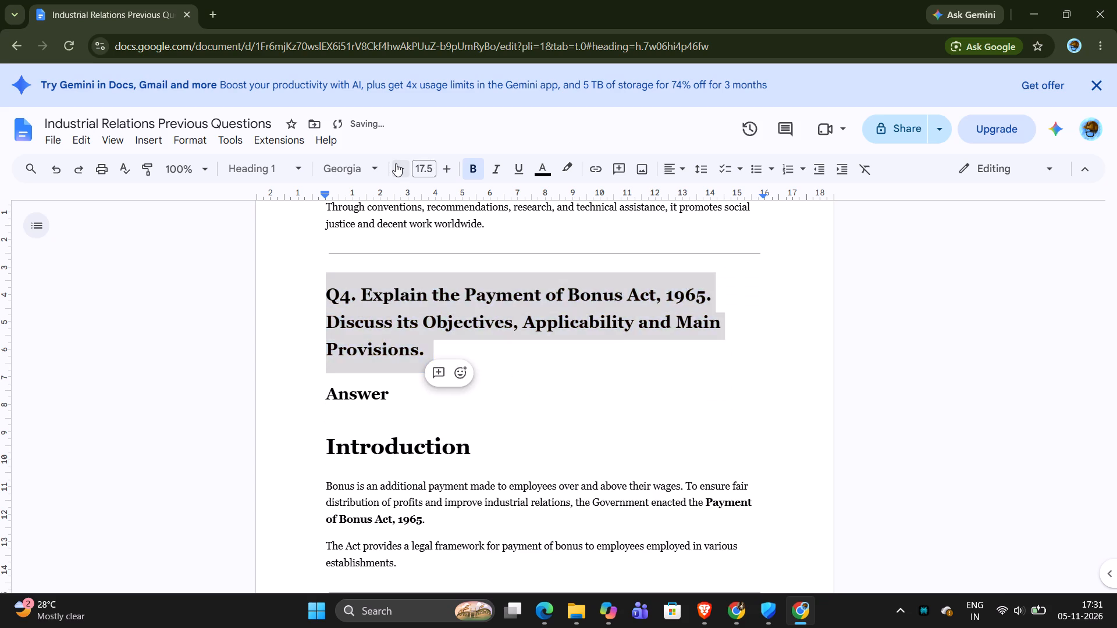
# Reduce the Introduction heading under the Q4 answer to 16.5 pt.
pyautogui.moveTo(481, 422); pyautogui.dragTo(312, 420)
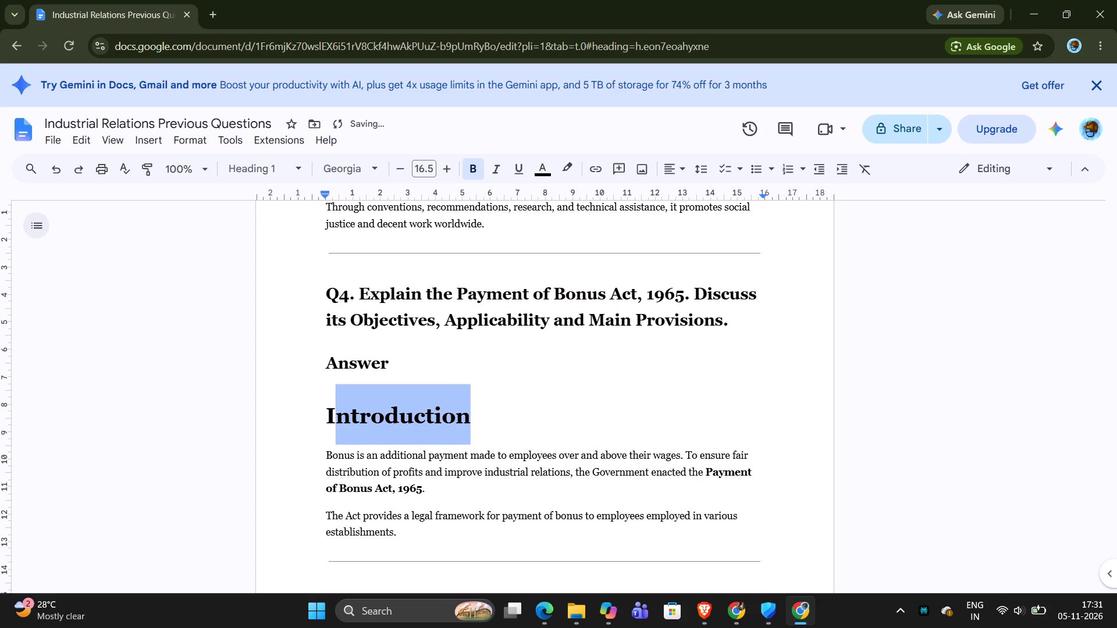
pyautogui.moveTo(312, 420); pyautogui.dragTo(313, 420)
pyautogui.tripleClick(402, 173)
pyautogui.click(402, 173)
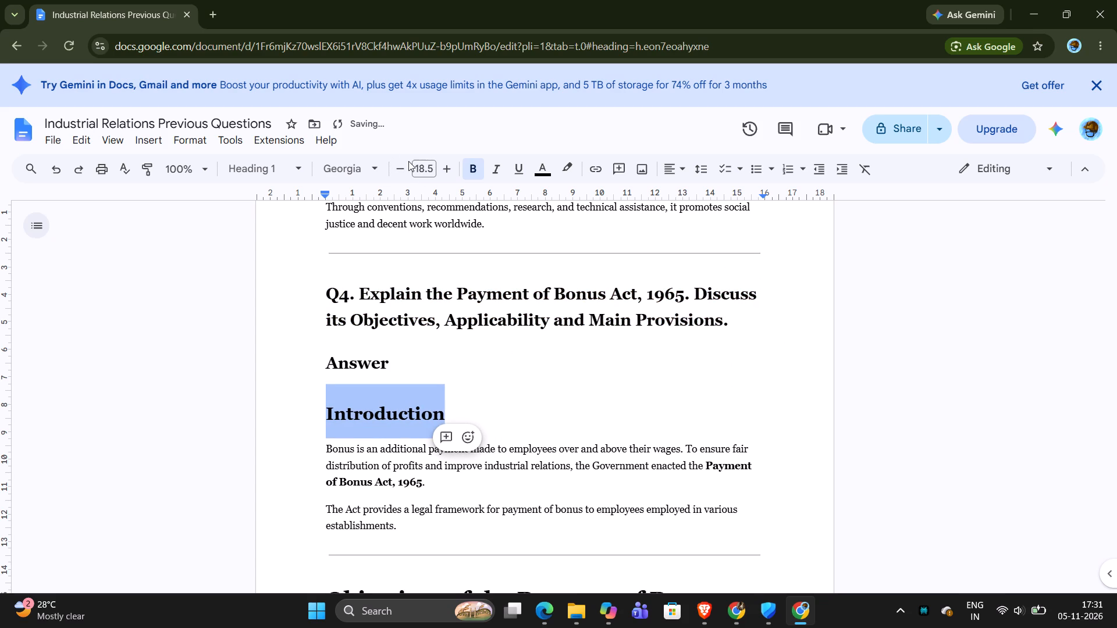
pyautogui.doubleClick(404, 176)
pyautogui.moveTo(393, 356); pyautogui.dragTo(379, 356)
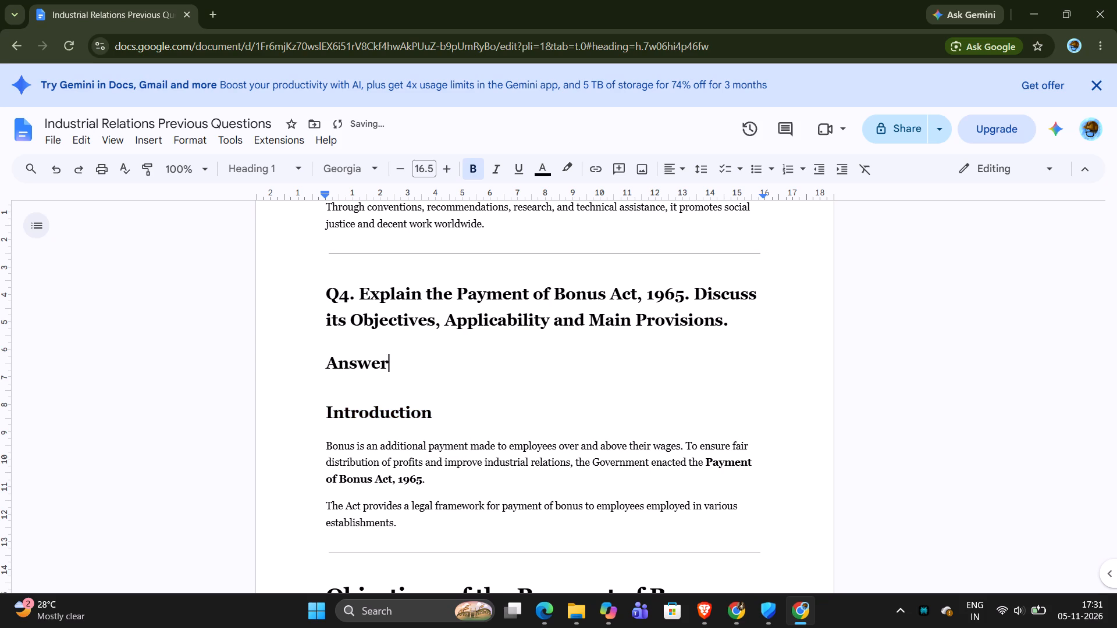
pyautogui.moveTo(379, 356); pyautogui.dragTo(298, 363)
# Reduce the Objectives of the Payment of Bonus Act, 1965 heading to 16.5 pt.
pyautogui.scroll(-3, 427, 313)
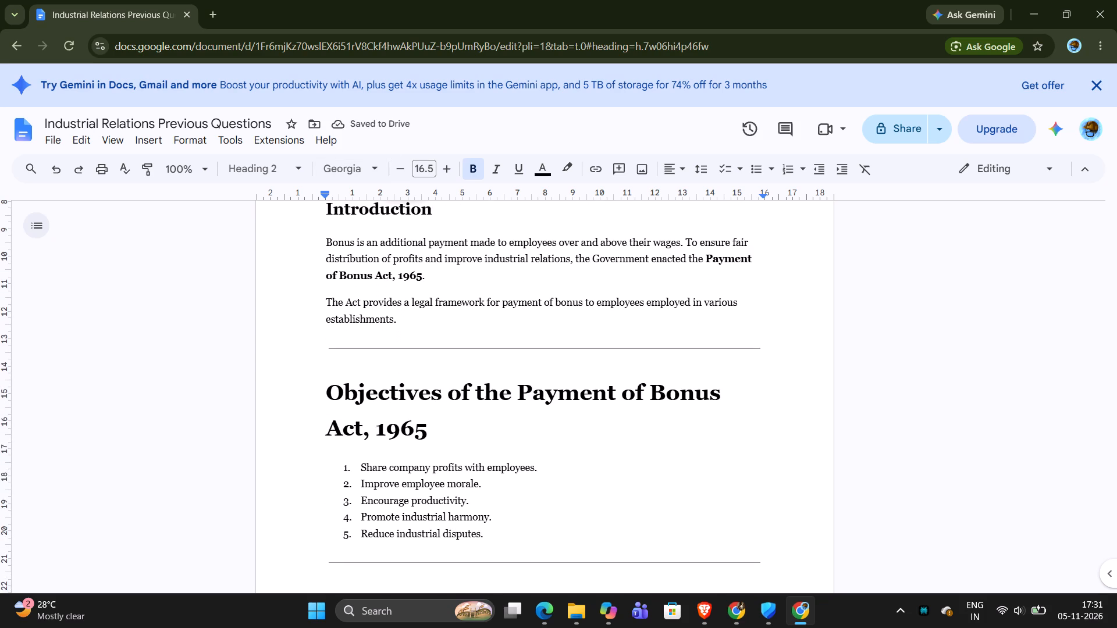
pyautogui.moveTo(333, 394); pyautogui.dragTo(445, 435)
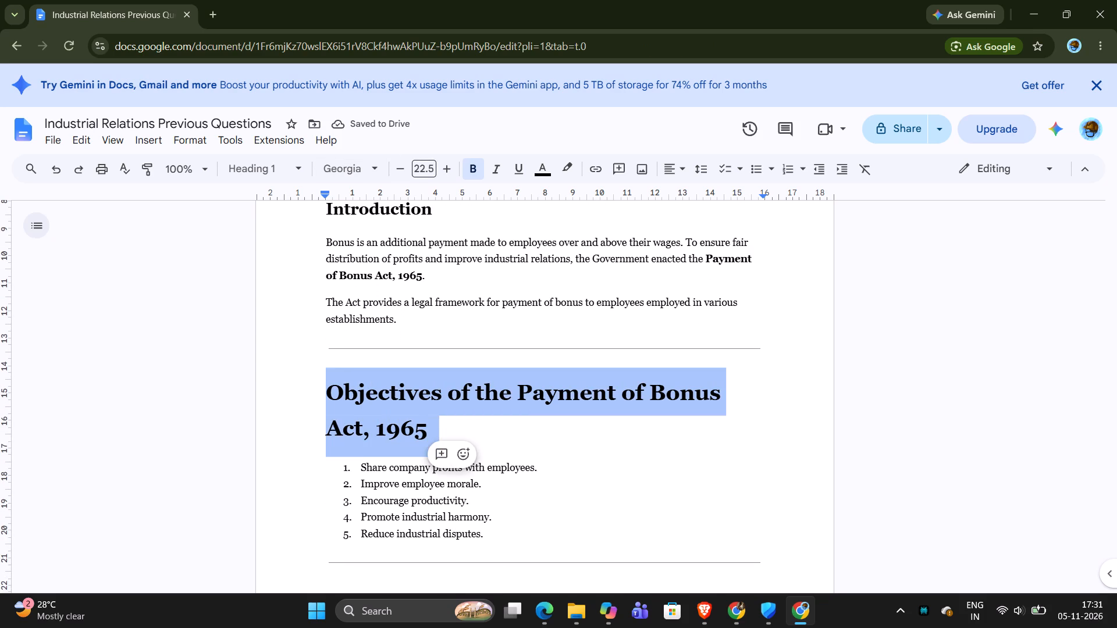
pyautogui.moveTo(399, 158); pyautogui.dragTo(400, 170)
pyautogui.tripleClick(400, 170)
pyautogui.doubleClick(400, 170)
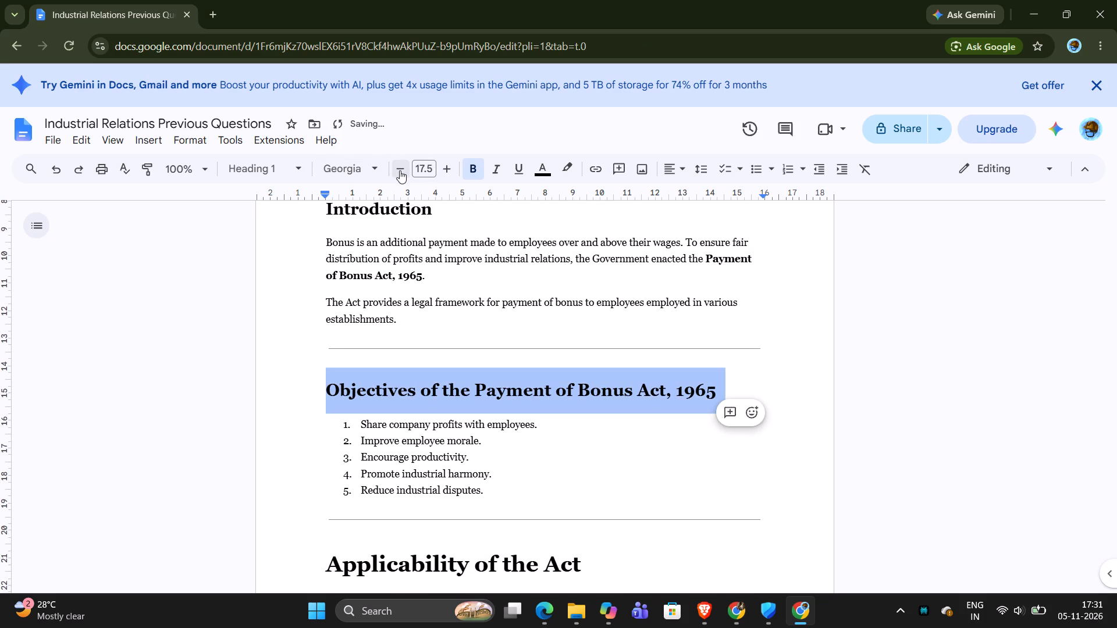
pyautogui.click(400, 170)
# Reduce the Applicability of the Act heading in the Q4 long answer to 16.5 pt.
pyautogui.scroll(-2, 444, 331)
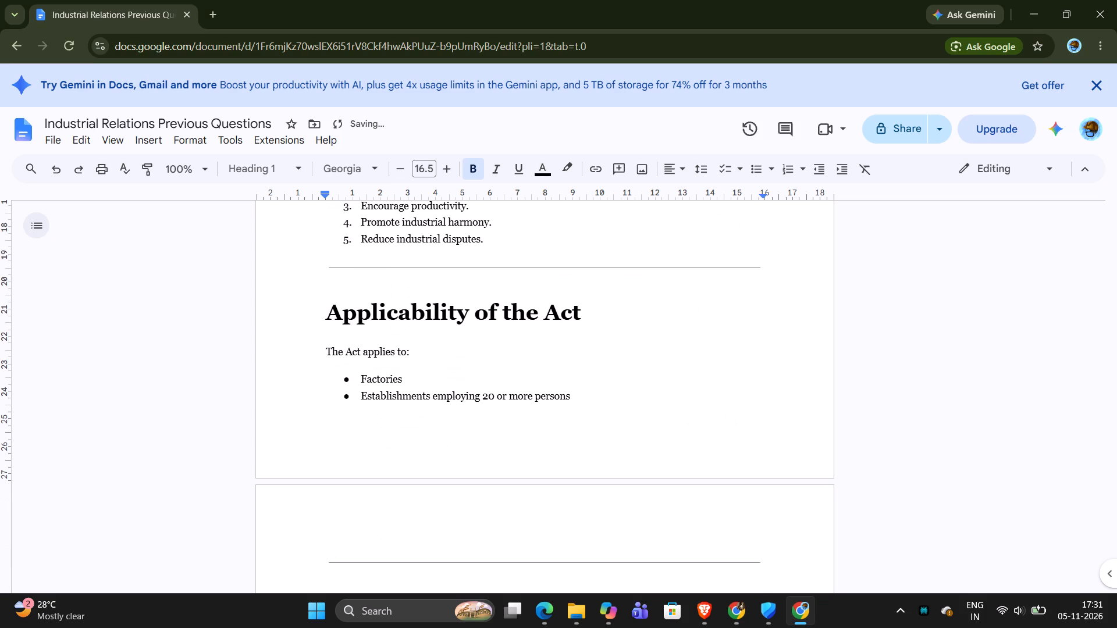
pyautogui.moveTo(590, 312); pyautogui.dragTo(330, 317)
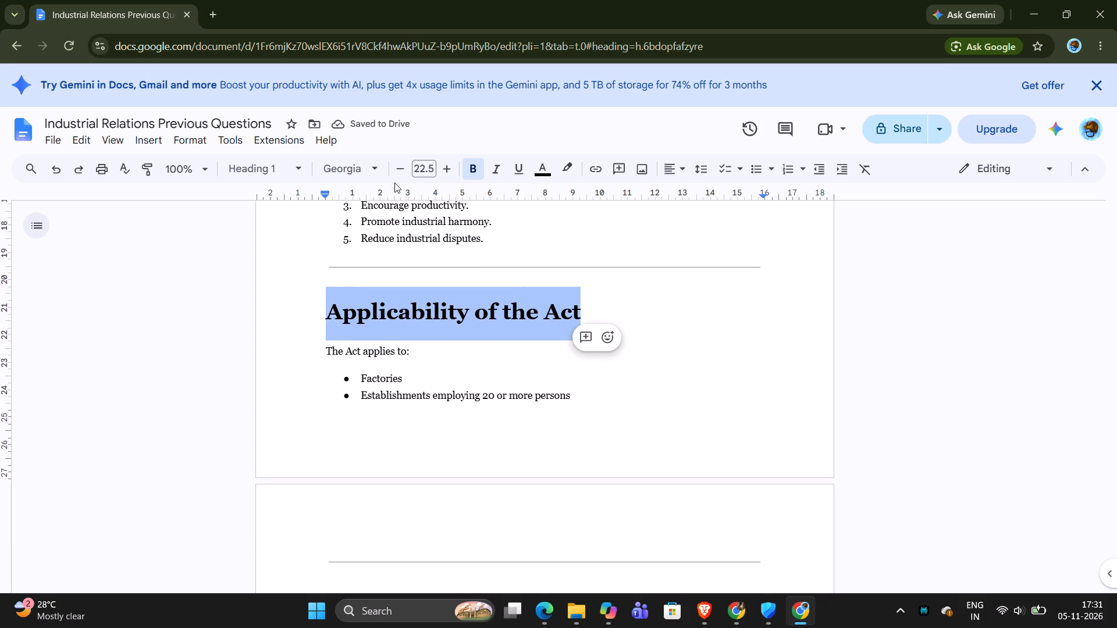
pyautogui.tripleClick(401, 165)
pyautogui.click(401, 165)
pyautogui.click(401, 165)
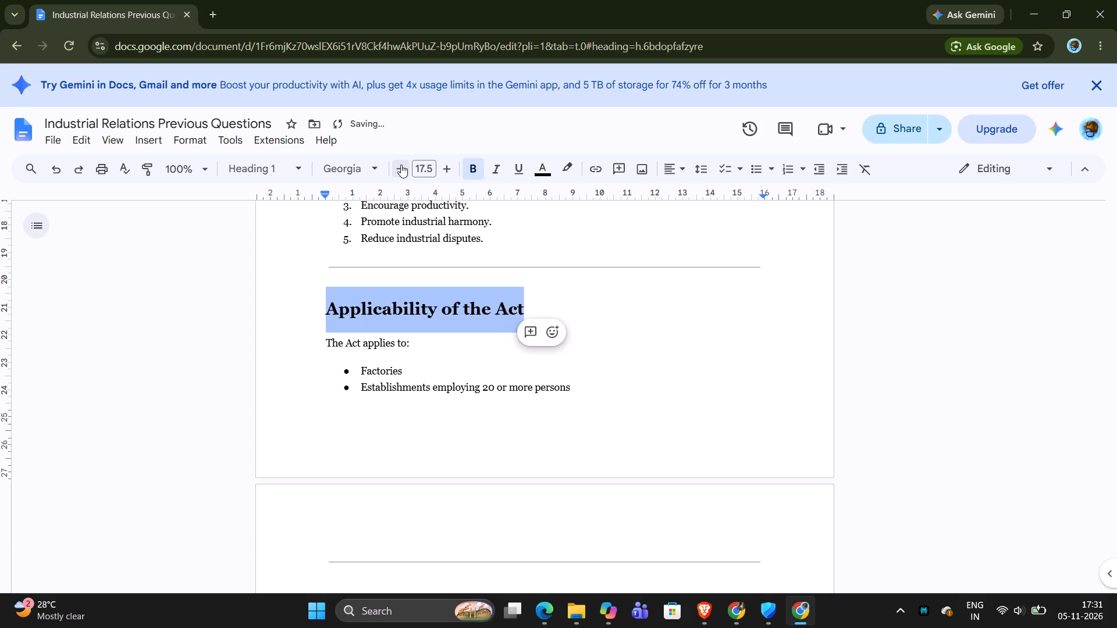
pyautogui.click(401, 165)
# Reduce the Eligibility for Bonus and Main Provisions of the Act headings to 16.5 pt.
pyautogui.scroll(-2, 422, 438)
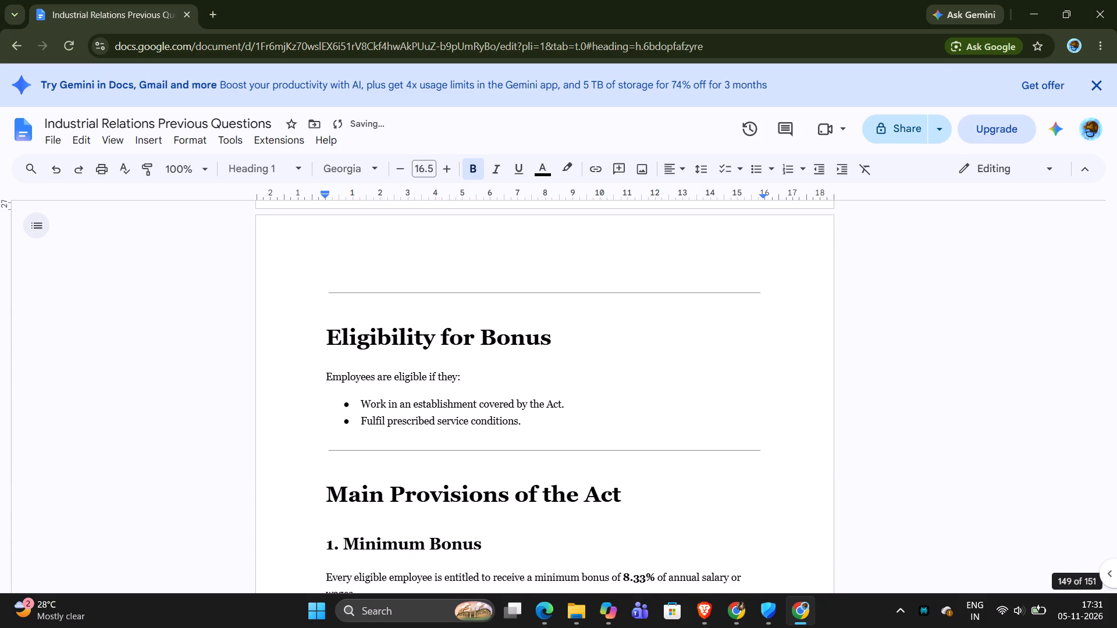
pyautogui.moveTo(554, 333); pyautogui.dragTo(308, 338)
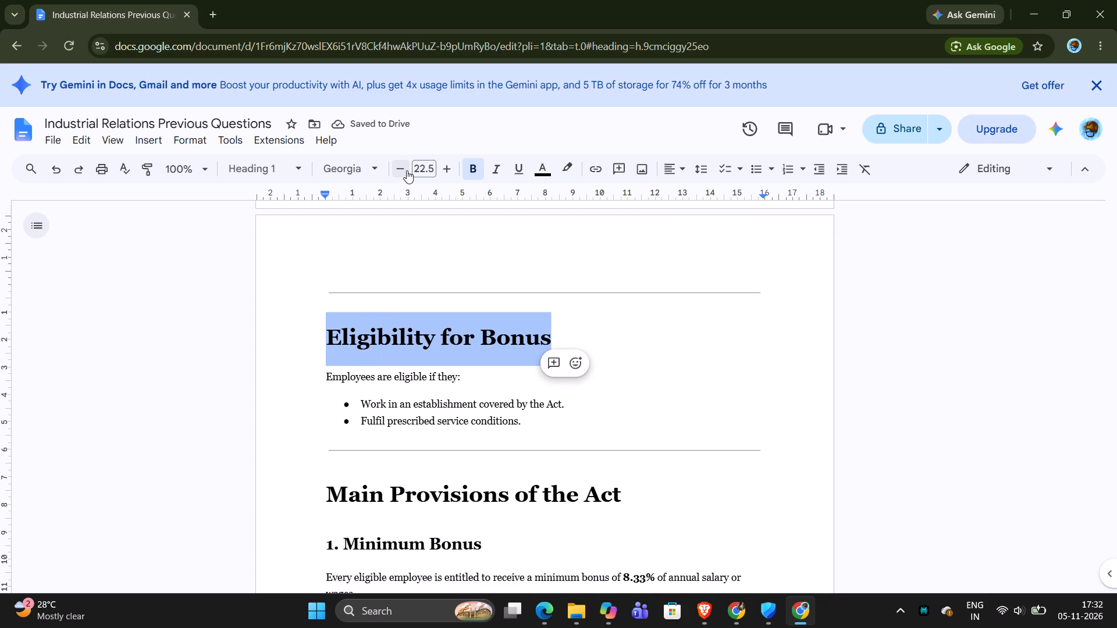
pyautogui.tripleClick(407, 170)
pyautogui.tripleClick(407, 170)
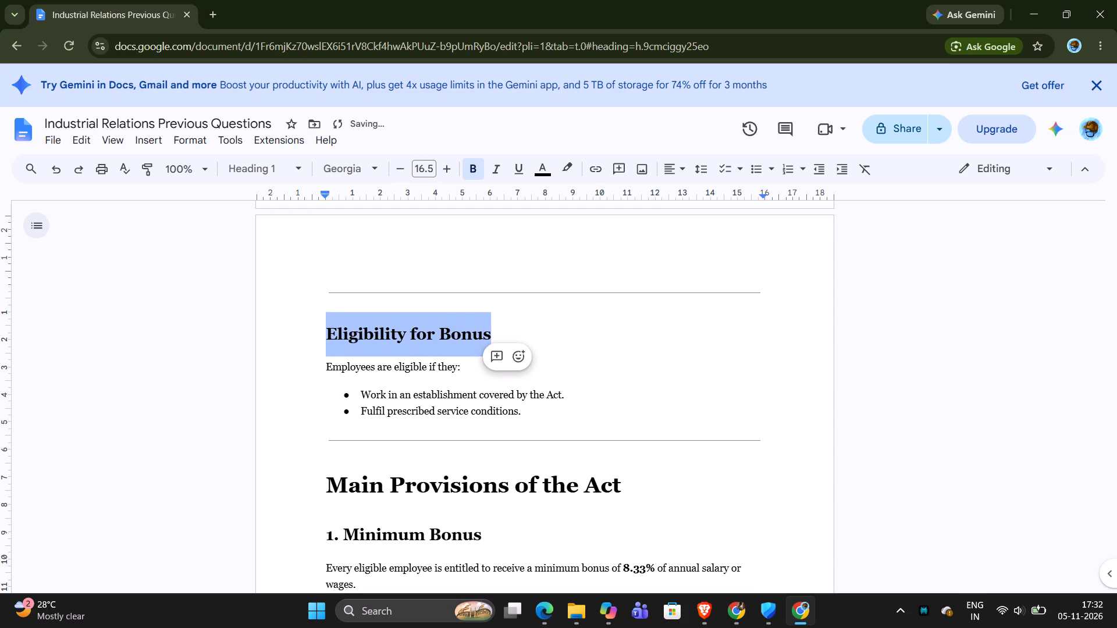
pyautogui.moveTo(631, 481); pyautogui.dragTo(277, 488)
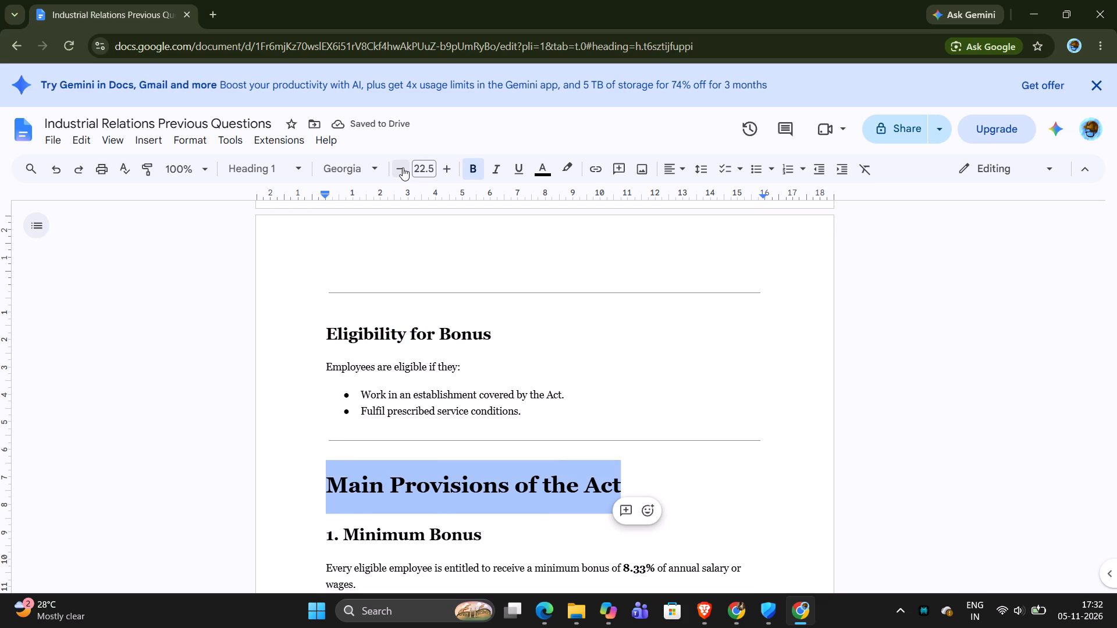
pyautogui.tripleClick(403, 168)
pyautogui.doubleClick(403, 168)
pyautogui.click(403, 168)
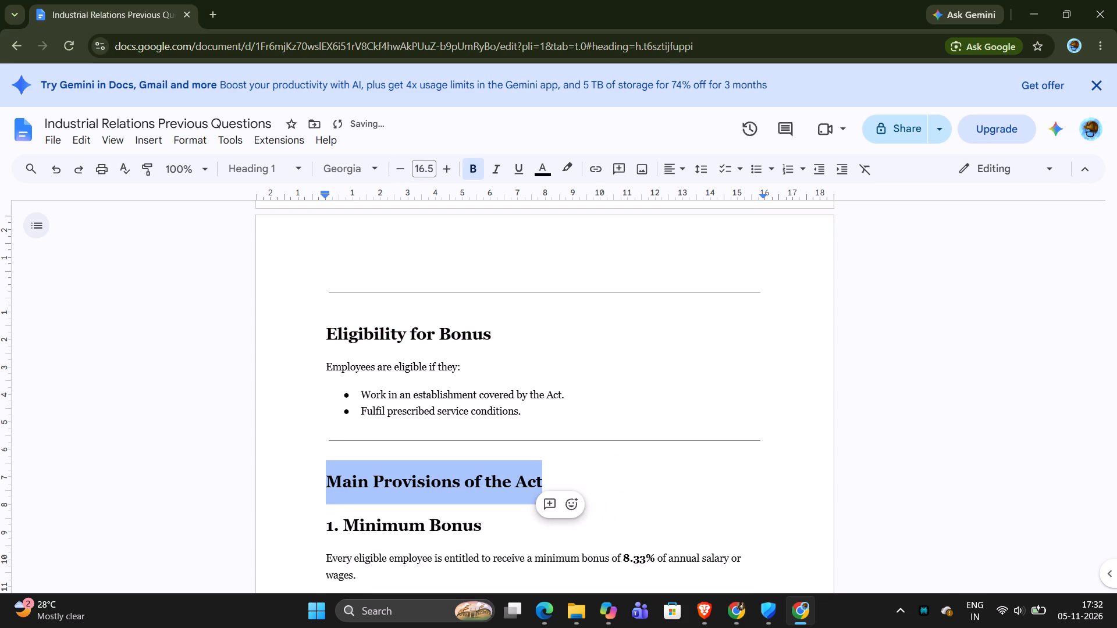
# Reduce the Minimum Bonus, Maximum Bonus, and Set-On and Set-Off Provisions headings to 15.5 pt.
pyautogui.moveTo(482, 531); pyautogui.dragTo(293, 515)
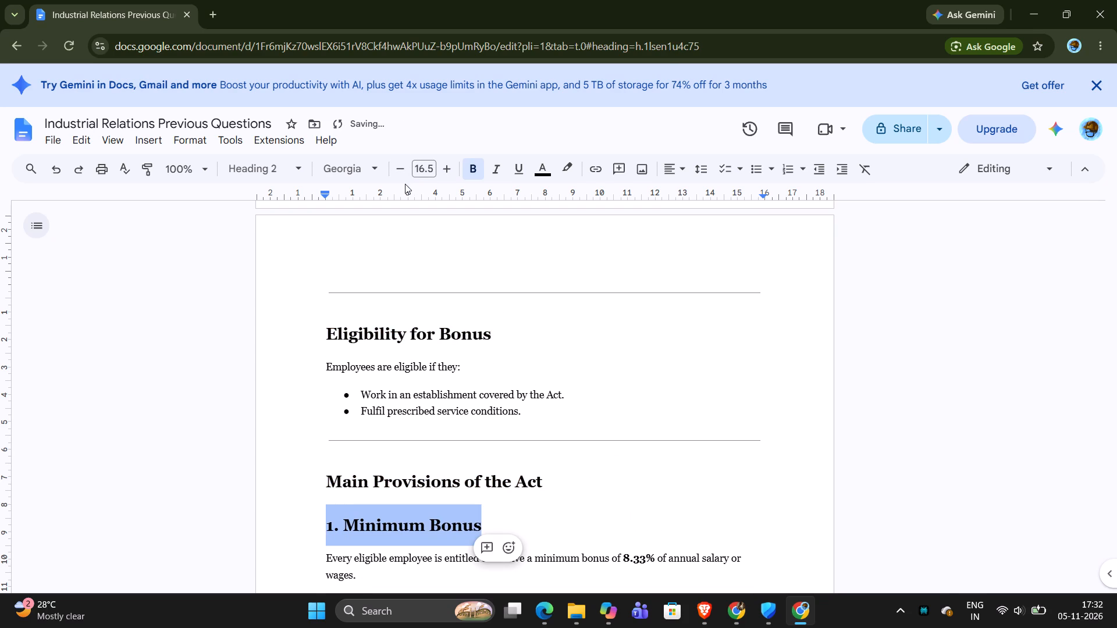
pyautogui.click(400, 165)
pyautogui.scroll(-2, 426, 312)
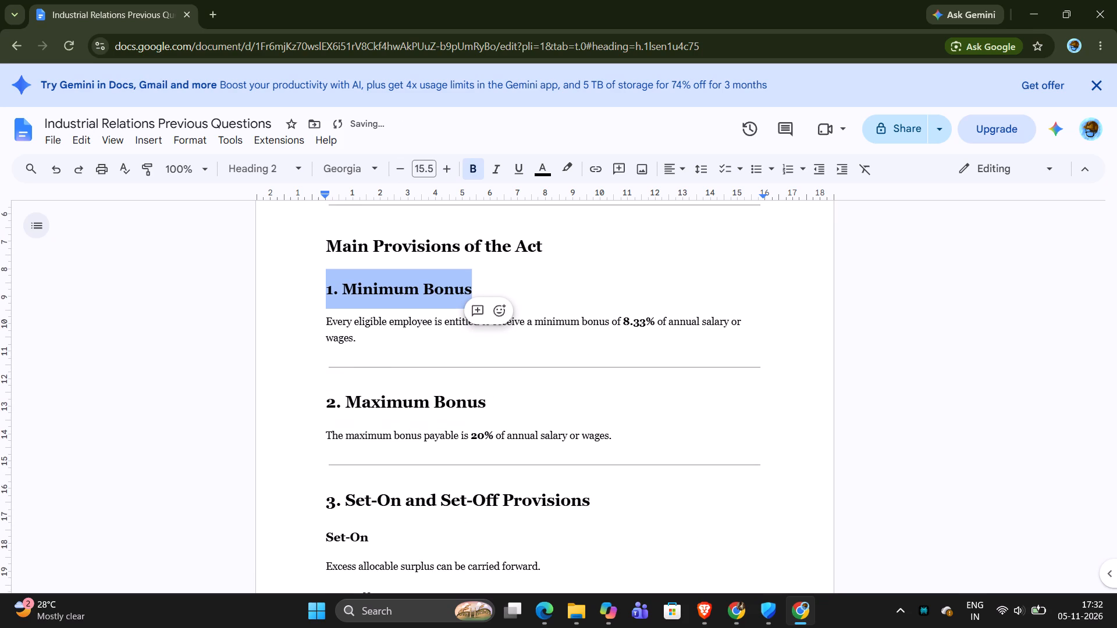
pyautogui.moveTo(488, 399); pyautogui.dragTo(304, 395)
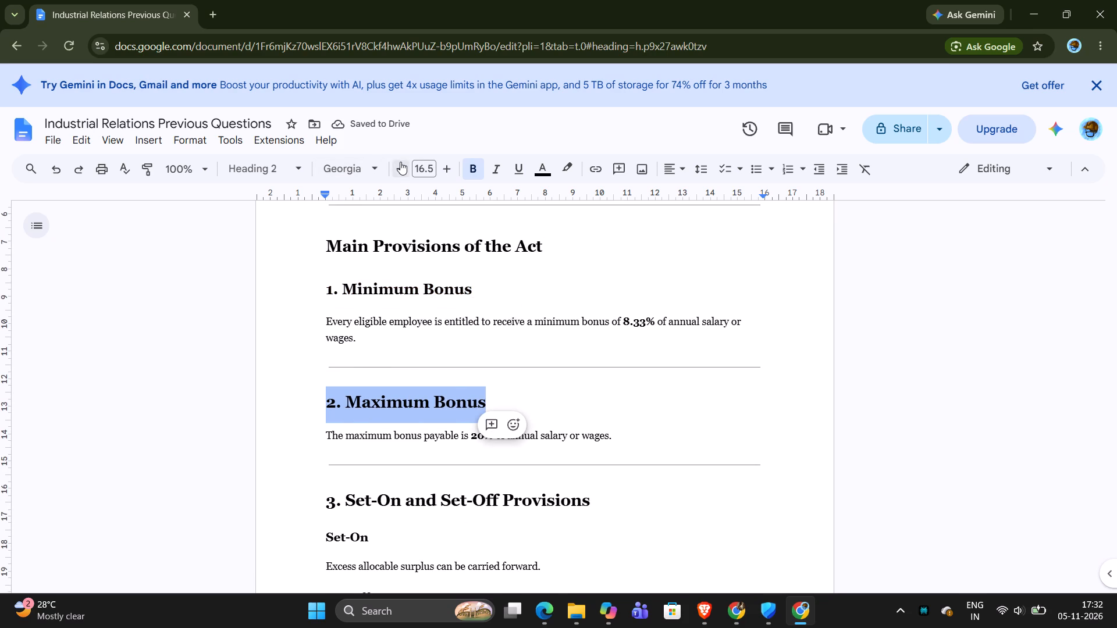
pyautogui.click(400, 162)
pyautogui.moveTo(589, 506); pyautogui.dragTo(275, 503)
pyautogui.click(403, 165)
# Reduce the Disqualification for Bonus, Time Limit for Payment and Calculation of Bonus headings to 15.5 pt.
pyautogui.scroll(-1, 426, 402)
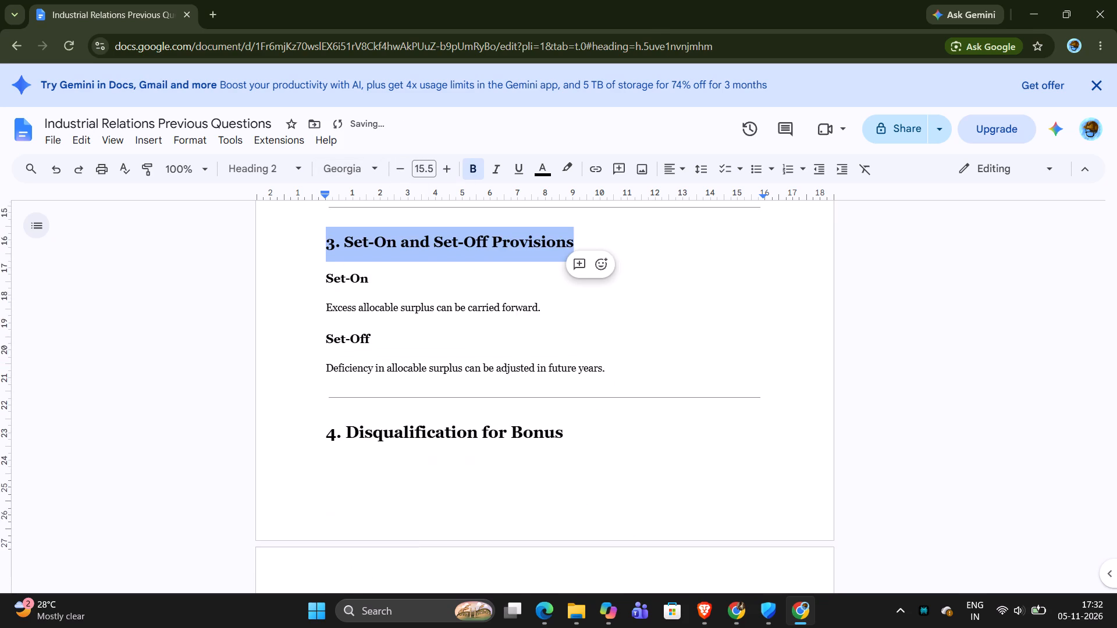
pyautogui.scroll(-2, 426, 402)
pyautogui.moveTo(570, 391); pyautogui.dragTo(286, 405)
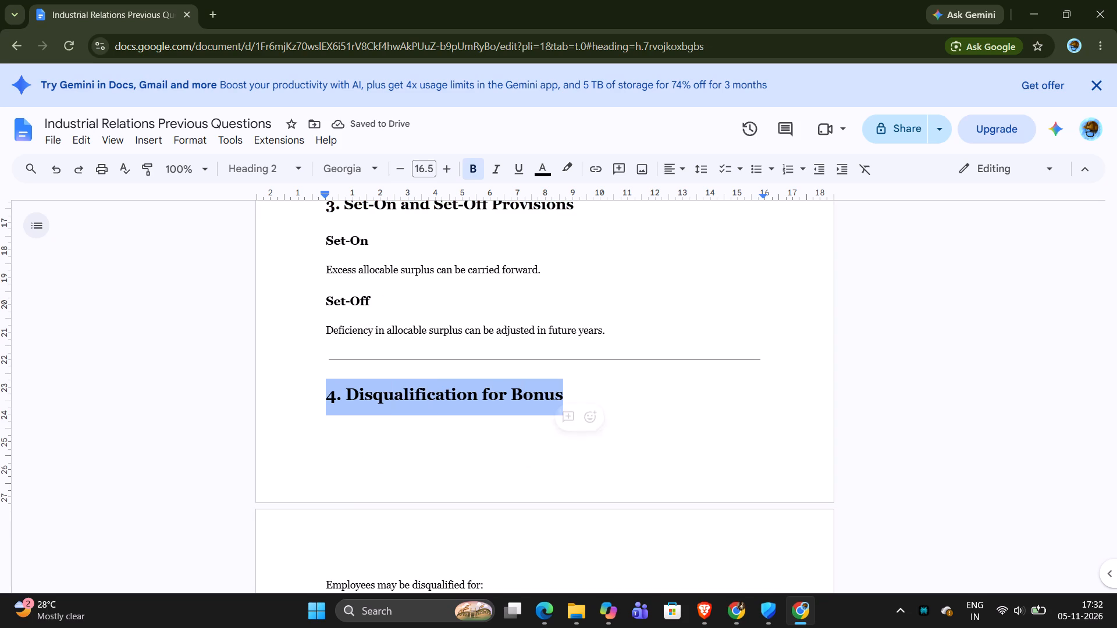
pyautogui.click(403, 170)
pyautogui.scroll(-2, 389, 445)
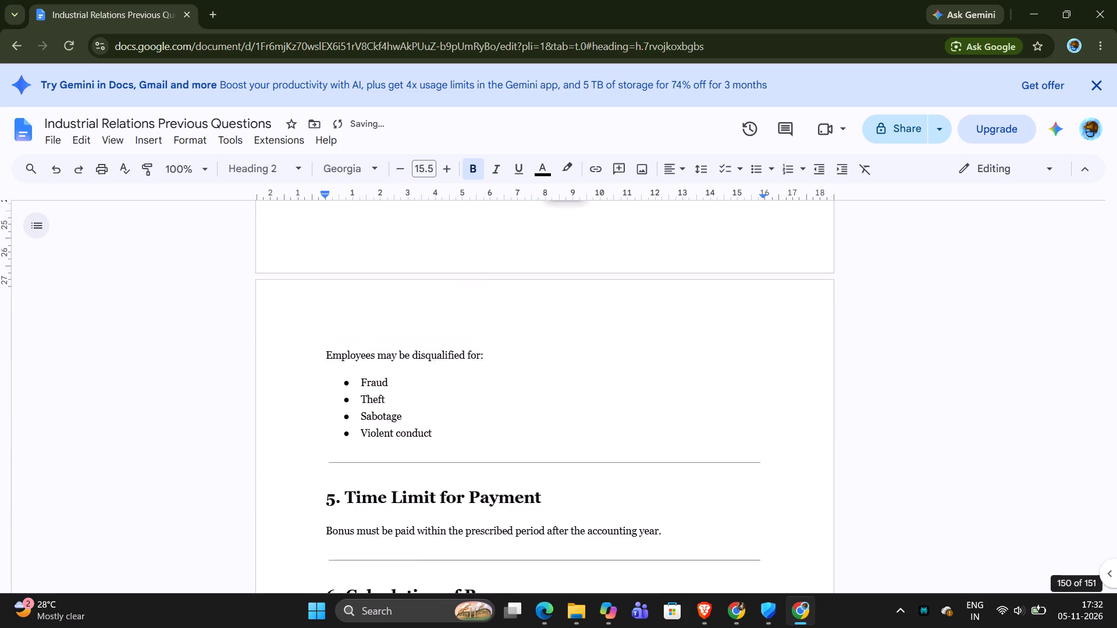
pyautogui.scroll(-2, 389, 445)
pyautogui.click(543, 362)
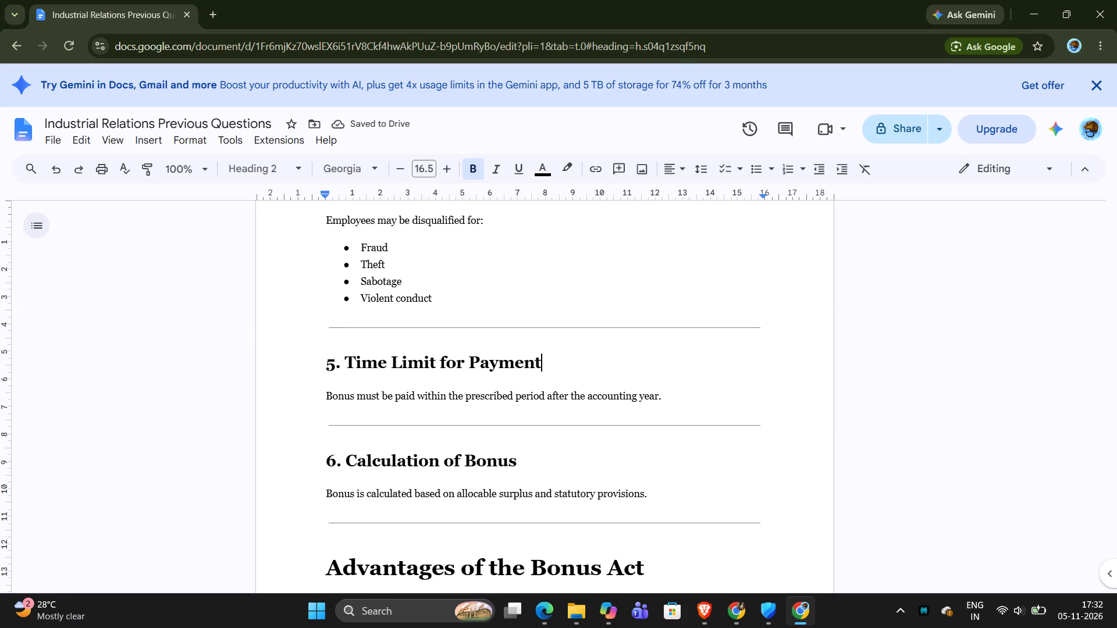
pyautogui.moveTo(331, 368); pyautogui.dragTo(524, 365)
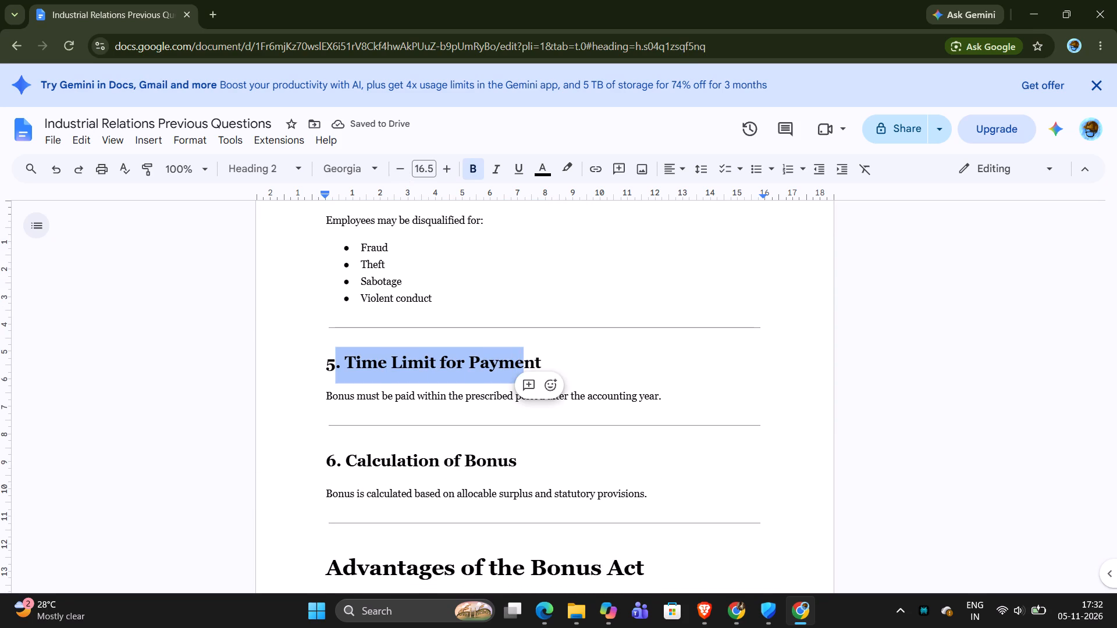
pyautogui.moveTo(545, 358); pyautogui.dragTo(306, 369)
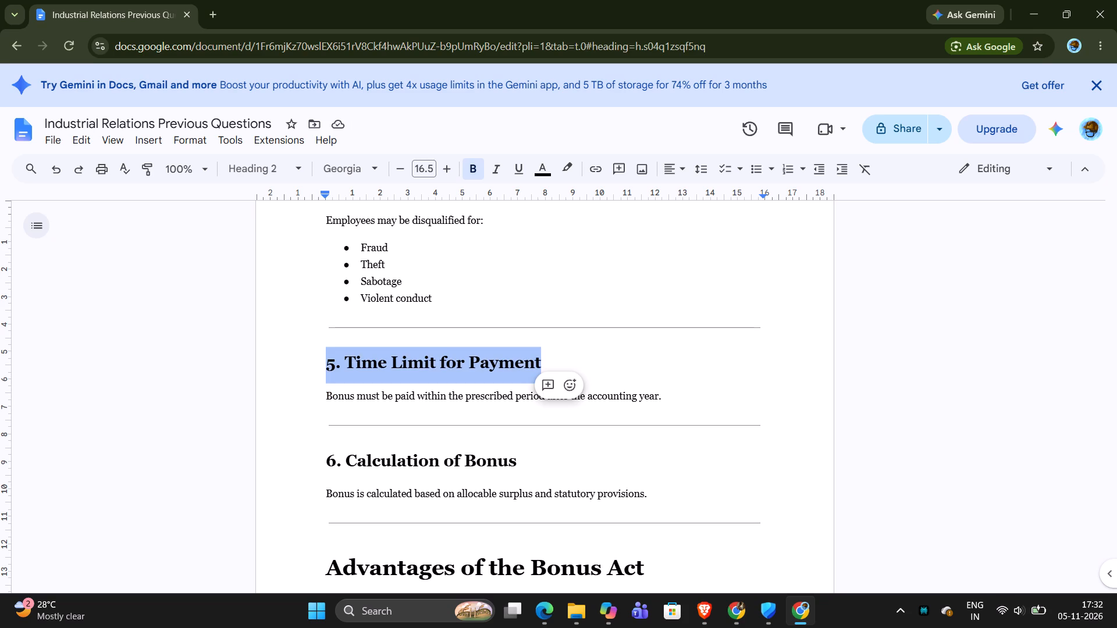
pyautogui.click(404, 165)
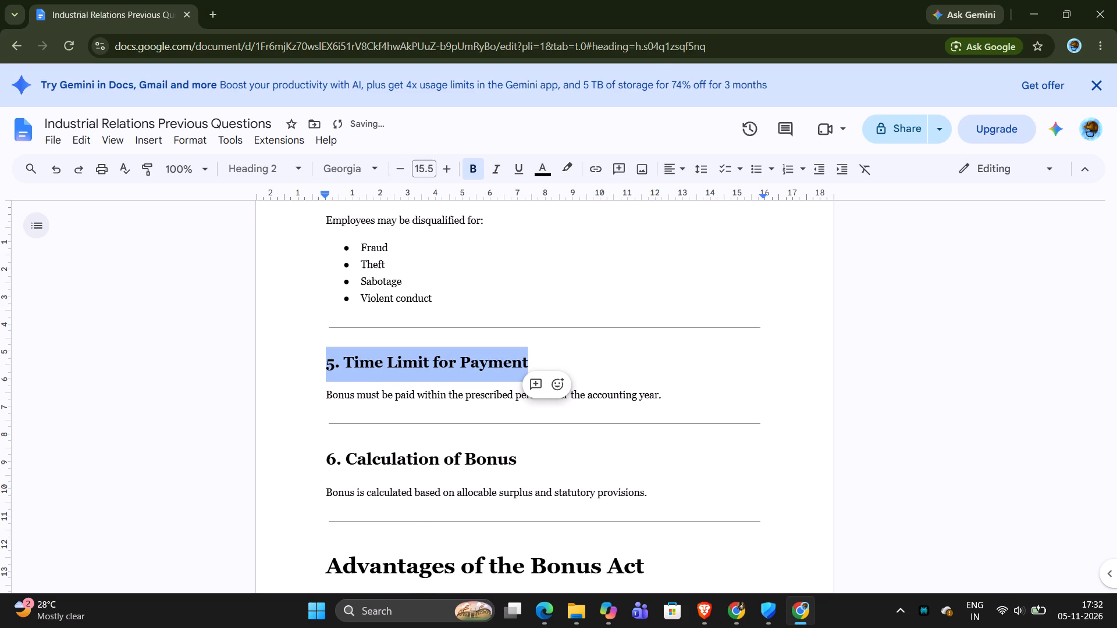
pyautogui.moveTo(519, 460); pyautogui.dragTo(300, 462)
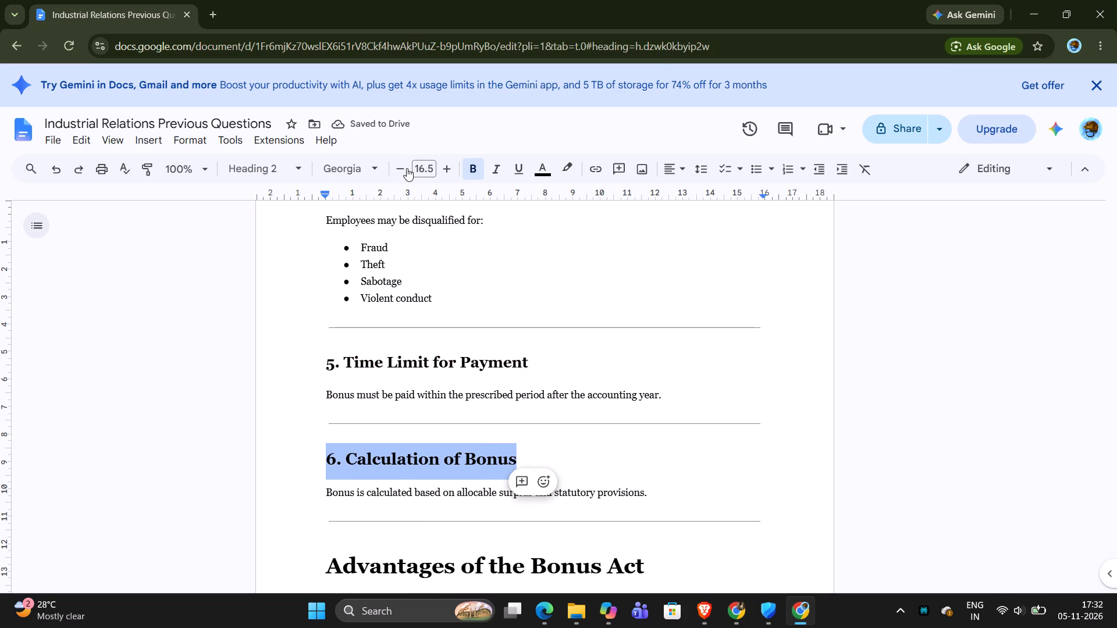
pyautogui.click(407, 168)
# Reduce the Advantages of the Bonus Act heading to 16.5 pt.
pyautogui.scroll(-2, 475, 358)
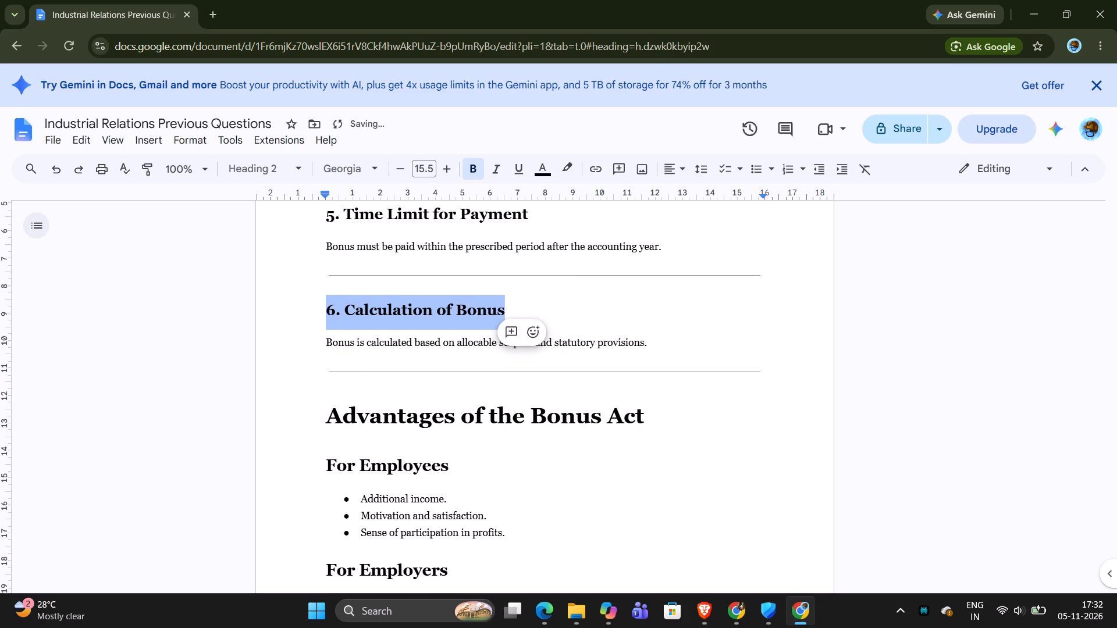
pyautogui.moveTo(645, 423); pyautogui.dragTo(291, 425)
pyautogui.tripleClick(403, 166)
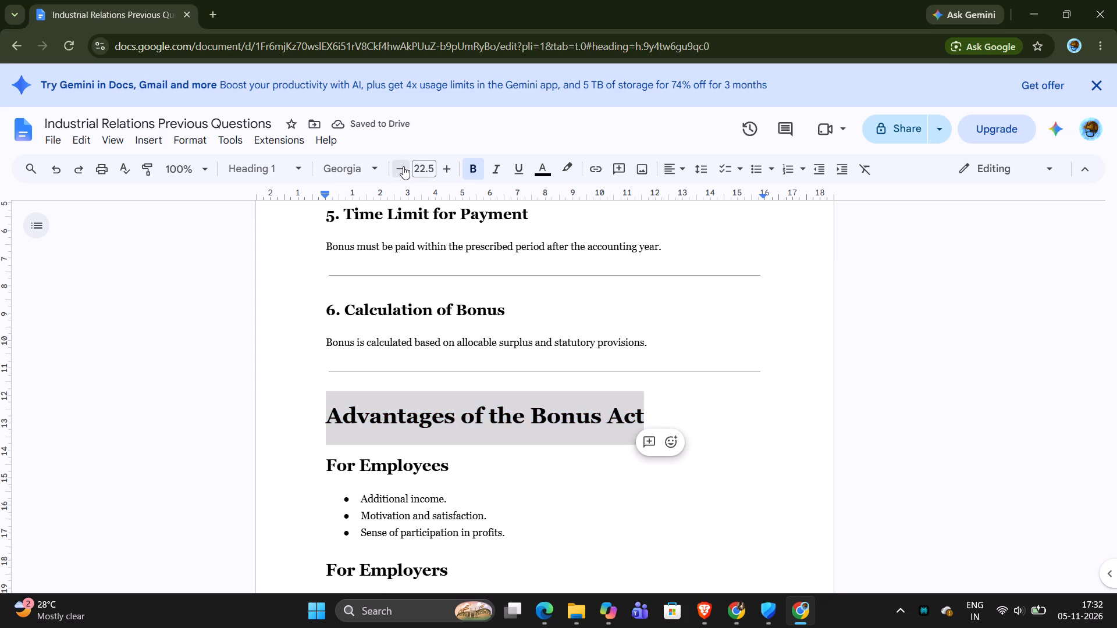
pyautogui.tripleClick(403, 166)
# Reduce the Conclusion heading at the end of the preceding ILO answer to 16.5 pt.
pyautogui.scroll(-3, 431, 406)
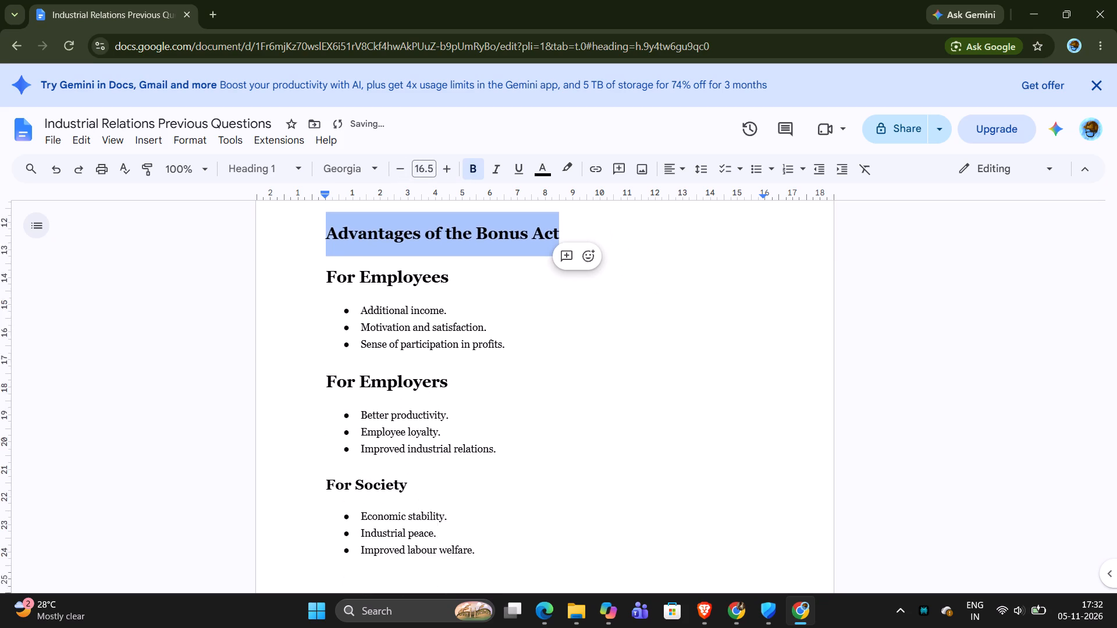
pyautogui.scroll(-9, 465, 401)
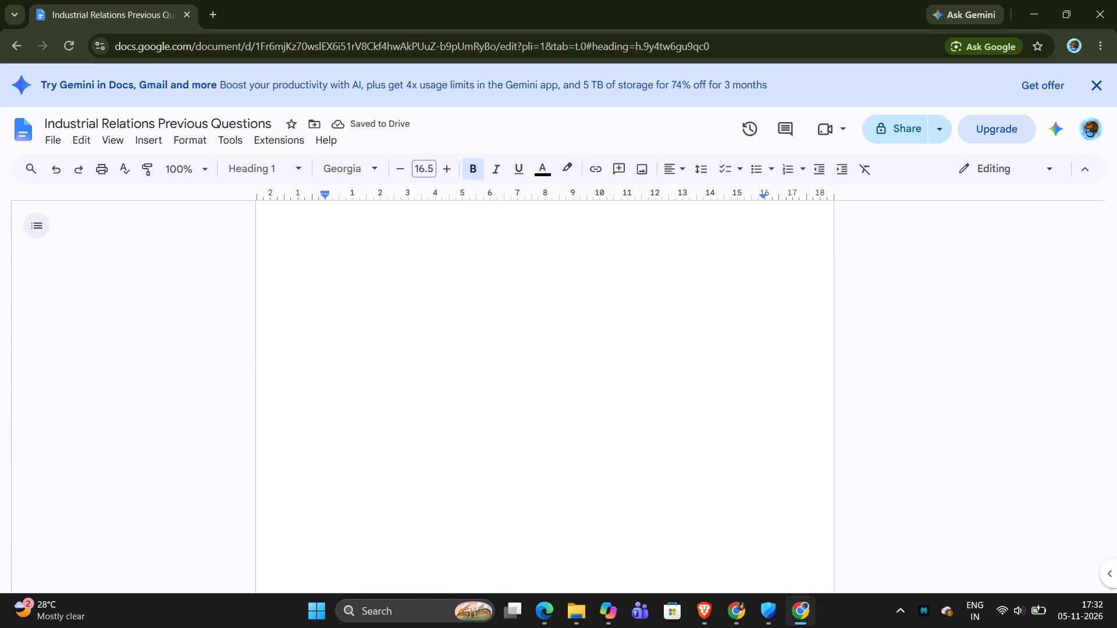
pyautogui.scroll(9, 465, 401)
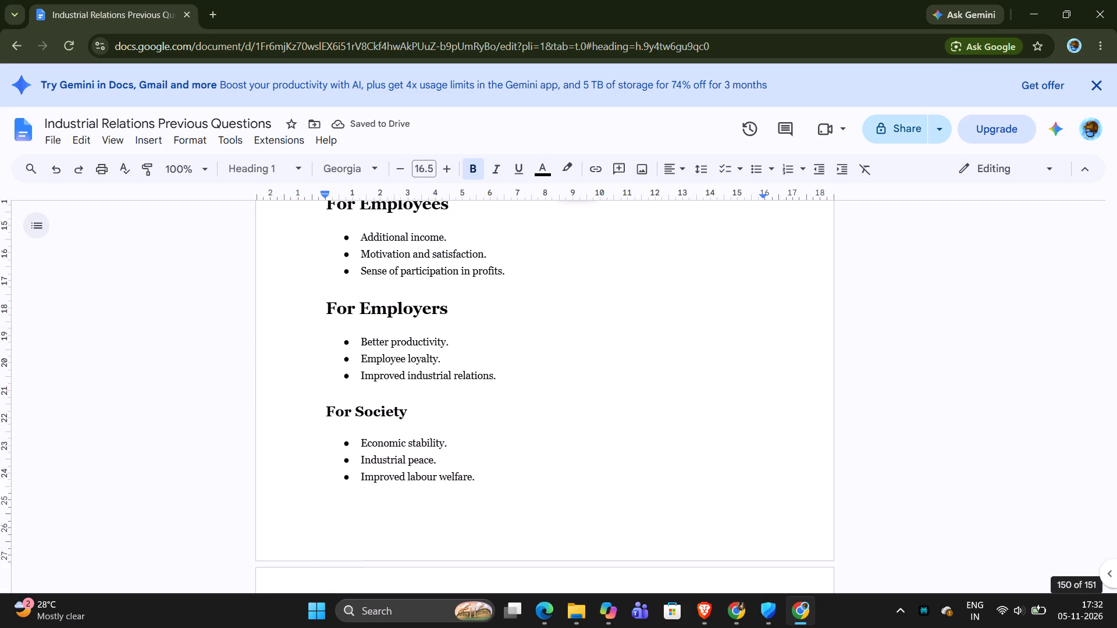
pyautogui.scroll(9, 465, 401)
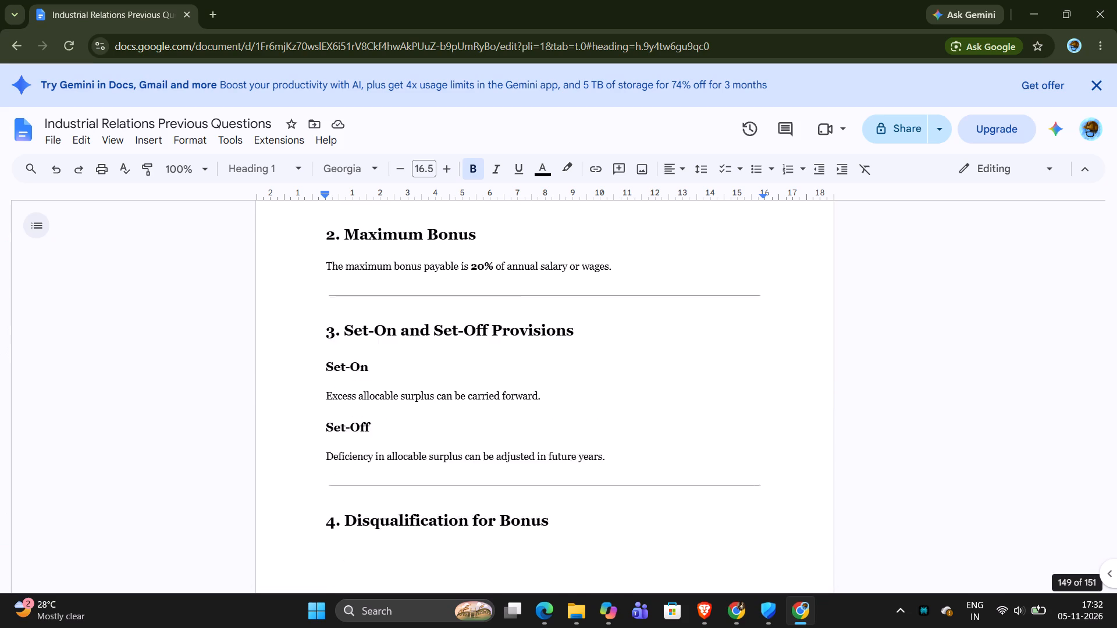
pyautogui.scroll(9, 465, 401)
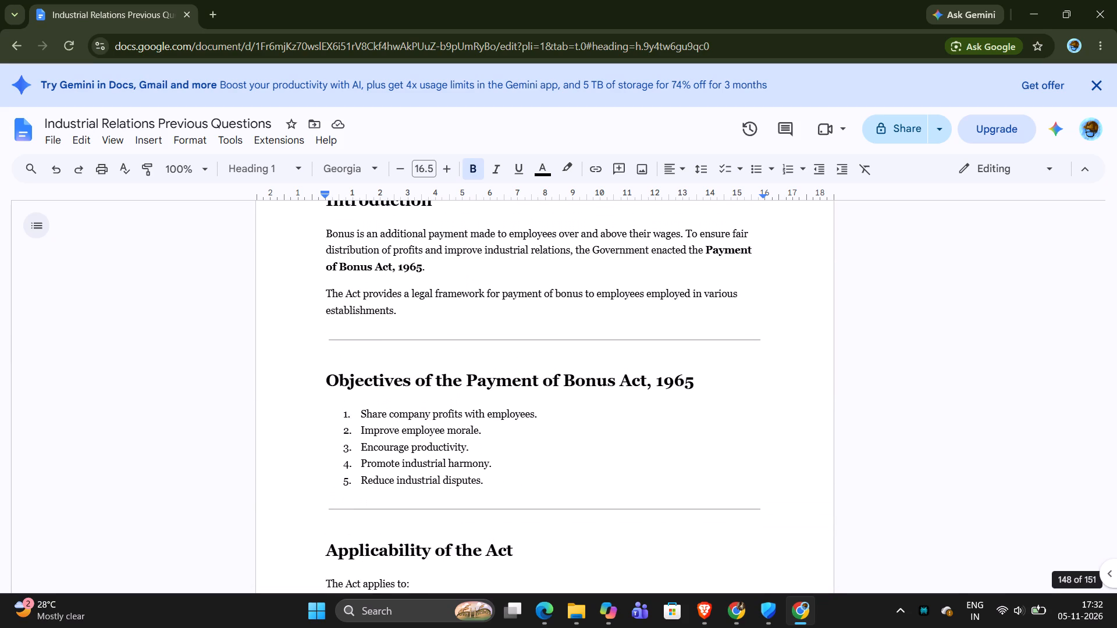
pyautogui.scroll(9, 465, 401)
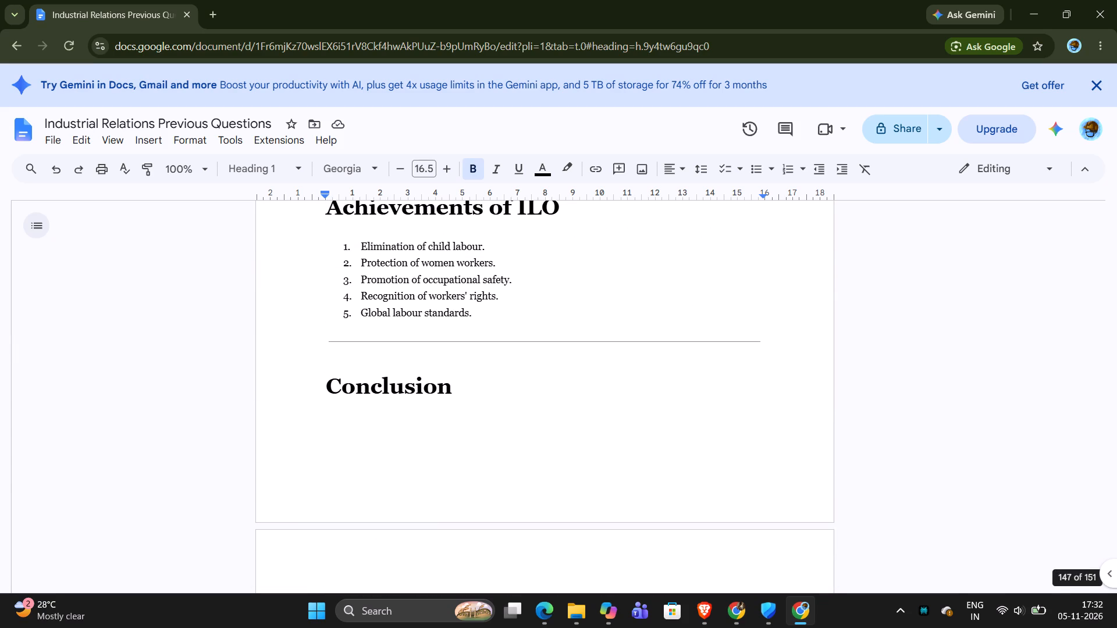
pyautogui.moveTo(465, 401); pyautogui.dragTo(302, 406)
pyautogui.tripleClick(404, 168)
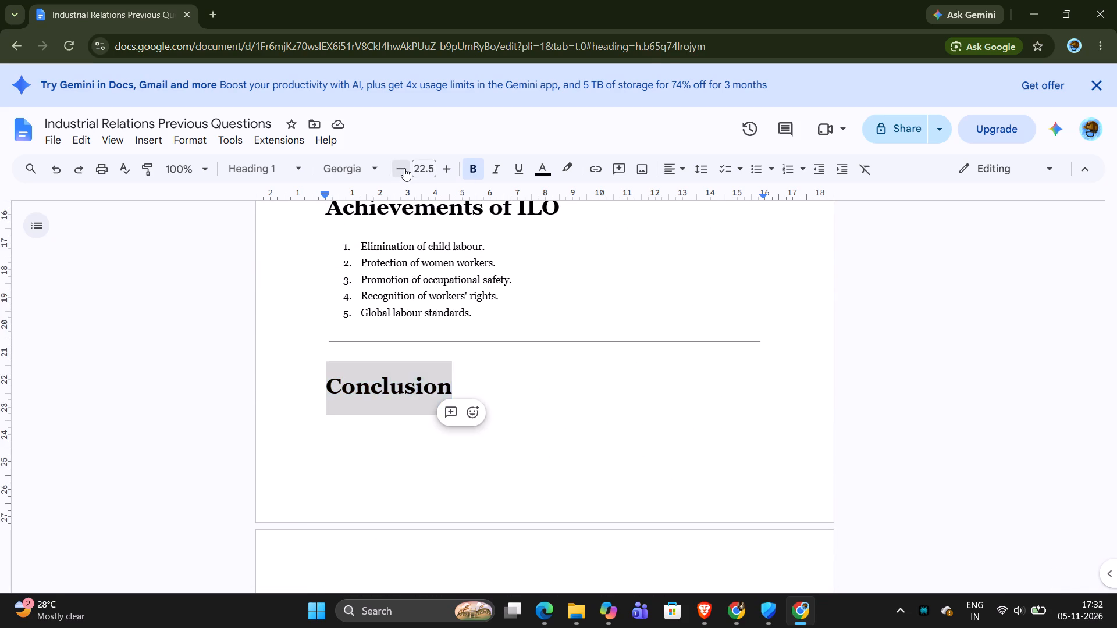
pyautogui.doubleClick(404, 168)
pyautogui.click(404, 168)
# Reduce the Achievements of ILO heading to 16.5 pt.
pyautogui.scroll(1, 503, 342)
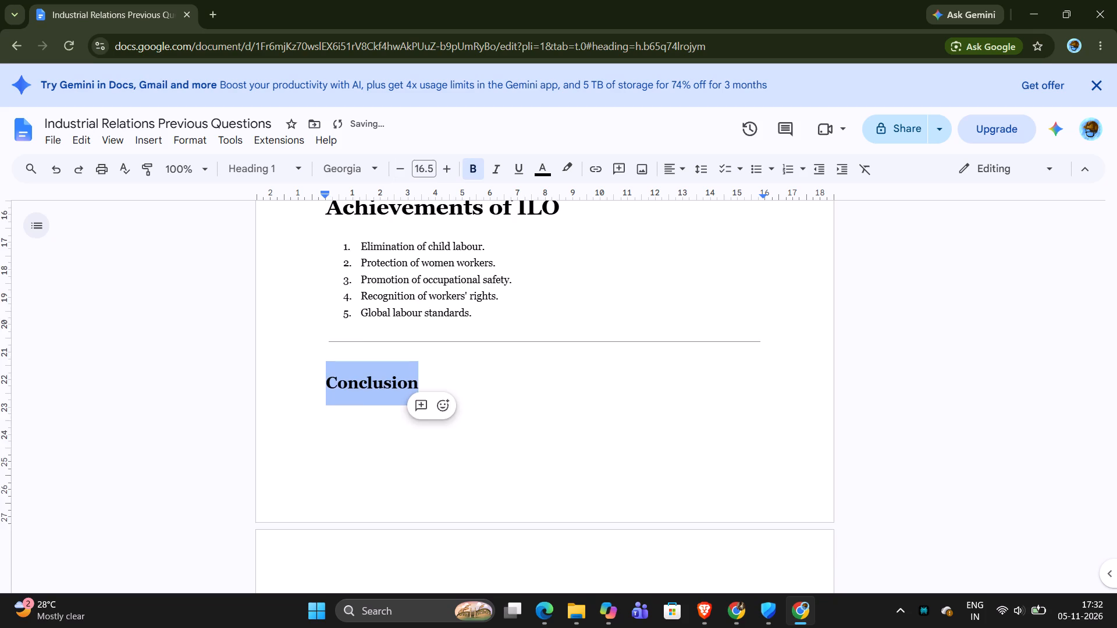
pyautogui.scroll(1, 503, 342)
pyautogui.moveTo(579, 348); pyautogui.dragTo(293, 370)
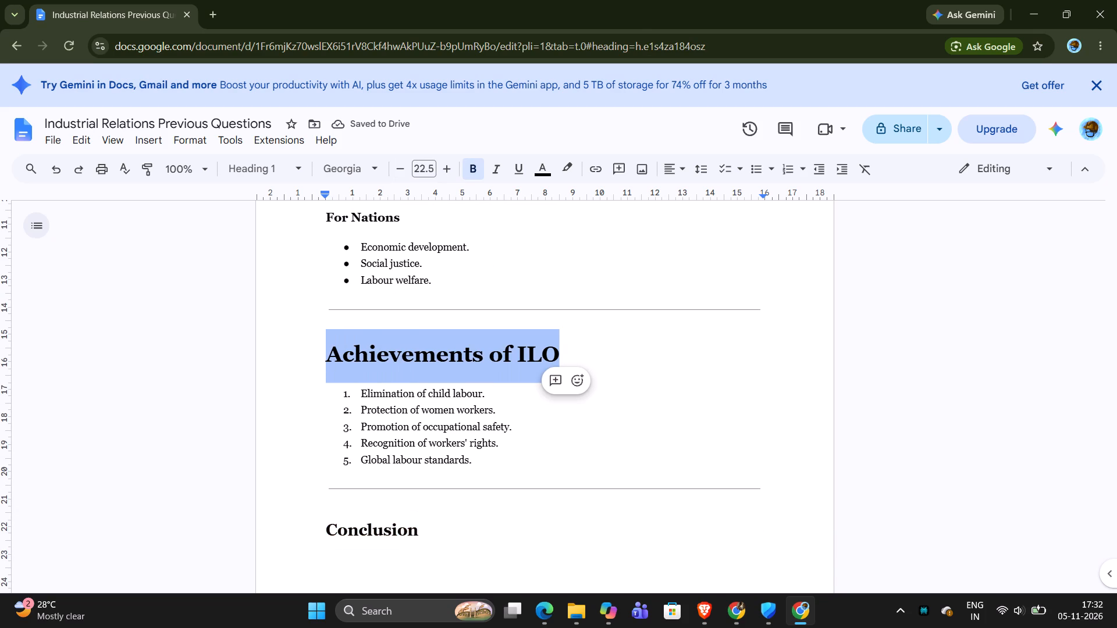
pyautogui.tripleClick(400, 173)
pyautogui.doubleClick(400, 173)
pyautogui.click(400, 173)
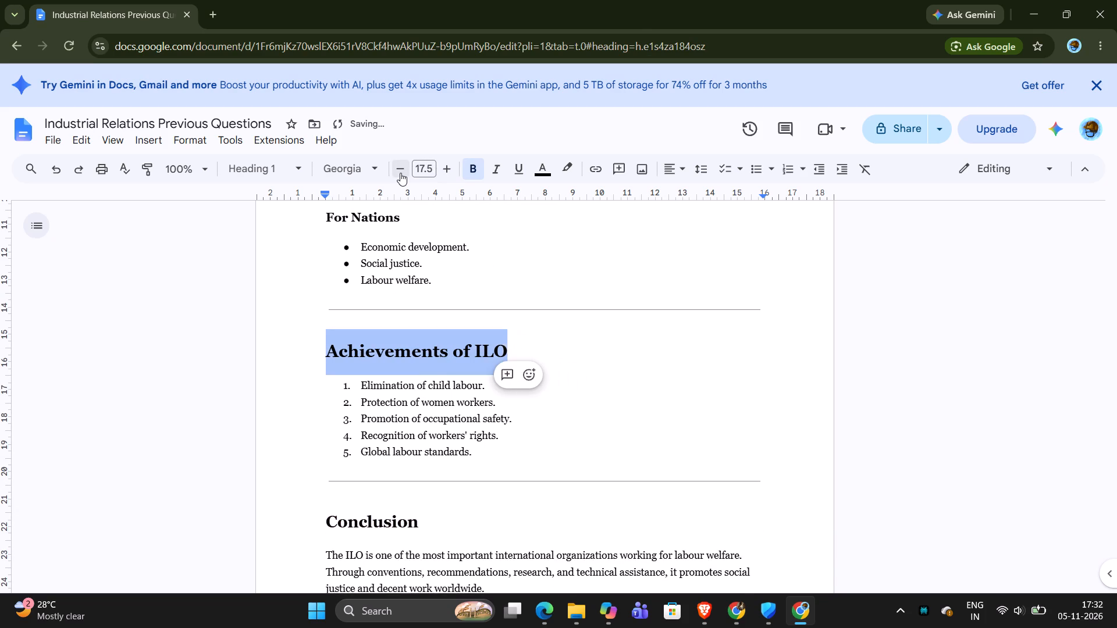
# Reduce the Importance of ILO heading to 16.5 pt.
pyautogui.scroll(3, 417, 265)
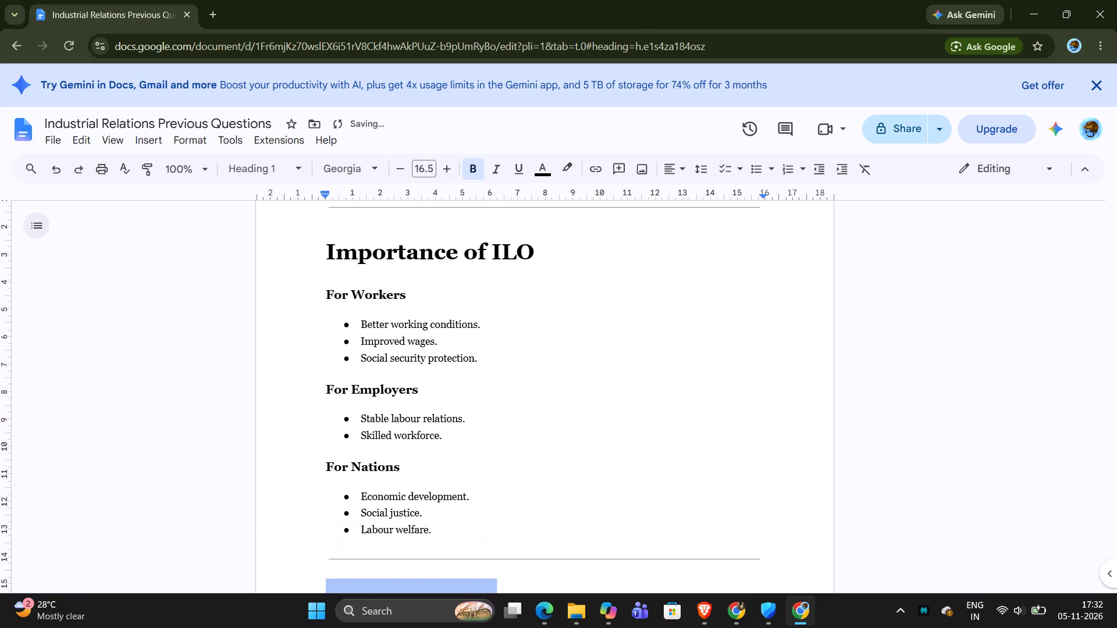
pyautogui.scroll(1, 417, 265)
pyautogui.moveTo(547, 281); pyautogui.dragTo(293, 297)
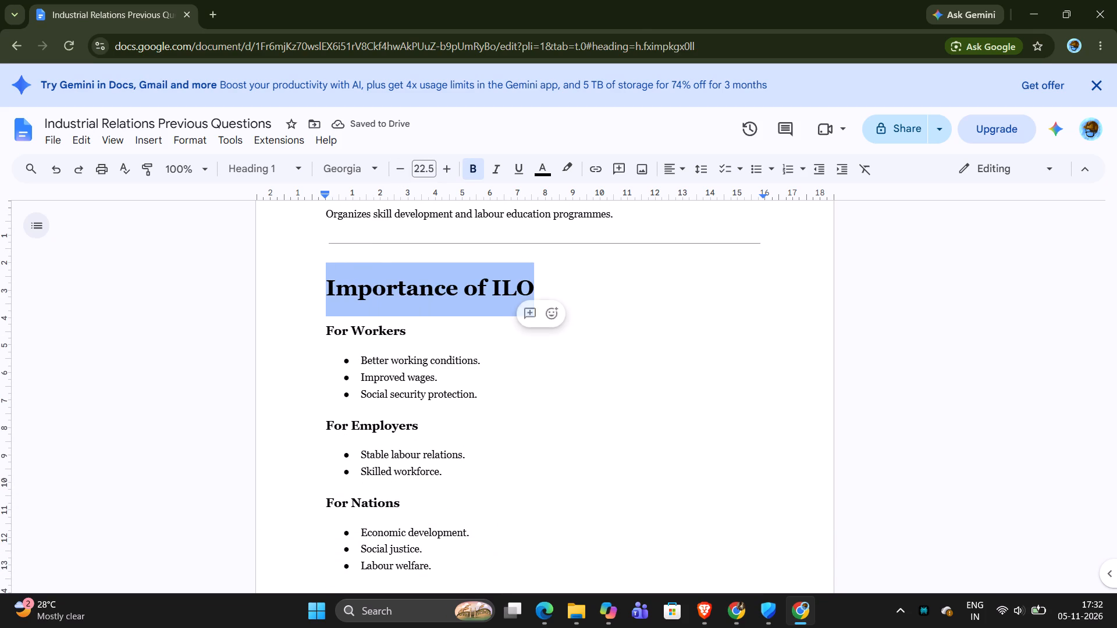
pyautogui.tripleClick(397, 160)
pyautogui.doubleClick(397, 160)
pyautogui.click(397, 160)
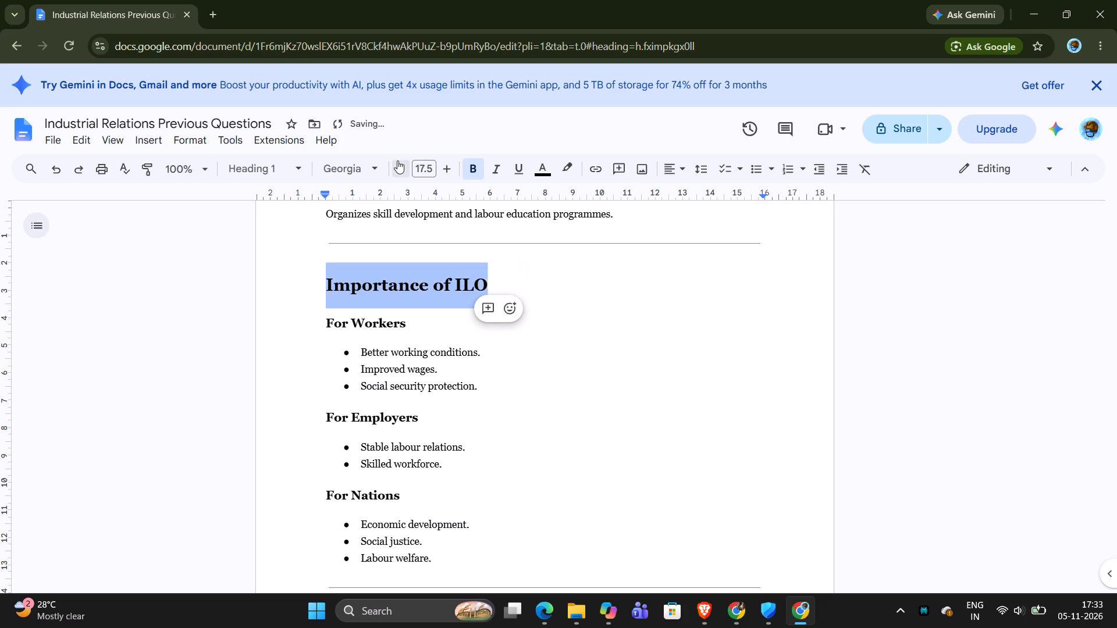
# Reduce the 6. Training Programmes and 5. Employment Promotion headings in the ILO answer to 14.5 pt.
pyautogui.scroll(4, 414, 392)
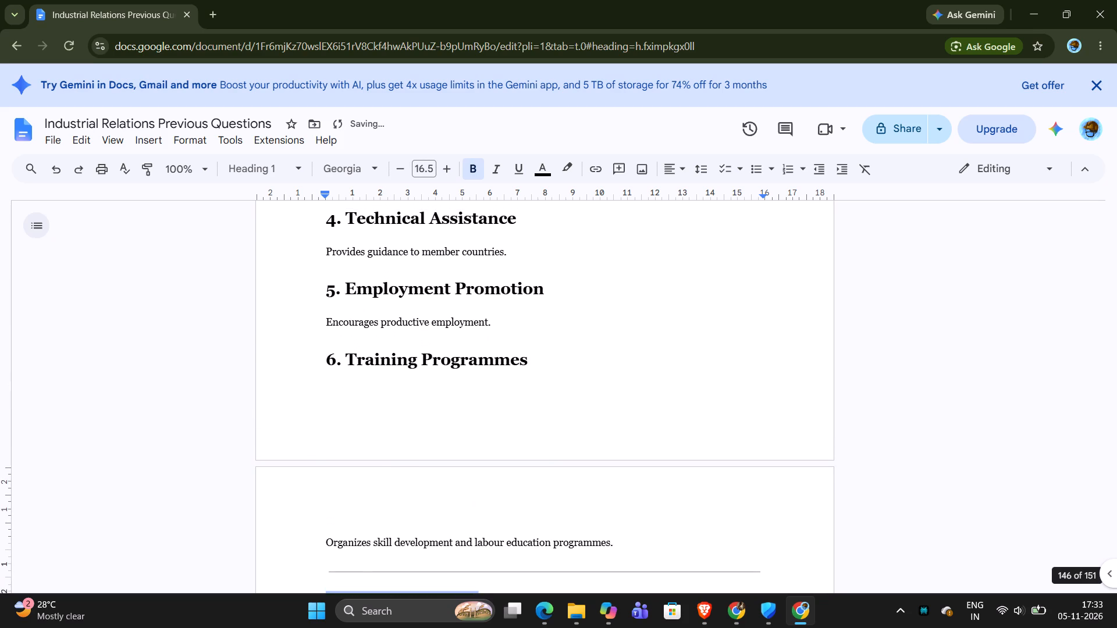
pyautogui.moveTo(528, 363); pyautogui.dragTo(262, 360)
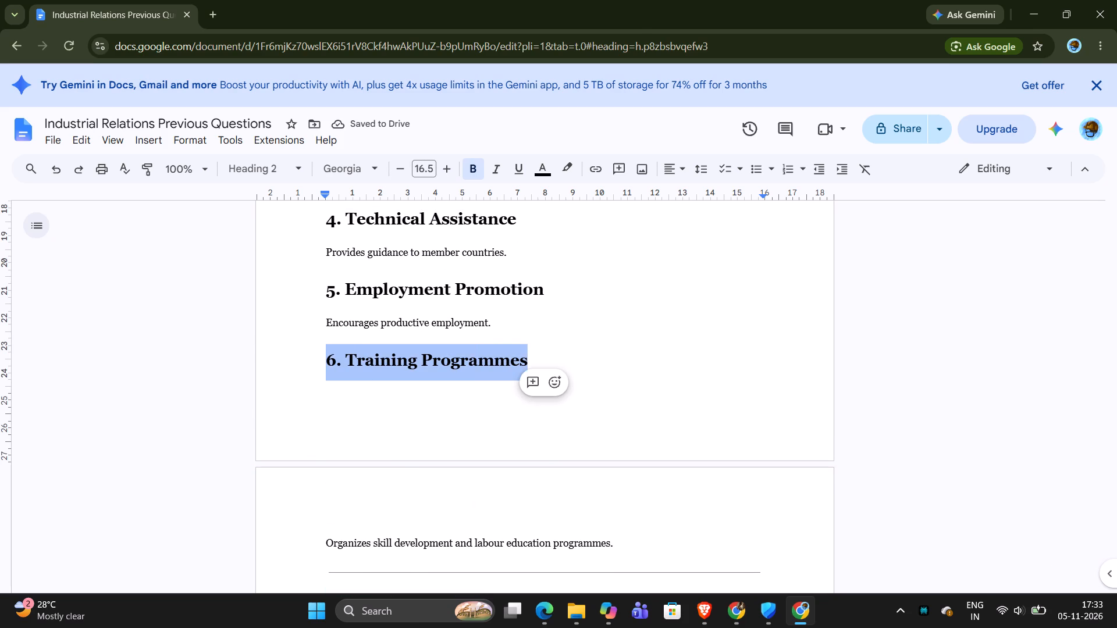
pyautogui.doubleClick(400, 173)
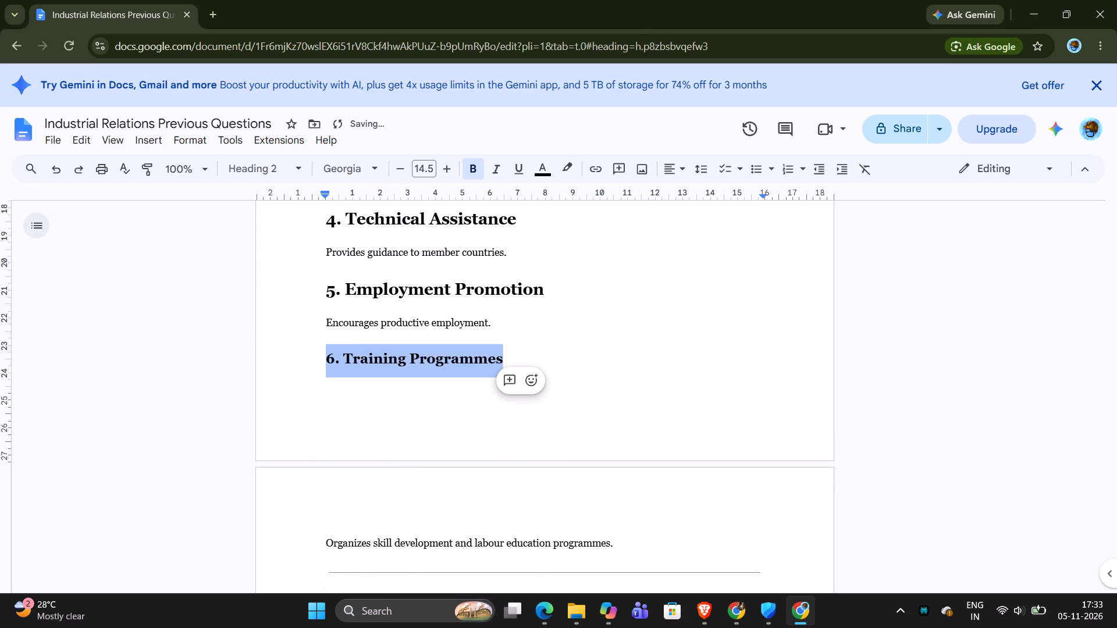
pyautogui.moveTo(554, 288); pyautogui.dragTo(347, 310)
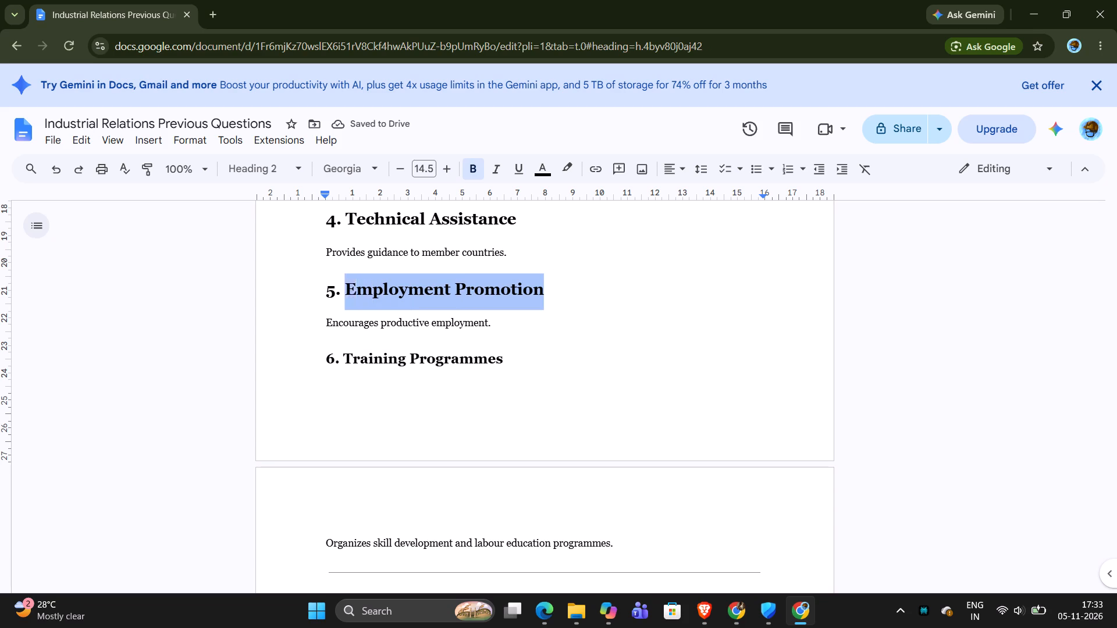
pyautogui.moveTo(347, 310); pyautogui.dragTo(323, 300)
pyautogui.doubleClick(401, 171)
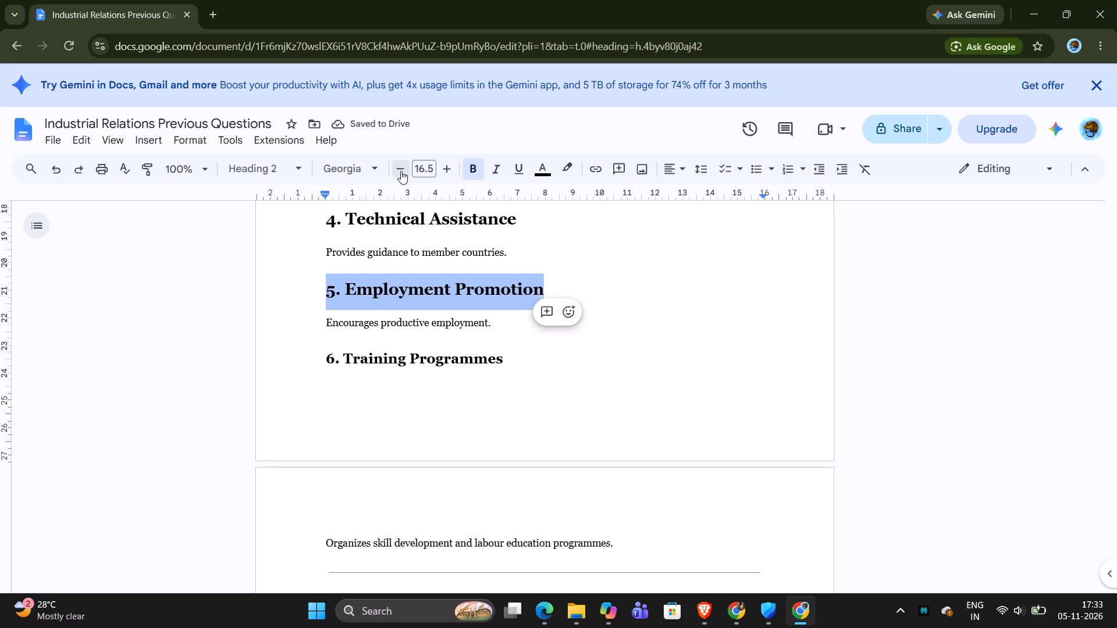
# Reduce the 4. Technical Assistance heading in the ILO answer to 14.5 pt.
pyautogui.scroll(1, 435, 266)
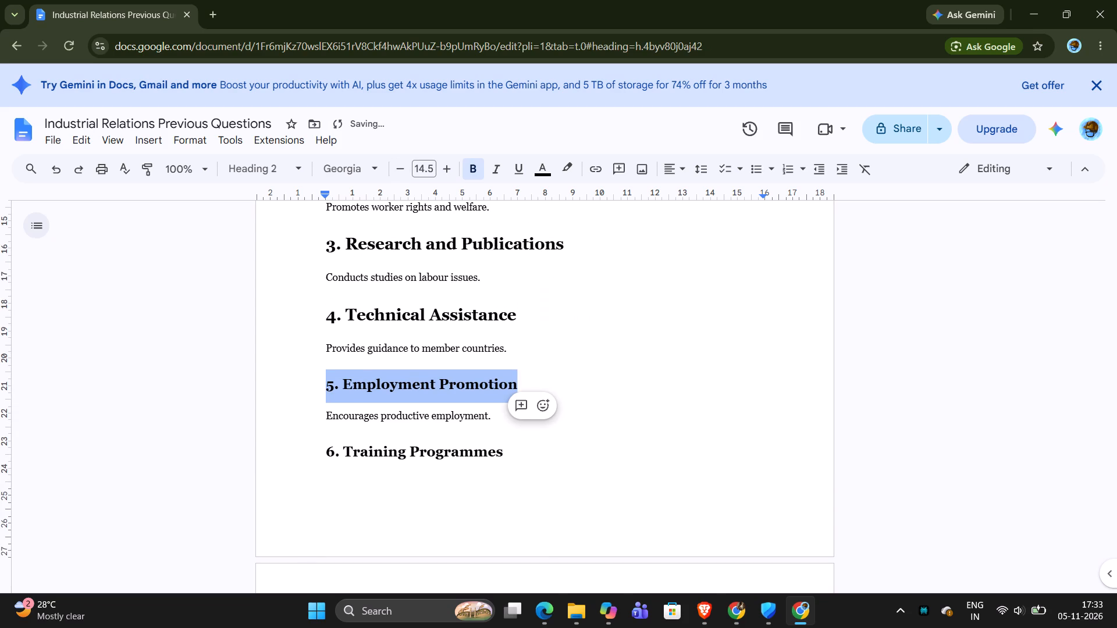
pyautogui.moveTo(520, 313); pyautogui.dragTo(267, 345)
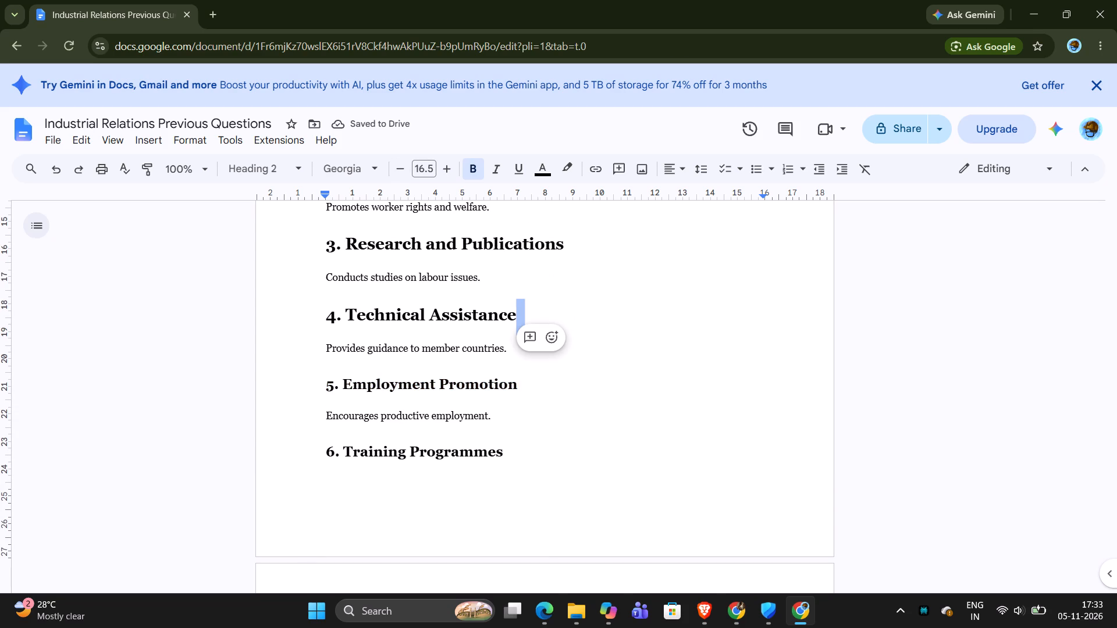
pyautogui.moveTo(510, 316); pyautogui.dragTo(477, 311)
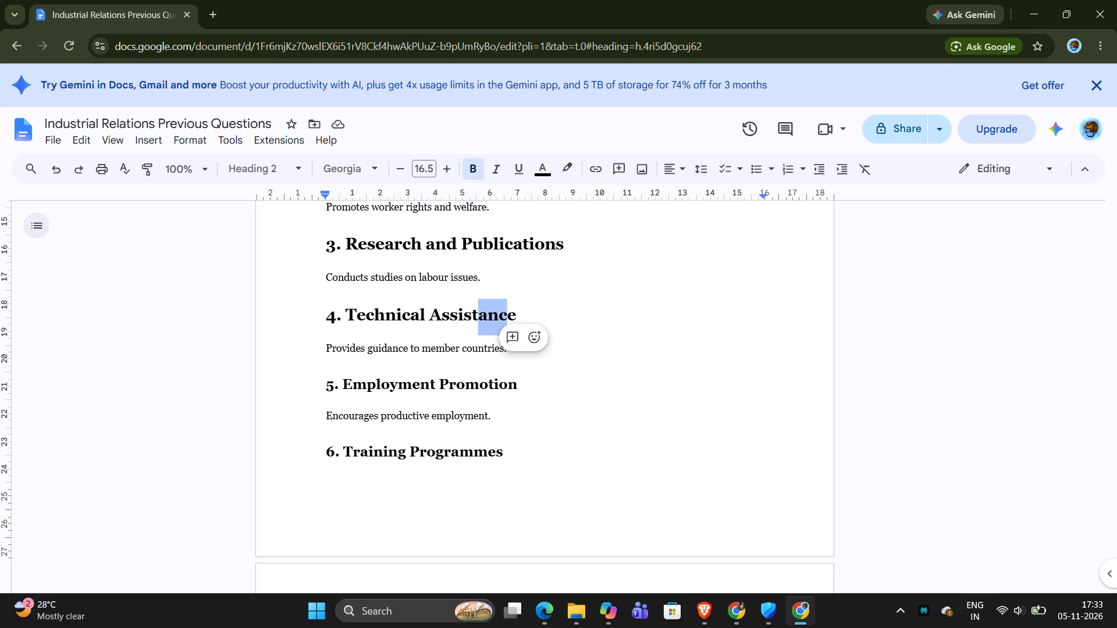
pyautogui.moveTo(526, 317); pyautogui.dragTo(284, 341)
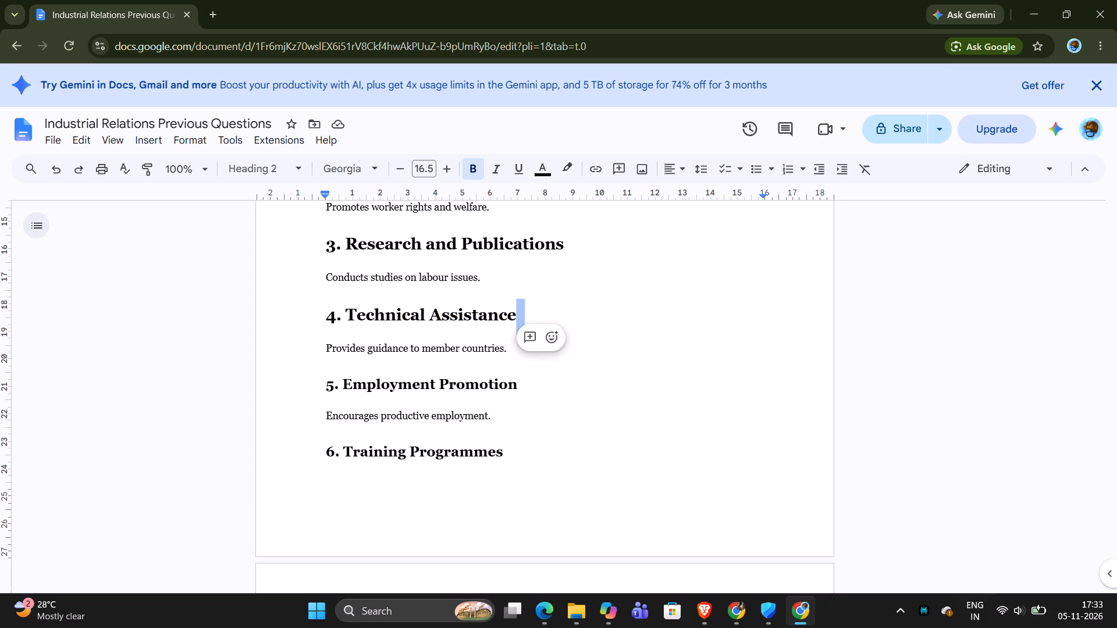
pyautogui.moveTo(513, 314); pyautogui.dragTo(314, 317)
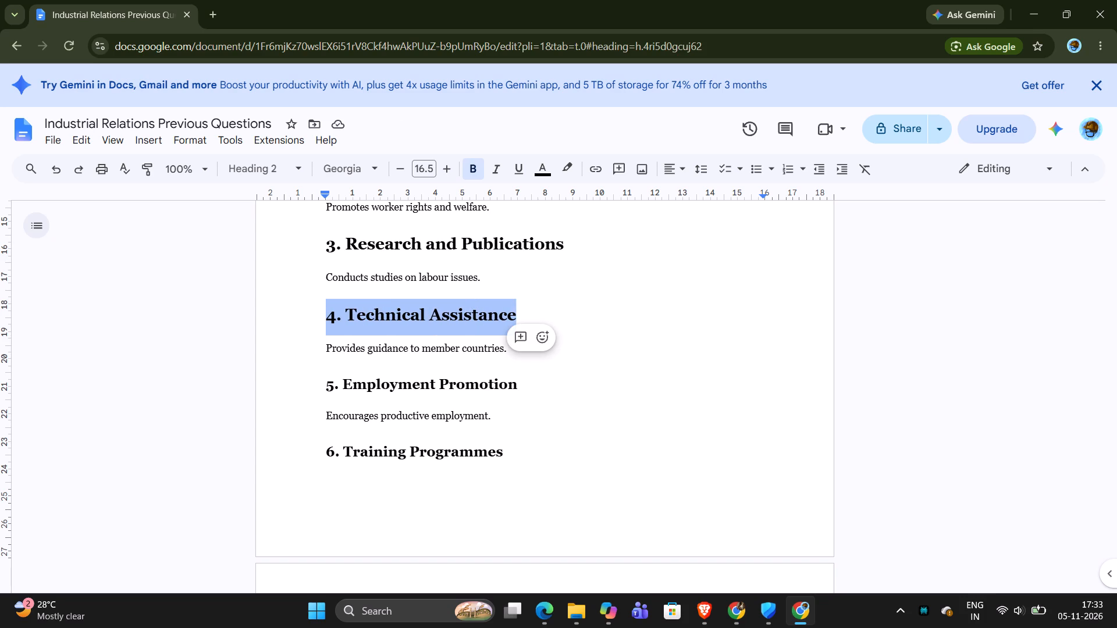
pyautogui.doubleClick(405, 163)
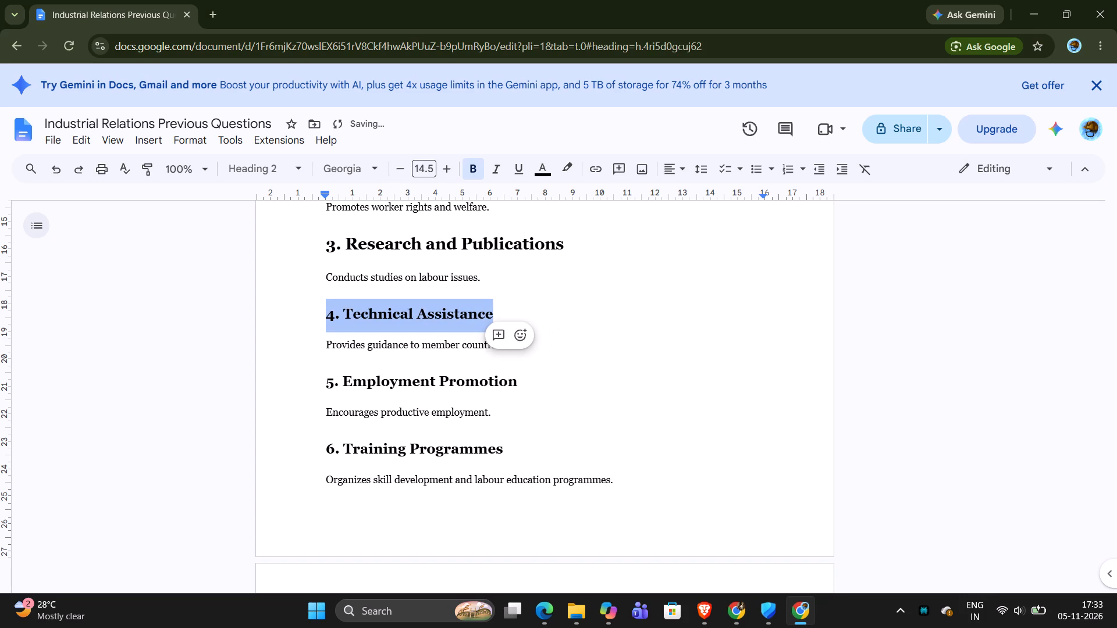
# Reduce the 3. Research and Publications and 2. Protection of Workers headings under Functions of ILO to 14.5 pt.
pyautogui.click(448, 381)
pyautogui.moveTo(568, 242); pyautogui.dragTo(557, 243)
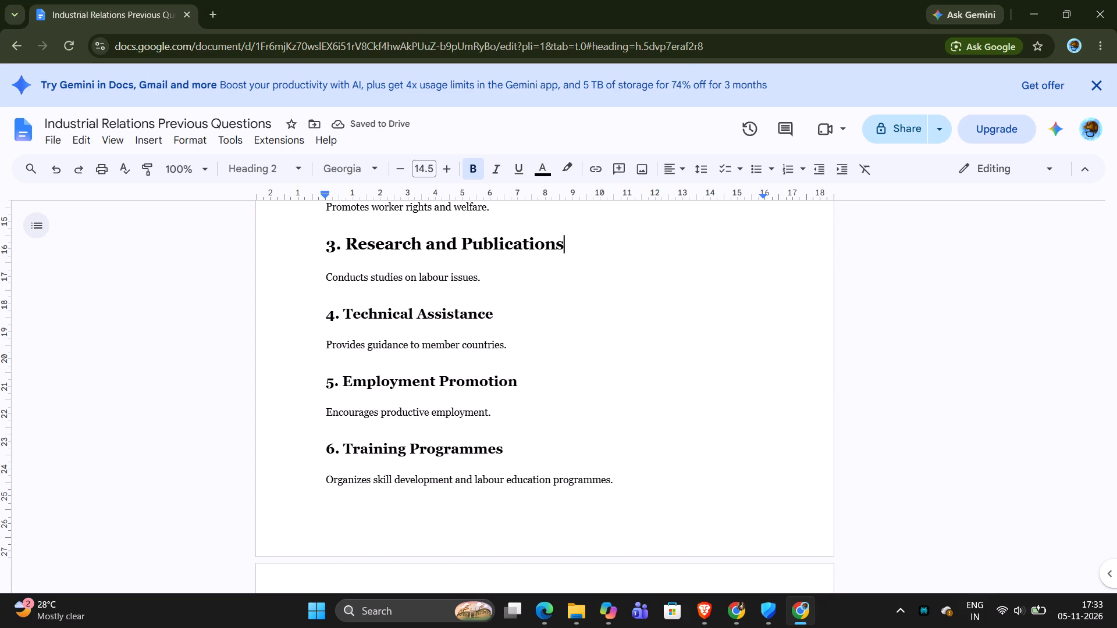
pyautogui.moveTo(557, 243); pyautogui.dragTo(309, 255)
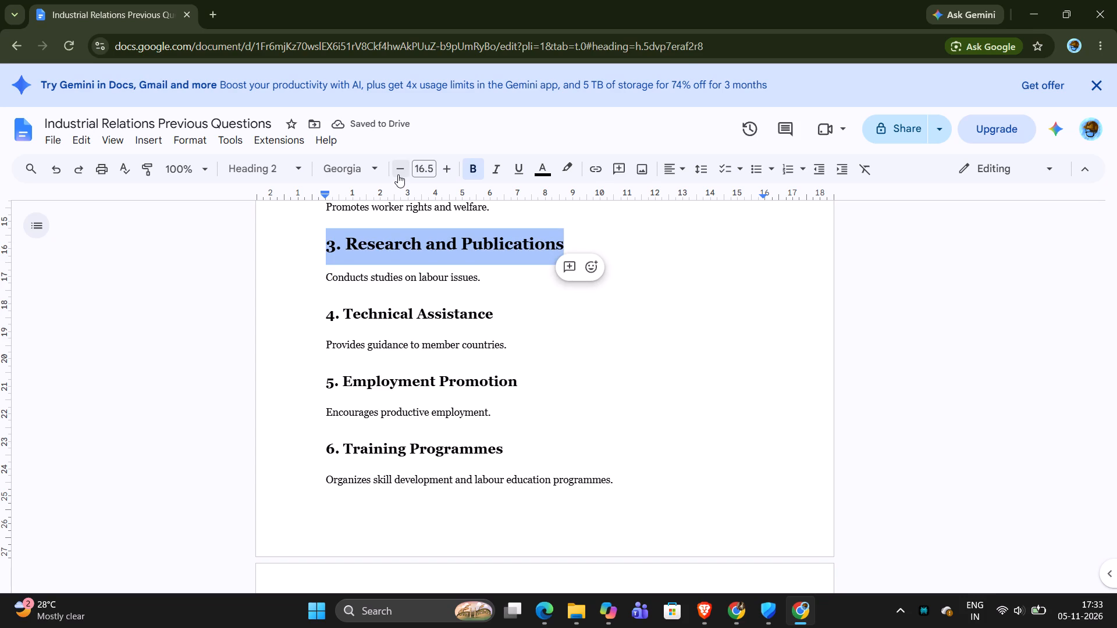
pyautogui.doubleClick(398, 174)
pyautogui.scroll(2, 431, 283)
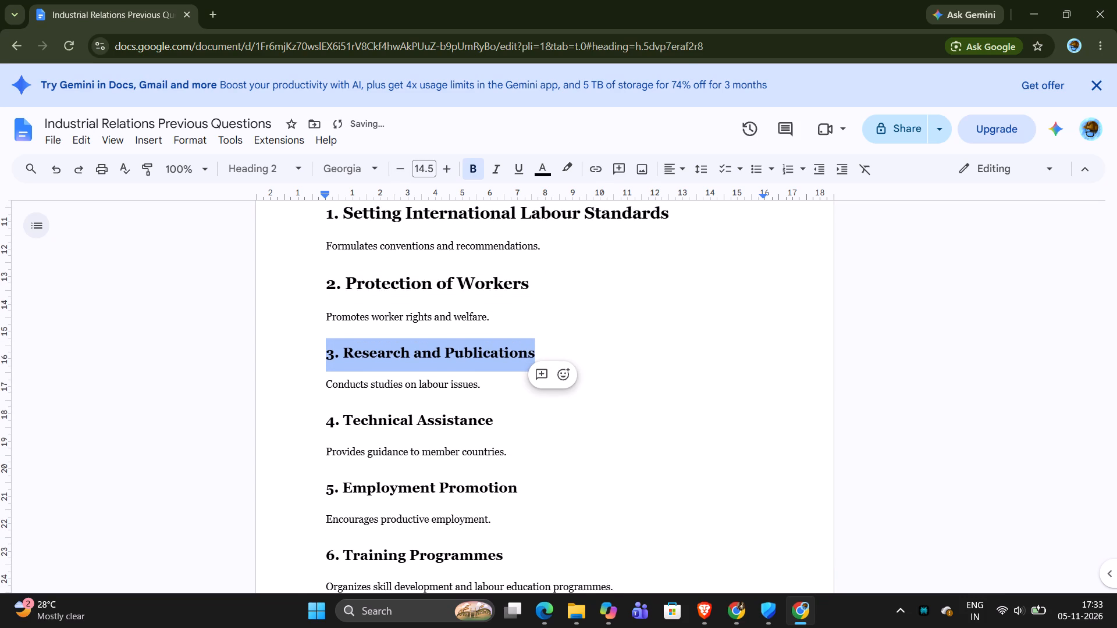
pyautogui.moveTo(536, 282); pyautogui.dragTo(296, 295)
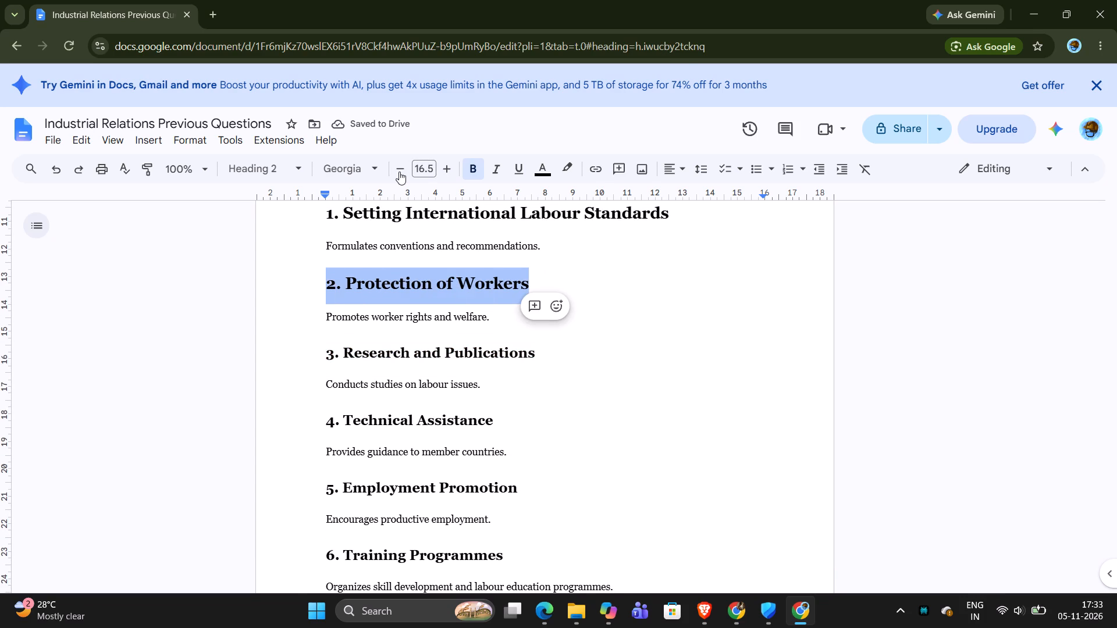
pyautogui.doubleClick(399, 172)
# Reduce the 1. Setting International Labour Standards heading under Functions of ILO to 14.5 pt.
pyautogui.scroll(1, 478, 265)
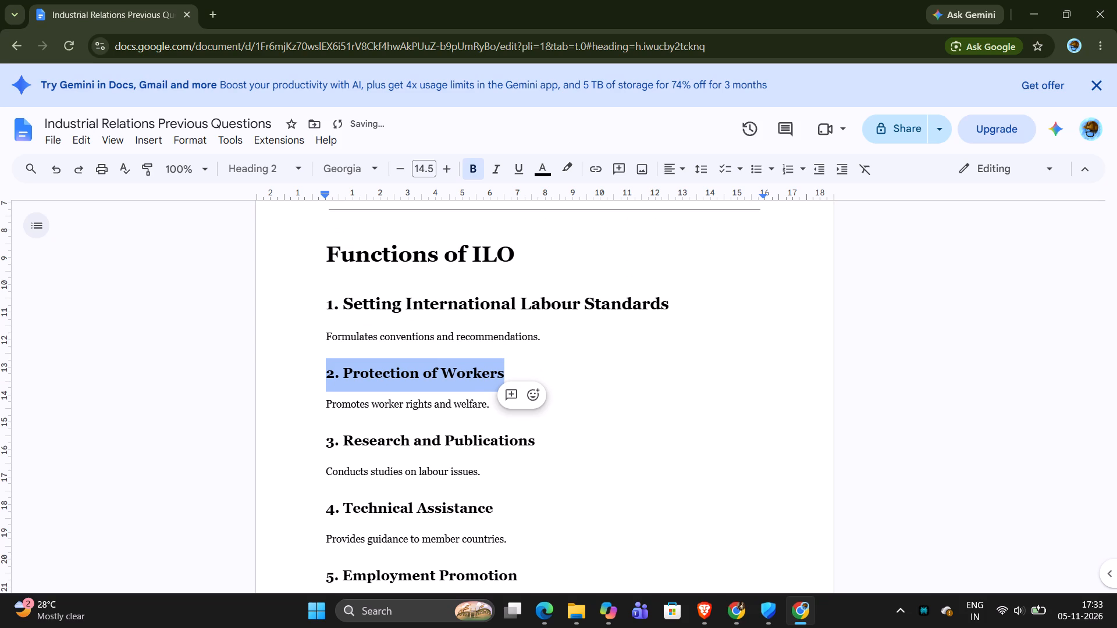
pyautogui.moveTo(677, 312); pyautogui.dragTo(315, 327)
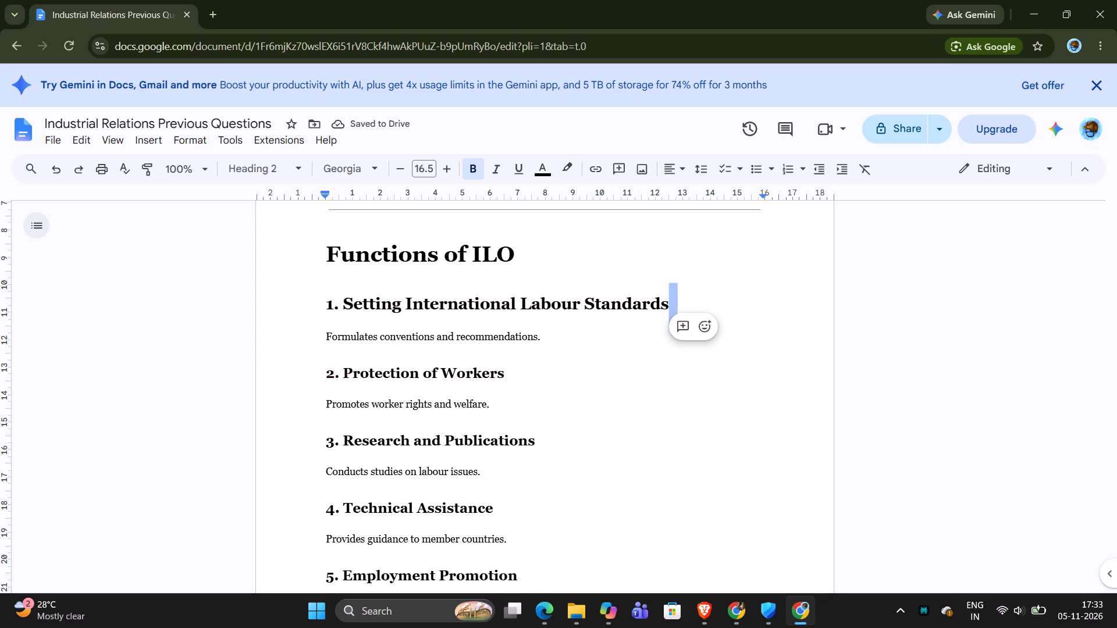
pyautogui.moveTo(319, 307); pyautogui.dragTo(680, 298)
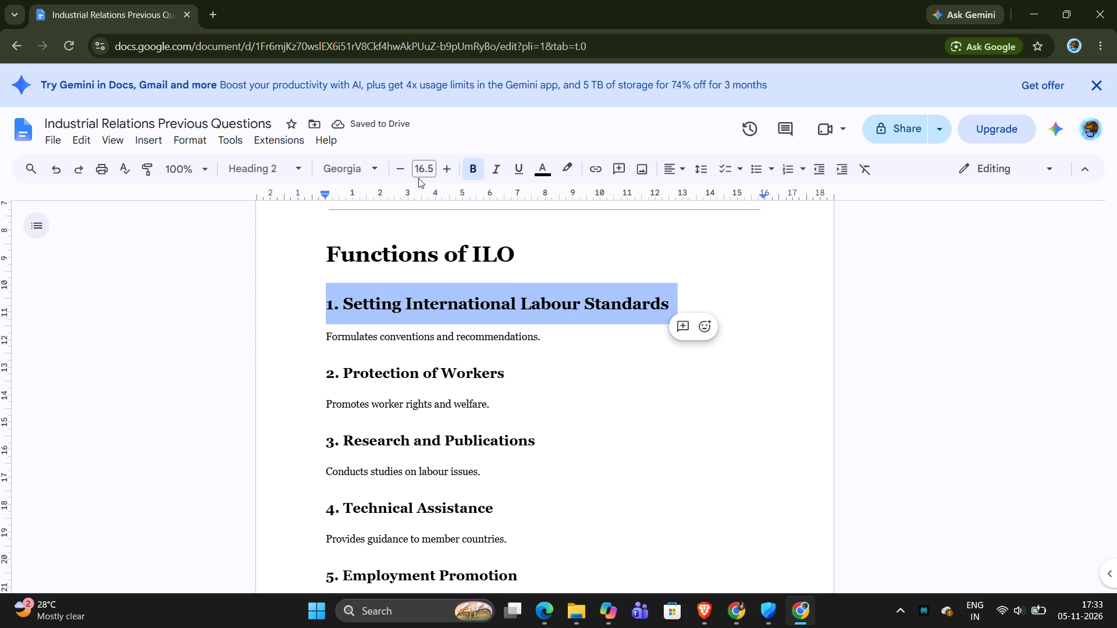
pyautogui.doubleClick(408, 171)
# Reduce the Functions of ILO heading to 17.5 pt.
pyautogui.moveTo(518, 259); pyautogui.dragTo(404, 256)
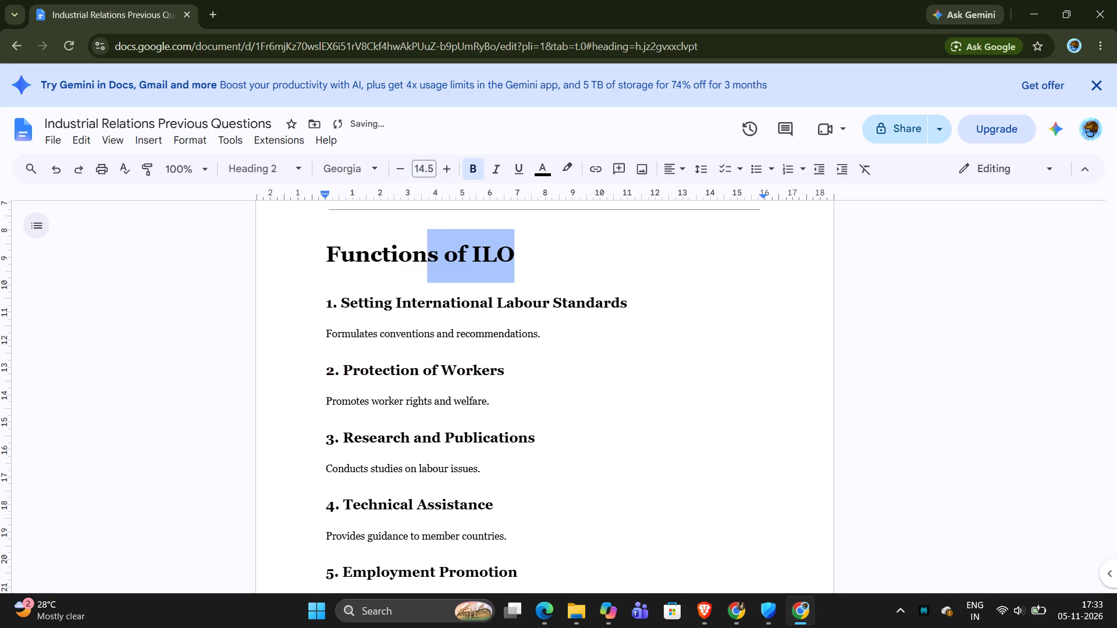
pyautogui.moveTo(404, 256); pyautogui.dragTo(302, 263)
pyautogui.tripleClick(400, 172)
pyautogui.doubleClick(400, 172)
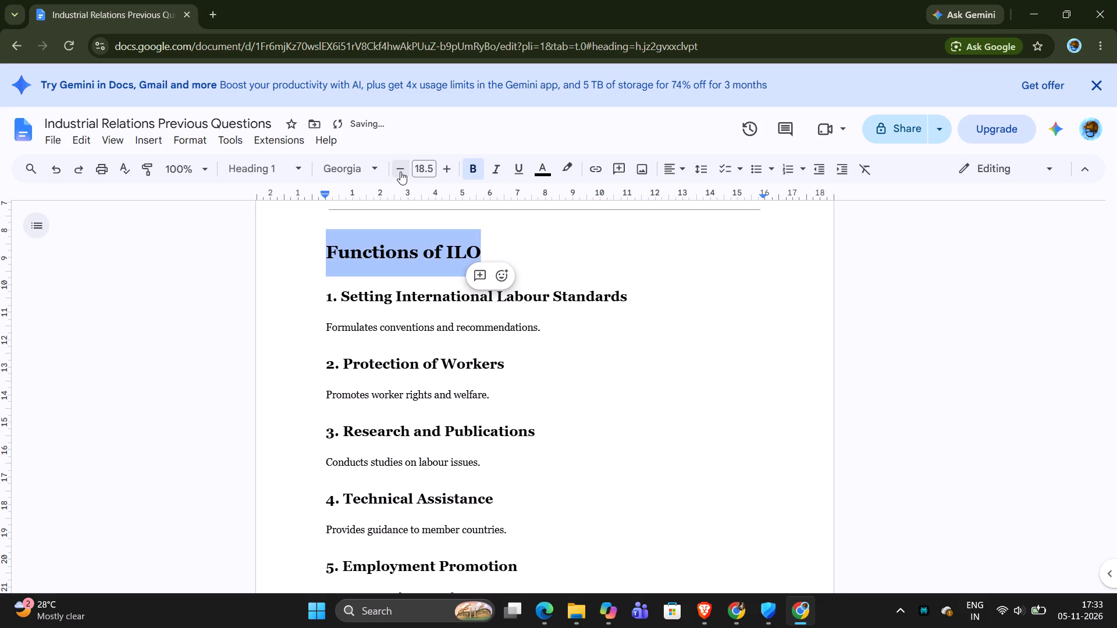
pyautogui.click(400, 172)
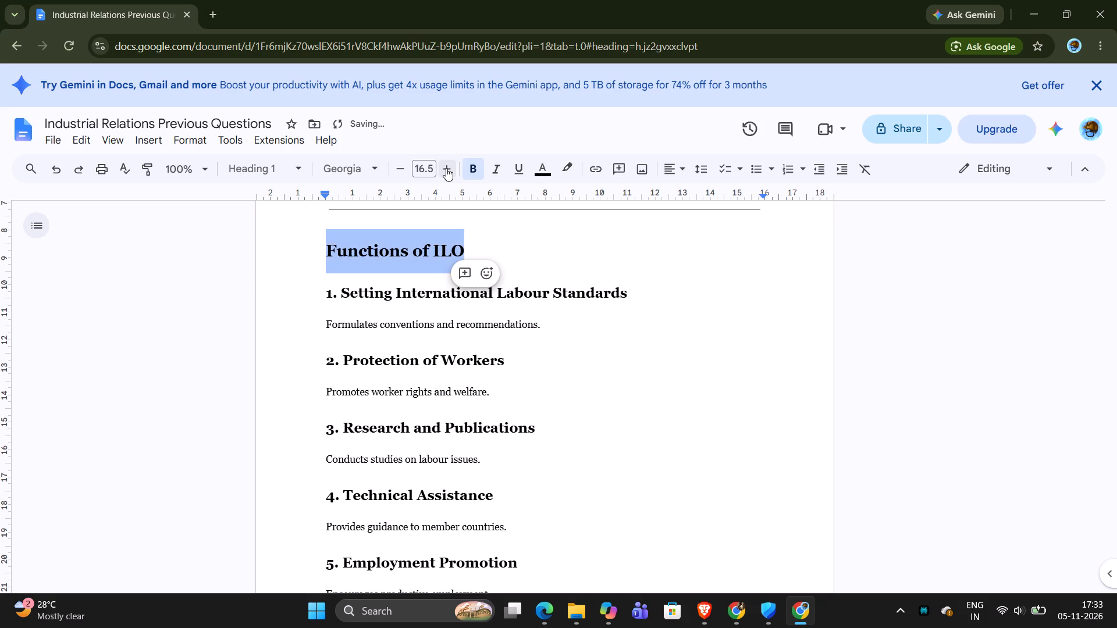
pyautogui.click(446, 168)
# Reduce the 3. International Labour Office heading, above the Functions of ILO section, to 14.5 pt.
pyautogui.scroll(2, 495, 262)
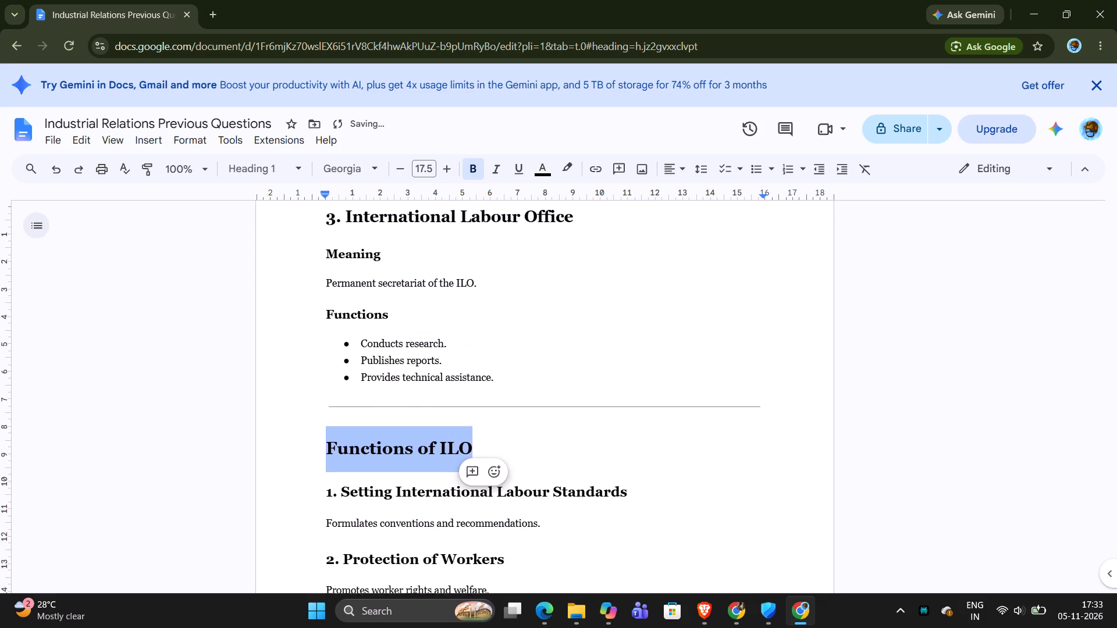
pyautogui.scroll(2, 495, 256)
pyautogui.click(572, 358)
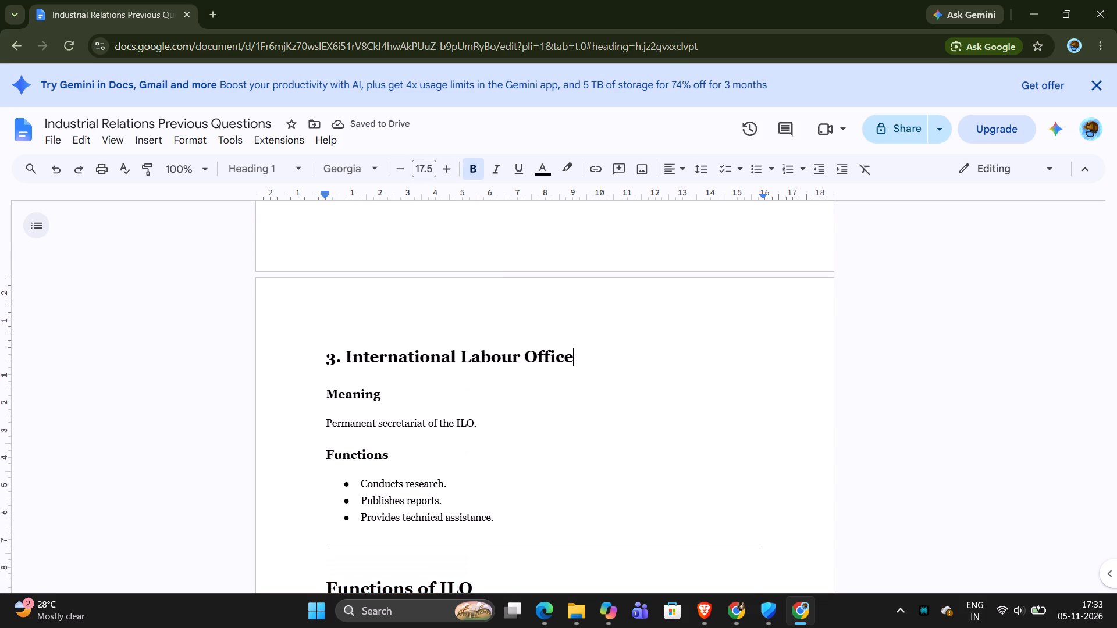
pyautogui.moveTo(572, 358); pyautogui.dragTo(321, 358)
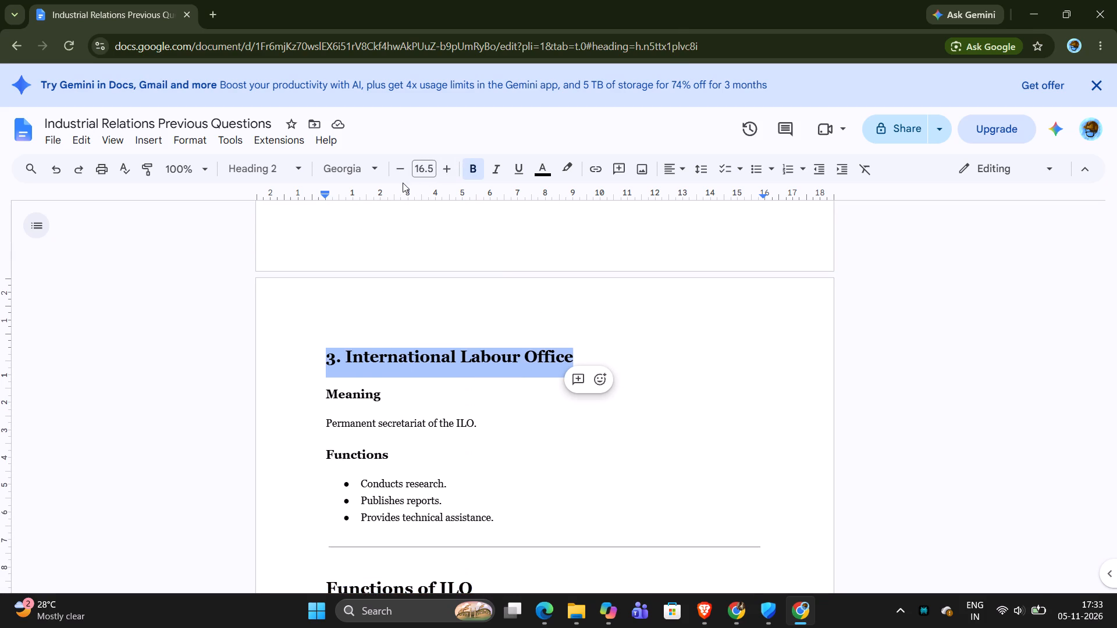
pyautogui.doubleClick(400, 167)
# Reduce the 2. Governing Body and 1. International Labour Conference headings under Structure of ILO to 14.5 pt.
pyautogui.scroll(2, 420, 263)
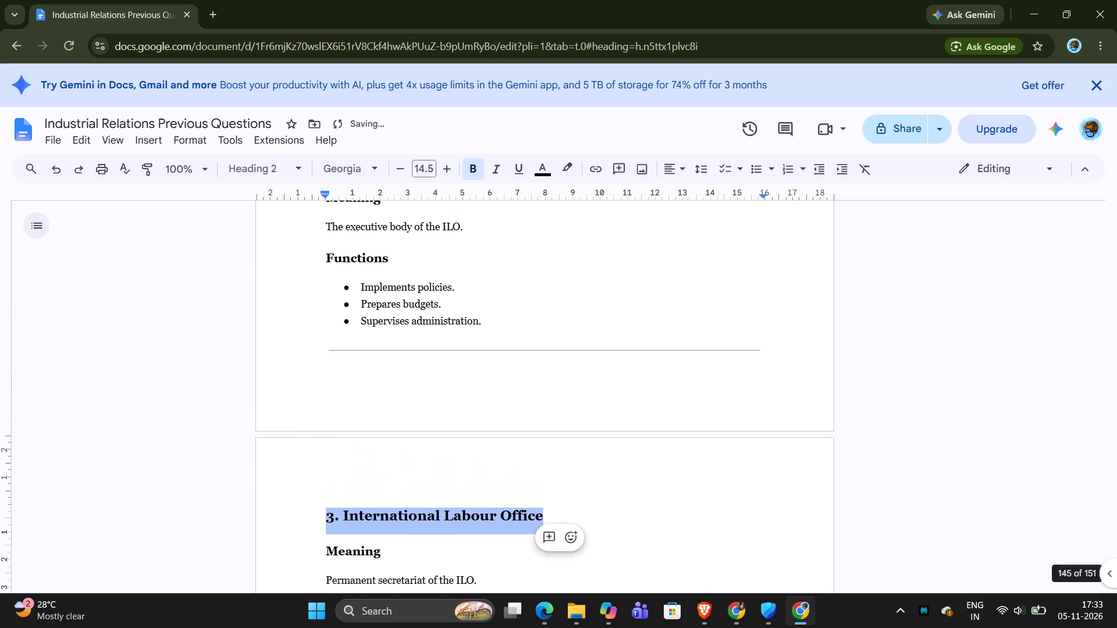
pyautogui.scroll(4, 420, 263)
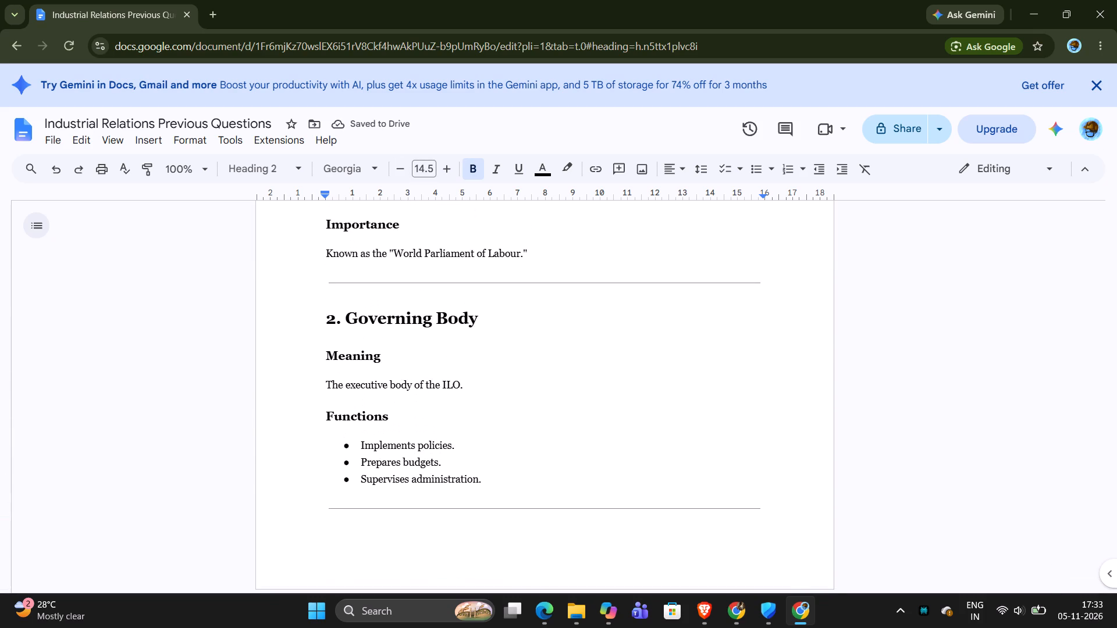
pyautogui.moveTo(474, 317); pyautogui.dragTo(282, 317)
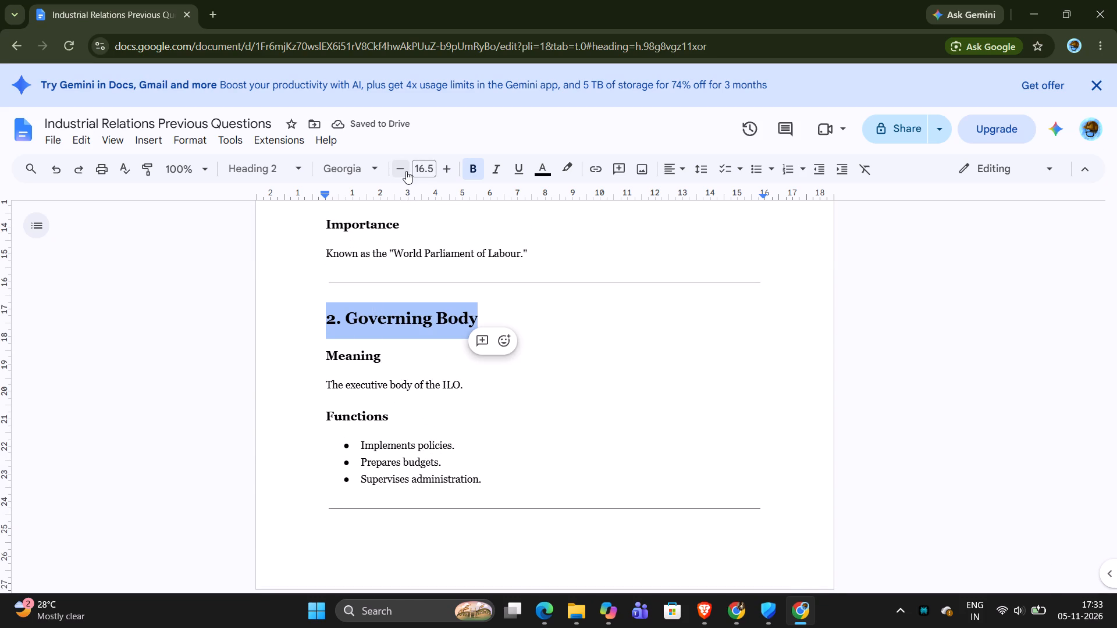
pyautogui.doubleClick(406, 171)
pyautogui.scroll(3, 421, 243)
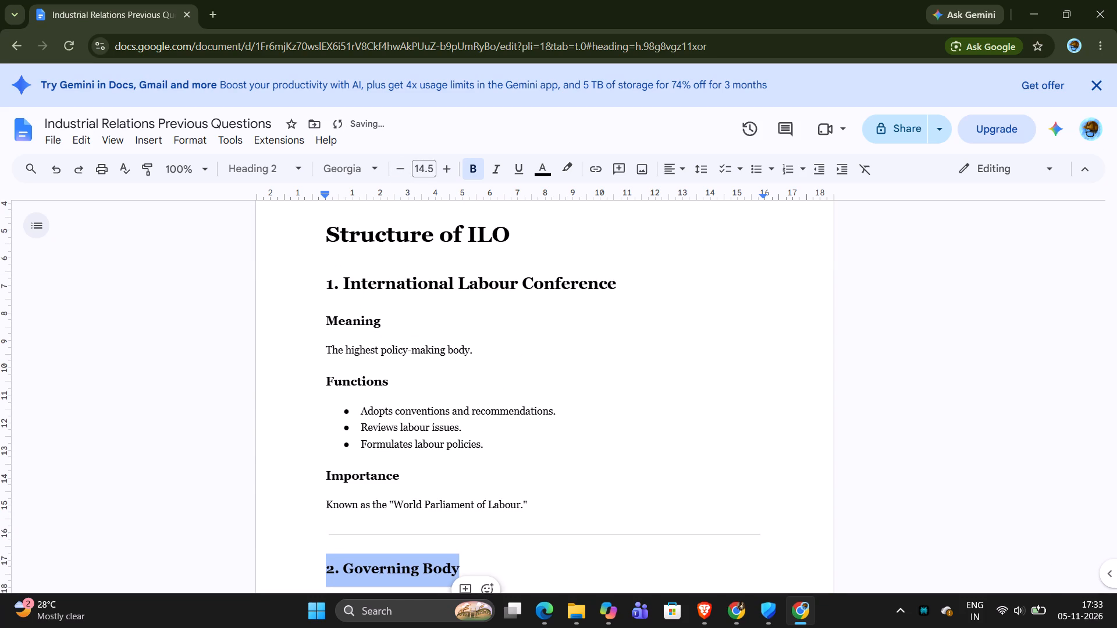
pyautogui.moveTo(620, 285); pyautogui.dragTo(323, 300)
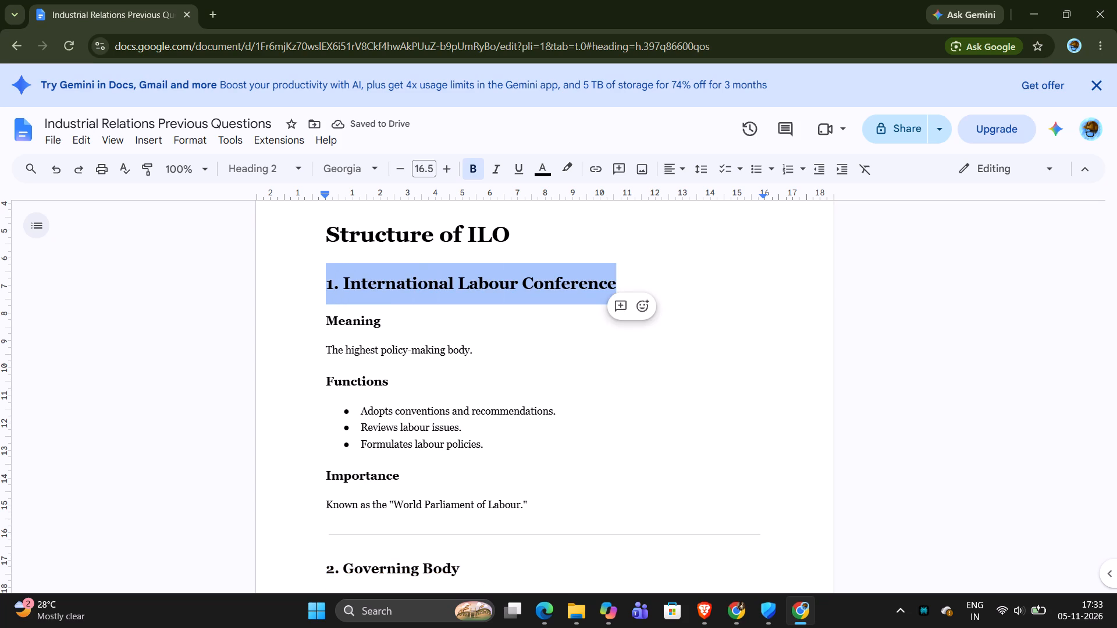
pyautogui.doubleClick(405, 168)
# Reduce the Structure of ILO heading to 17.5 pt.
pyautogui.moveTo(503, 229); pyautogui.dragTo(308, 230)
pyautogui.tripleClick(402, 170)
pyautogui.click(402, 170)
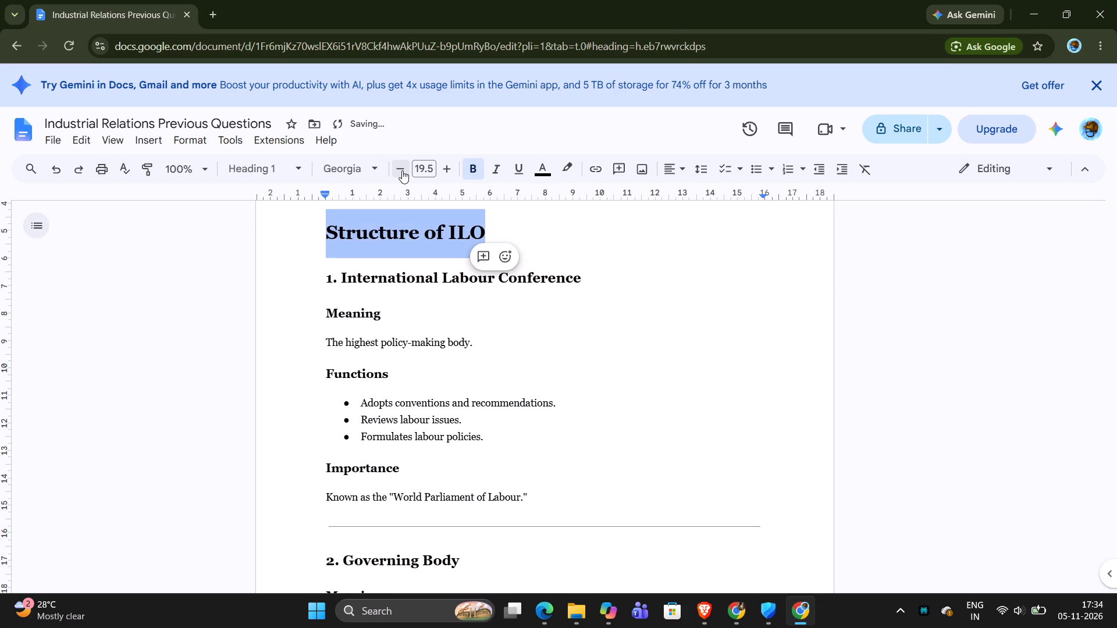
pyautogui.click(402, 170)
pyautogui.click(402, 170)
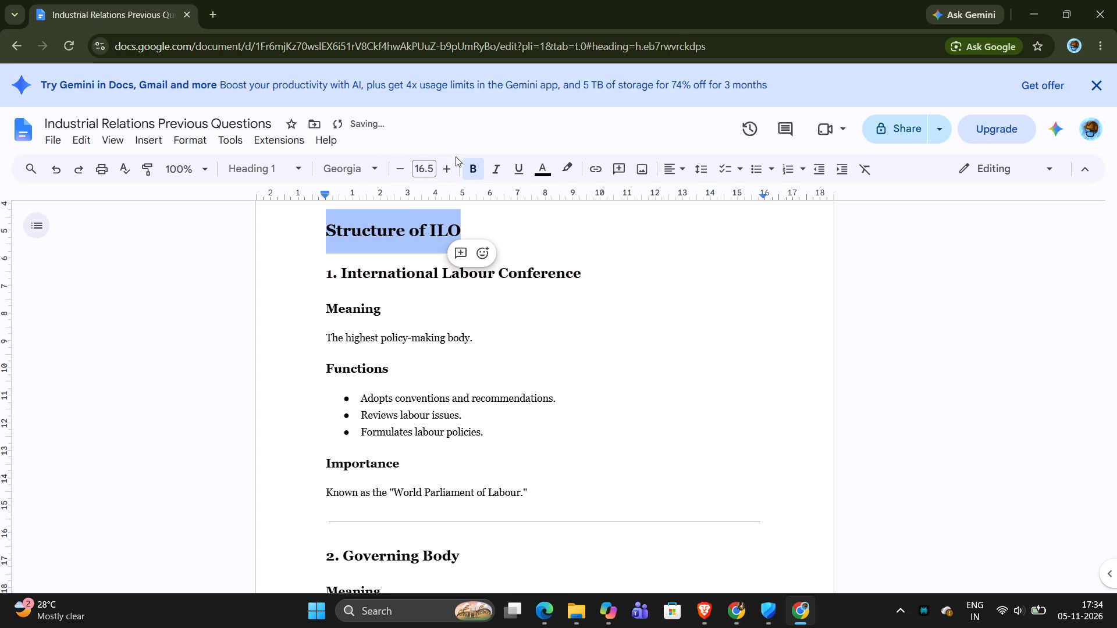
pyautogui.click(451, 174)
# Reduce the Unique Feature of ILO heading, above the tripartite structure text, to 17.5 pt.
pyautogui.scroll(3, 409, 267)
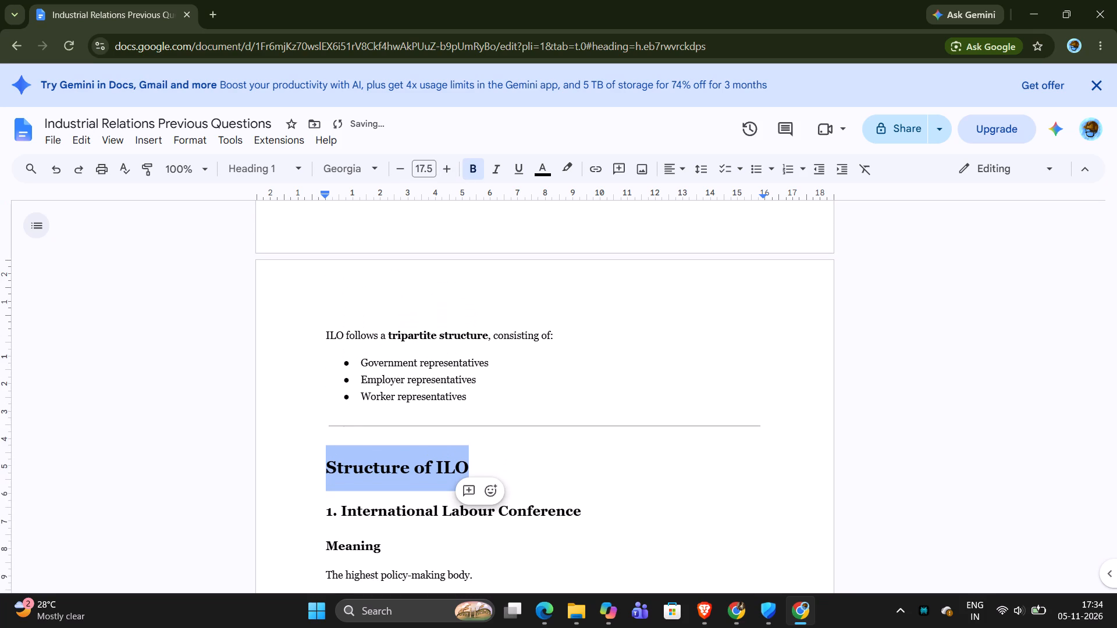
pyautogui.scroll(2, 417, 347)
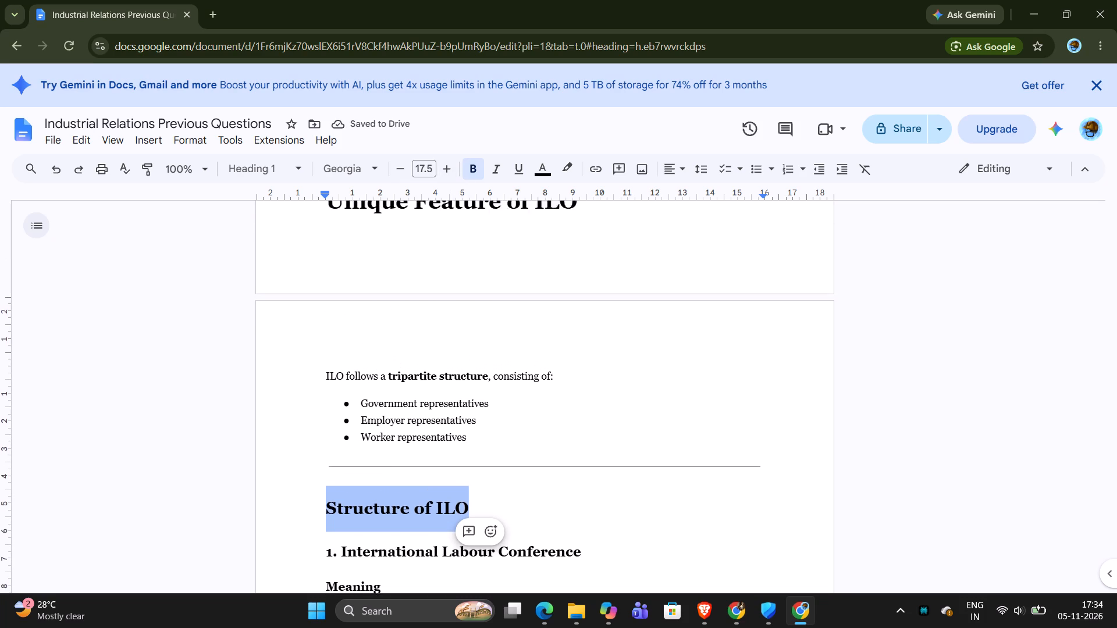
pyautogui.scroll(1, 417, 347)
pyautogui.moveTo(582, 324); pyautogui.dragTo(378, 321)
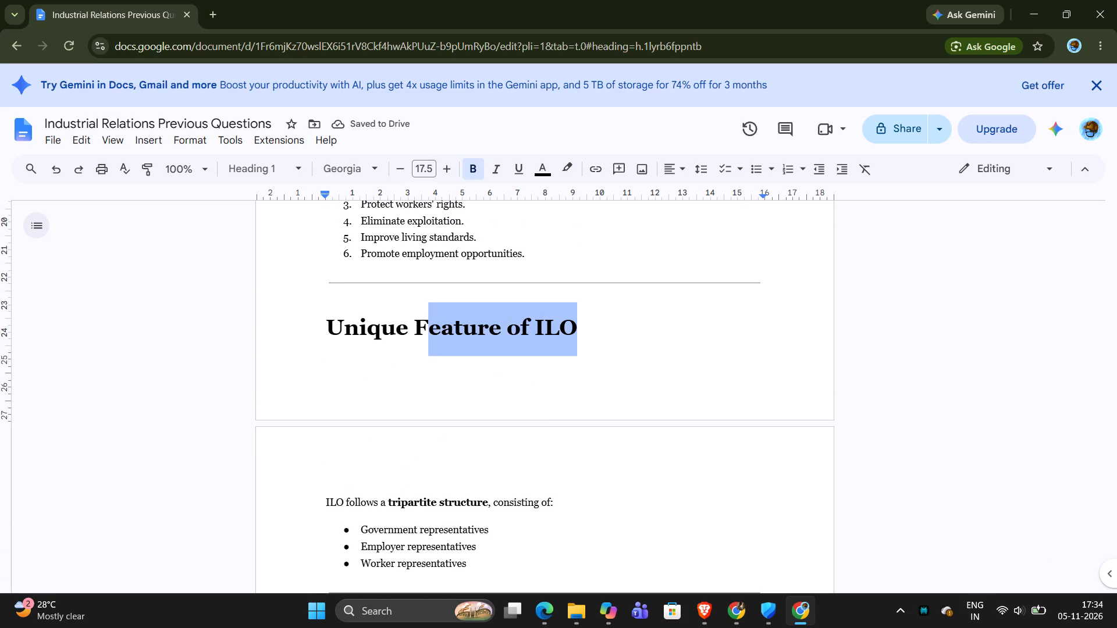
pyautogui.moveTo(378, 321); pyautogui.dragTo(314, 322)
pyautogui.tripleClick(406, 170)
pyautogui.doubleClick(406, 170)
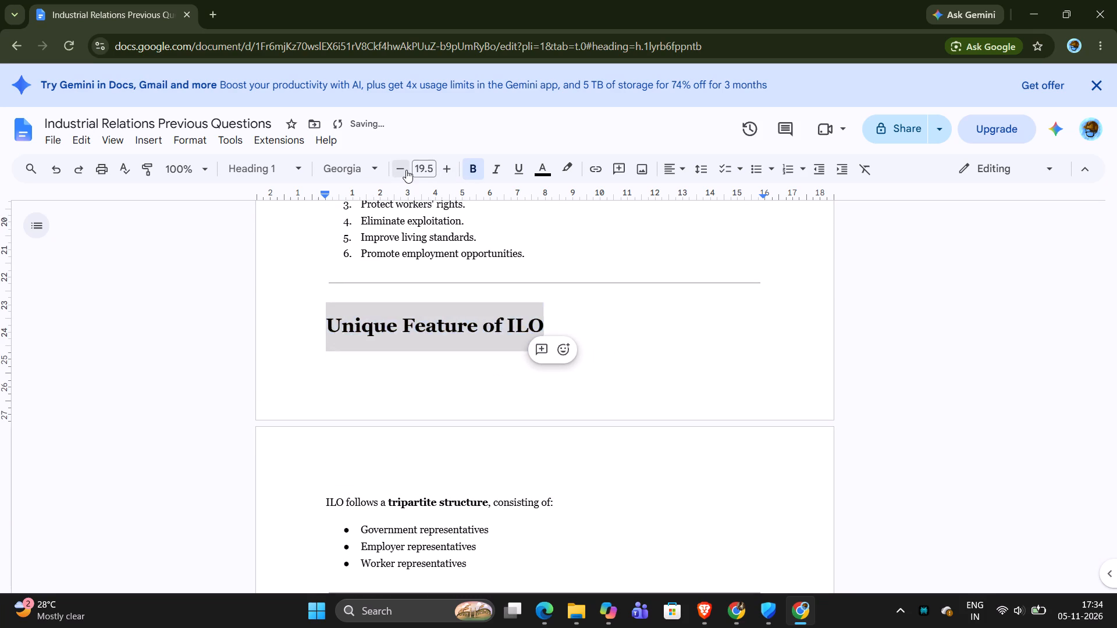
# Reduce the Objectives of ILO heading to 17.5 pt.
pyautogui.scroll(1, 395, 266)
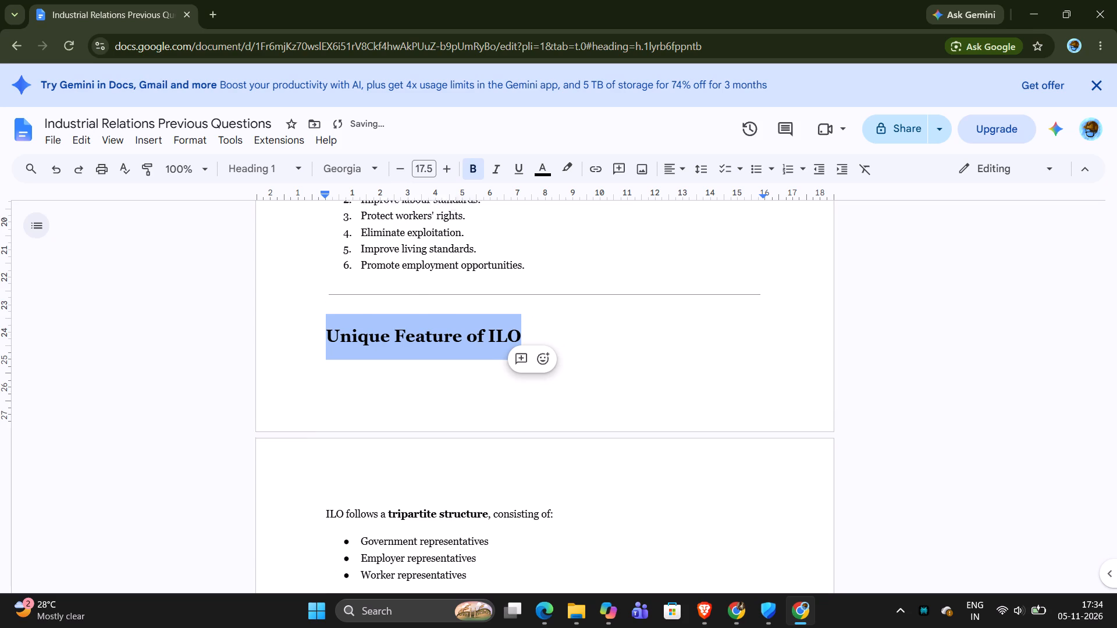
pyautogui.scroll(1, 395, 266)
pyautogui.moveTo(514, 304); pyautogui.dragTo(279, 304)
pyautogui.tripleClick(397, 173)
pyautogui.click(397, 173)
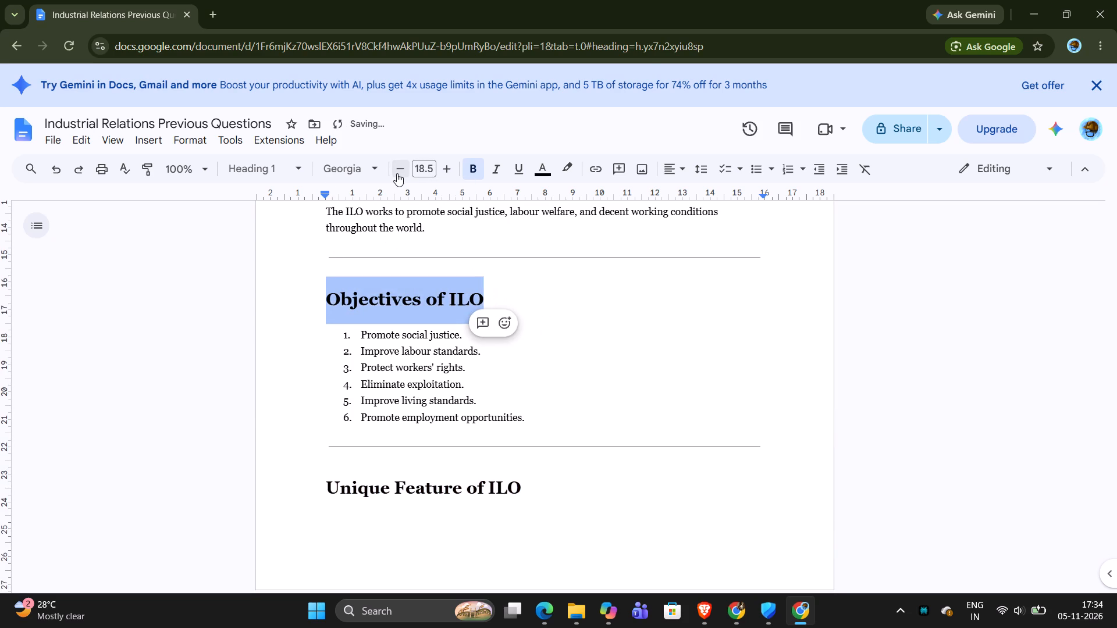
pyautogui.click(397, 173)
# Reduce the Q3 question heading on the Structure, Functions and Importance of the International Labour Organization to 16.5 pt.
pyautogui.scroll(3, 412, 298)
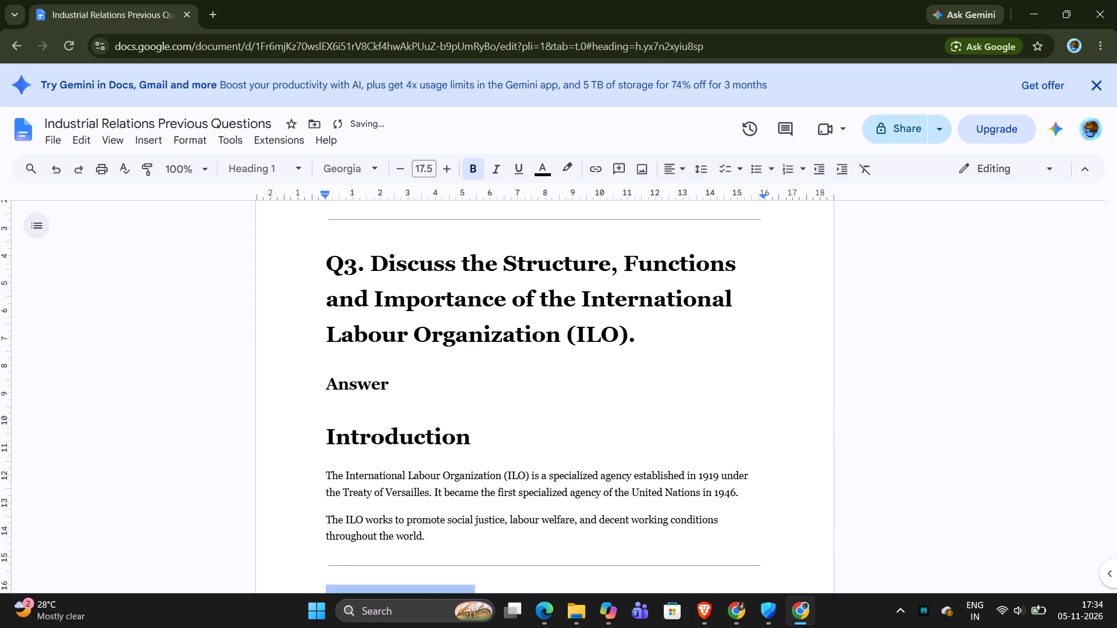
pyautogui.moveTo(328, 270); pyautogui.dragTo(632, 352)
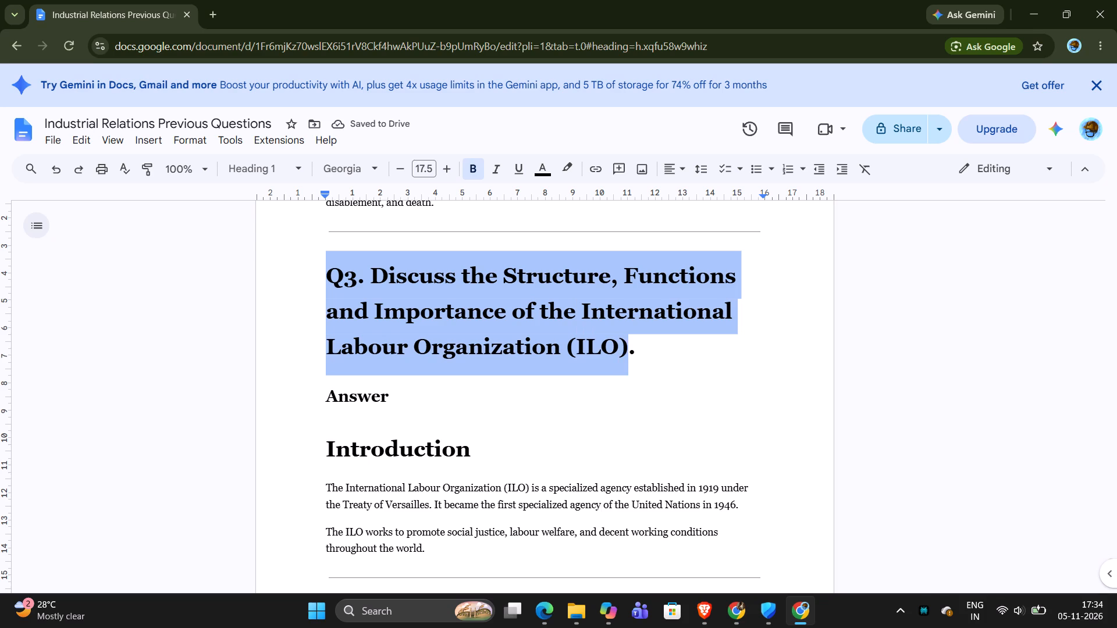
pyautogui.moveTo(632, 352); pyautogui.dragTo(650, 361)
pyautogui.tripleClick(408, 162)
pyautogui.tripleClick(408, 162)
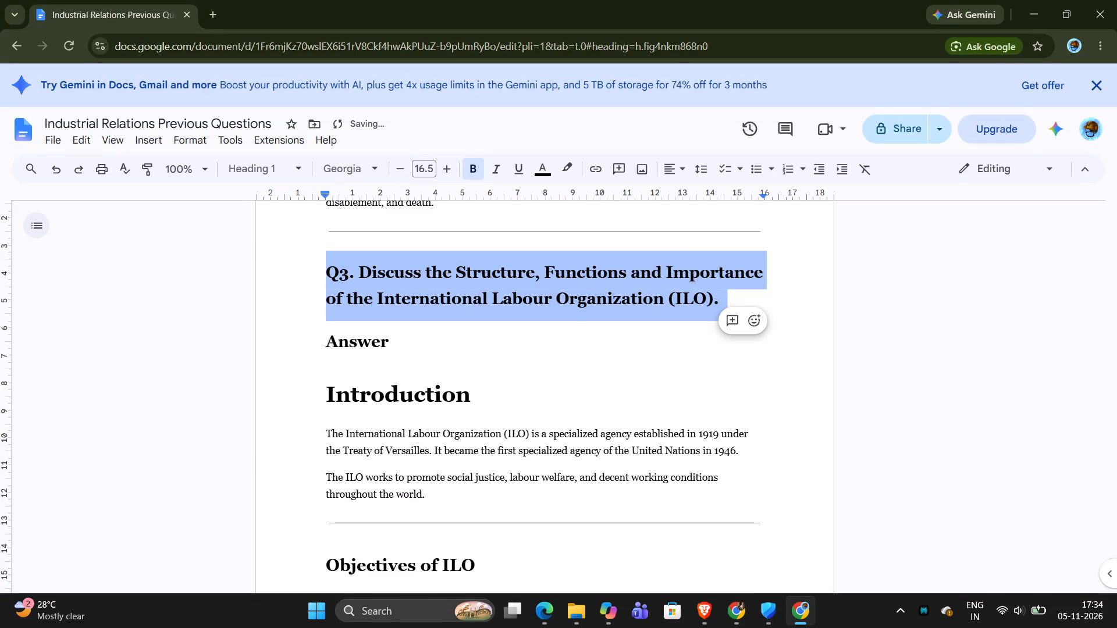
# Reduce the Introduction heading of the Q3 ILO answer to 15.5 pt.
pyautogui.moveTo(479, 397); pyautogui.dragTo(232, 400)
pyautogui.tripleClick(400, 168)
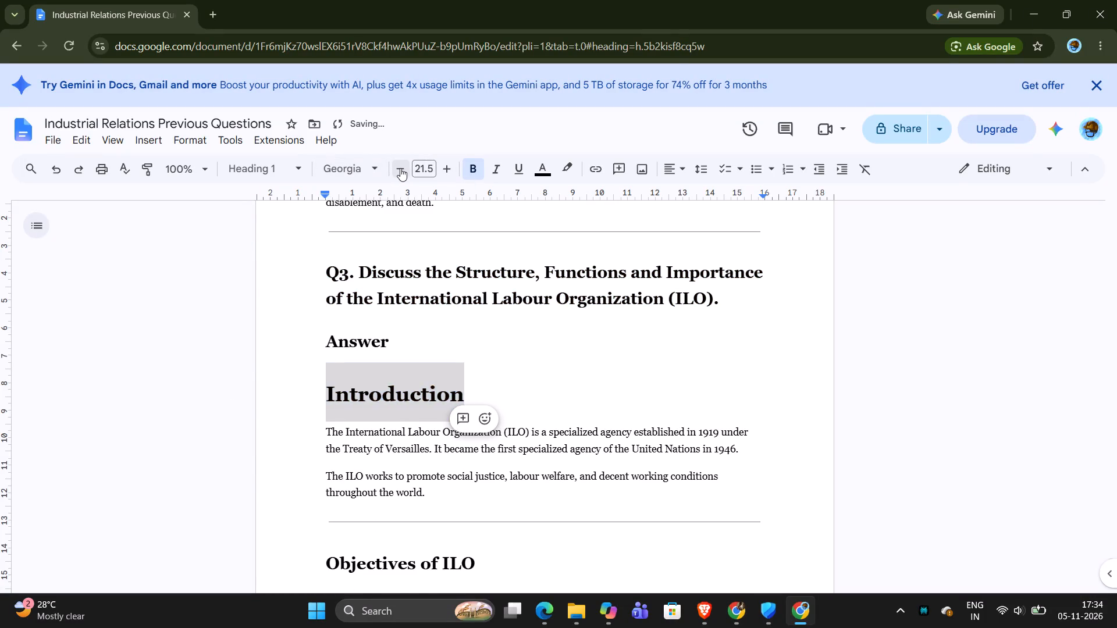
pyautogui.doubleClick(400, 168)
pyautogui.doubleClick(400, 168)
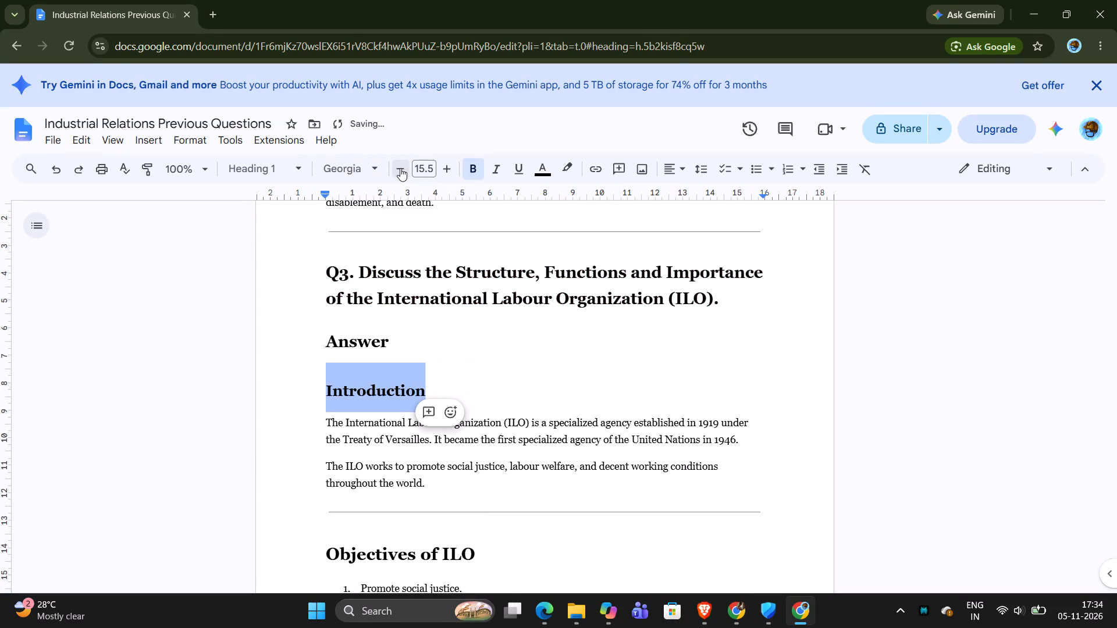
# Reduce the Answer heading under the Q3 ILO question to 14.5 pt.
pyautogui.moveTo(397, 341); pyautogui.dragTo(295, 345)
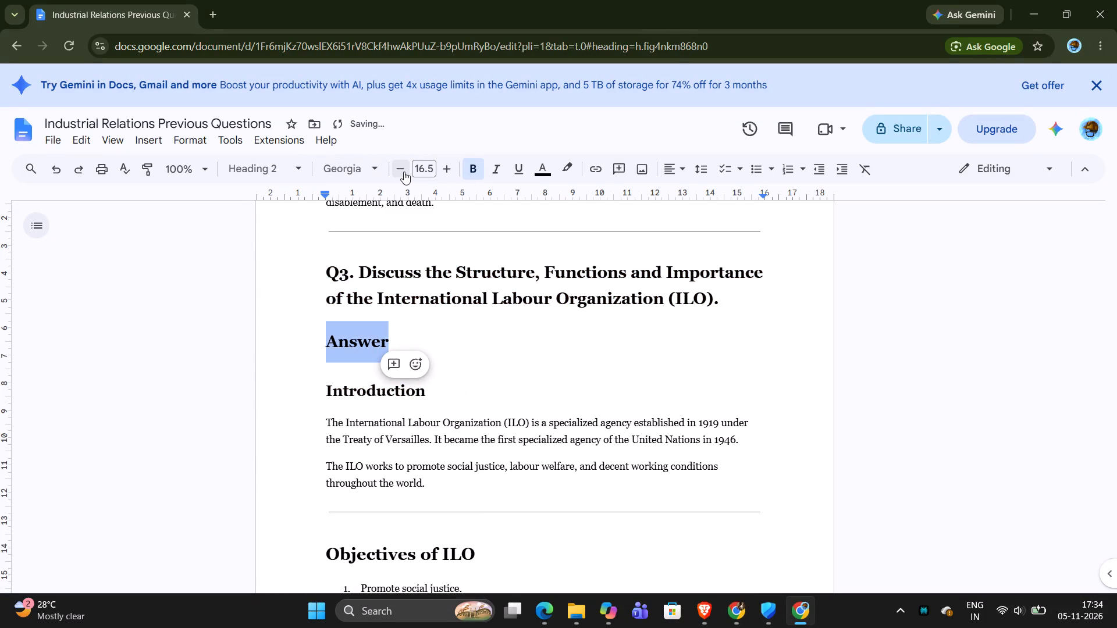
pyautogui.doubleClick(404, 172)
# Reduce the Conclusion heading of the Workmen's Compensation Act answer, above Q3, to 17.5 pt.
pyautogui.scroll(2, 467, 248)
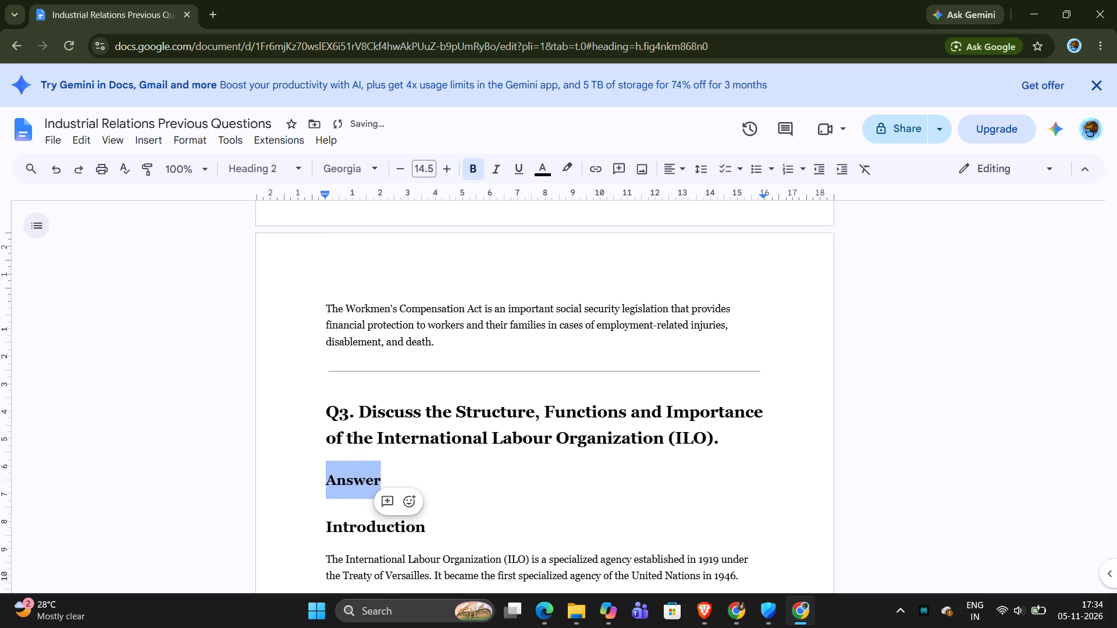
pyautogui.scroll(2, 467, 248)
pyautogui.moveTo(453, 294); pyautogui.dragTo(318, 295)
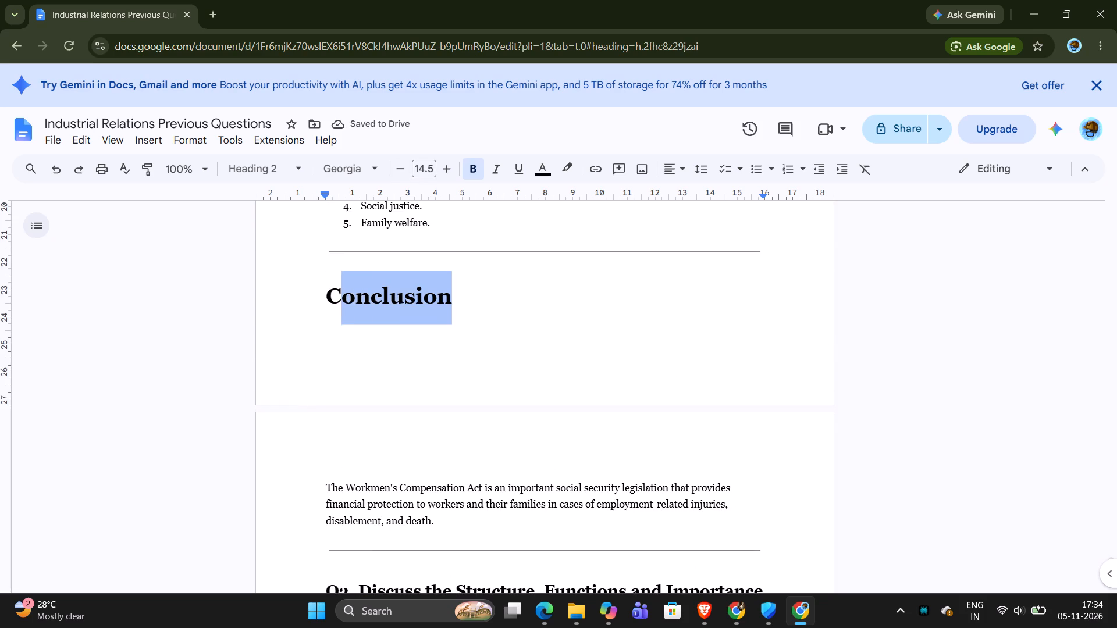
pyautogui.moveTo(318, 295); pyautogui.dragTo(310, 295)
pyautogui.moveTo(400, 180); pyautogui.dragTo(402, 163)
pyautogui.tripleClick(402, 163)
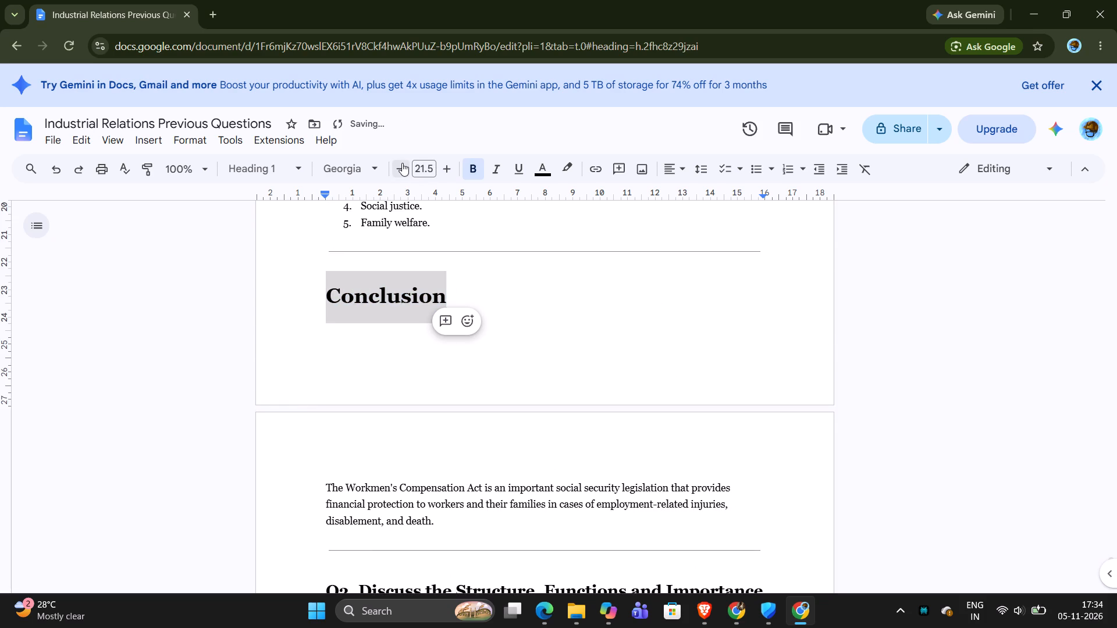
pyautogui.click(402, 163)
pyautogui.click(402, 163)
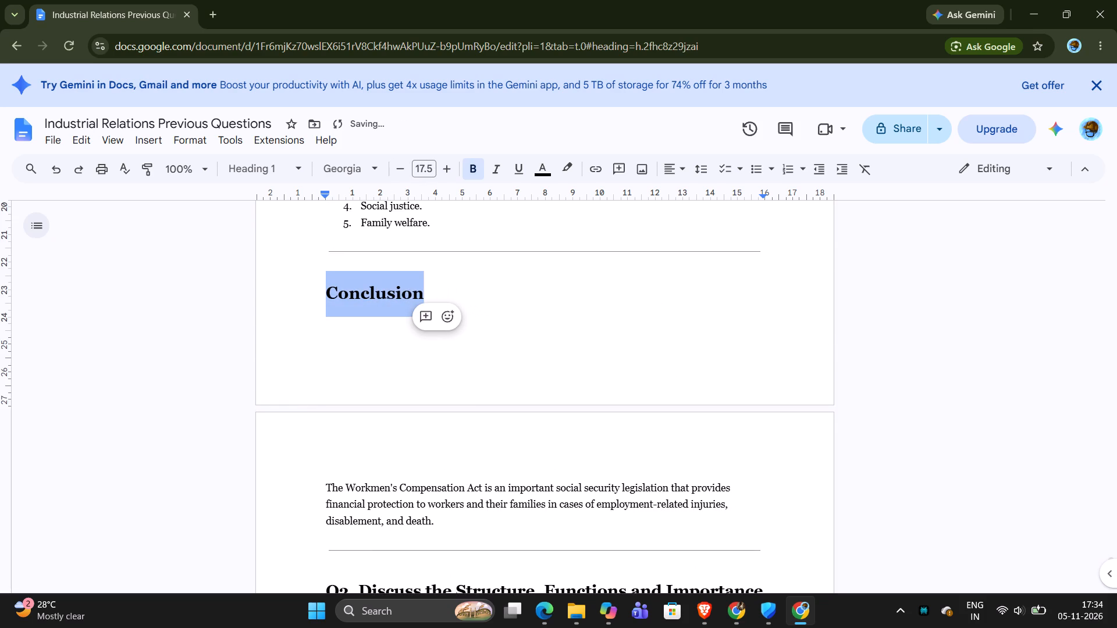
# Reduce the Advantages of the Act heading in the Workmen's Compensation Act answer to 16.5 pt.
pyautogui.scroll(3, 414, 242)
pyautogui.moveTo(575, 327); pyautogui.dragTo(525, 323)
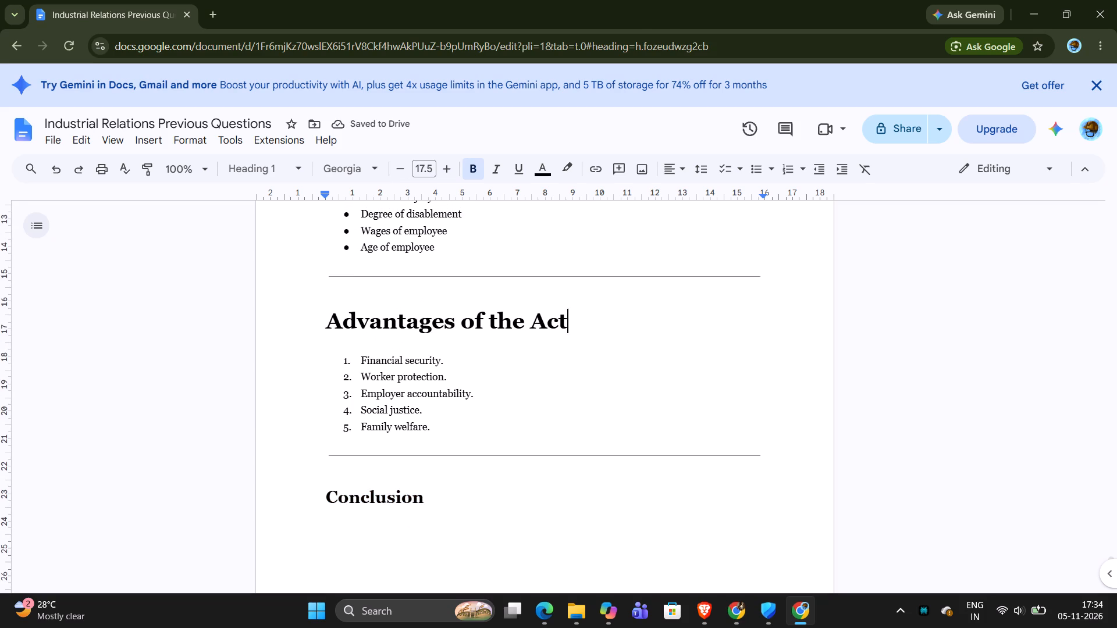
pyautogui.moveTo(525, 323); pyautogui.dragTo(320, 324)
pyautogui.tripleClick(404, 169)
pyautogui.click(404, 169)
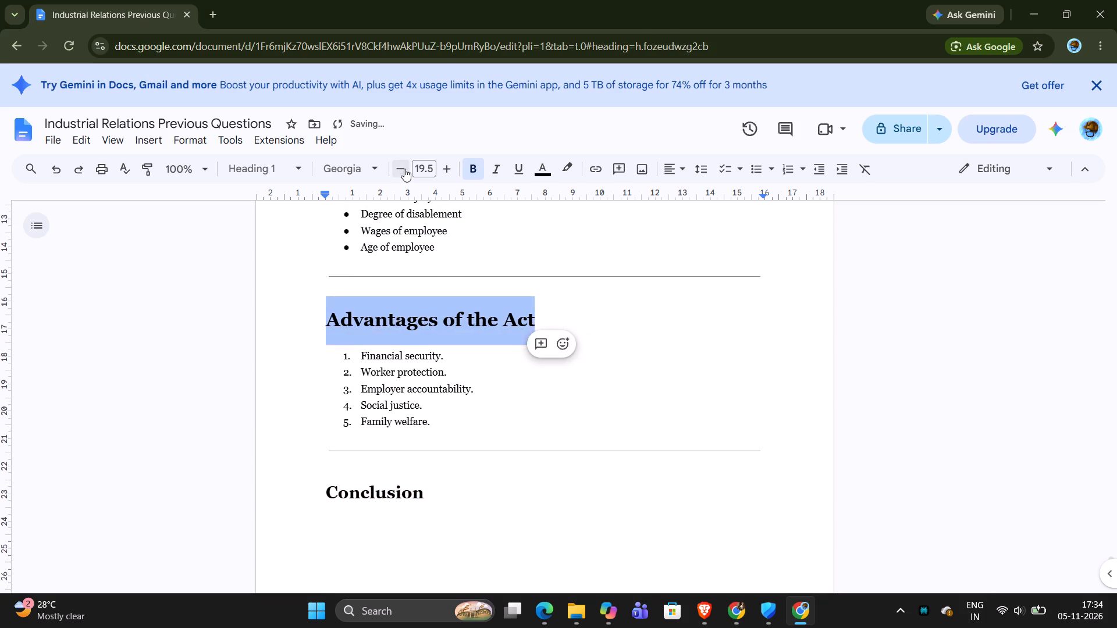
pyautogui.click(404, 169)
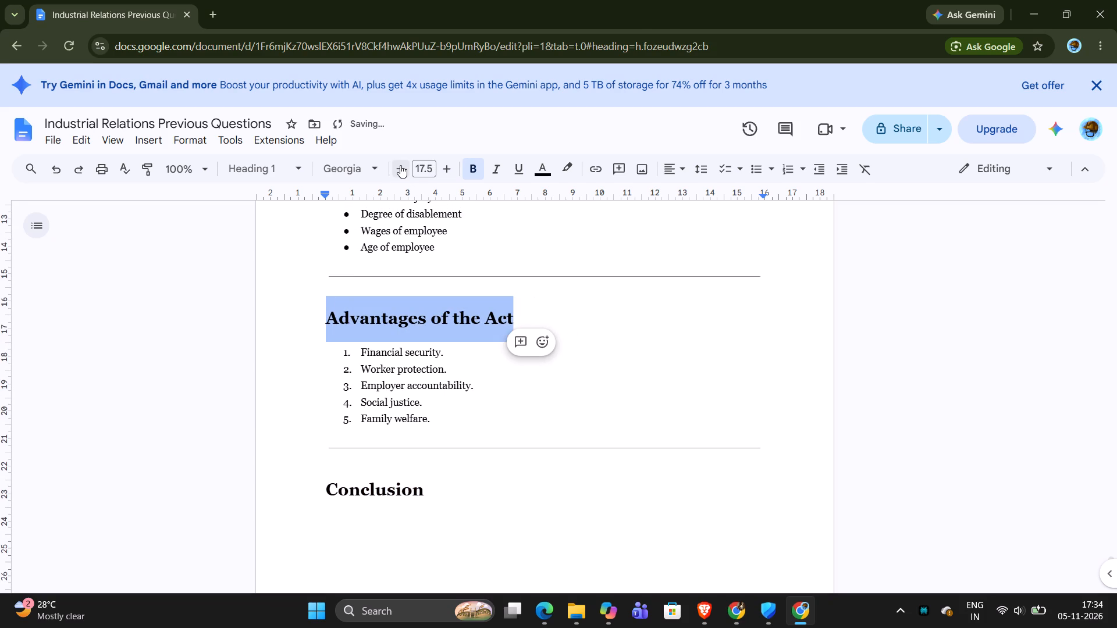
pyautogui.click(400, 165)
# Reduce the Compensation Payable heading to 16.5 pt.
pyautogui.scroll(3, 427, 277)
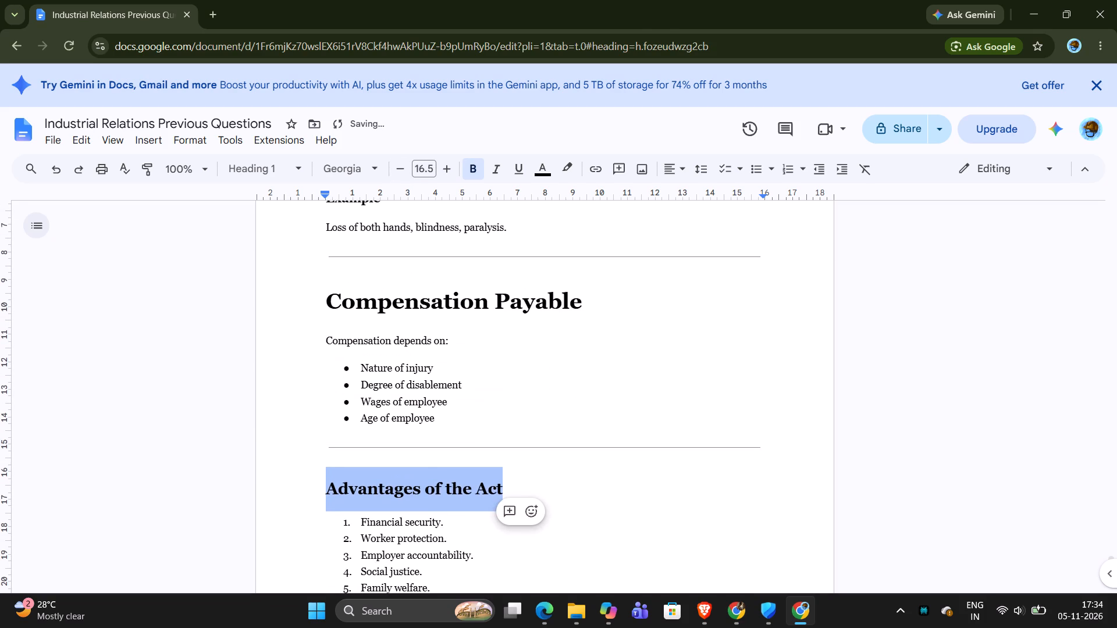
pyautogui.moveTo(322, 307); pyautogui.dragTo(604, 297)
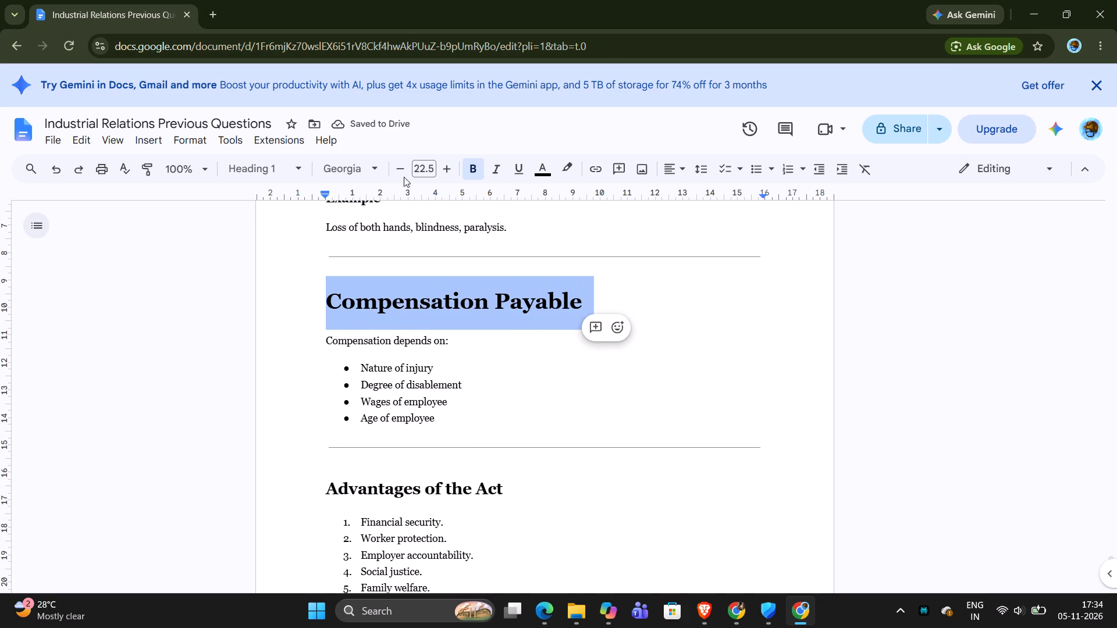
pyautogui.tripleClick(401, 170)
pyautogui.tripleClick(401, 170)
pyautogui.click(401, 170)
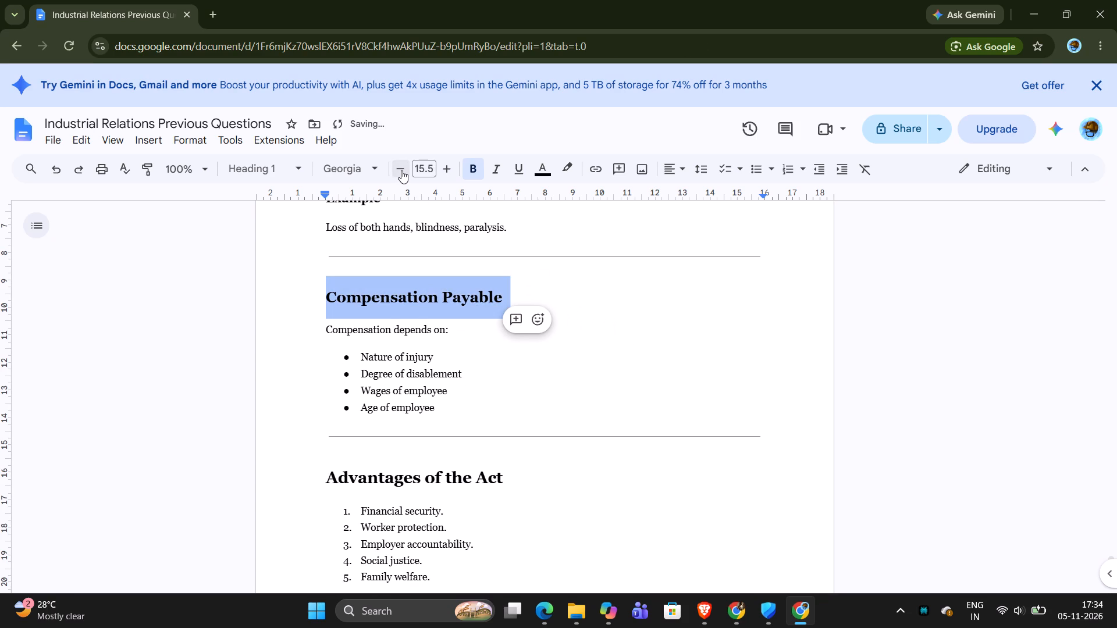
pyautogui.click(446, 163)
# Reduce the four disablement subheadings, from D. Permanent Total Disablement up to A. Temporary Partial Disablement, to 14.5 pt each.
pyautogui.scroll(1, 443, 239)
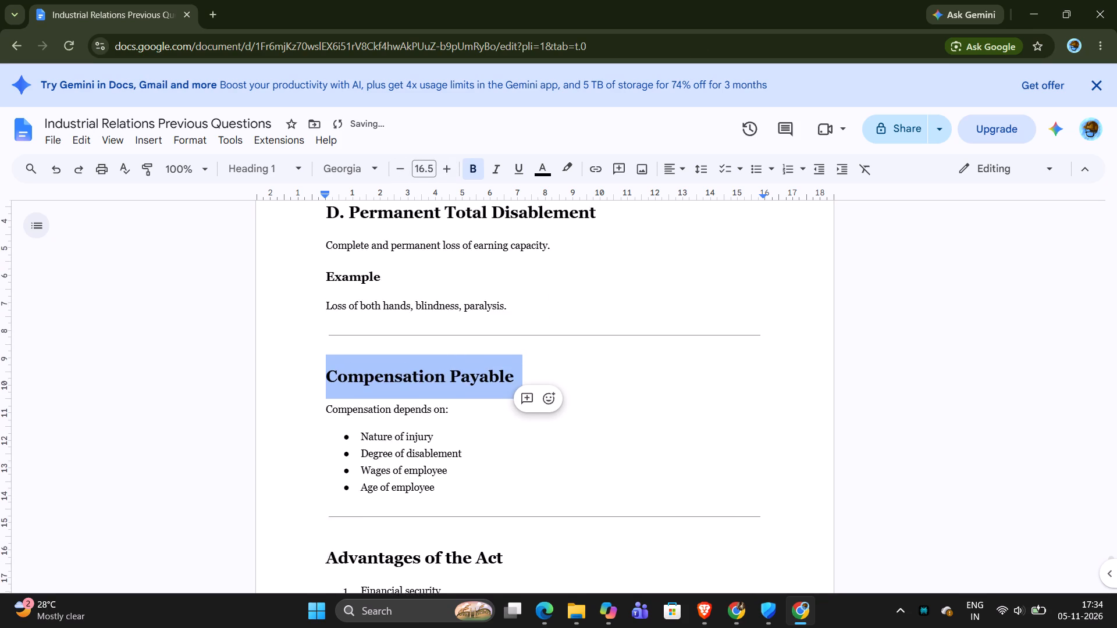
pyautogui.scroll(3, 443, 239)
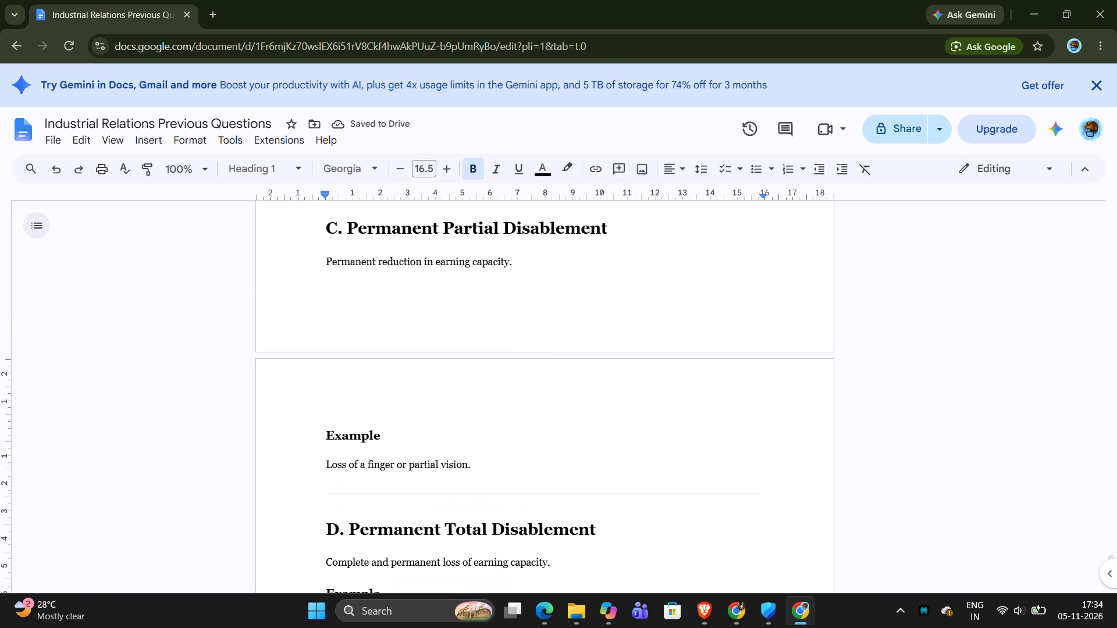
pyautogui.moveTo(326, 531); pyautogui.dragTo(616, 524)
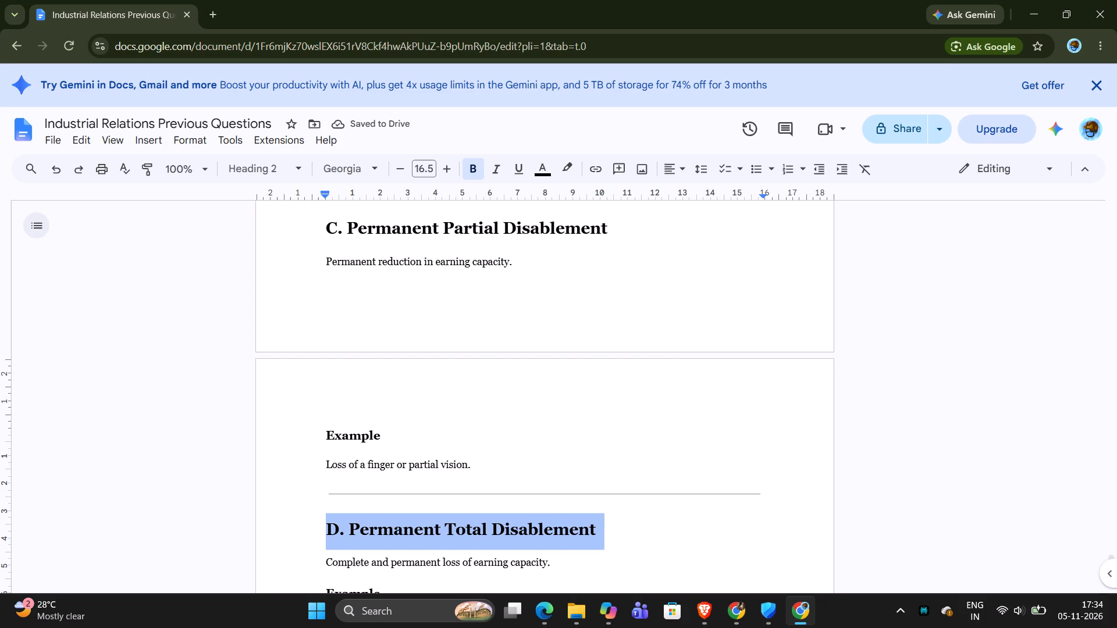
pyautogui.doubleClick(401, 170)
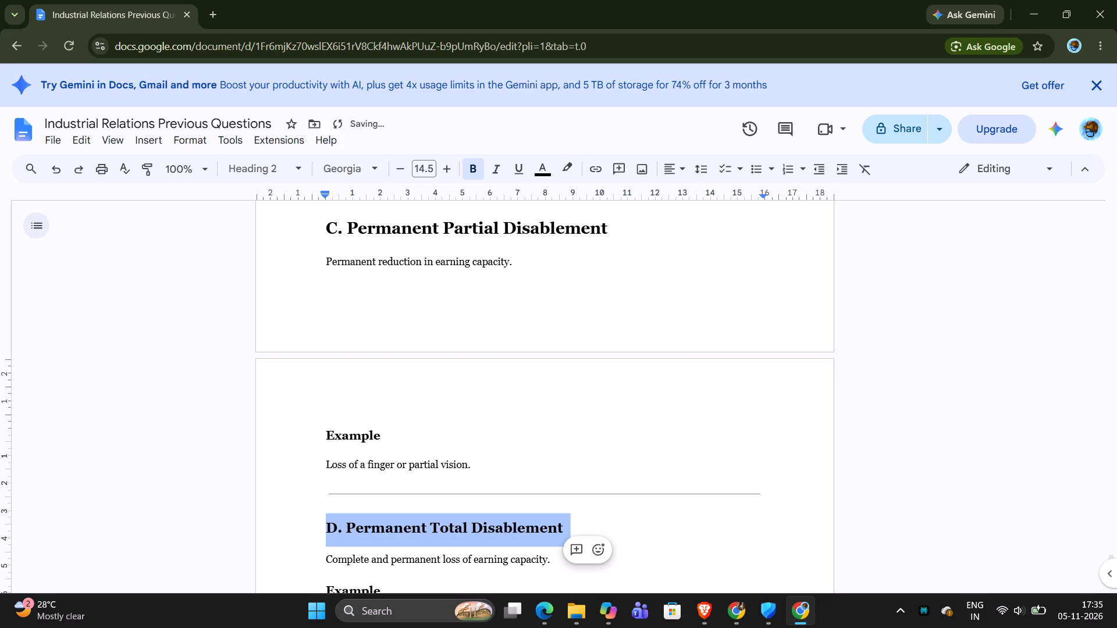
pyautogui.moveTo(328, 224); pyautogui.dragTo(625, 219)
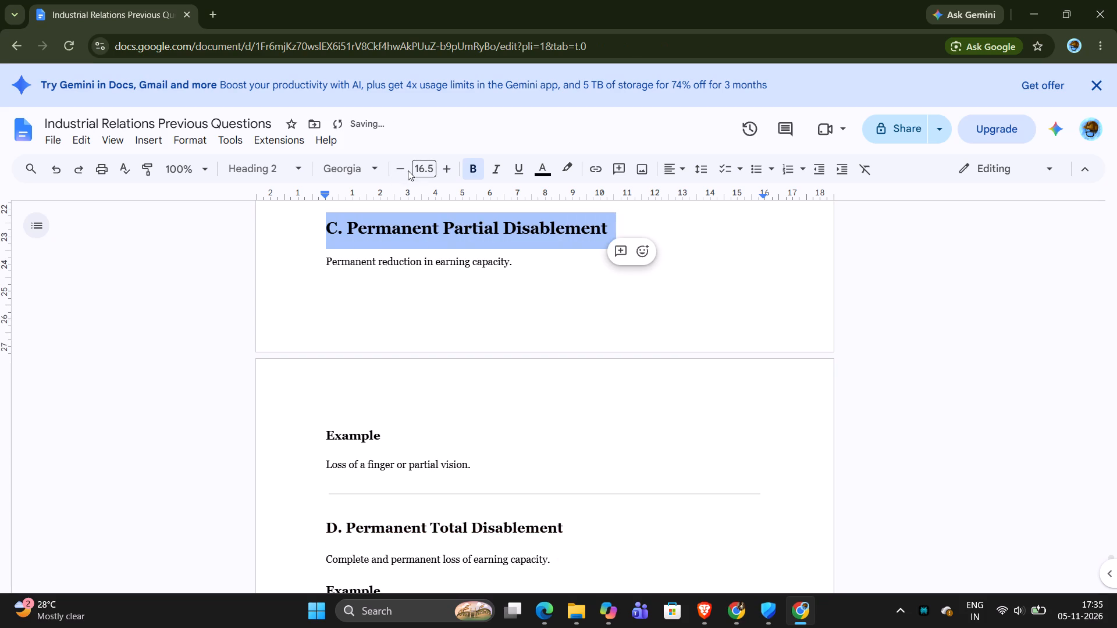
pyautogui.doubleClick(406, 168)
pyautogui.scroll(2, 424, 240)
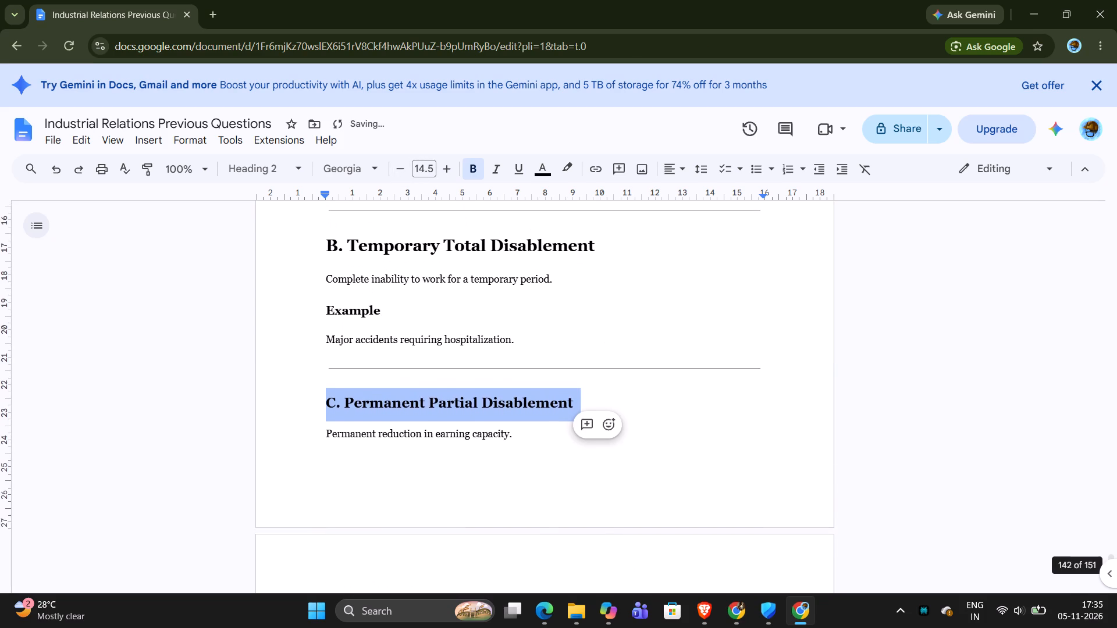
pyautogui.scroll(1, 424, 240)
pyautogui.moveTo(320, 290); pyautogui.dragTo(618, 288)
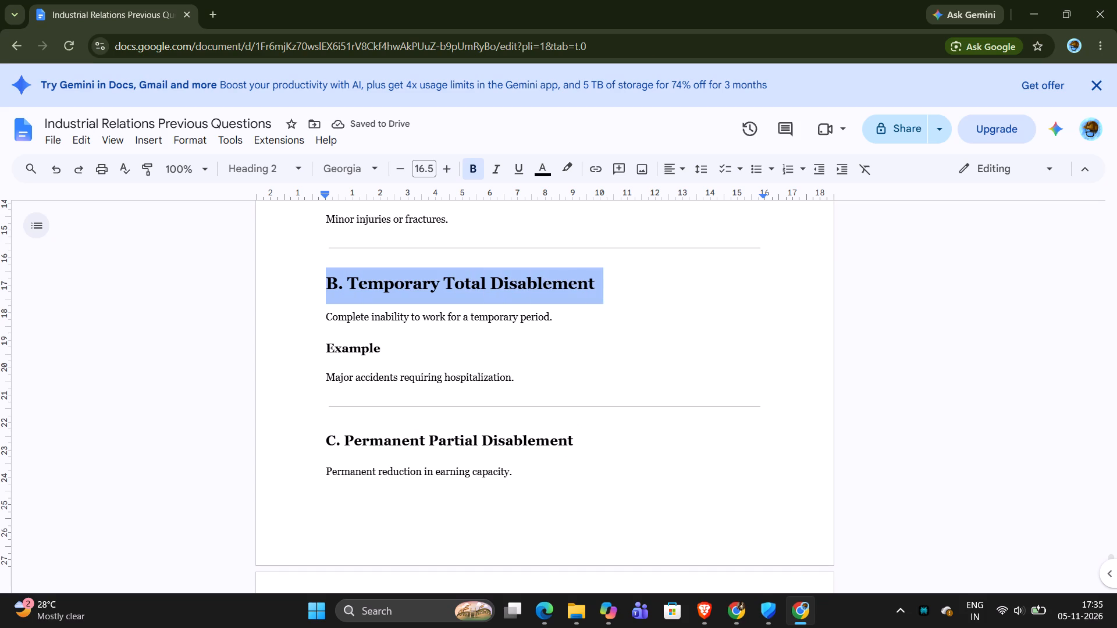
pyautogui.doubleClick(401, 169)
pyautogui.scroll(2, 426, 297)
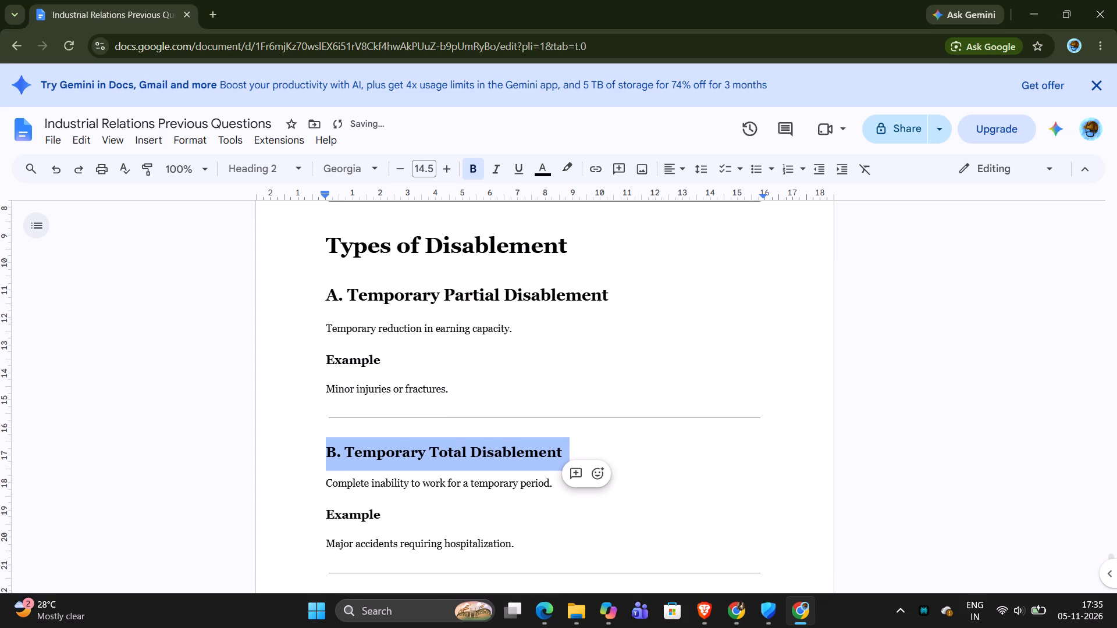
pyautogui.moveTo(325, 300); pyautogui.dragTo(653, 297)
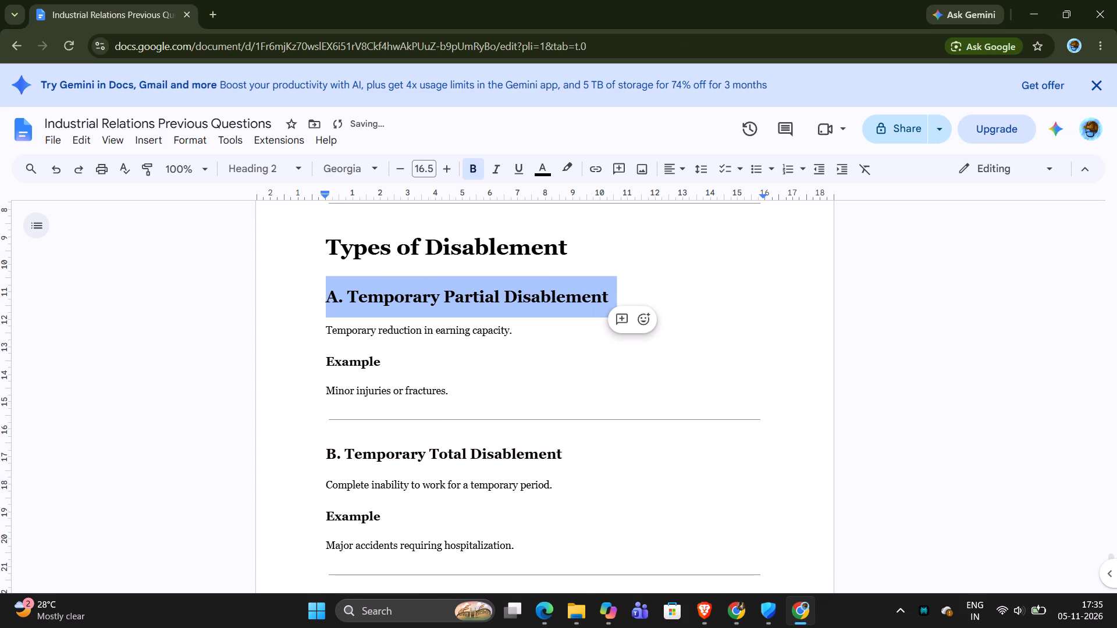
pyautogui.doubleClick(398, 169)
# Reduce the Types of Disablement heading to 16.5 pt.
pyautogui.moveTo(320, 248); pyautogui.dragTo(507, 241)
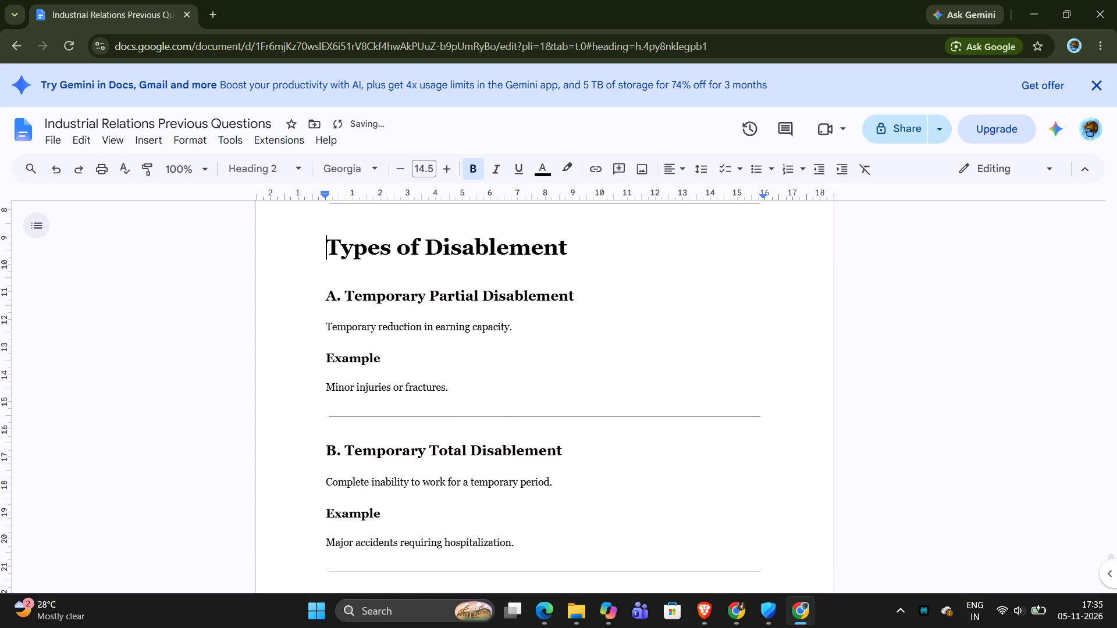
pyautogui.moveTo(507, 241); pyautogui.dragTo(632, 246)
pyautogui.tripleClick(403, 166)
pyautogui.doubleClick(403, 166)
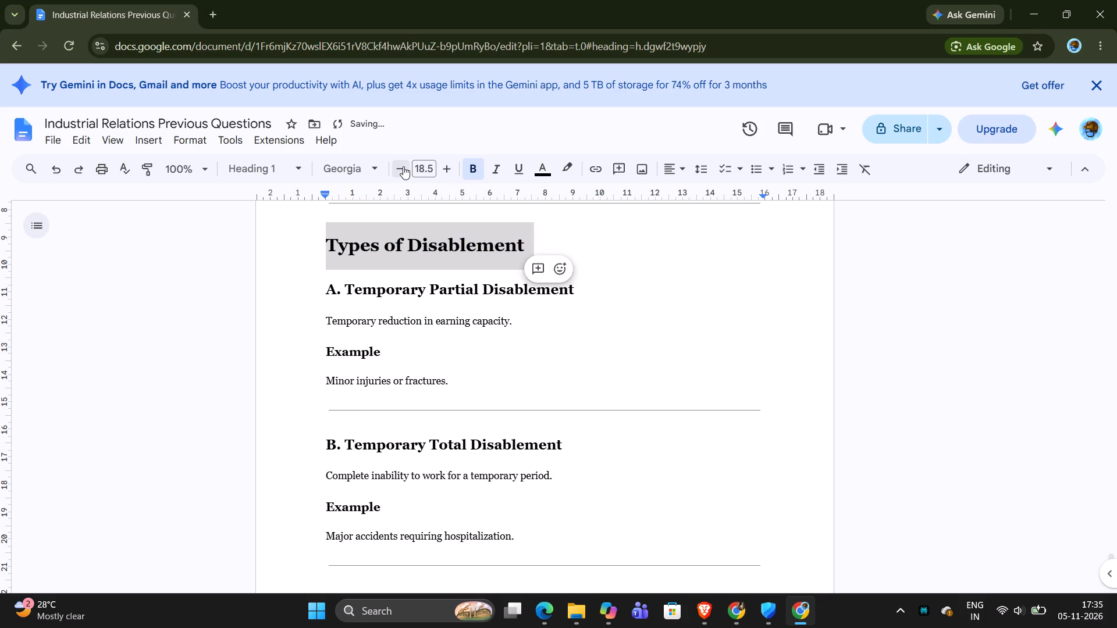
pyautogui.click(403, 166)
# Reduce the four numbered feature subheadings, from 4. Employer Liability up to 1. Compensation for Employment Injury, to 14.5 pt each.
pyautogui.scroll(1, 414, 243)
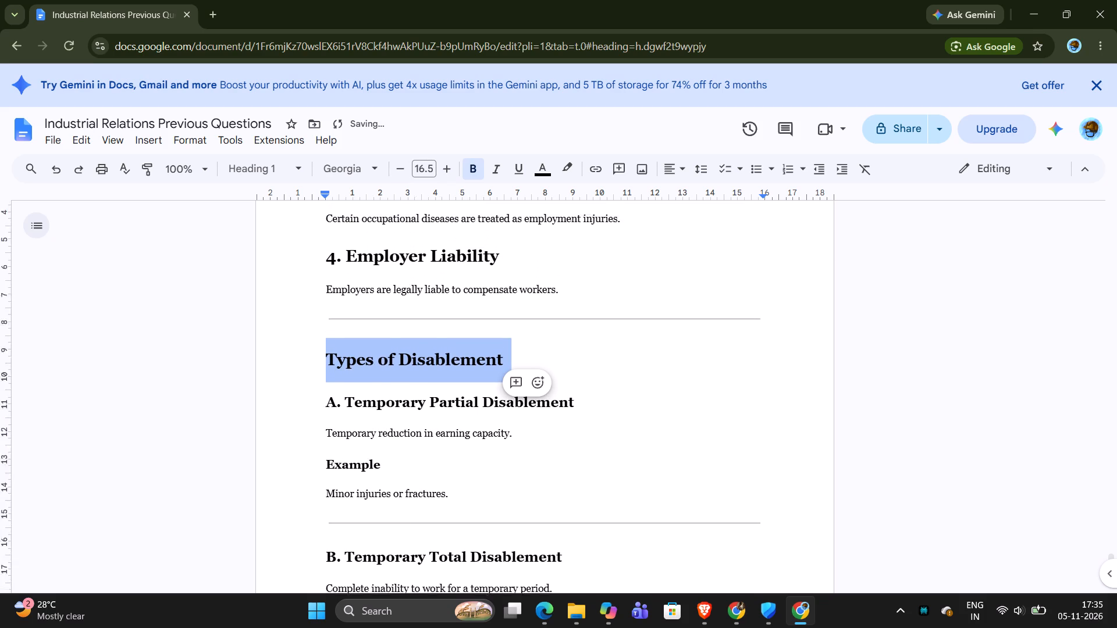
pyautogui.scroll(1, 414, 243)
pyautogui.click(499, 273)
pyautogui.moveTo(499, 273); pyautogui.dragTo(305, 277)
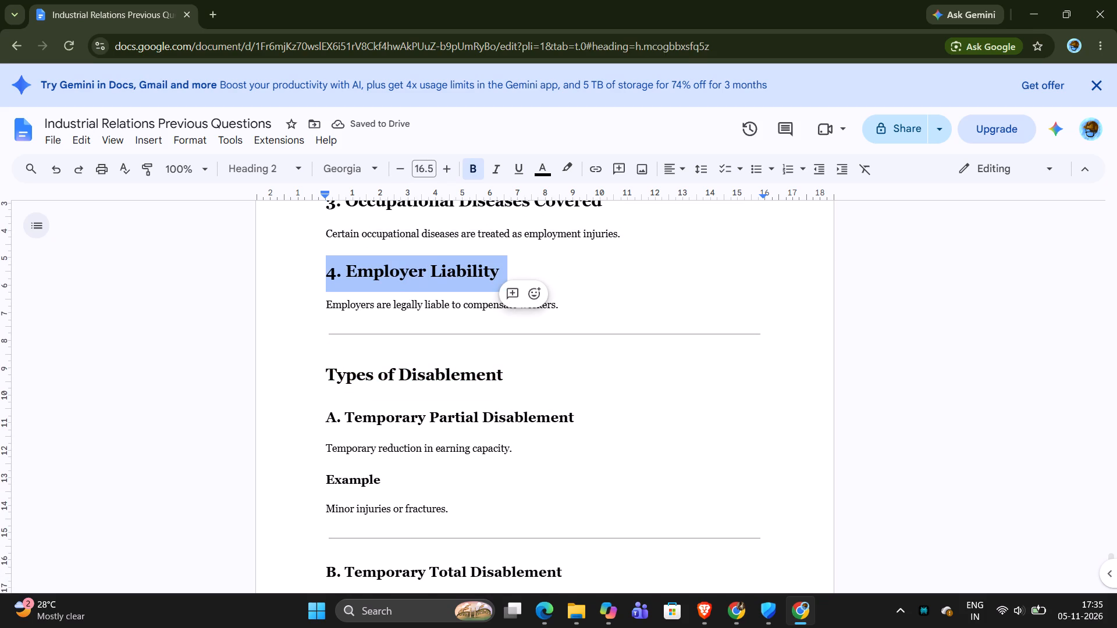
pyautogui.doubleClick(405, 169)
pyautogui.scroll(1, 430, 254)
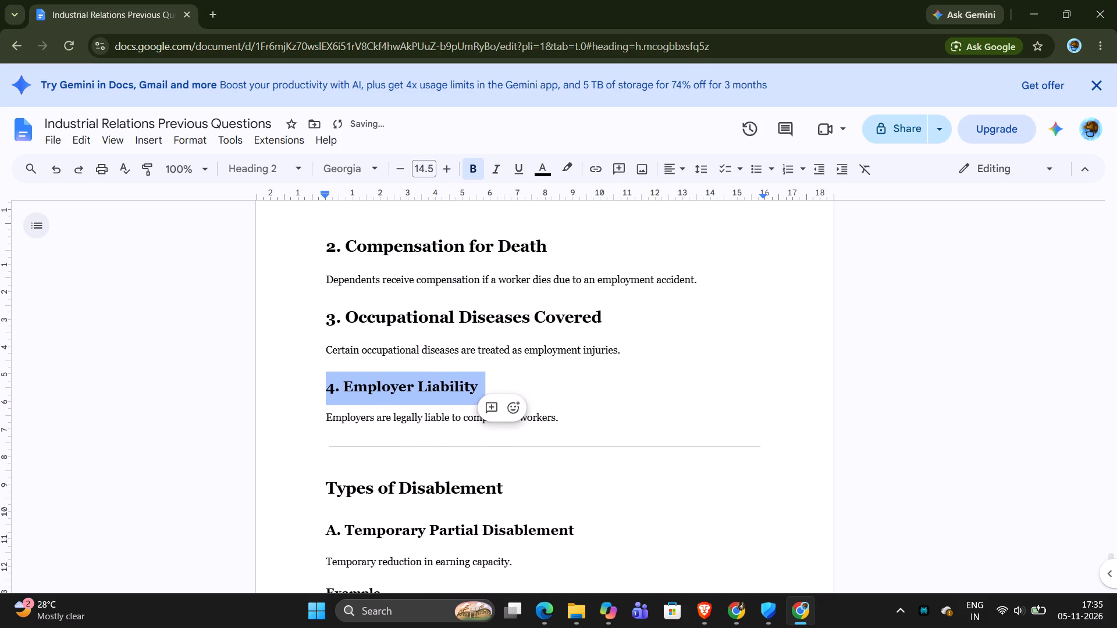
pyautogui.moveTo(614, 310); pyautogui.dragTo(310, 315)
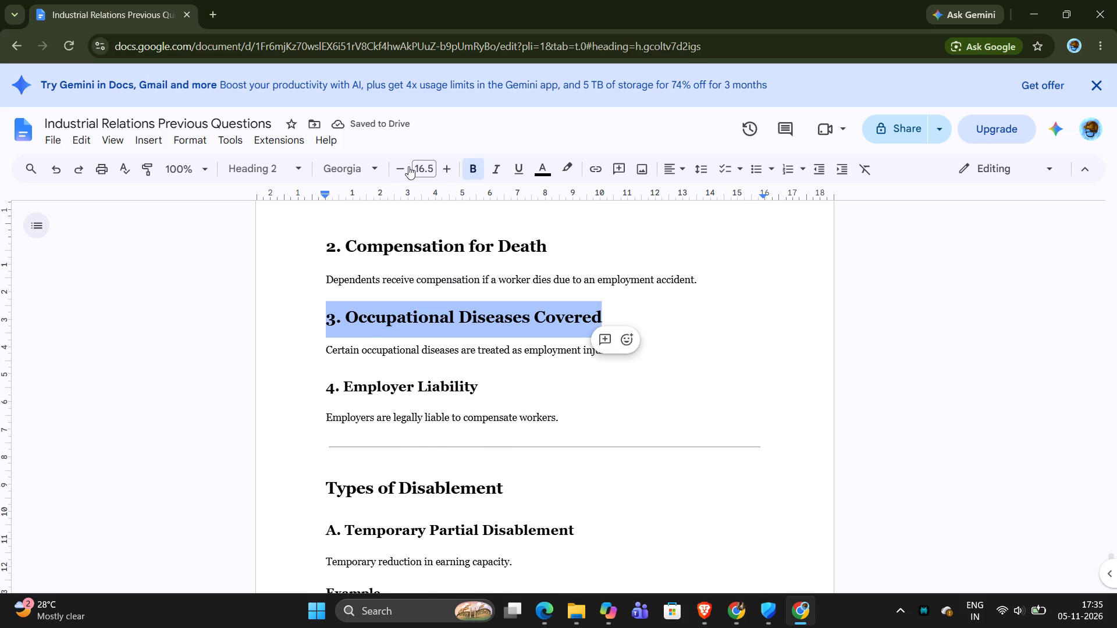
pyautogui.doubleClick(401, 174)
pyautogui.moveTo(552, 244); pyautogui.dragTo(431, 249)
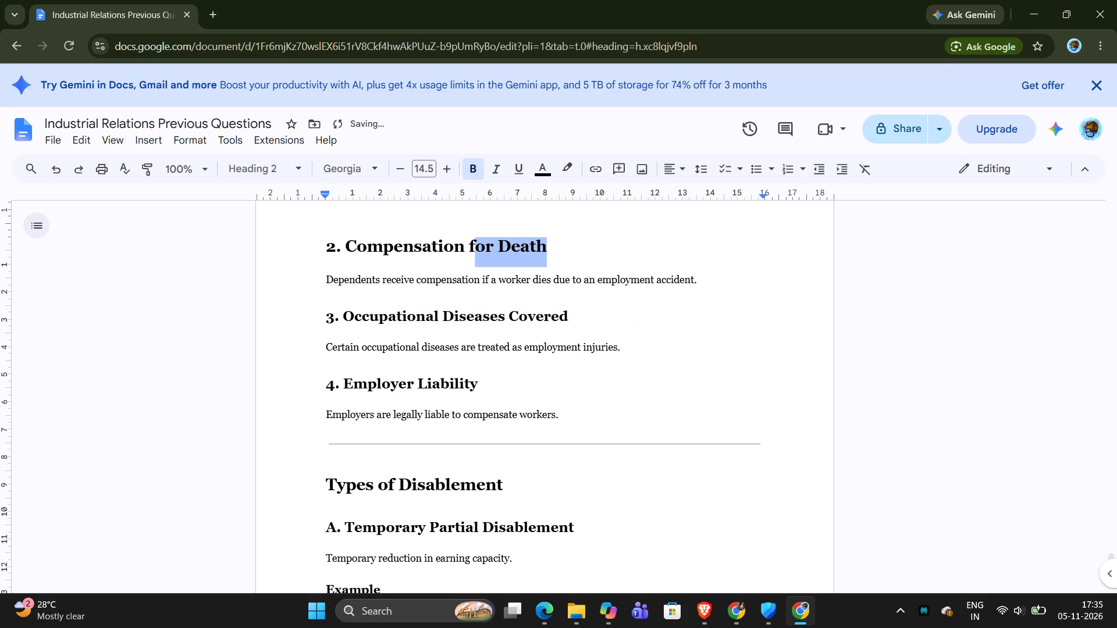
pyautogui.moveTo(431, 249); pyautogui.dragTo(304, 248)
pyautogui.doubleClick(404, 173)
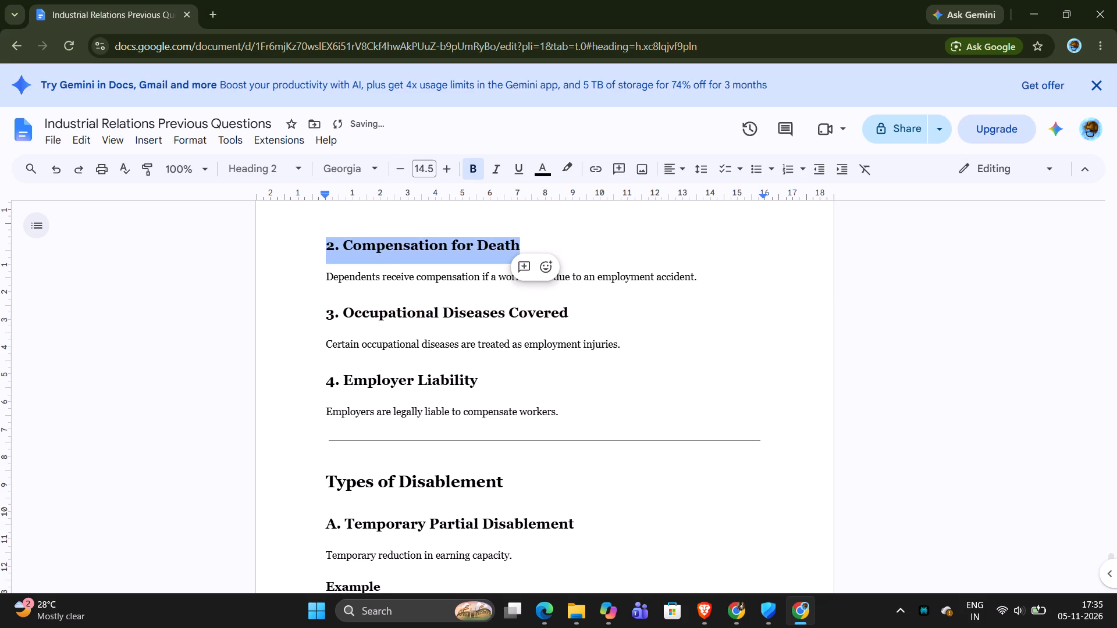
pyautogui.scroll(4, 431, 288)
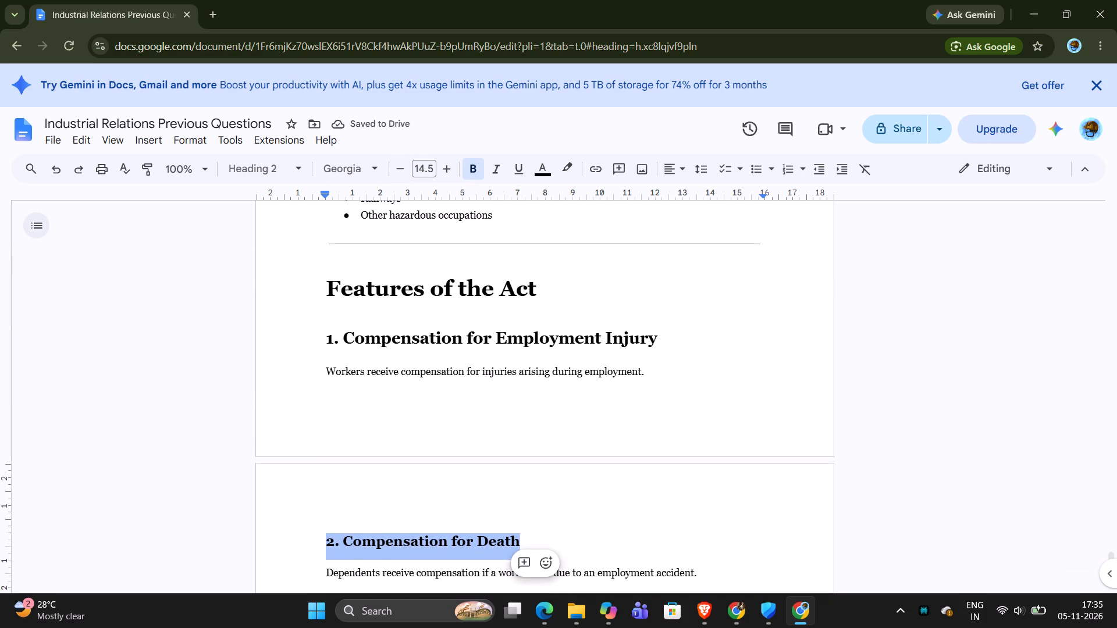
pyautogui.click(664, 337)
pyautogui.moveTo(664, 337); pyautogui.dragTo(298, 348)
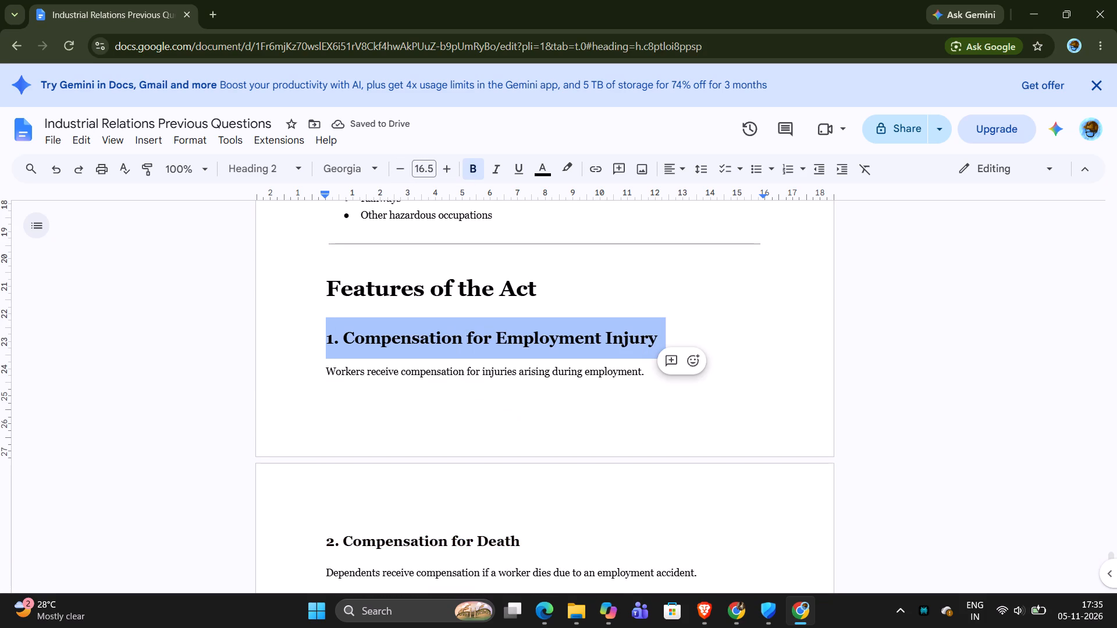
pyautogui.doubleClick(408, 166)
# Reduce the Features of the Act heading to 16.5 pt.
pyautogui.moveTo(540, 283); pyautogui.dragTo(301, 292)
pyautogui.tripleClick(400, 167)
pyautogui.doubleClick(400, 167)
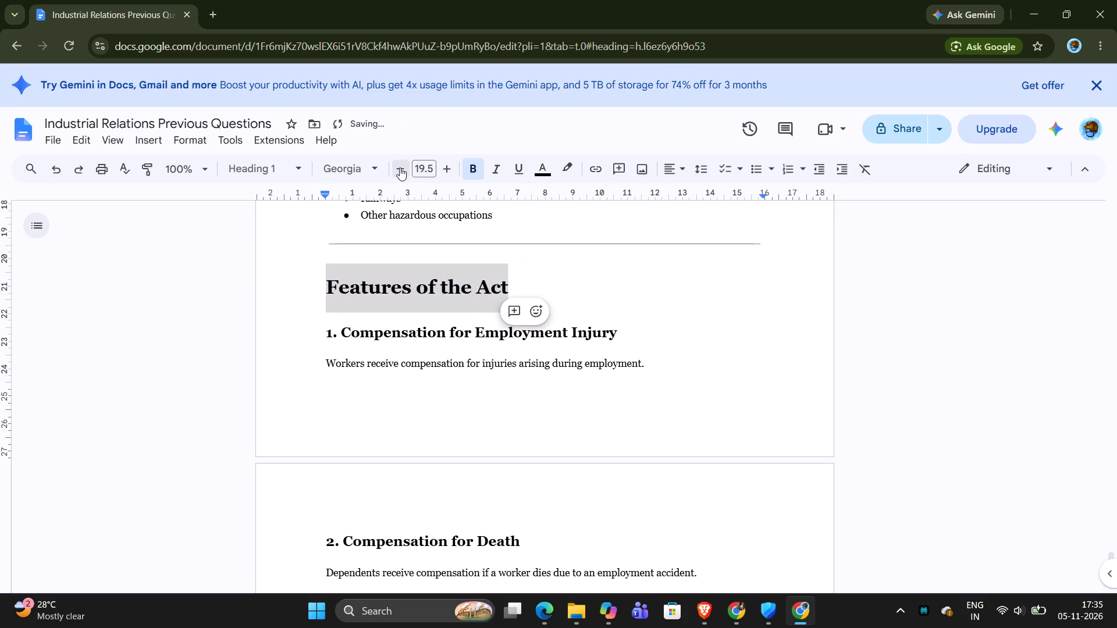
pyautogui.doubleClick(400, 167)
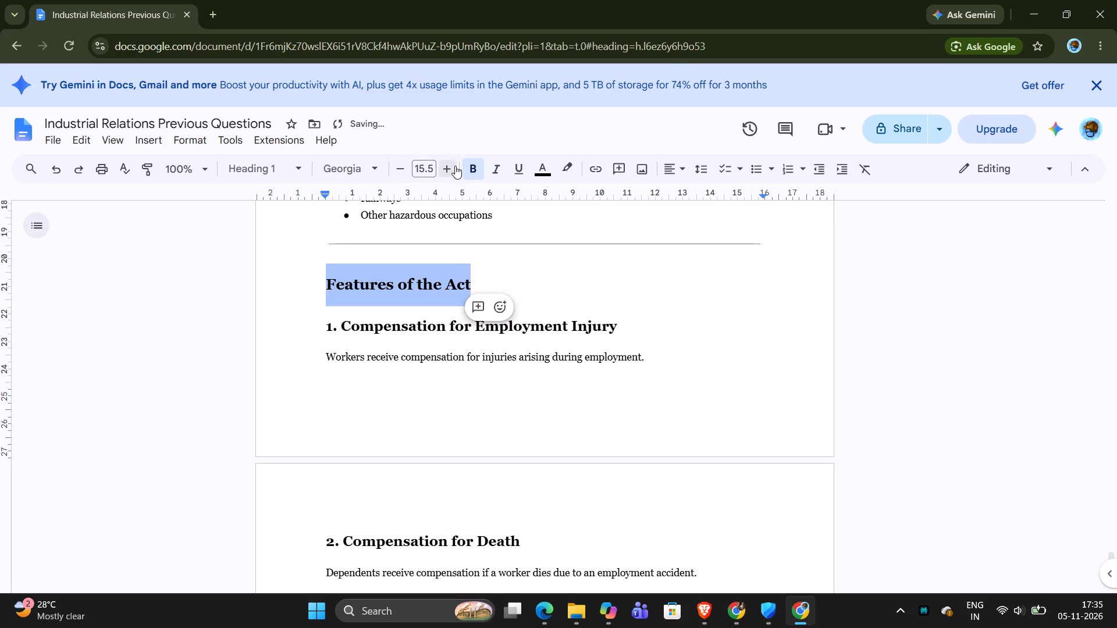
pyautogui.click(455, 166)
pyautogui.scroll(3, 408, 290)
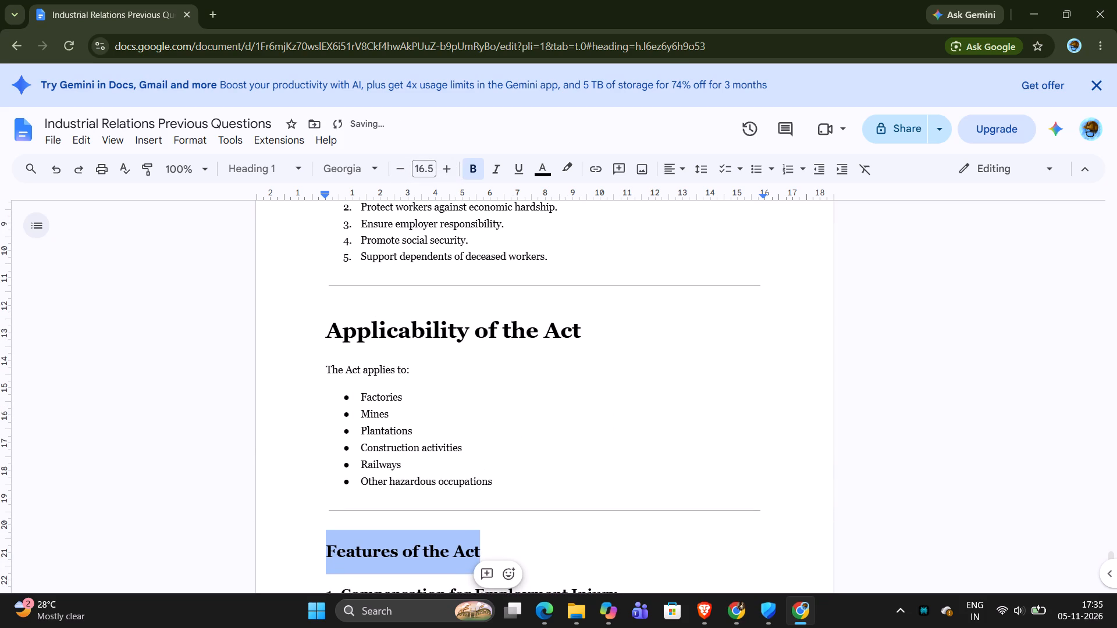
# Reduce the Applicability of the Act heading and the Objectives of the Act heading above it to 15.5 pt each.
pyautogui.moveTo(317, 340); pyautogui.dragTo(611, 352)
pyautogui.tripleClick(405, 161)
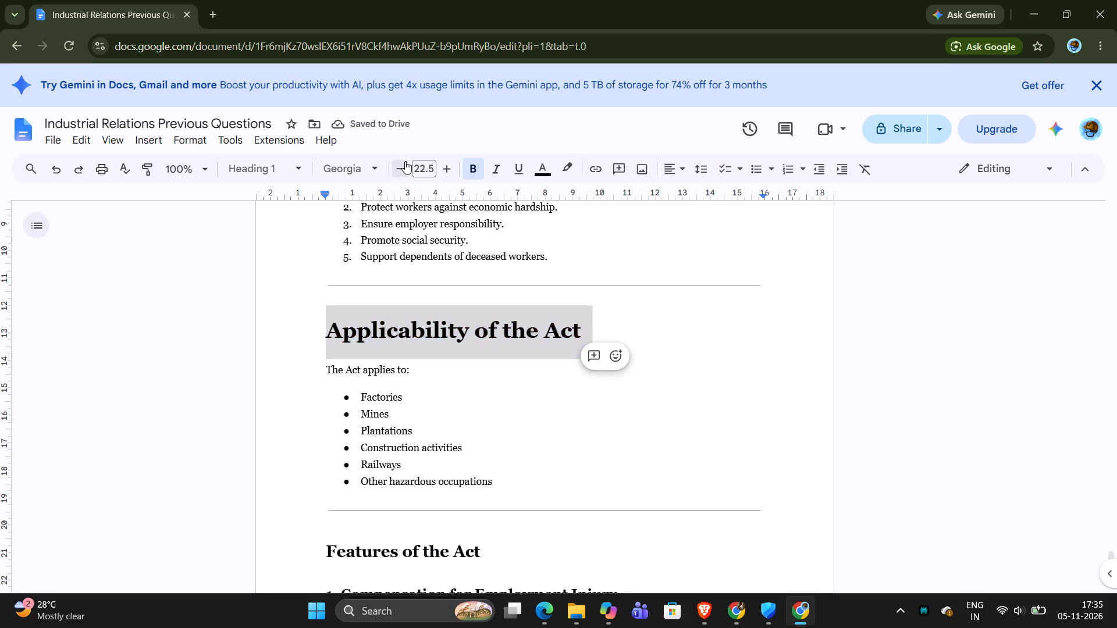
pyautogui.tripleClick(405, 161)
pyautogui.click(405, 161)
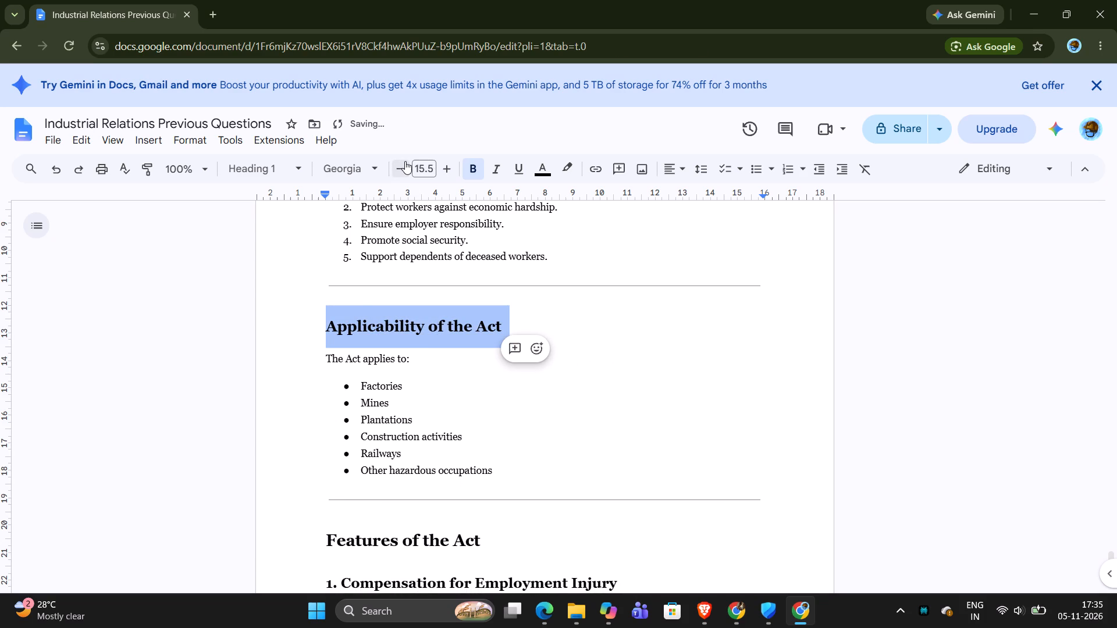
pyautogui.scroll(2, 410, 250)
pyautogui.moveTo(328, 300); pyautogui.dragTo(576, 309)
pyautogui.tripleClick(407, 174)
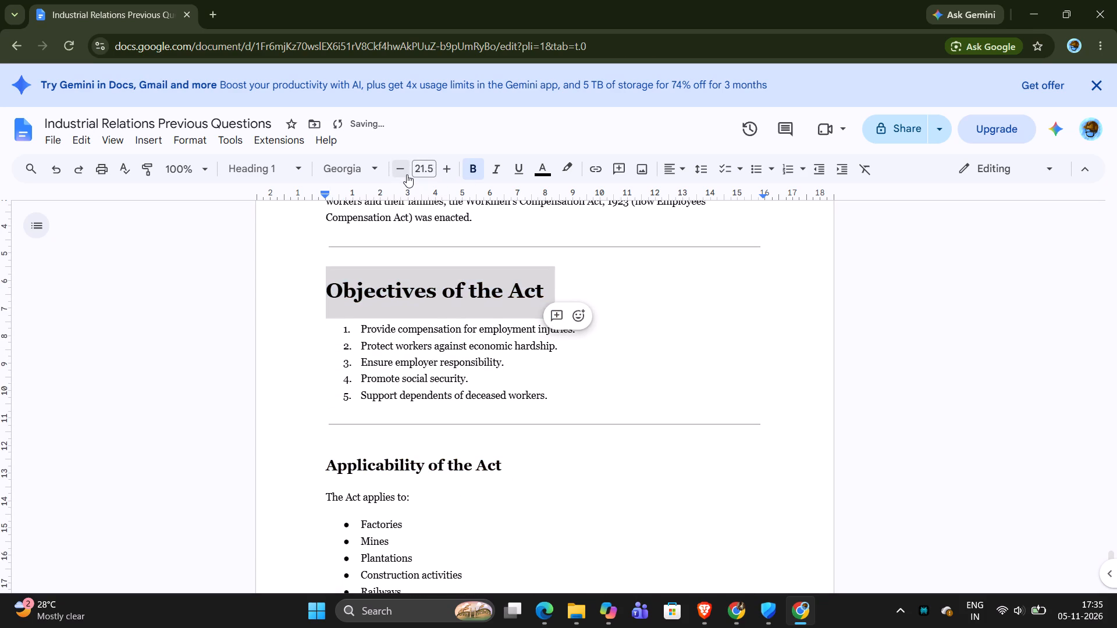
pyautogui.tripleClick(407, 174)
pyautogui.click(407, 174)
# Reduce the Introduction heading of the Workmen's Compensation Act answer to 16.5 pt.
pyautogui.scroll(1, 479, 213)
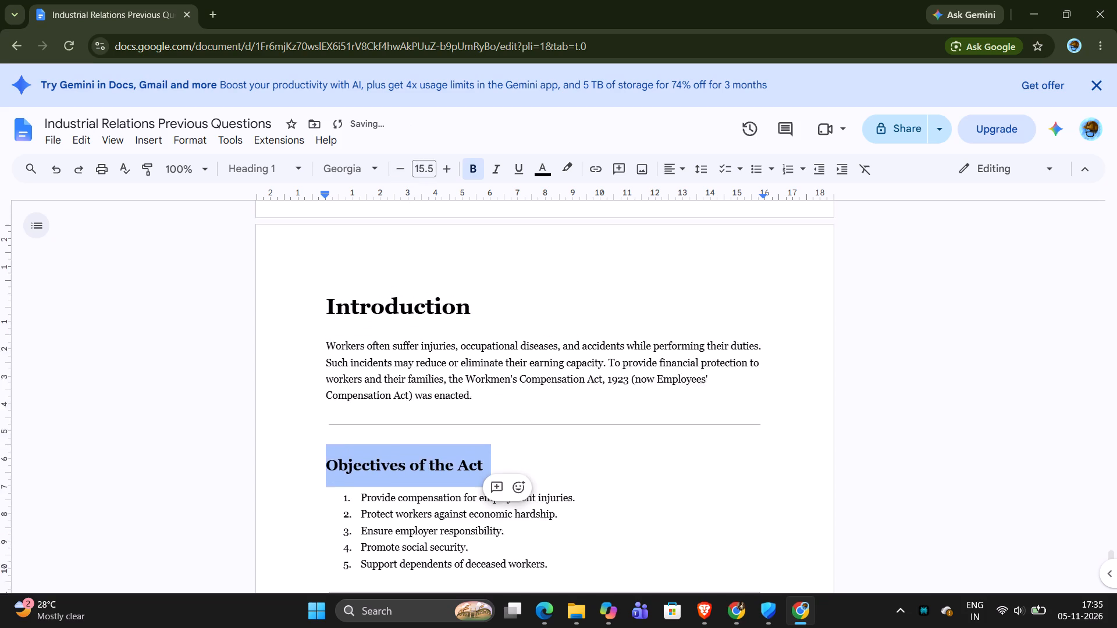
pyautogui.scroll(2, 479, 213)
pyautogui.click(337, 375)
pyautogui.click(337, 375)
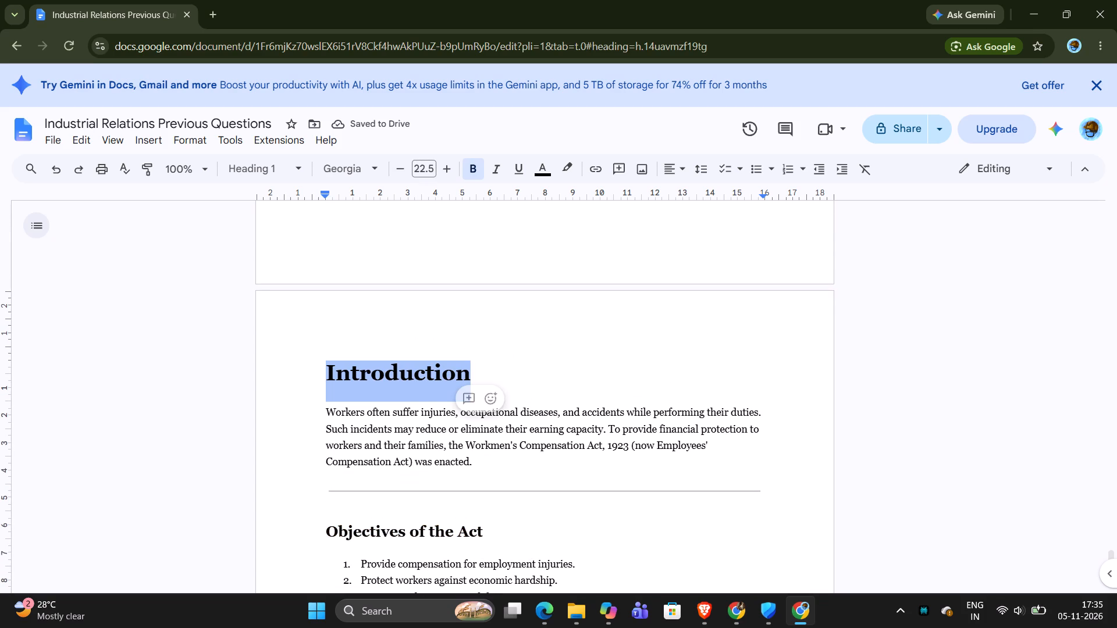
pyautogui.tripleClick(399, 167)
pyautogui.click(399, 167)
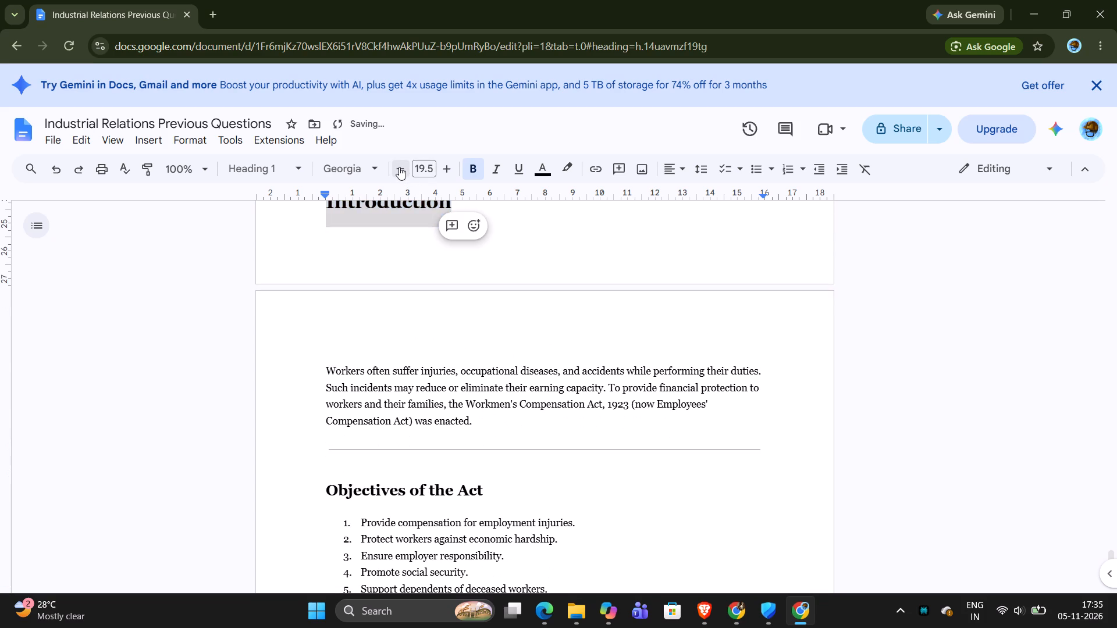
pyautogui.click(399, 167)
pyautogui.click(399, 167)
# Reduce the Q2 question heading about the Workmen's Compensation Act, 1923 to 16.5 pt.
pyautogui.scroll(1, 428, 265)
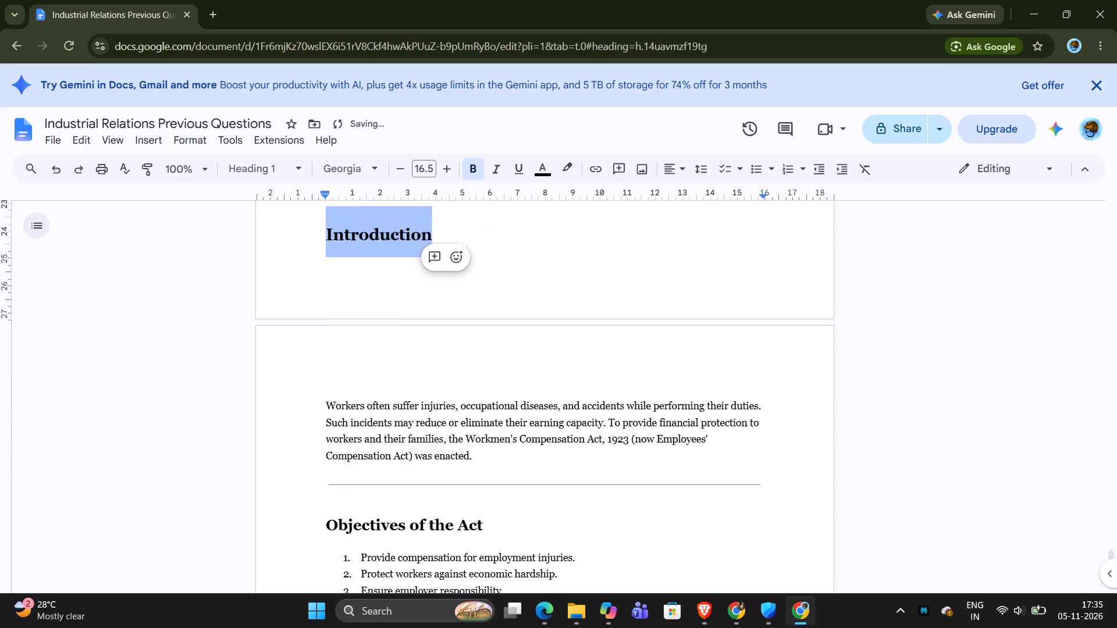
pyautogui.scroll(2, 428, 265)
pyautogui.scroll(1, 469, 336)
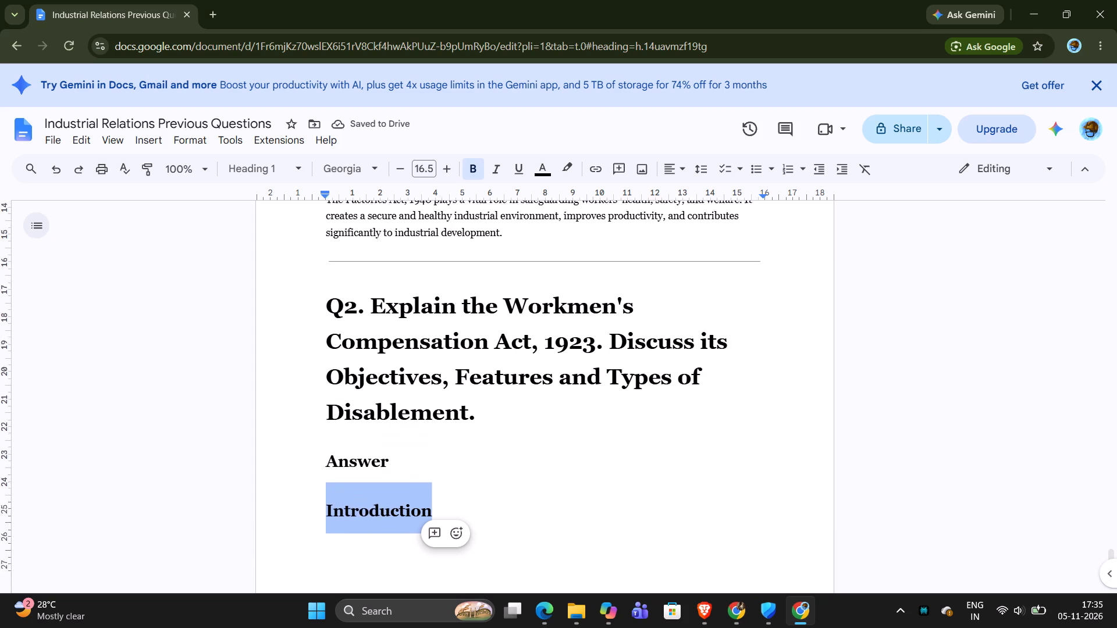
pyautogui.scroll(1, 469, 336)
pyautogui.moveTo(318, 360); pyautogui.dragTo(541, 479)
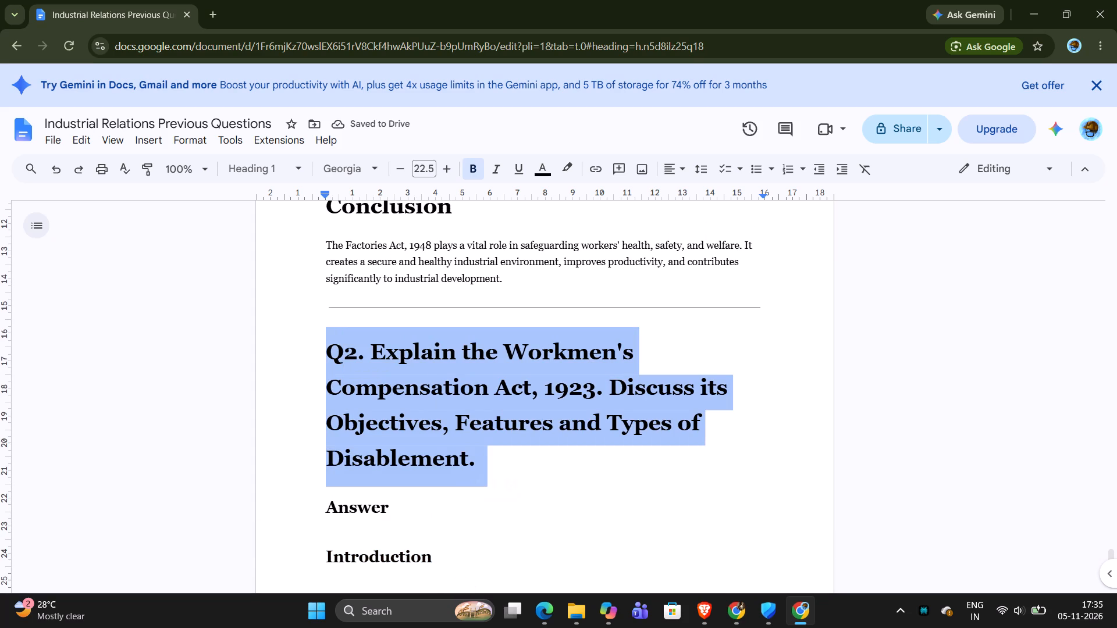
pyautogui.tripleClick(406, 167)
pyautogui.doubleClick(406, 167)
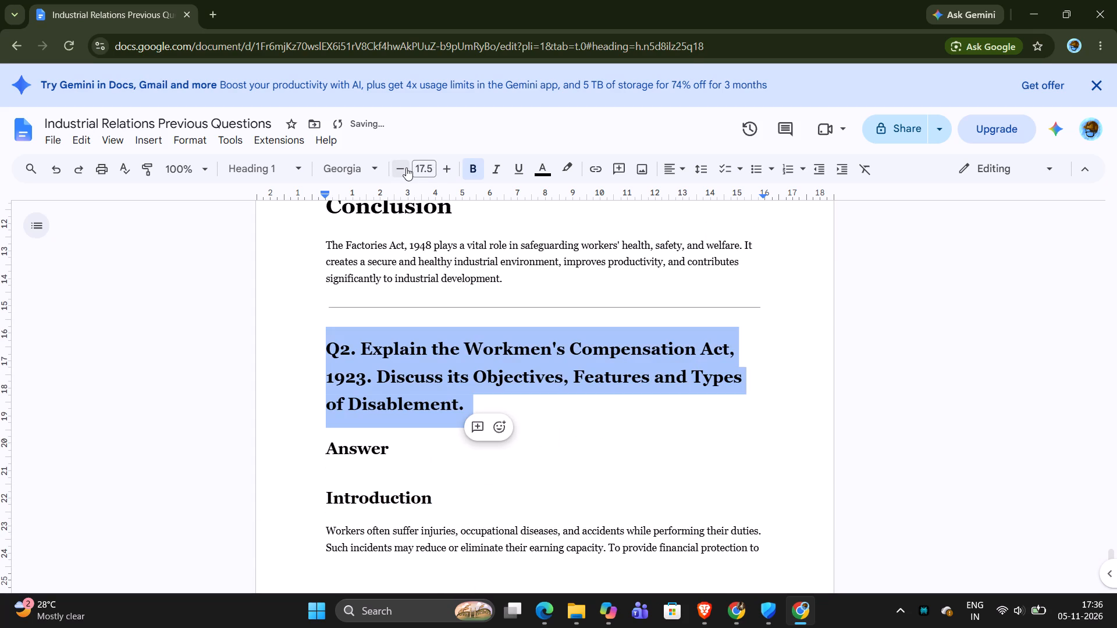
pyautogui.click(406, 167)
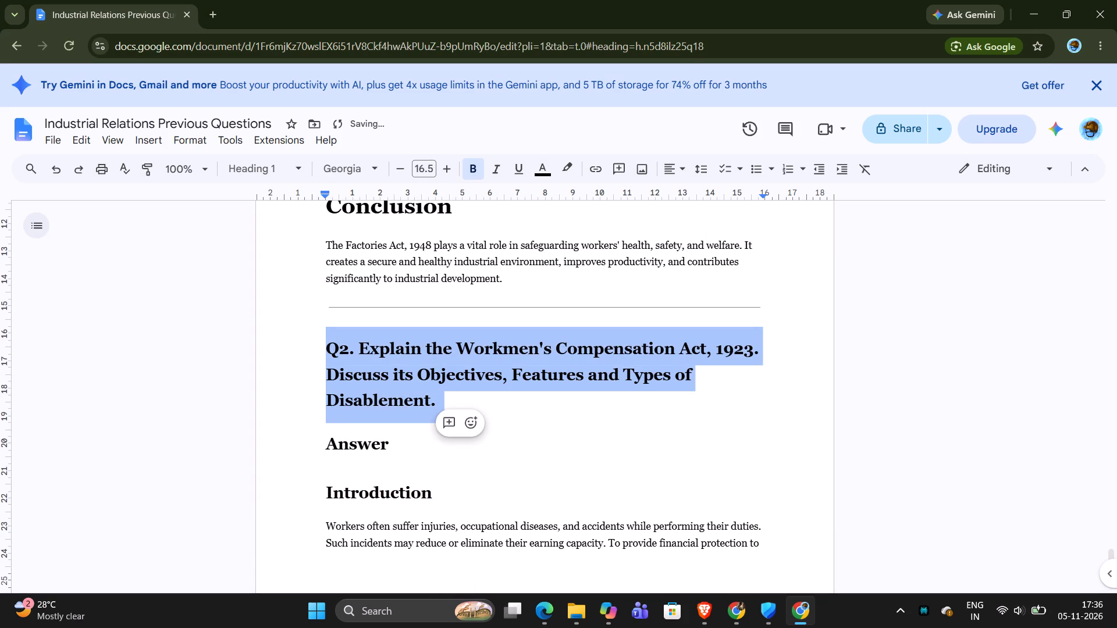
# Reduce the Conclusion heading of the Factories Act answer to 16.5 pt.
pyautogui.scroll(2, 429, 497)
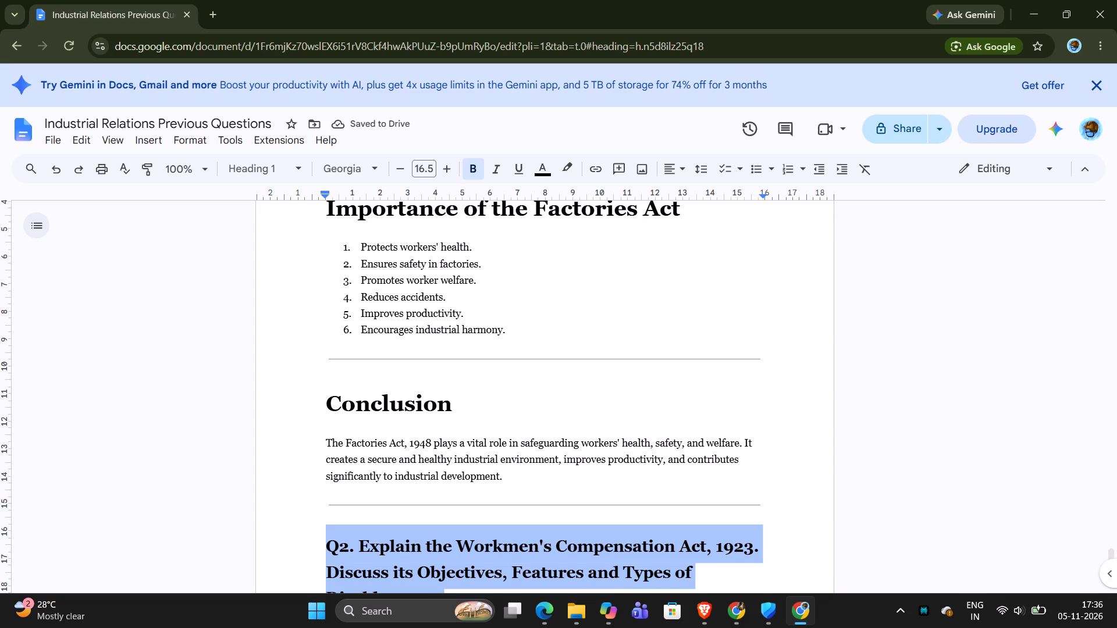
pyautogui.moveTo(461, 402); pyautogui.dragTo(291, 408)
pyautogui.tripleClick(401, 166)
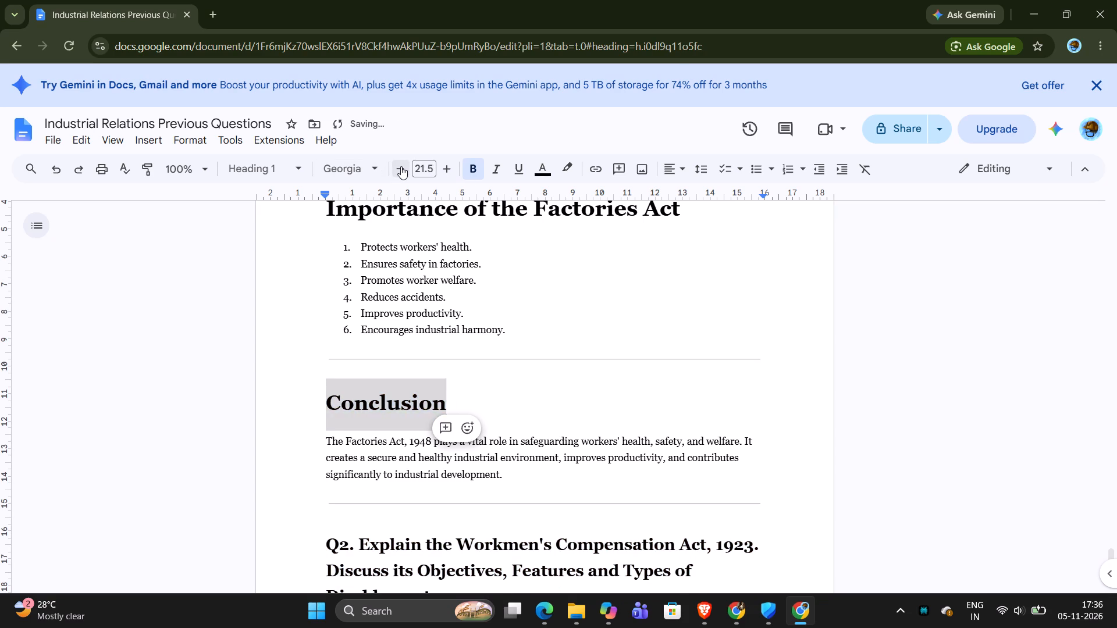
pyautogui.click(401, 166)
pyautogui.click(401, 166)
pyautogui.click(401, 166)
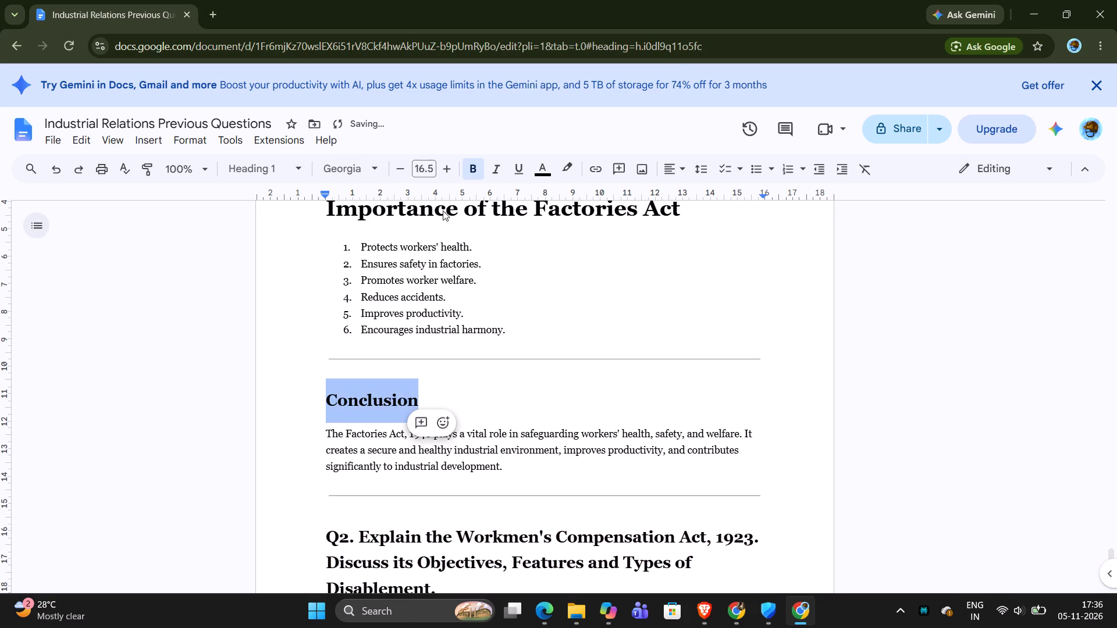
# Reduce the Importance of the Factories Act heading to 16.5 pt.
pyautogui.scroll(2, 482, 256)
pyautogui.moveTo(318, 373); pyautogui.dragTo(725, 381)
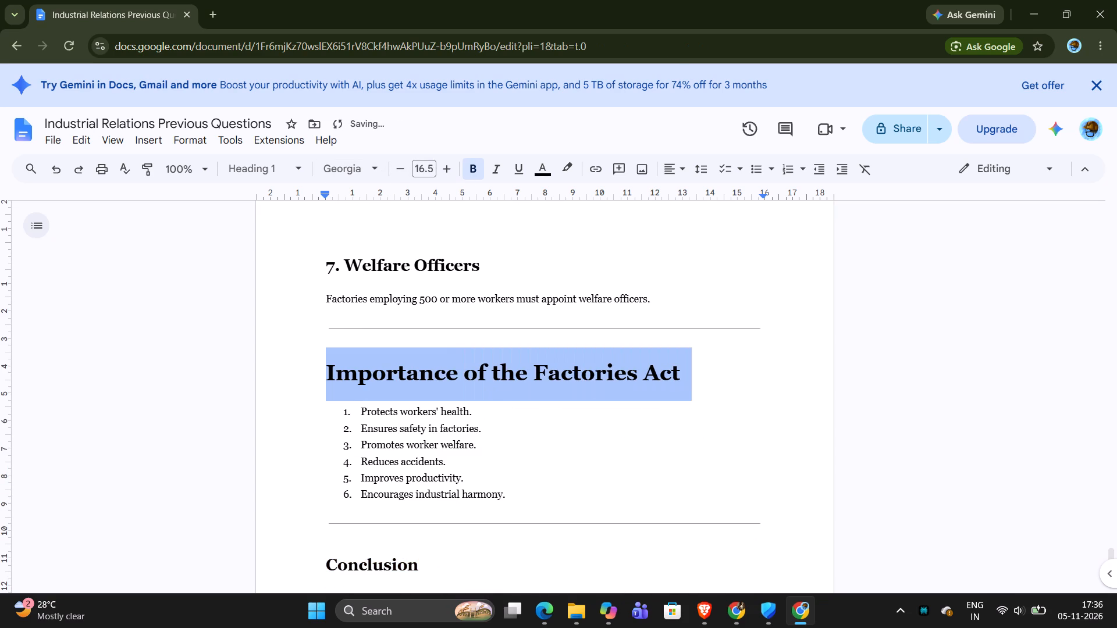
pyautogui.moveTo(725, 381); pyautogui.dragTo(740, 381)
pyautogui.tripleClick(403, 164)
pyautogui.doubleClick(403, 164)
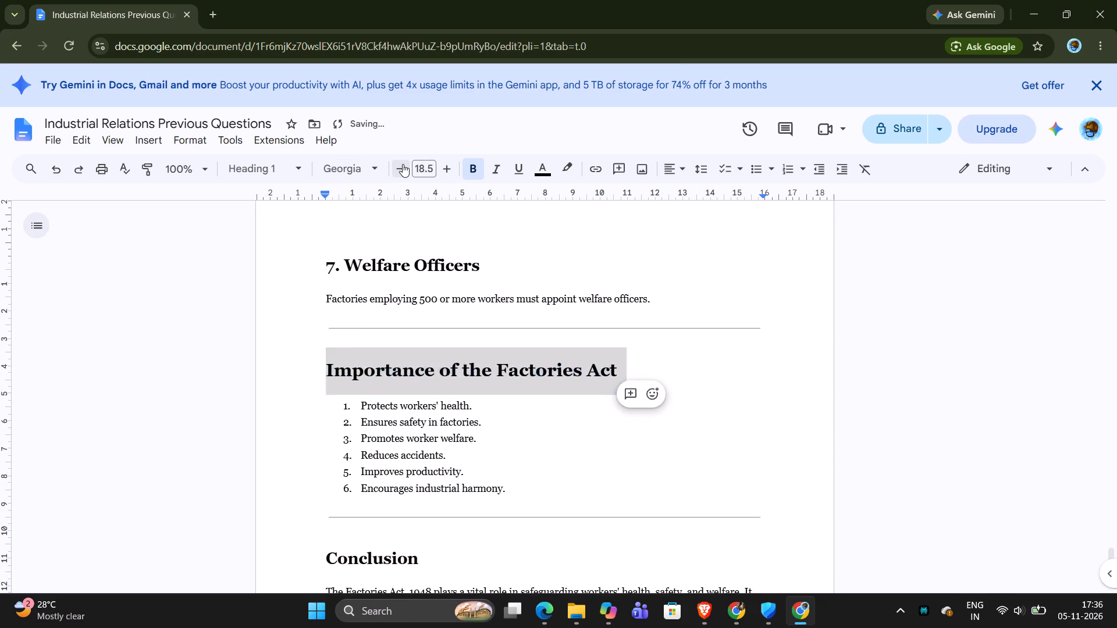
pyautogui.click(403, 164)
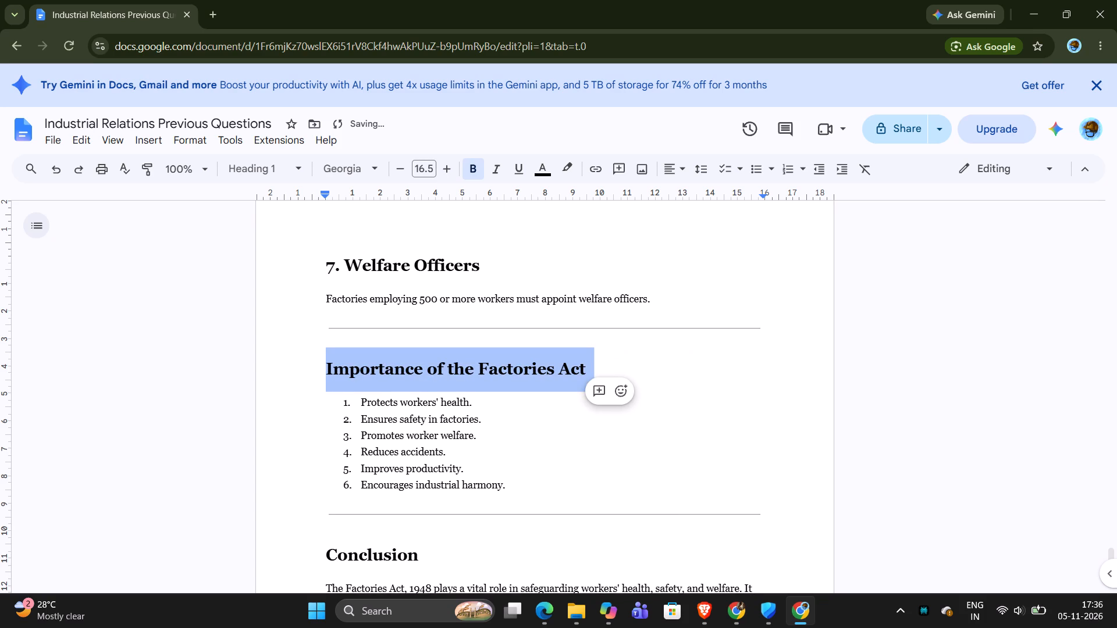
# Reduce the four welfare subheadings, from 7. Welfare Officers up to 4. Canteen Facilities, to 14.5 pt each.
pyautogui.moveTo(323, 263); pyautogui.dragTo(543, 260)
pyautogui.doubleClick(401, 165)
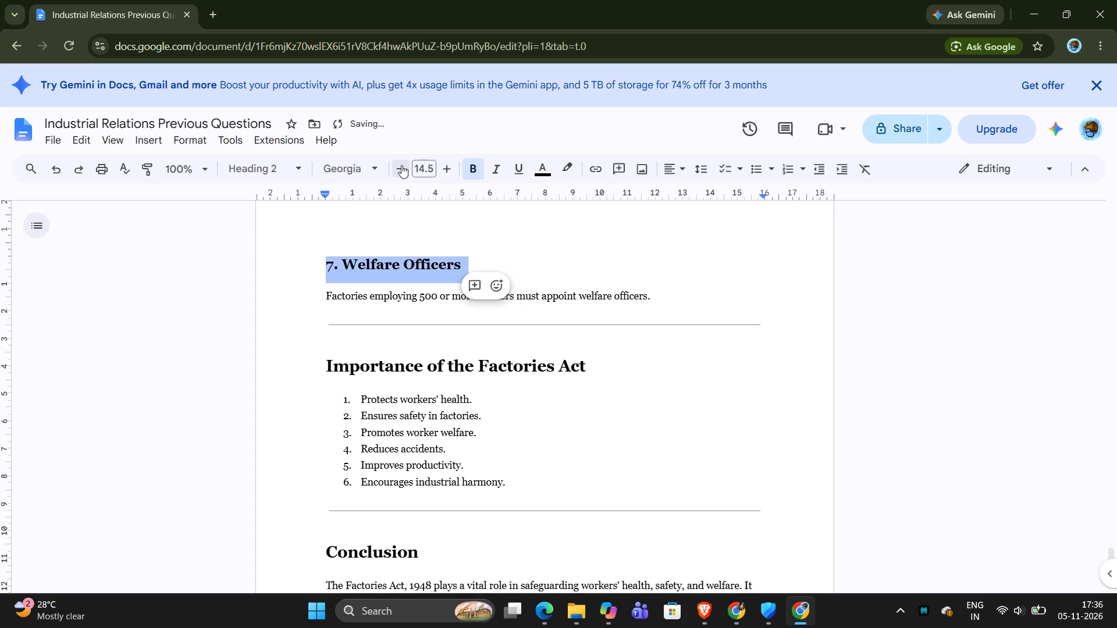
pyautogui.scroll(4, 422, 263)
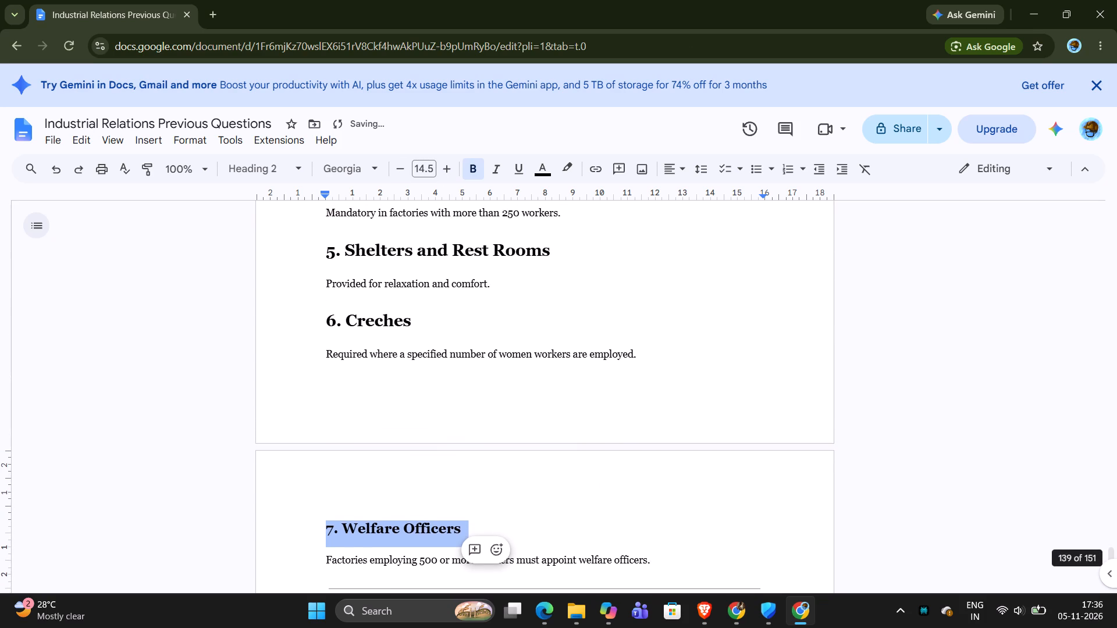
pyautogui.moveTo(410, 329); pyautogui.dragTo(309, 331)
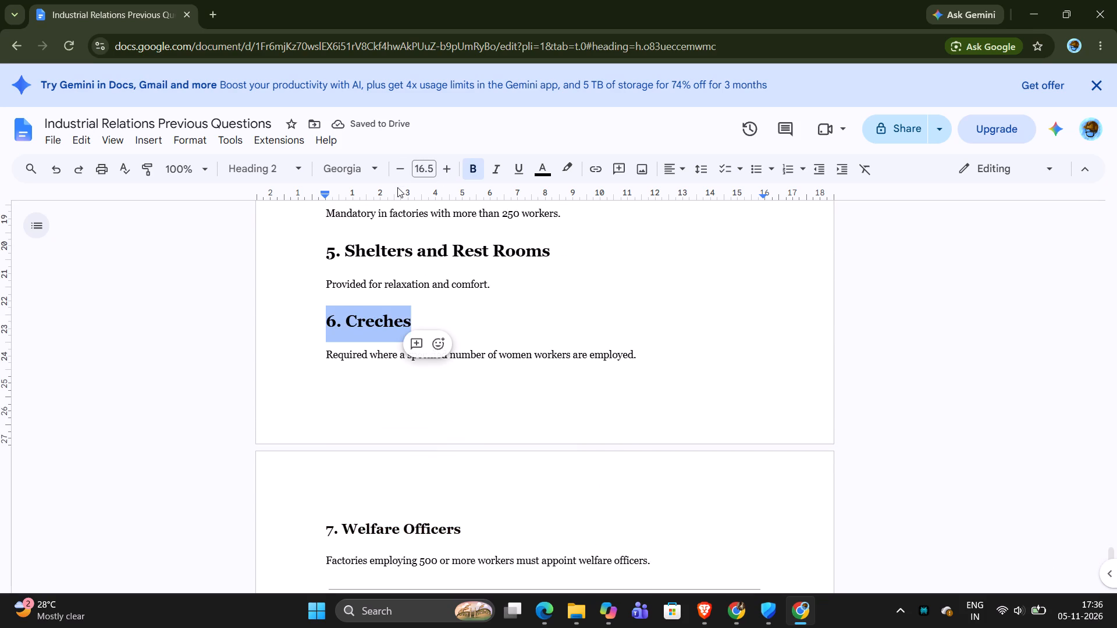
pyautogui.doubleClick(403, 166)
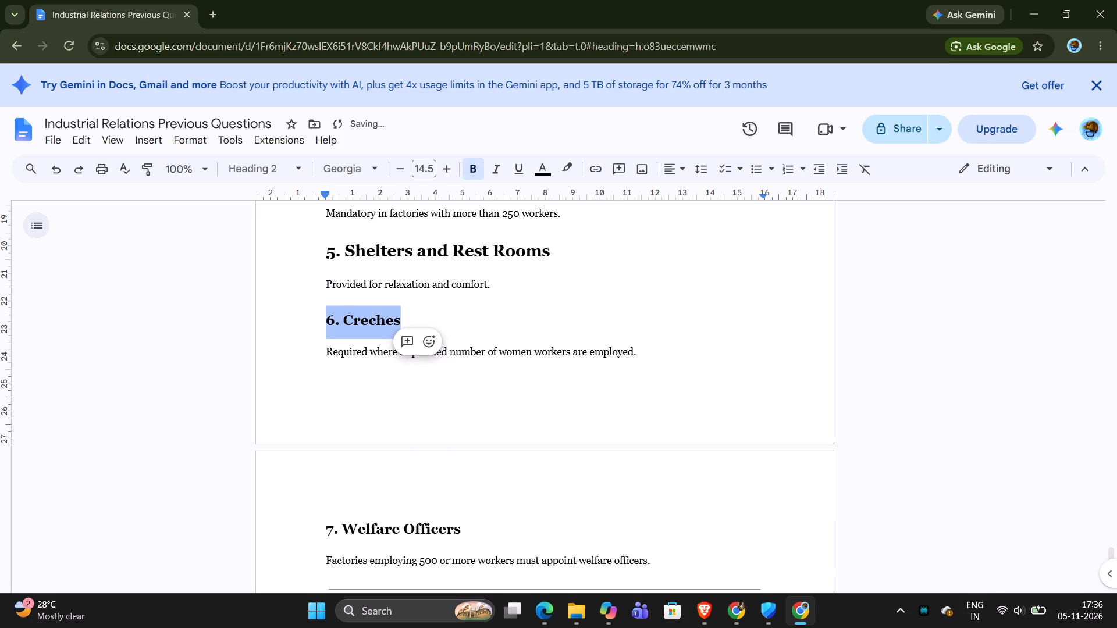
pyautogui.moveTo(328, 252); pyautogui.dragTo(607, 238)
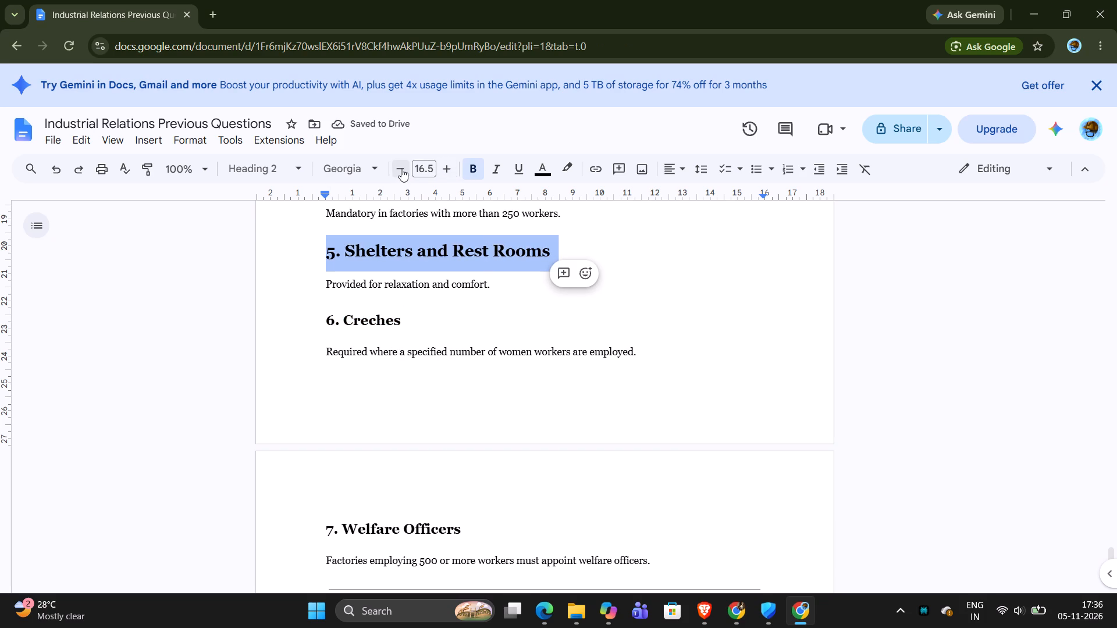
pyautogui.doubleClick(401, 169)
pyautogui.scroll(1, 410, 274)
pyautogui.moveTo(316, 297); pyautogui.dragTo(549, 306)
pyautogui.doubleClick(407, 170)
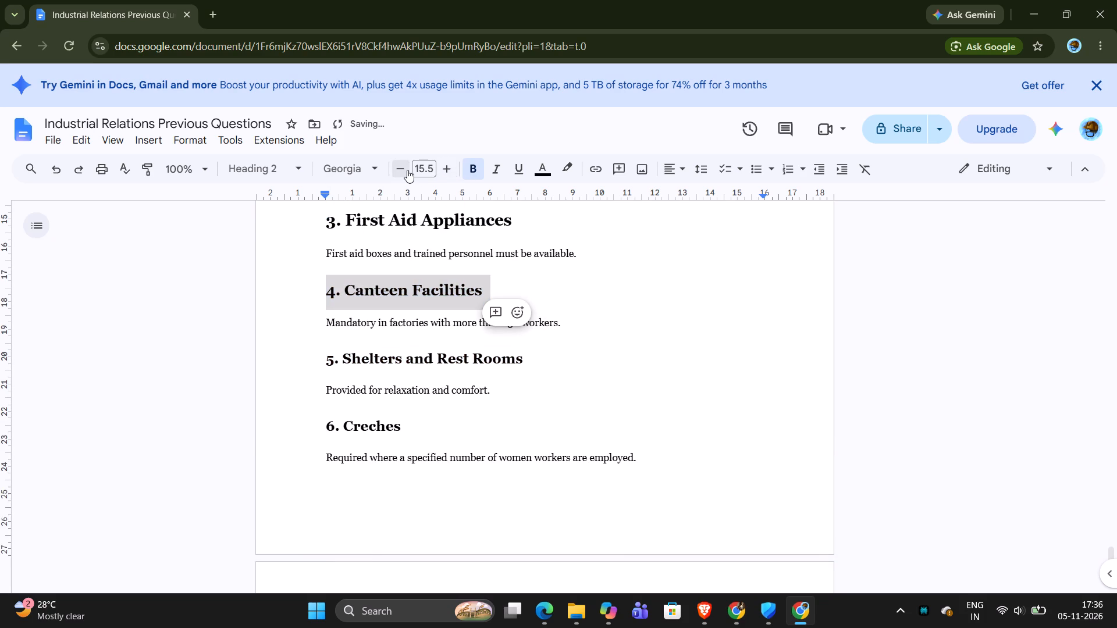
# Reduce the three welfare subheadings, from 3. First Aid Appliances up to 1. Washing Facilities, to 14.5 pt each.
pyautogui.moveTo(331, 220); pyautogui.dragTo(582, 222)
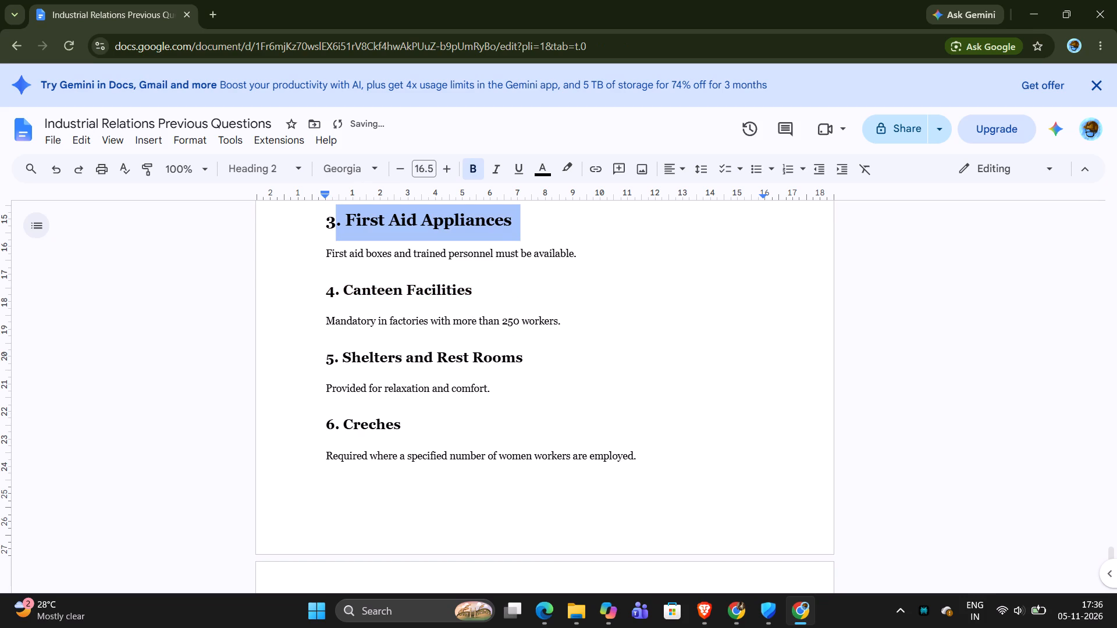
pyautogui.moveTo(330, 226); pyautogui.dragTo(605, 222)
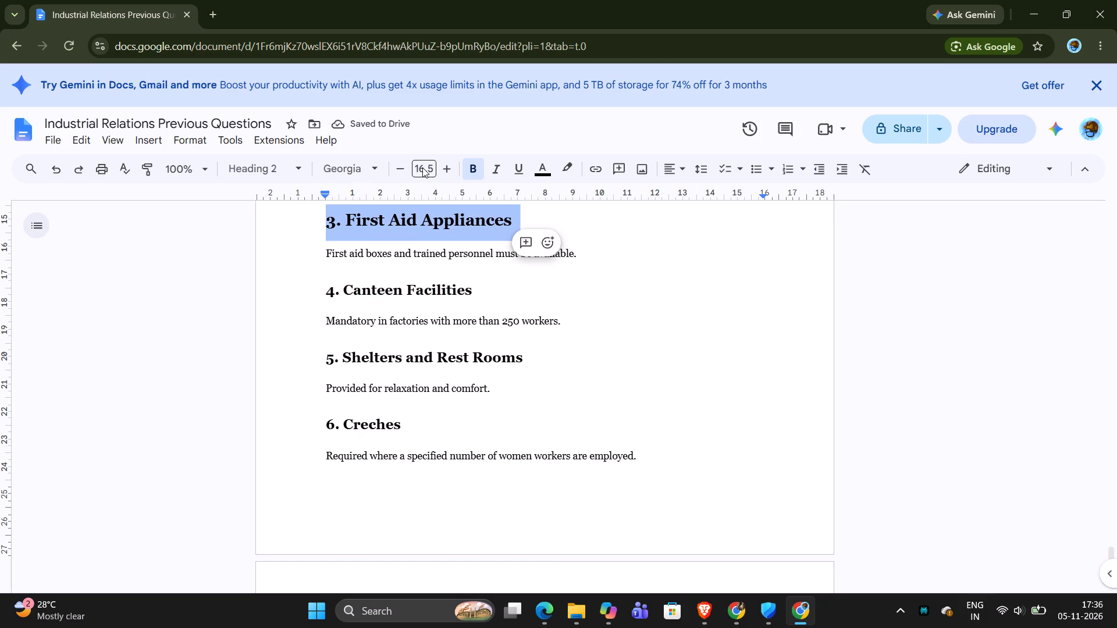
pyautogui.doubleClick(402, 167)
pyautogui.scroll(3, 415, 246)
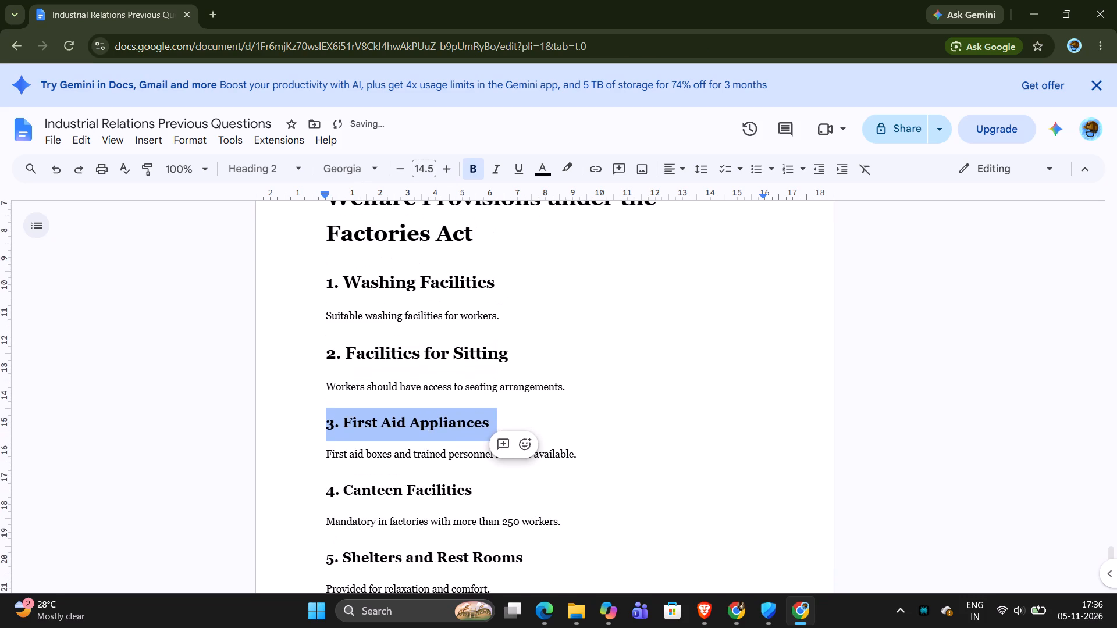
pyautogui.moveTo(326, 358); pyautogui.dragTo(579, 351)
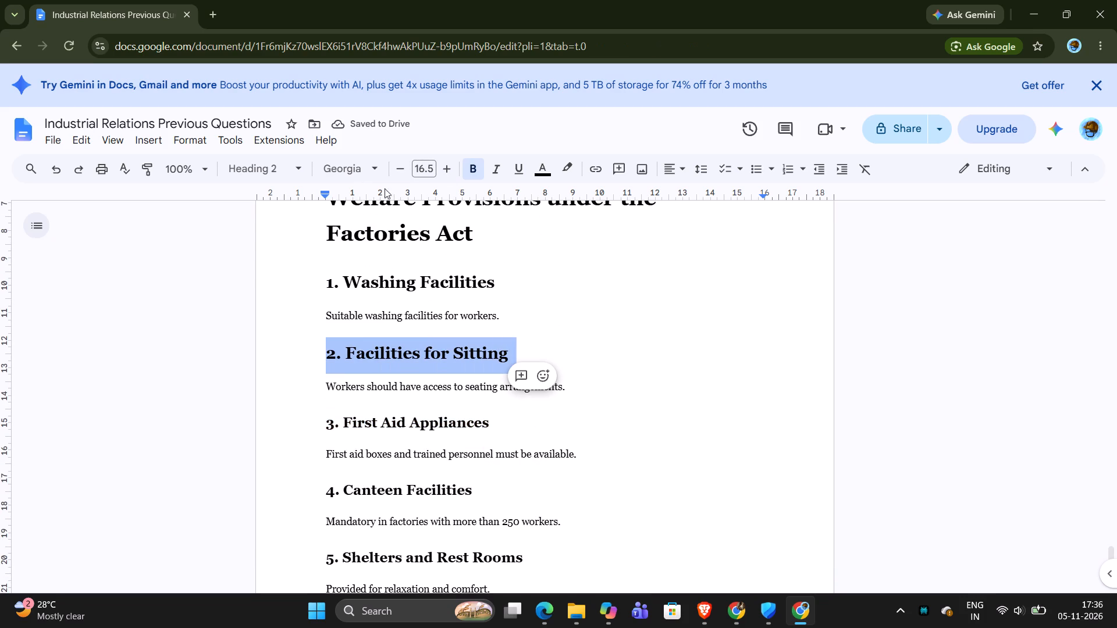
pyautogui.doubleClick(400, 173)
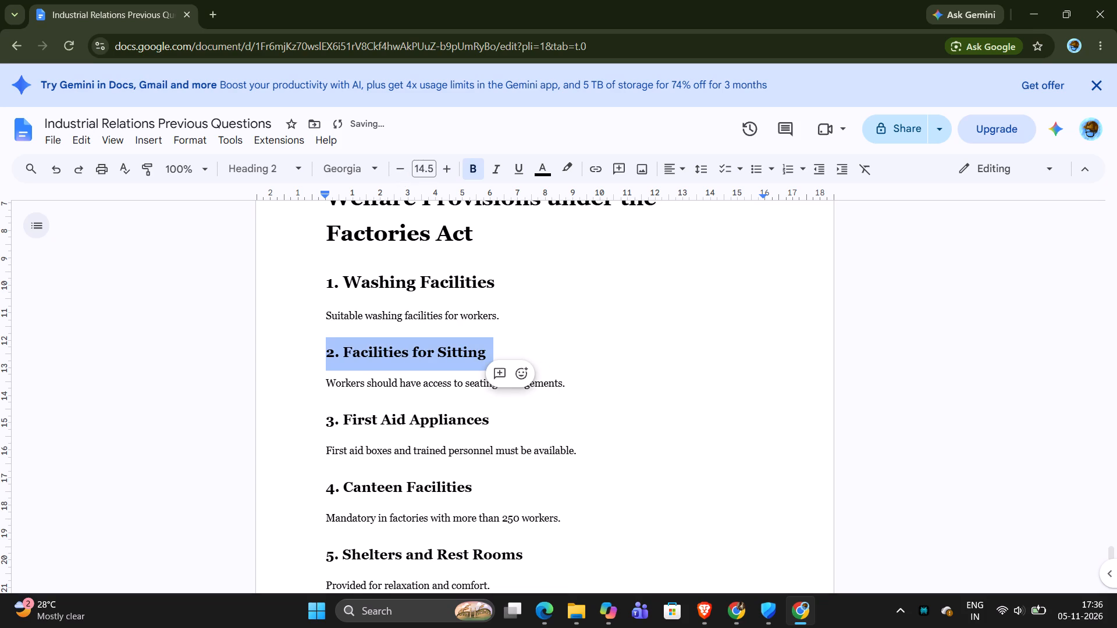
pyautogui.moveTo(322, 295); pyautogui.dragTo(535, 288)
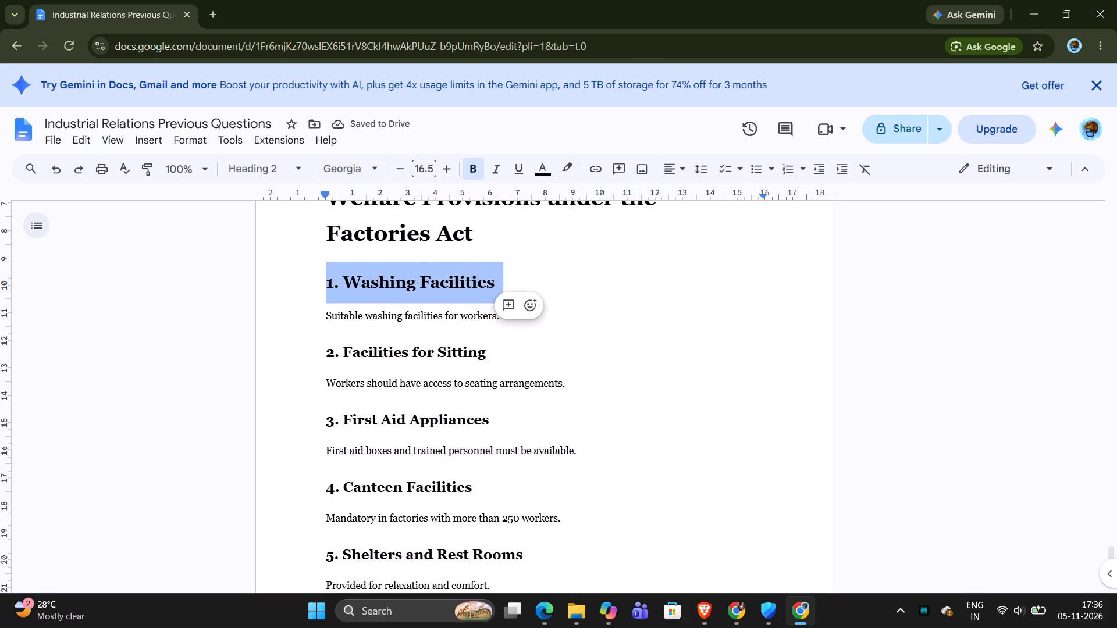
pyautogui.doubleClick(409, 169)
# Reduce the Welfare Provisions under the Factories Act heading to 16.5 pt.
pyautogui.scroll(1, 453, 259)
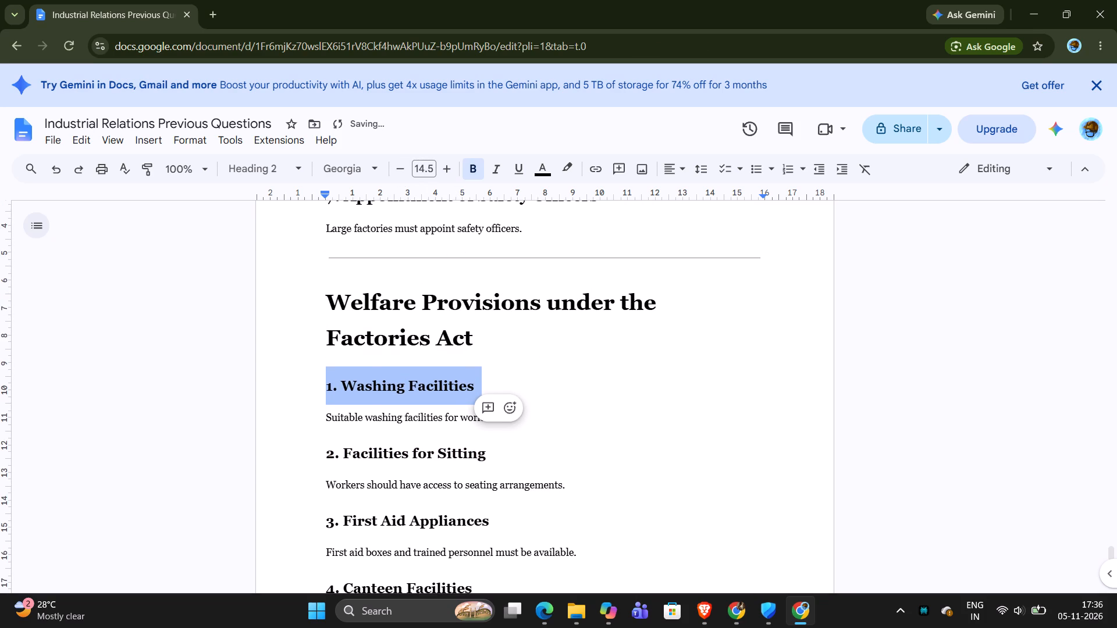
pyautogui.moveTo(323, 301); pyautogui.dragTo(511, 341)
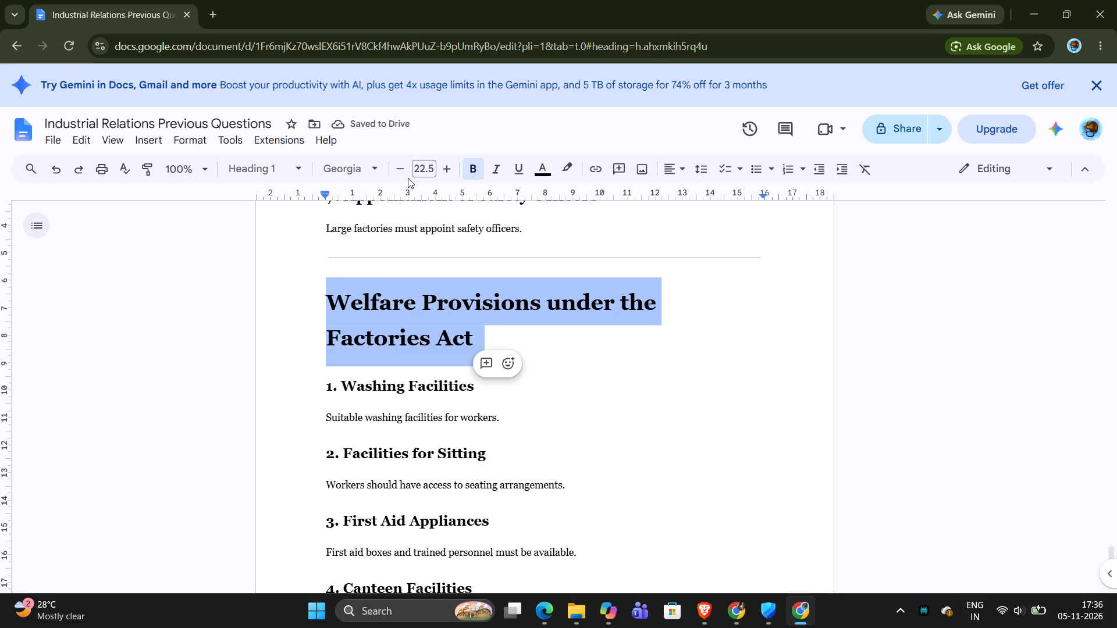
pyautogui.moveTo(408, 178); pyautogui.dragTo(392, 165)
pyautogui.click(392, 165)
pyautogui.moveTo(392, 165); pyautogui.dragTo(399, 175)
pyautogui.tripleClick(399, 175)
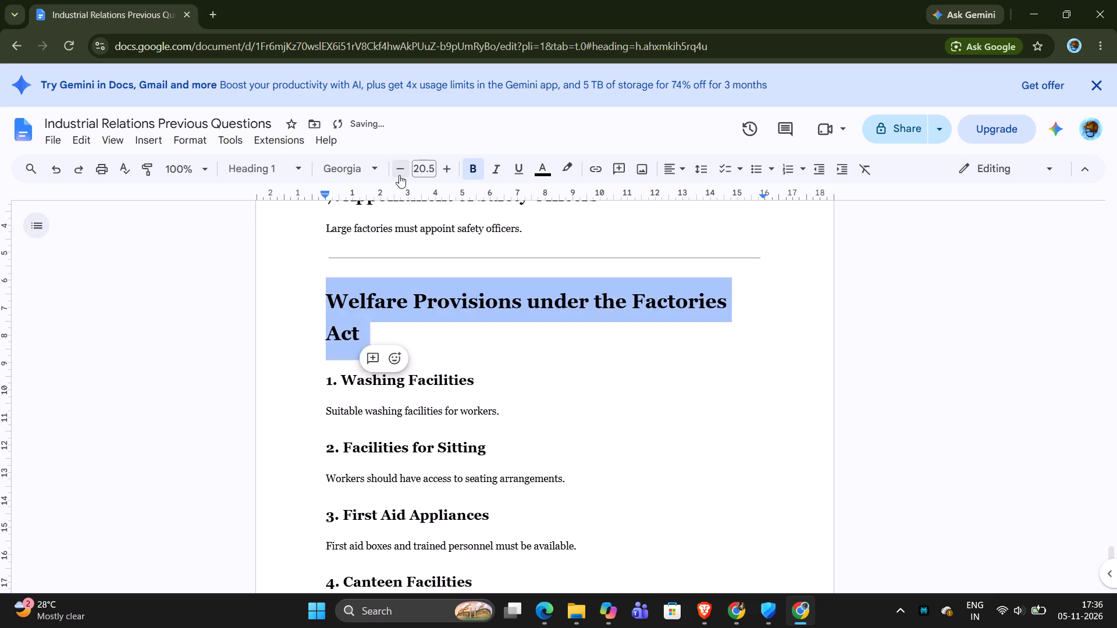
pyautogui.tripleClick(399, 175)
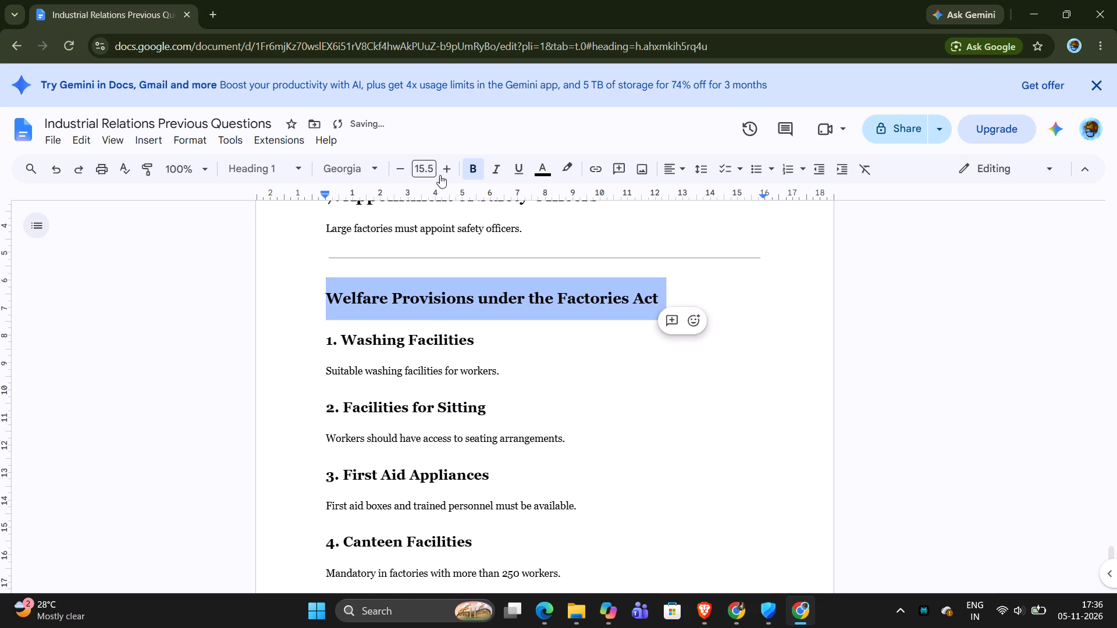
pyautogui.click(449, 174)
# Reduce the safety subheadings 7. Appointment of Safety Officers and 6. Protection from Hazardous Processes to 14.5 pt each.
pyautogui.scroll(1, 449, 195)
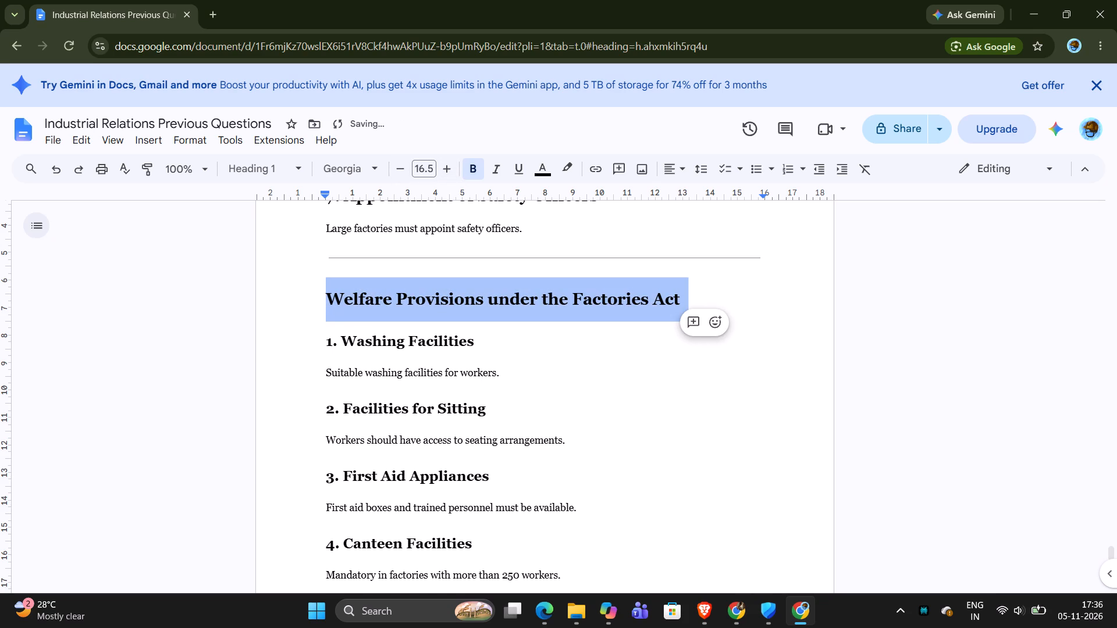
pyautogui.scroll(1, 443, 256)
pyautogui.moveTo(311, 311); pyautogui.dragTo(532, 297)
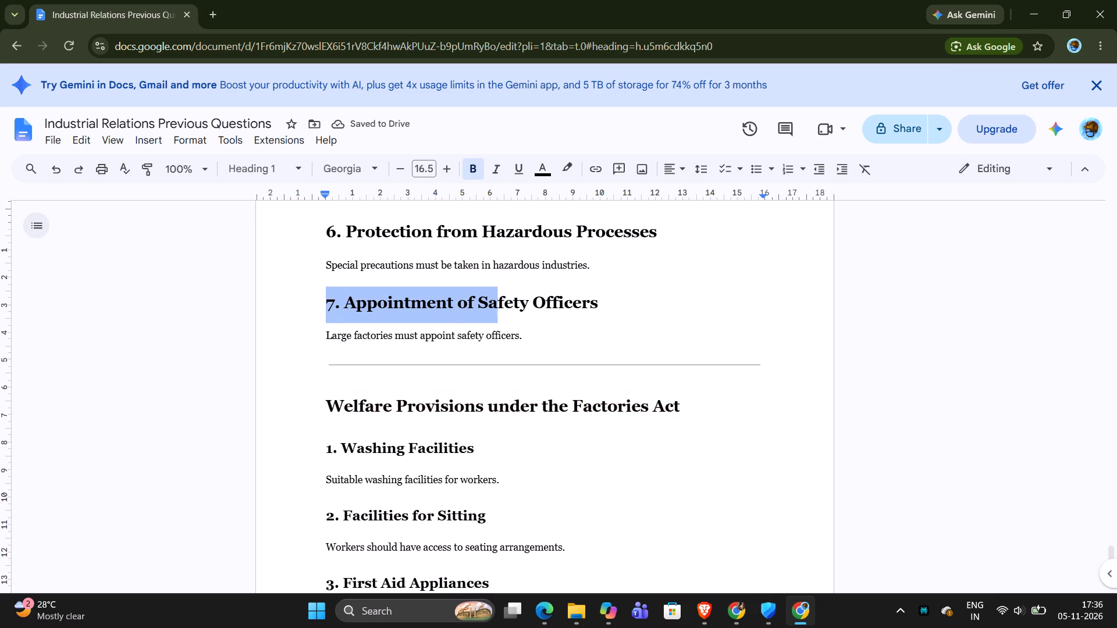
pyautogui.moveTo(532, 297); pyautogui.dragTo(607, 305)
pyautogui.doubleClick(408, 169)
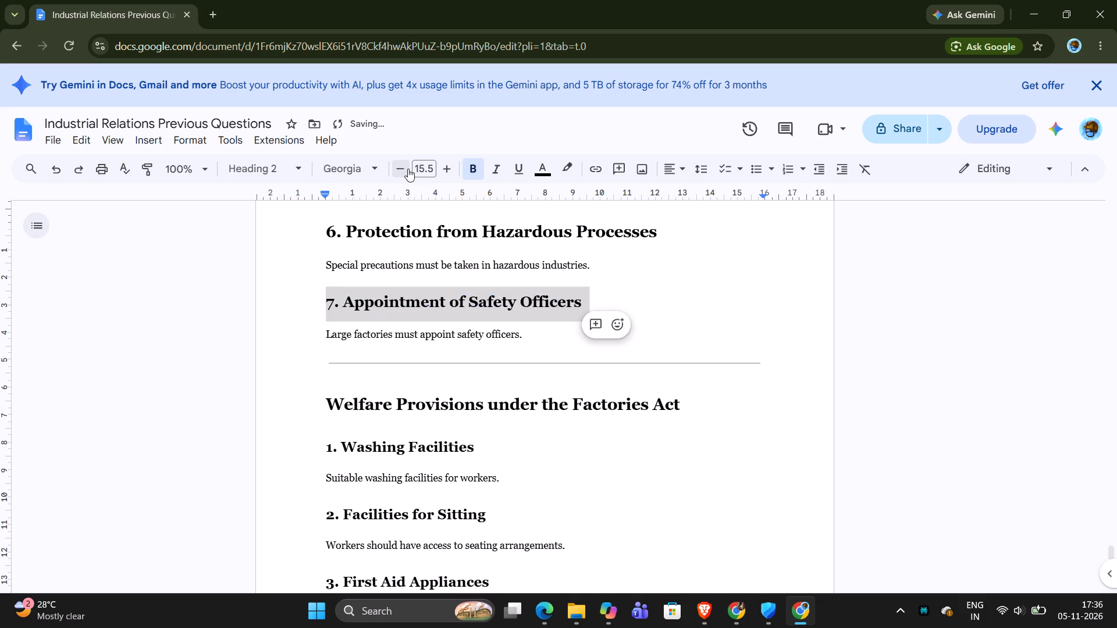
pyautogui.moveTo(325, 227); pyautogui.dragTo(678, 244)
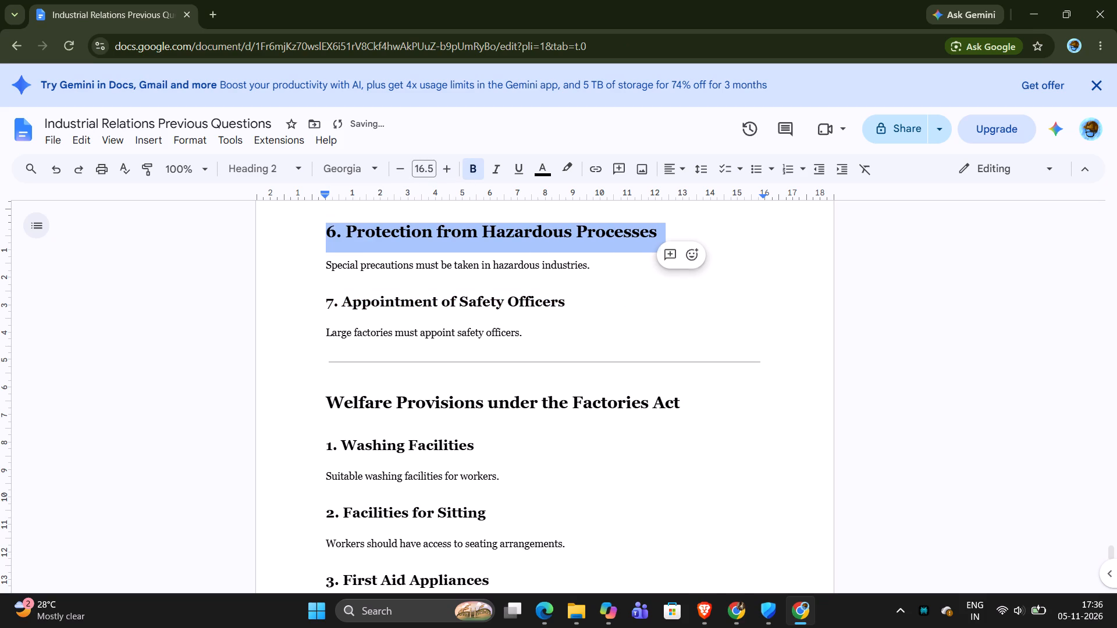
pyautogui.doubleClick(405, 172)
# Reduce the safety subheadings 5. Safety of Buildings and Machinery and 4. Precautions Against Fire to 14.5 pt each.
pyautogui.scroll(2, 449, 291)
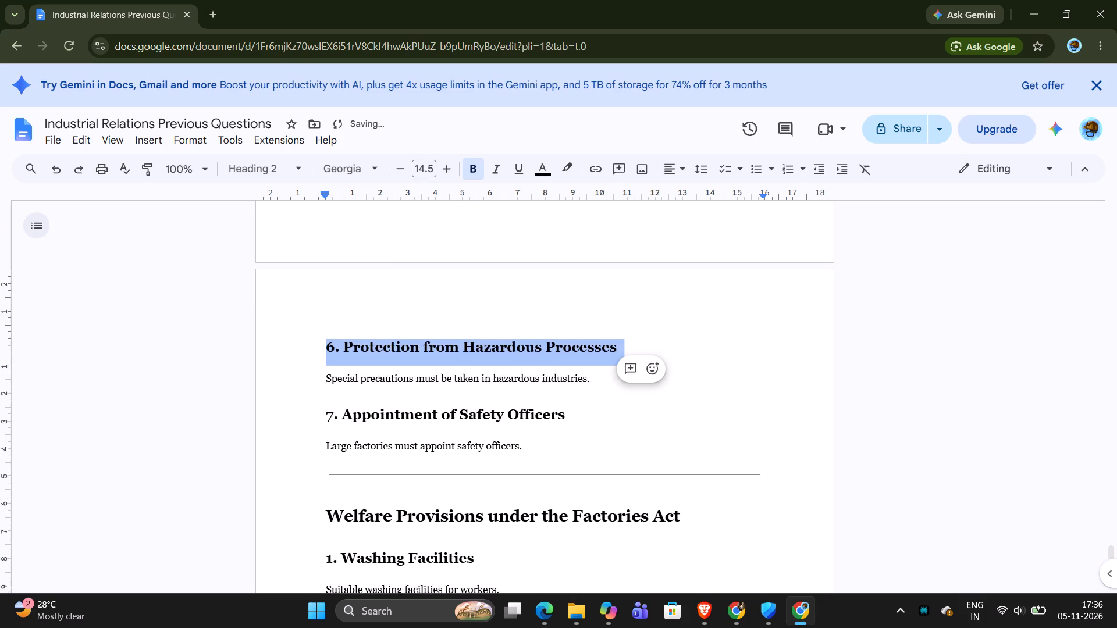
pyautogui.scroll(3, 449, 291)
pyautogui.moveTo(318, 345); pyautogui.dragTo(420, 335)
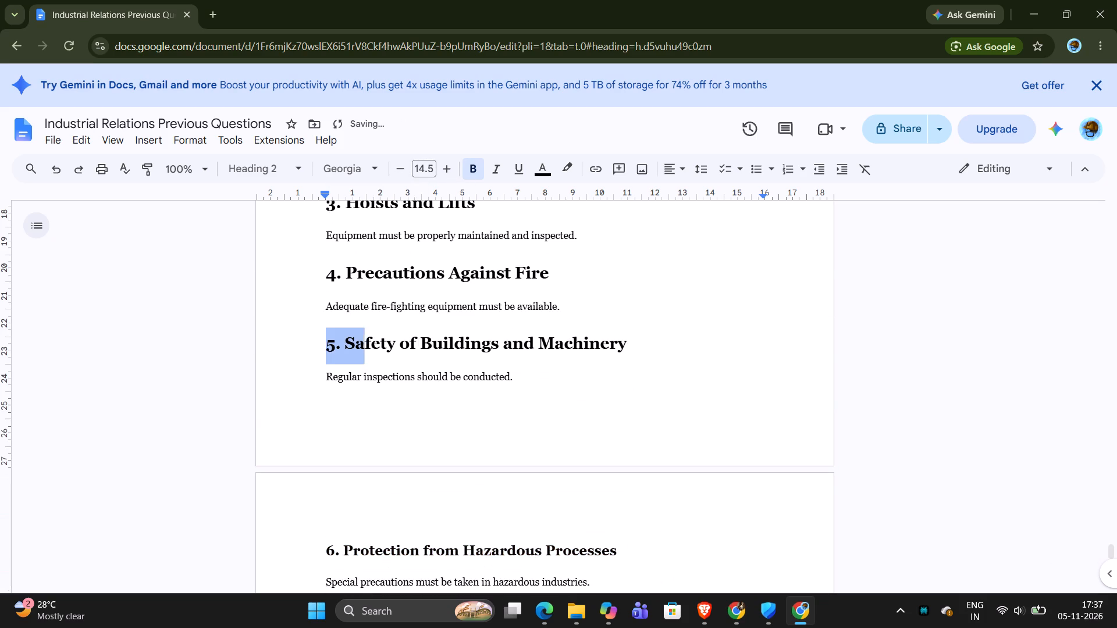
pyautogui.moveTo(420, 335); pyautogui.dragTo(692, 338)
pyautogui.doubleClick(403, 167)
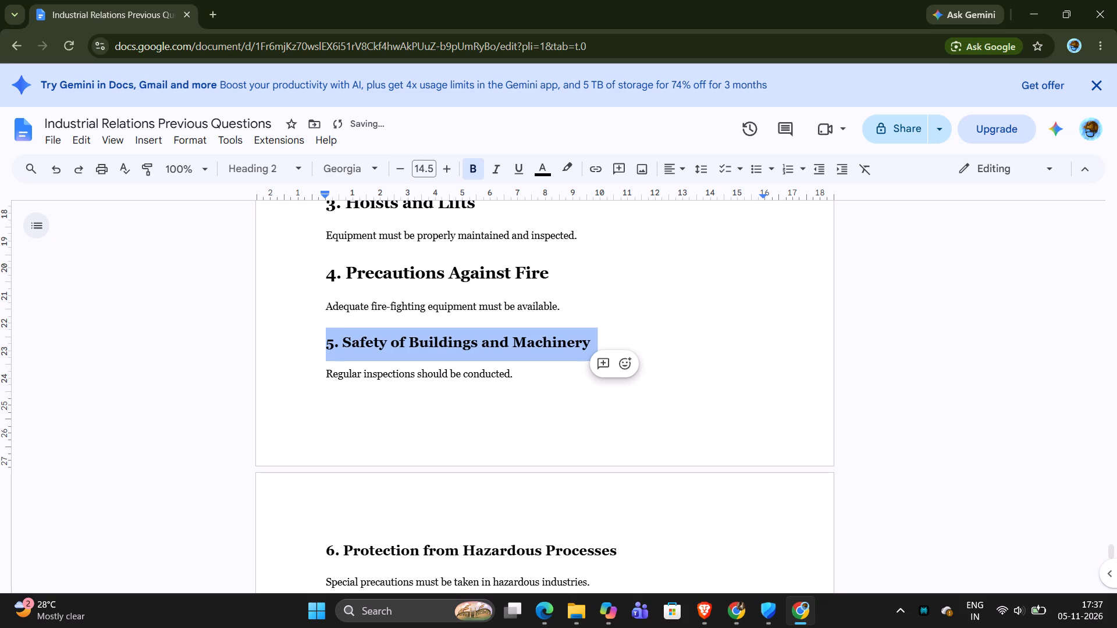
pyautogui.moveTo(322, 277); pyautogui.dragTo(569, 265)
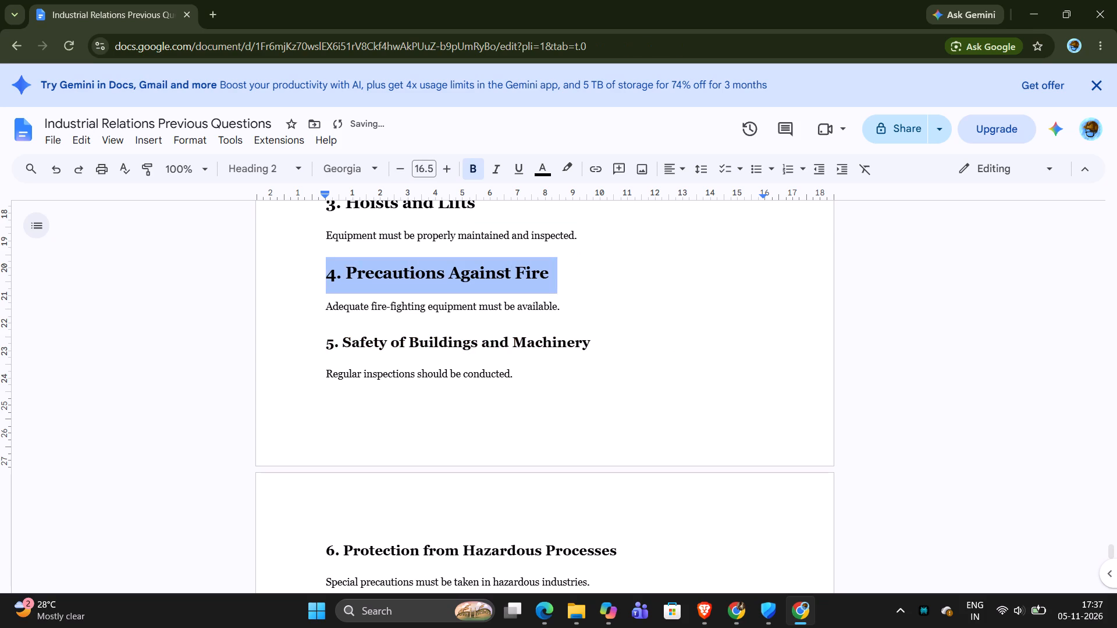
pyautogui.doubleClick(395, 171)
# Reduce the three safety subheadings, from 3. Hoists and Lifts up to 1. Fencing of Machinery, to 14.5 pt each.
pyautogui.scroll(1, 407, 313)
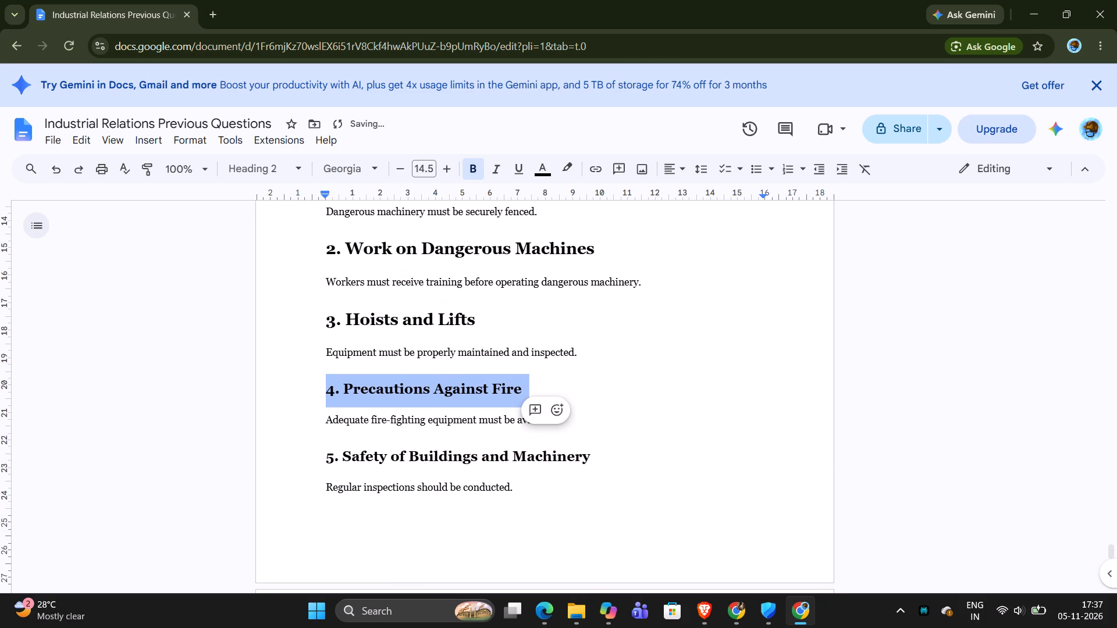
pyautogui.moveTo(331, 324); pyautogui.dragTo(507, 302)
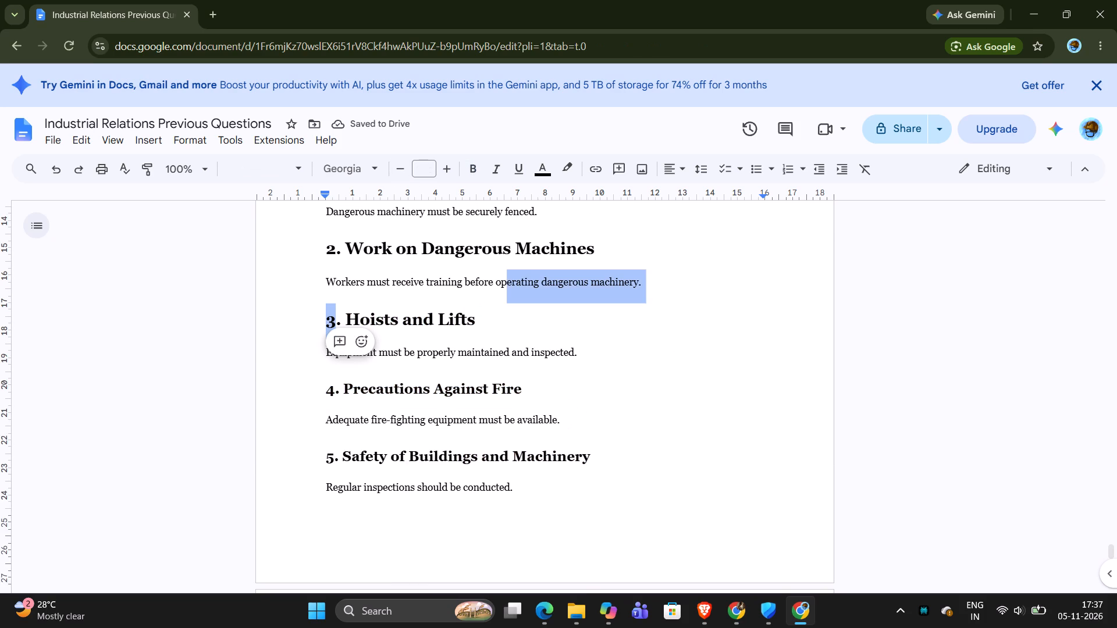
pyautogui.moveTo(478, 318); pyautogui.dragTo(311, 341)
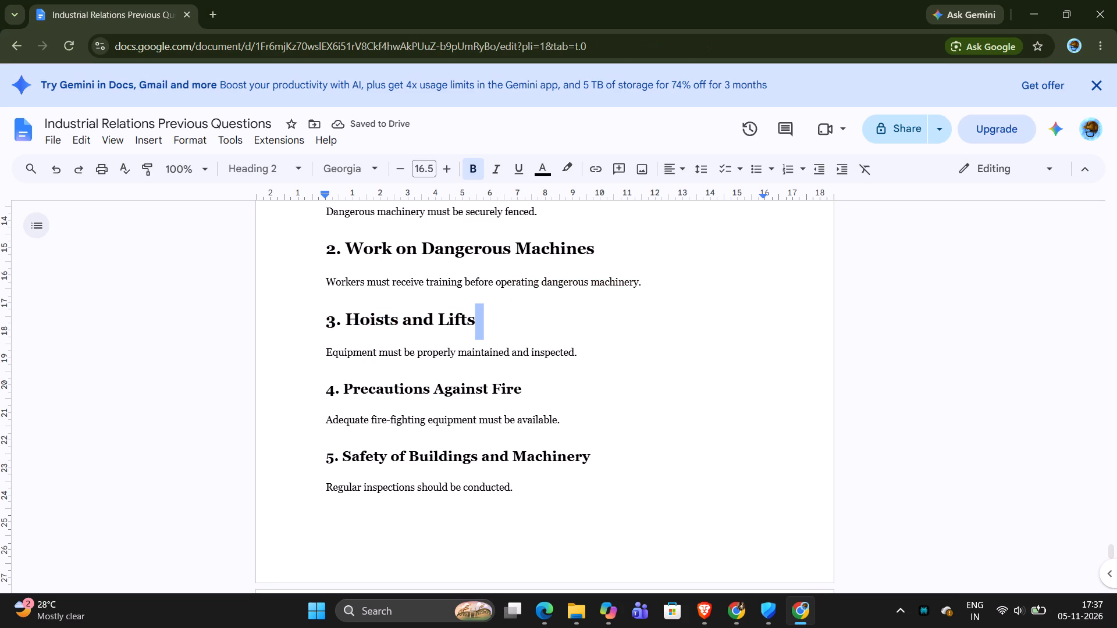
pyautogui.moveTo(329, 324); pyautogui.dragTo(510, 311)
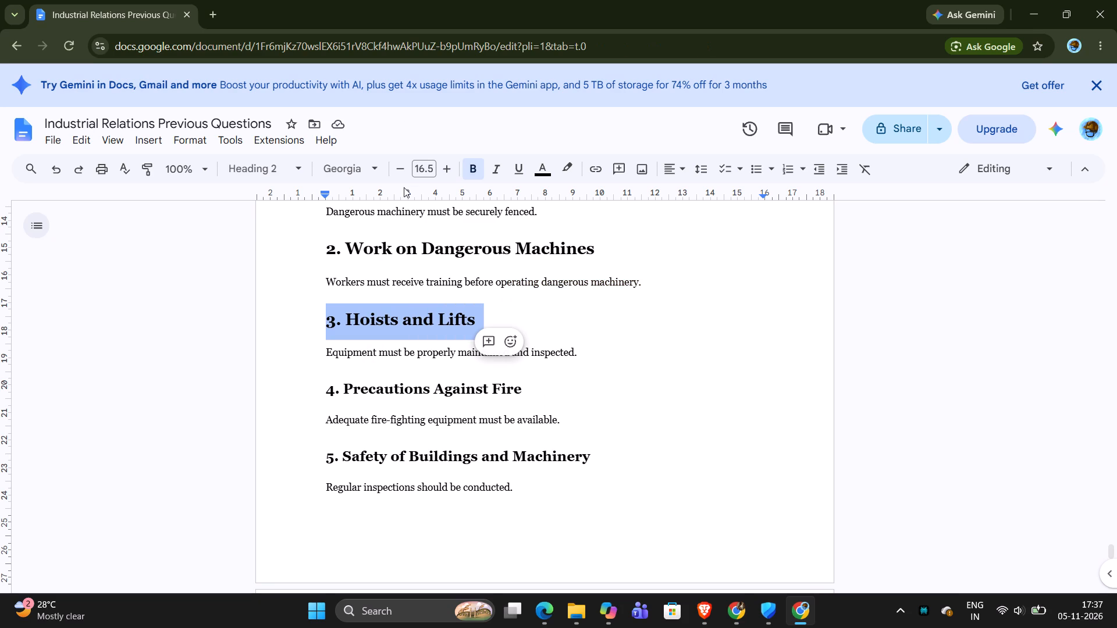
pyautogui.doubleClick(396, 165)
pyautogui.moveTo(331, 255); pyautogui.dragTo(412, 246)
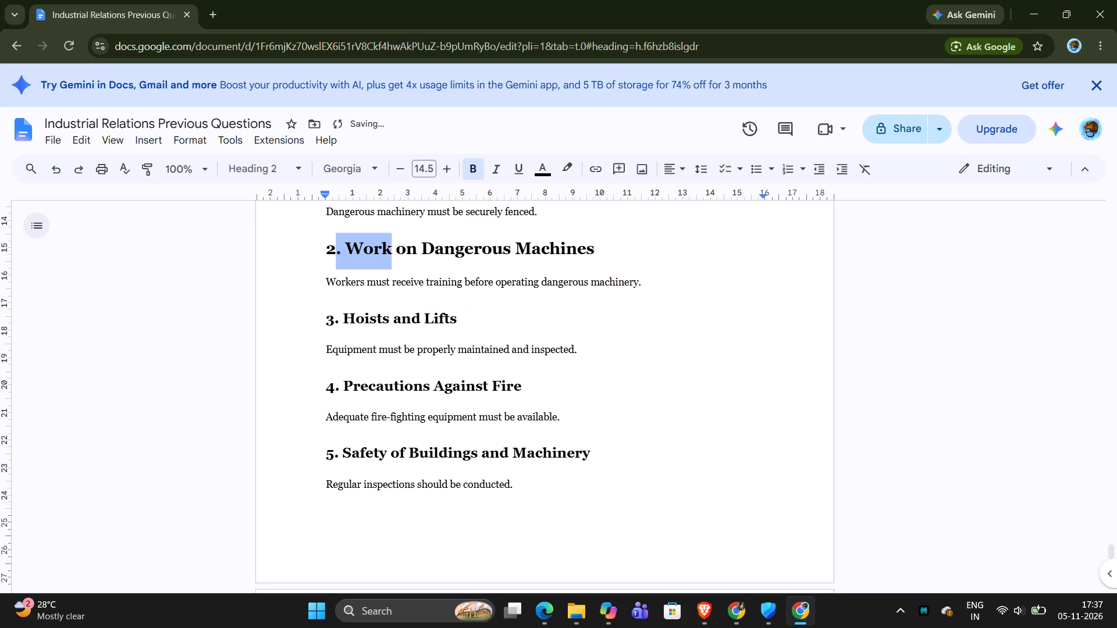
pyautogui.moveTo(412, 246); pyautogui.dragTo(421, 238)
pyautogui.moveTo(321, 250); pyautogui.dragTo(603, 261)
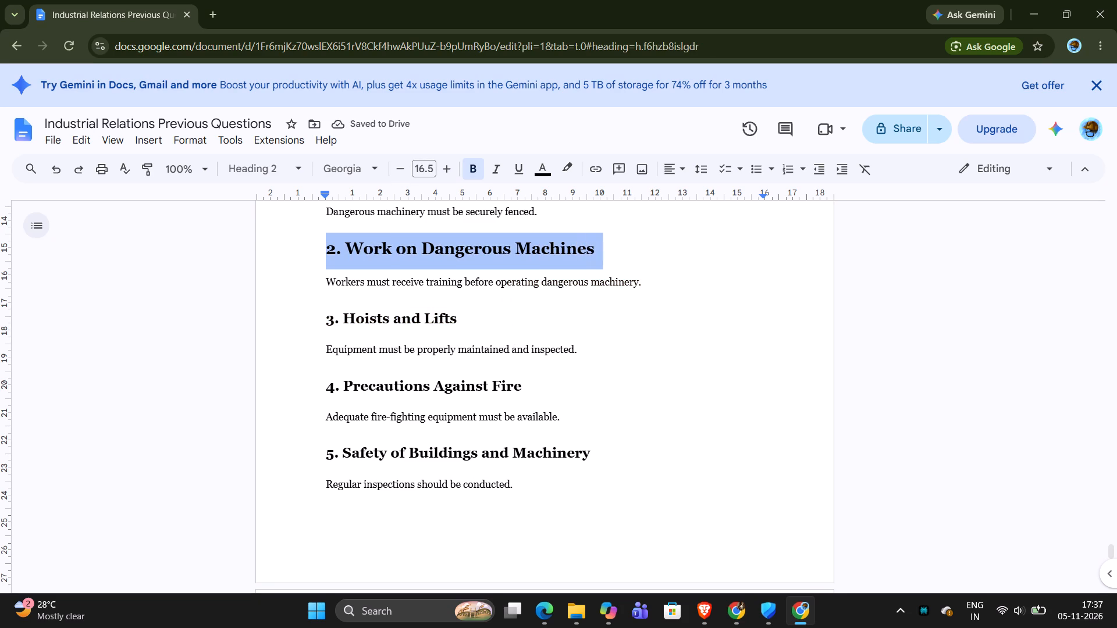
pyautogui.moveTo(603, 261); pyautogui.dragTo(604, 261)
pyautogui.doubleClick(397, 166)
pyautogui.scroll(1, 407, 347)
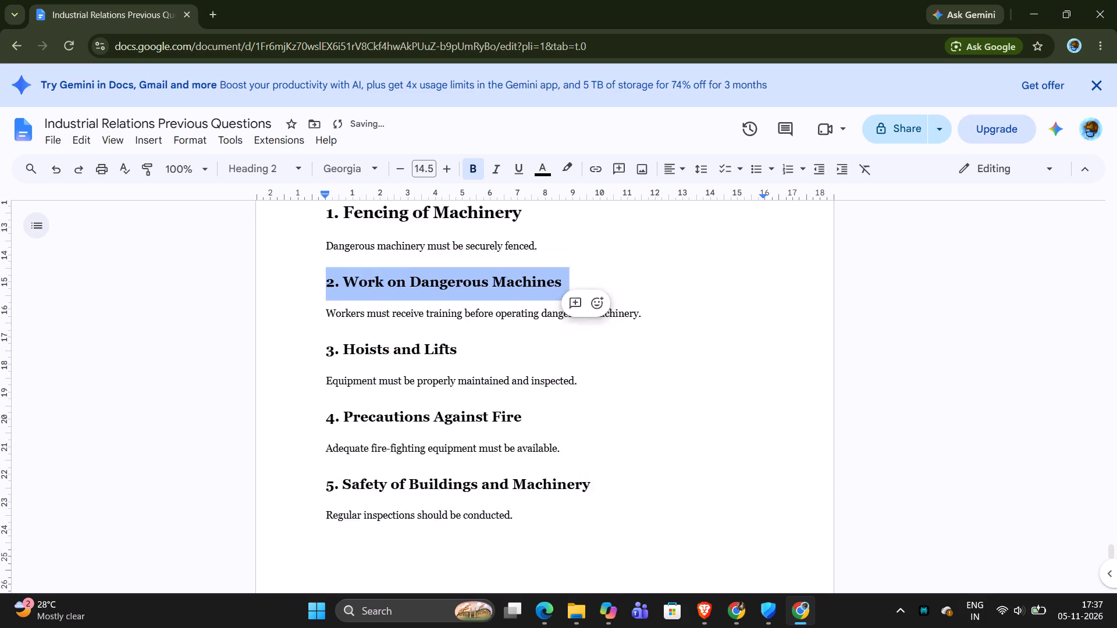
pyautogui.scroll(1, 407, 347)
pyautogui.moveTo(325, 327); pyautogui.dragTo(584, 319)
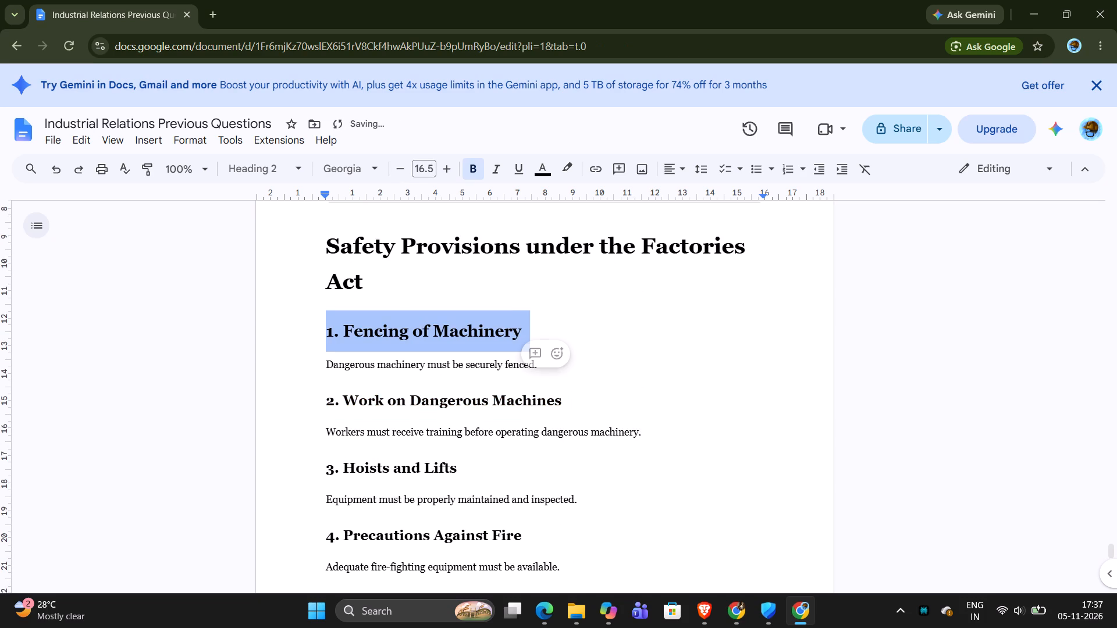
pyautogui.doubleClick(402, 160)
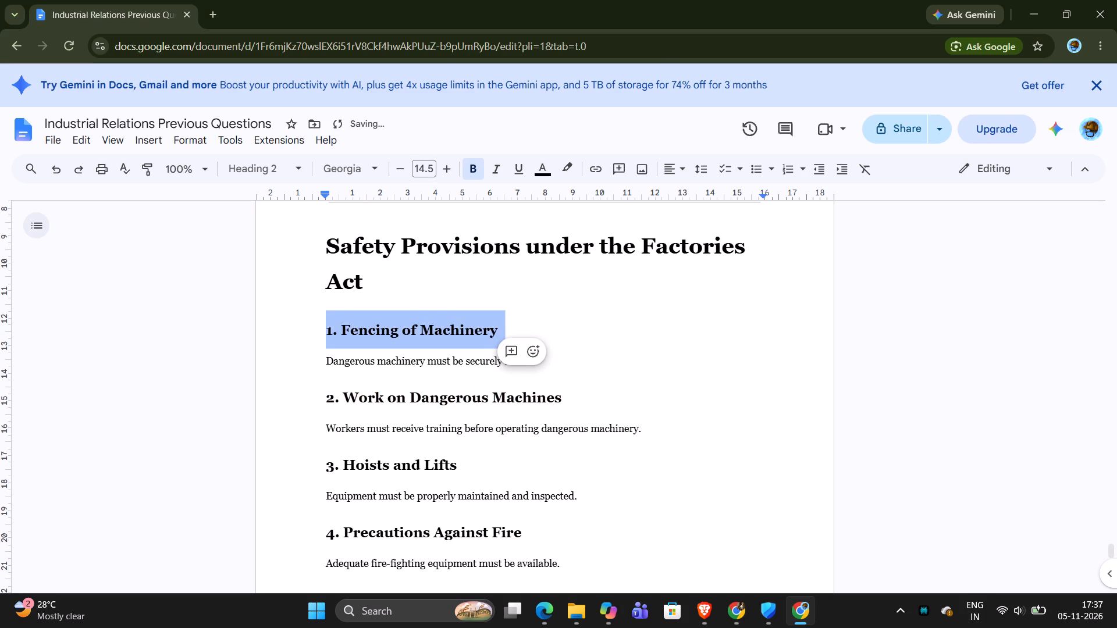
# Reduce the Safety Provisions under the Factories Act heading to 16.5 pt.
pyautogui.moveTo(320, 244); pyautogui.dragTo(415, 287)
pyautogui.tripleClick(392, 165)
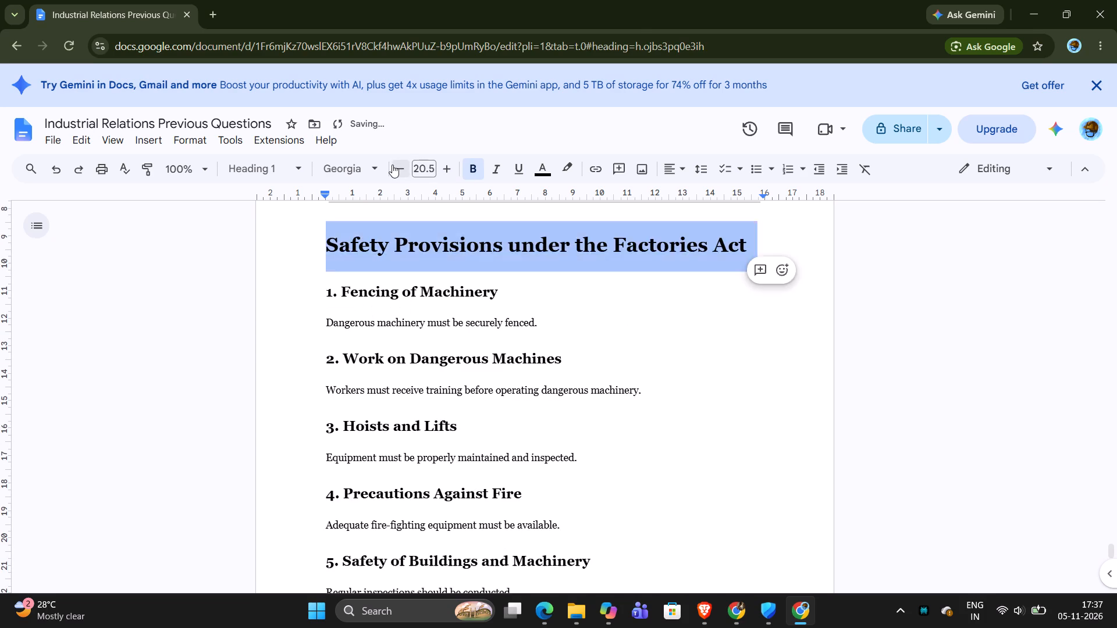
pyautogui.tripleClick(392, 165)
# Reduce the three health subheadings, from 9. Spittoons up to 7. Lighting, to 14.5 pt each.
pyautogui.scroll(2, 389, 257)
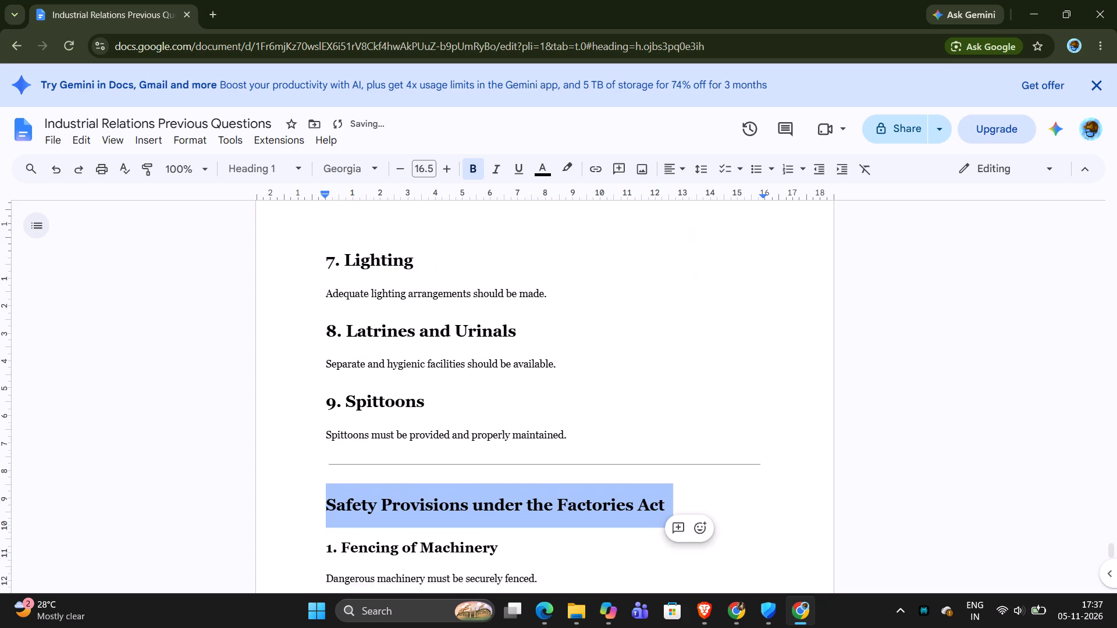
pyautogui.scroll(1, 389, 257)
pyautogui.moveTo(431, 420); pyautogui.dragTo(334, 407)
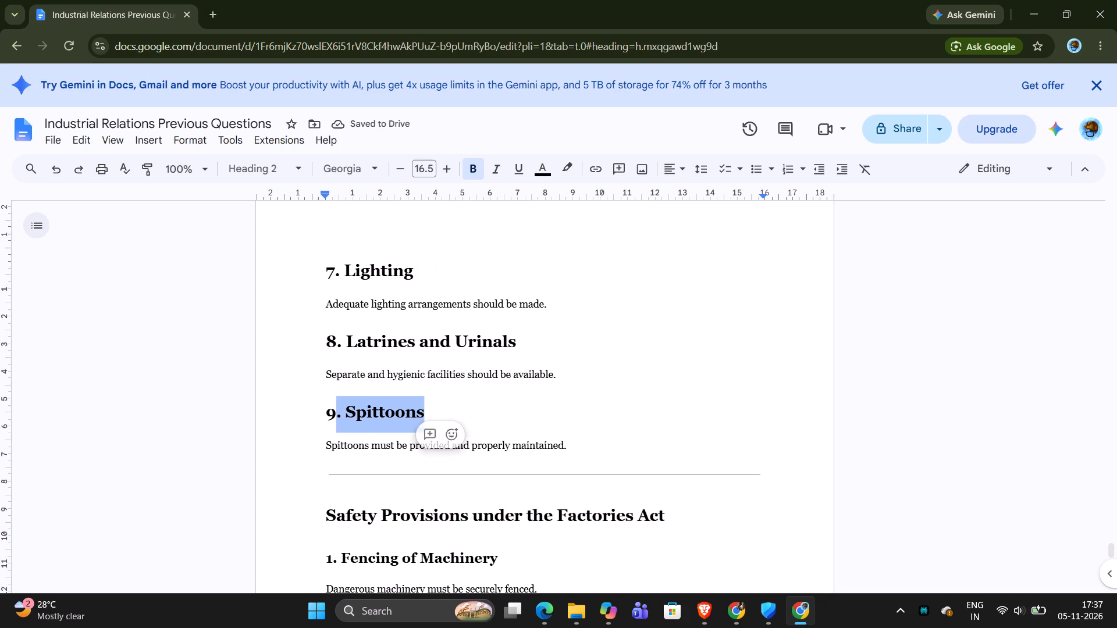
pyautogui.moveTo(314, 413); pyautogui.dragTo(453, 413)
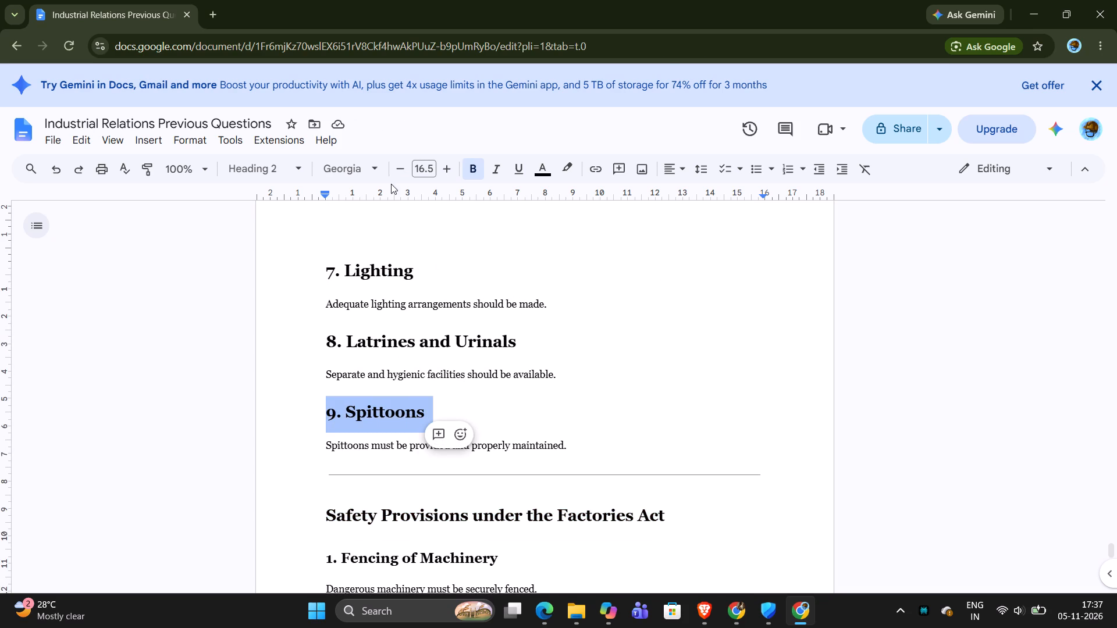
pyautogui.doubleClick(395, 172)
pyautogui.scroll(1, 394, 292)
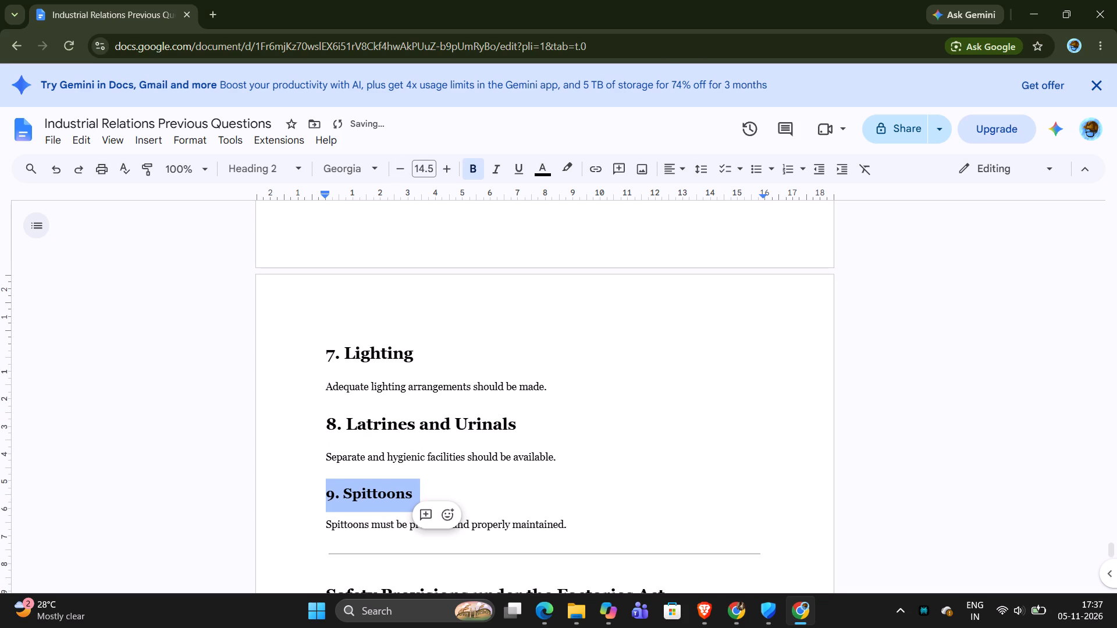
pyautogui.moveTo(323, 427); pyautogui.dragTo(547, 424)
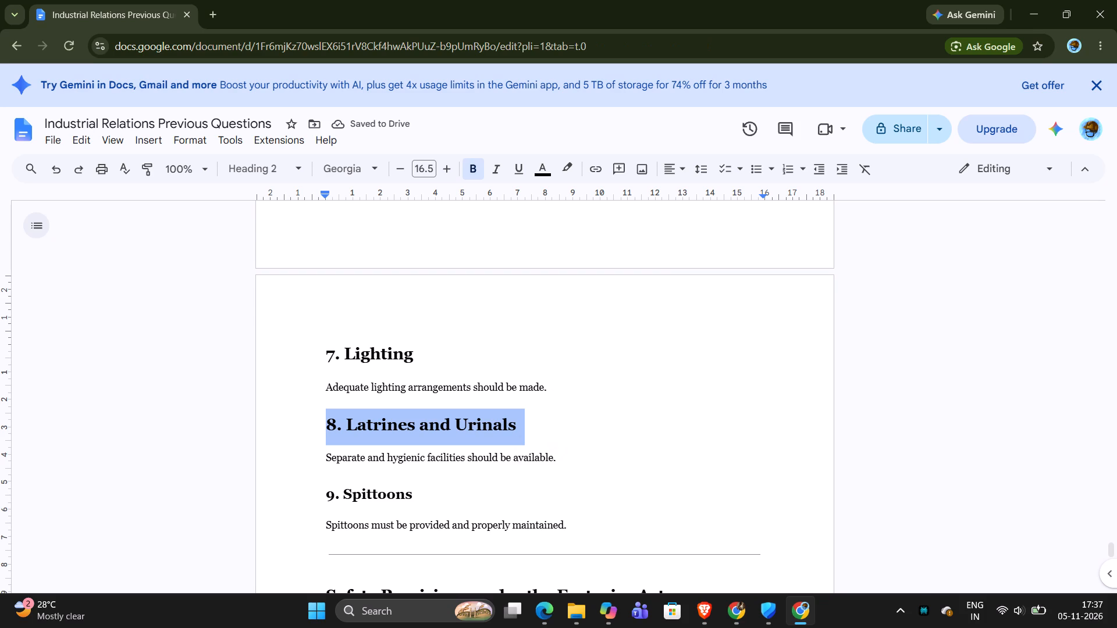
pyautogui.doubleClick(405, 163)
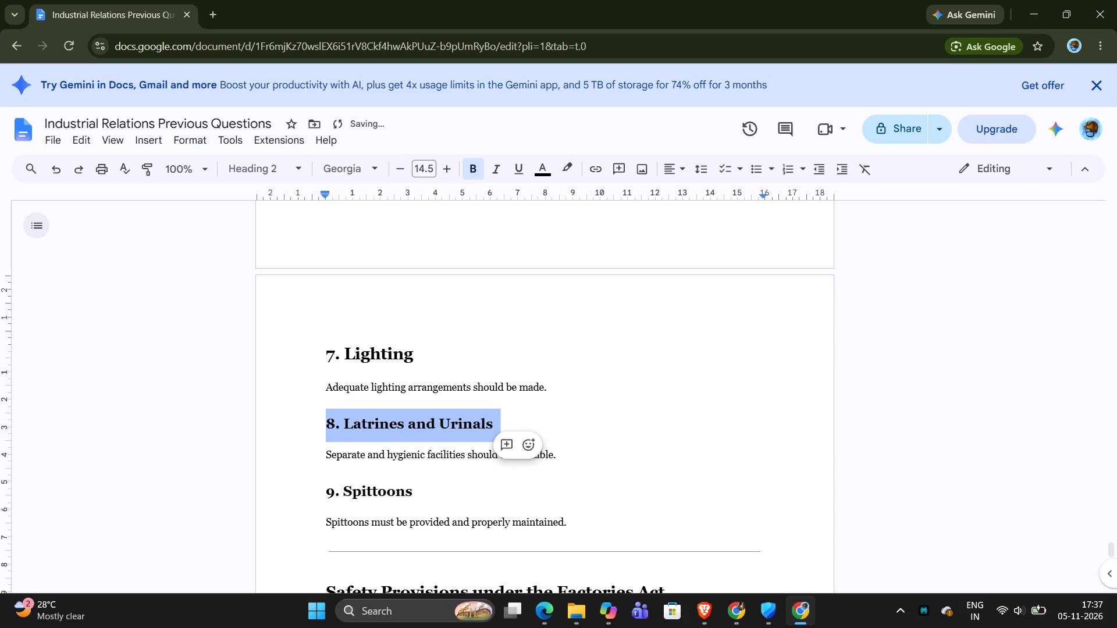
pyautogui.moveTo(419, 354); pyautogui.dragTo(311, 353)
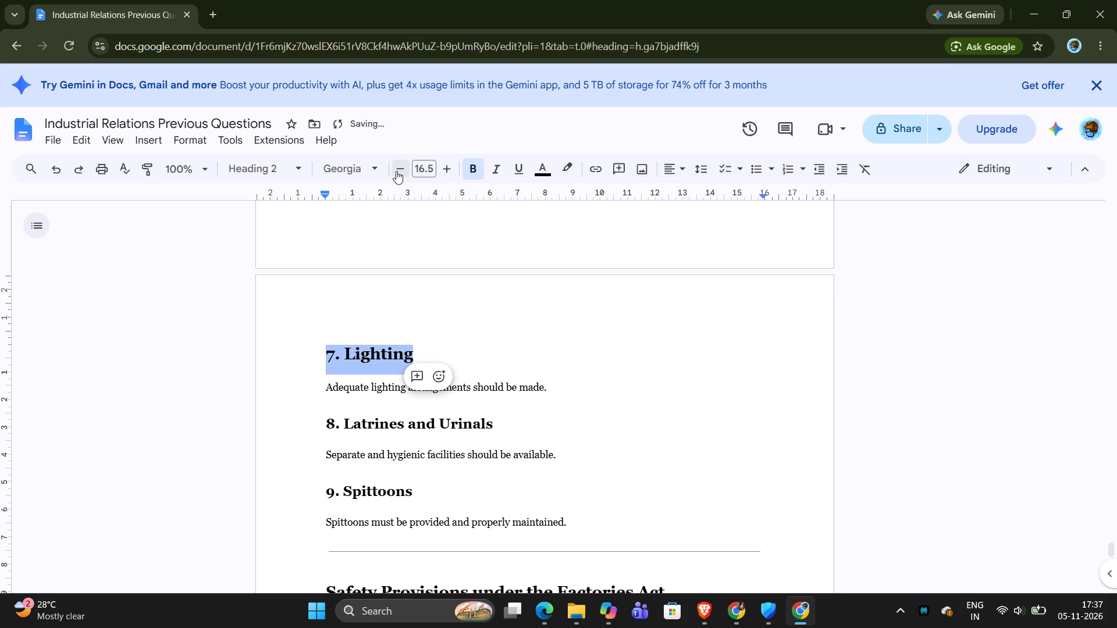
pyautogui.doubleClick(396, 171)
# Reduce the four health subheadings, from 6. Drinking Water up to 3. Ventilation and Temperature, to 14.5 pt each.
pyautogui.scroll(3, 396, 198)
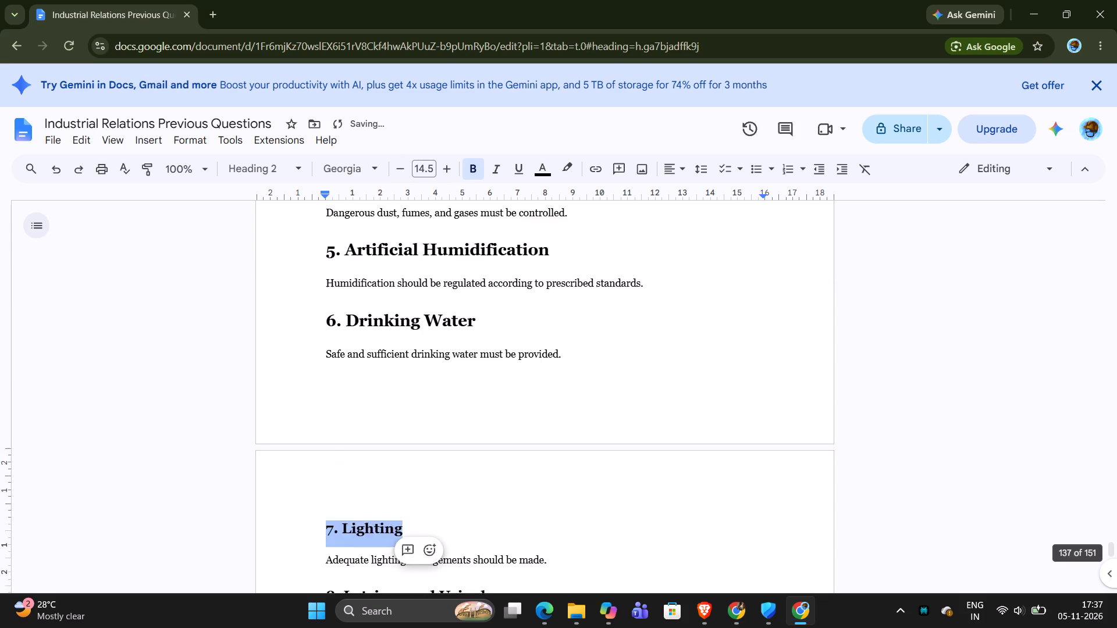
pyautogui.scroll(2, 402, 240)
pyautogui.moveTo(472, 367); pyautogui.dragTo(392, 374)
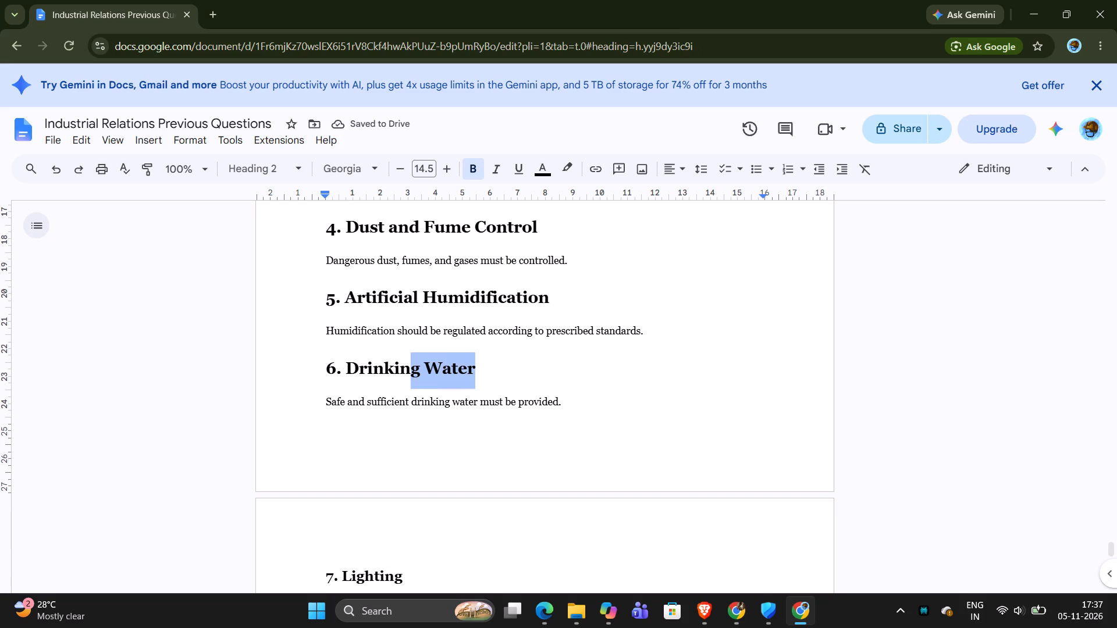
pyautogui.moveTo(392, 374); pyautogui.dragTo(305, 387)
pyautogui.doubleClick(399, 170)
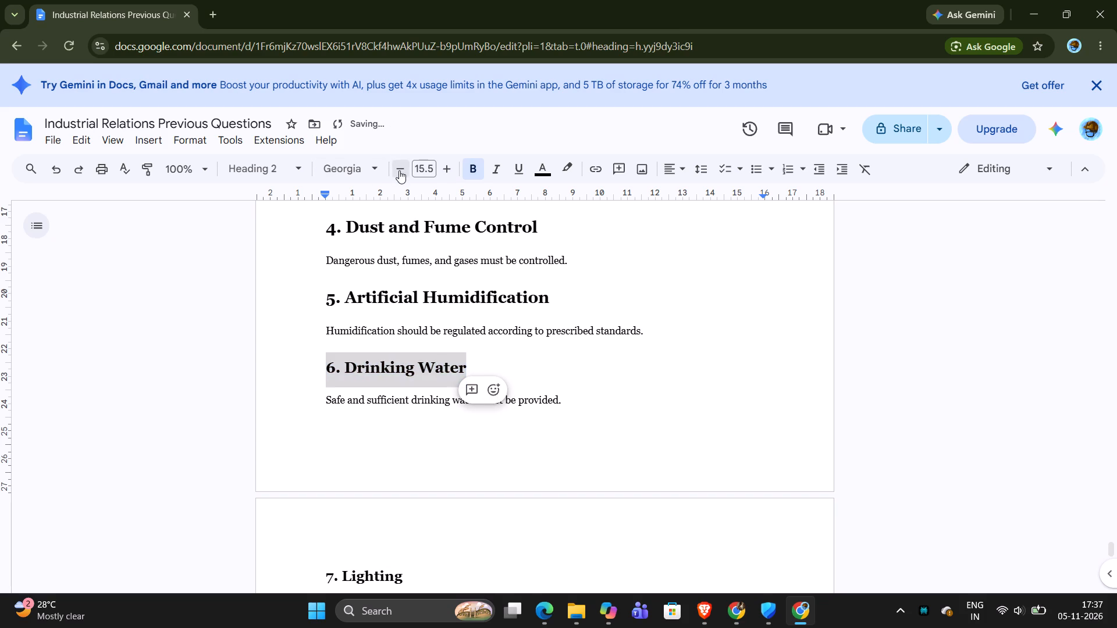
pyautogui.moveTo(318, 302); pyautogui.dragTo(571, 279)
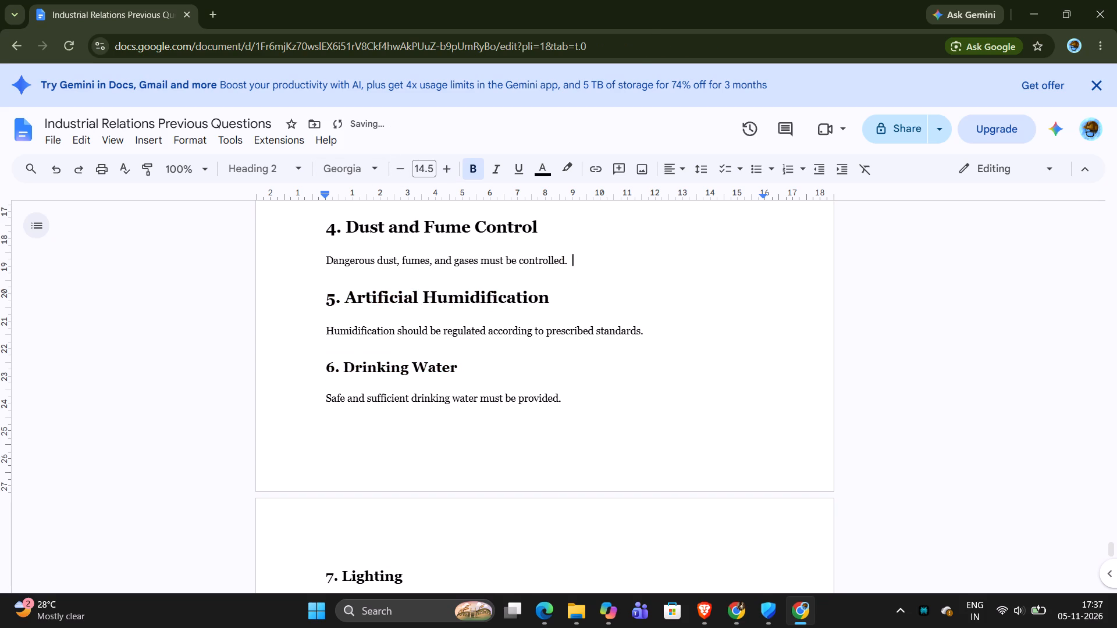
pyautogui.moveTo(571, 279); pyautogui.dragTo(568, 302)
pyautogui.doubleClick(397, 167)
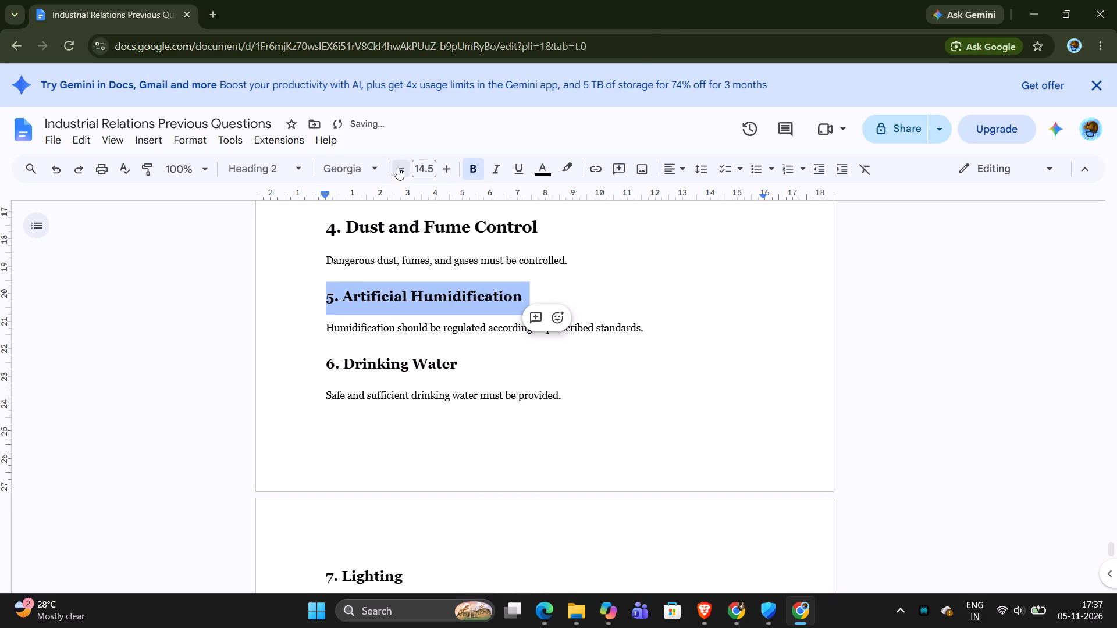
pyautogui.moveTo(330, 234); pyautogui.dragTo(565, 237)
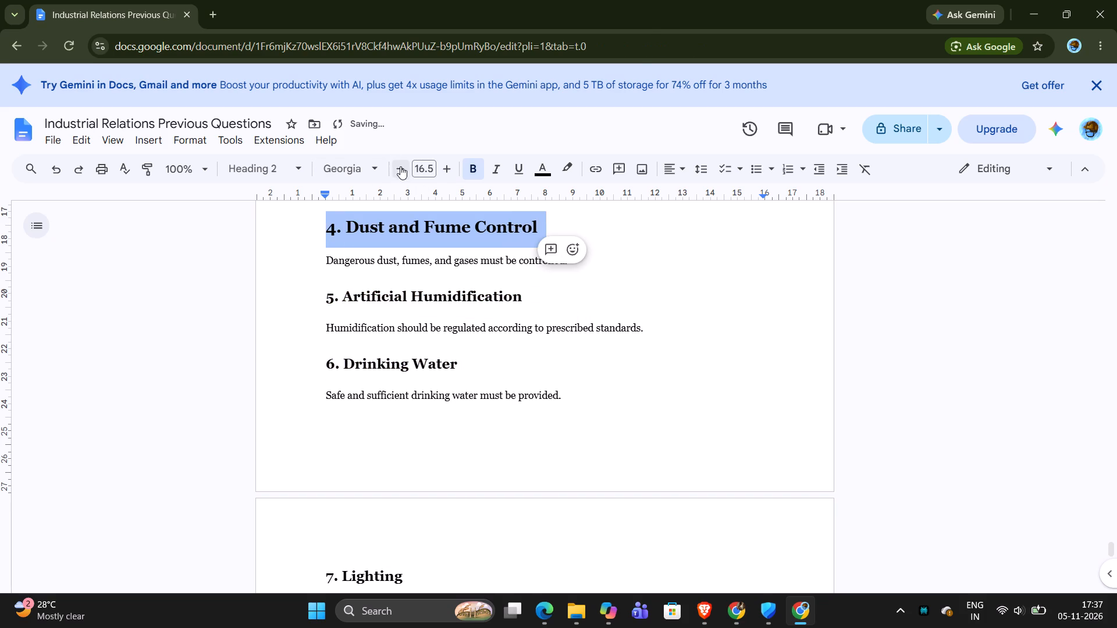
pyautogui.doubleClick(399, 164)
pyautogui.scroll(2, 404, 252)
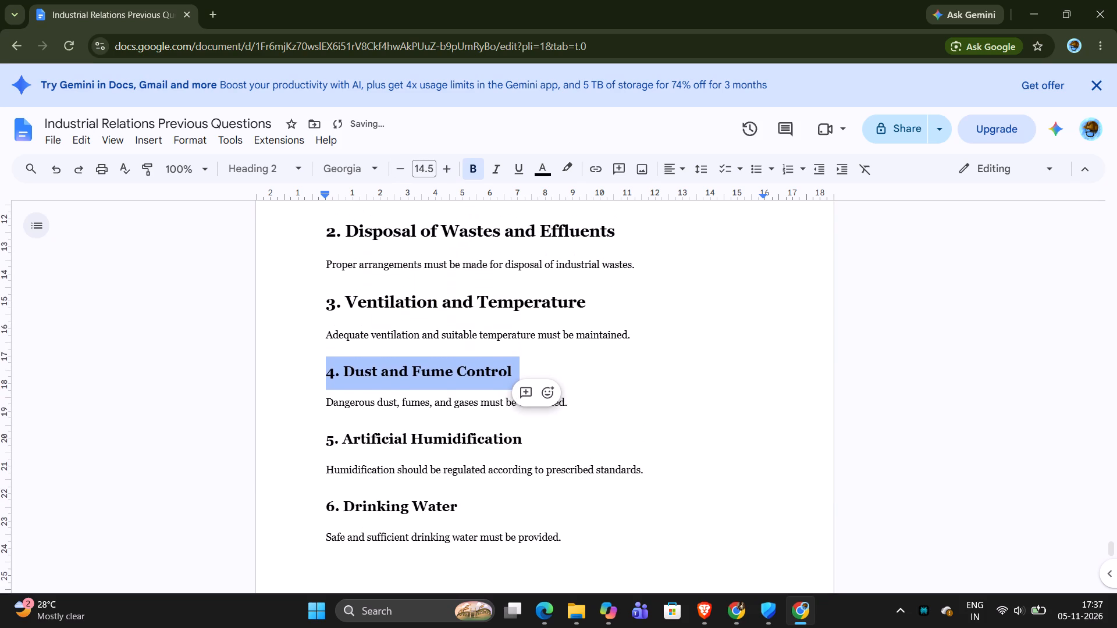
pyautogui.moveTo(322, 315); pyautogui.dragTo(595, 309)
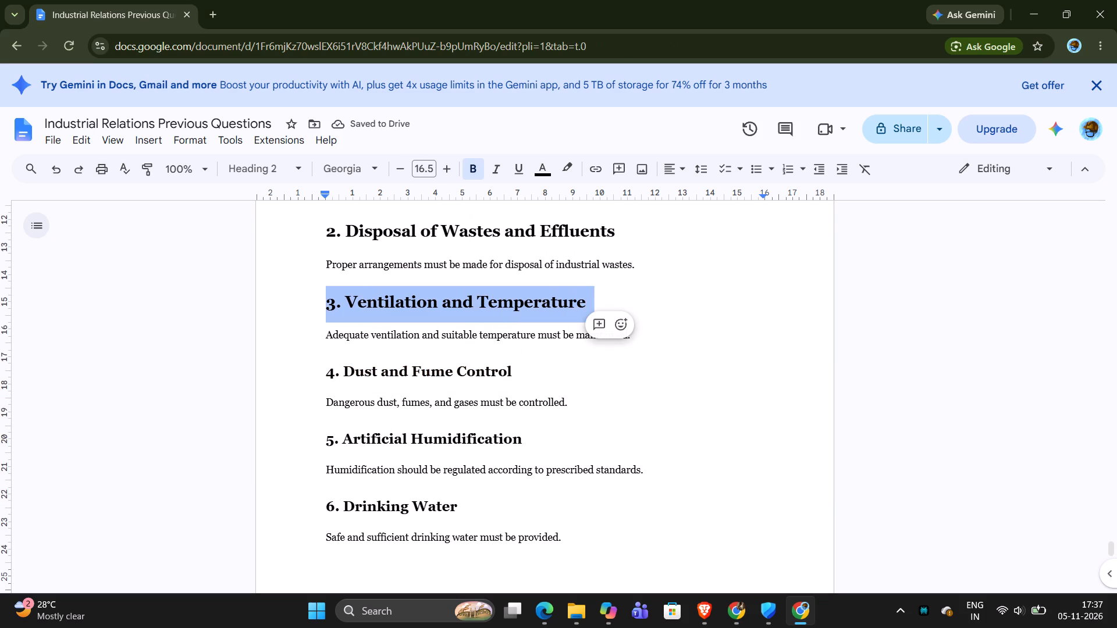
pyautogui.doubleClick(399, 171)
# Reduce the 2. Disposal of Wastes and Effluents and 1. Cleanliness subheadings to 14.5 pt each.
pyautogui.scroll(1, 403, 269)
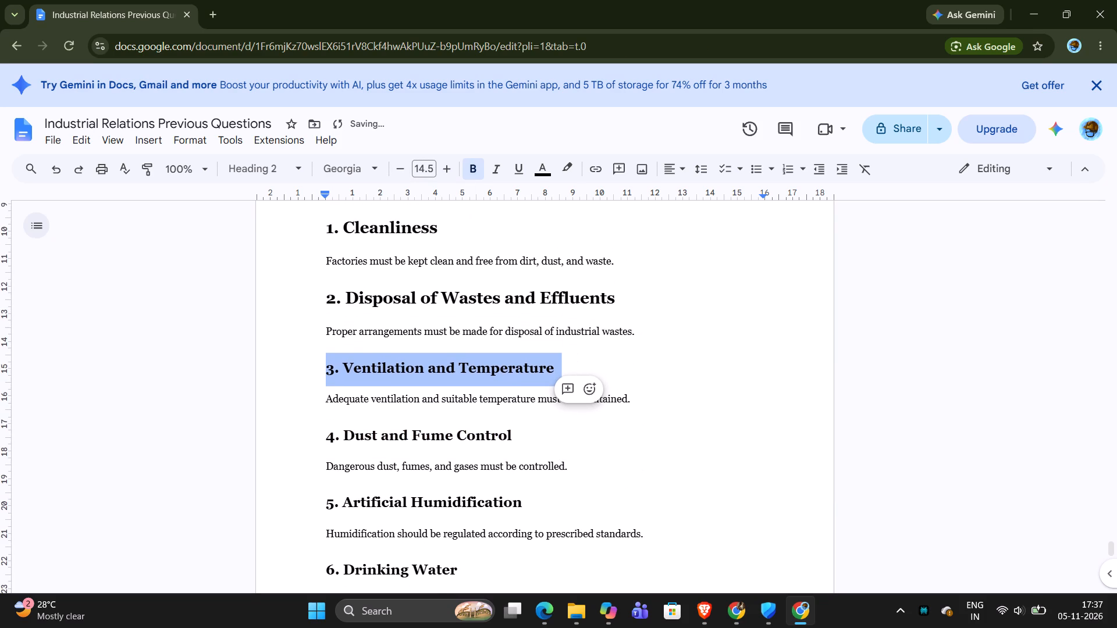
pyautogui.moveTo(321, 301); pyautogui.dragTo(613, 306)
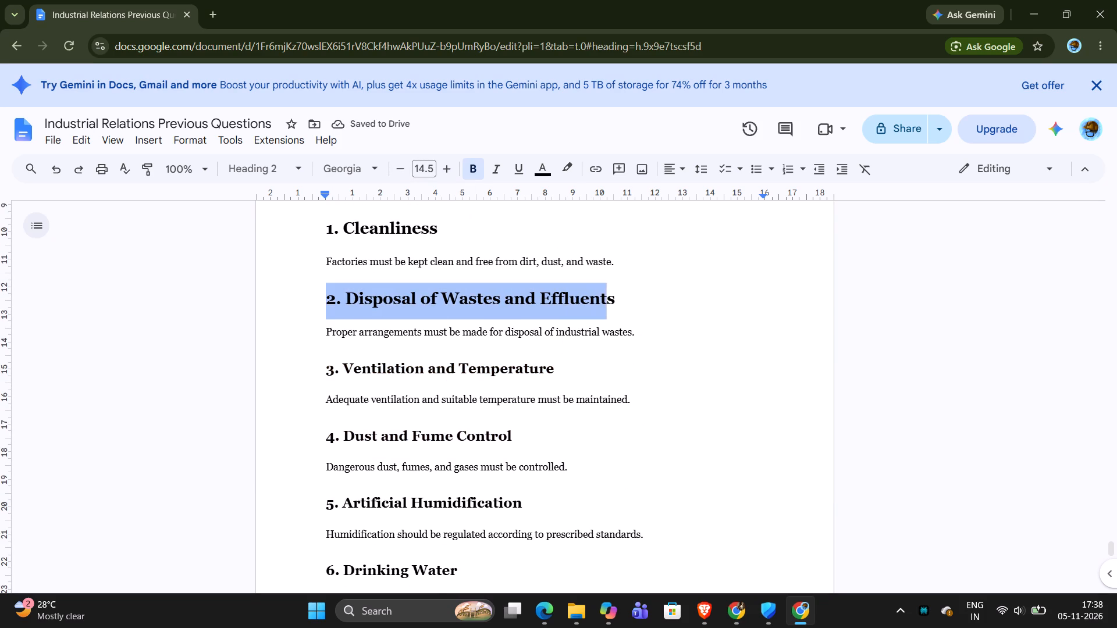
pyautogui.moveTo(613, 306); pyautogui.dragTo(623, 306)
pyautogui.doubleClick(403, 169)
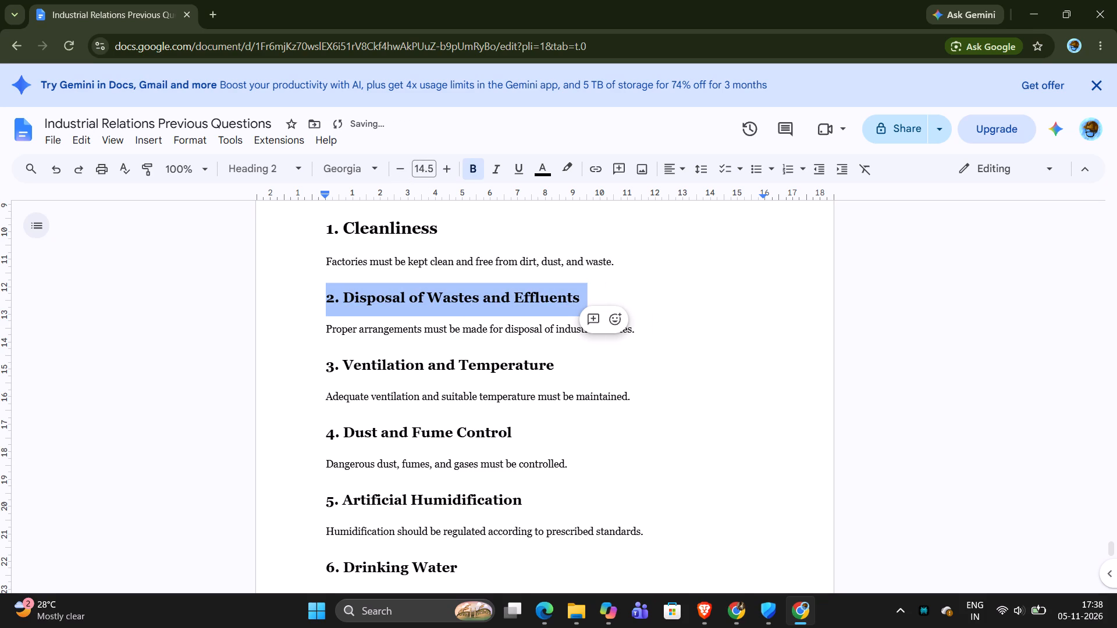
pyautogui.moveTo(332, 233); pyautogui.dragTo(386, 231)
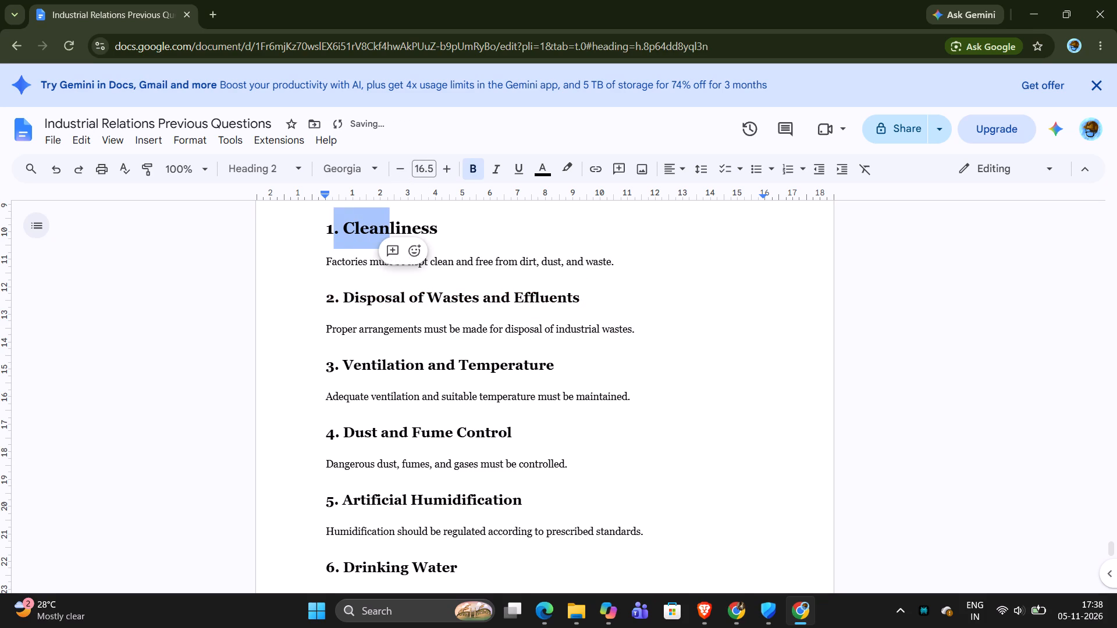
pyautogui.moveTo(330, 231); pyautogui.dragTo(546, 230)
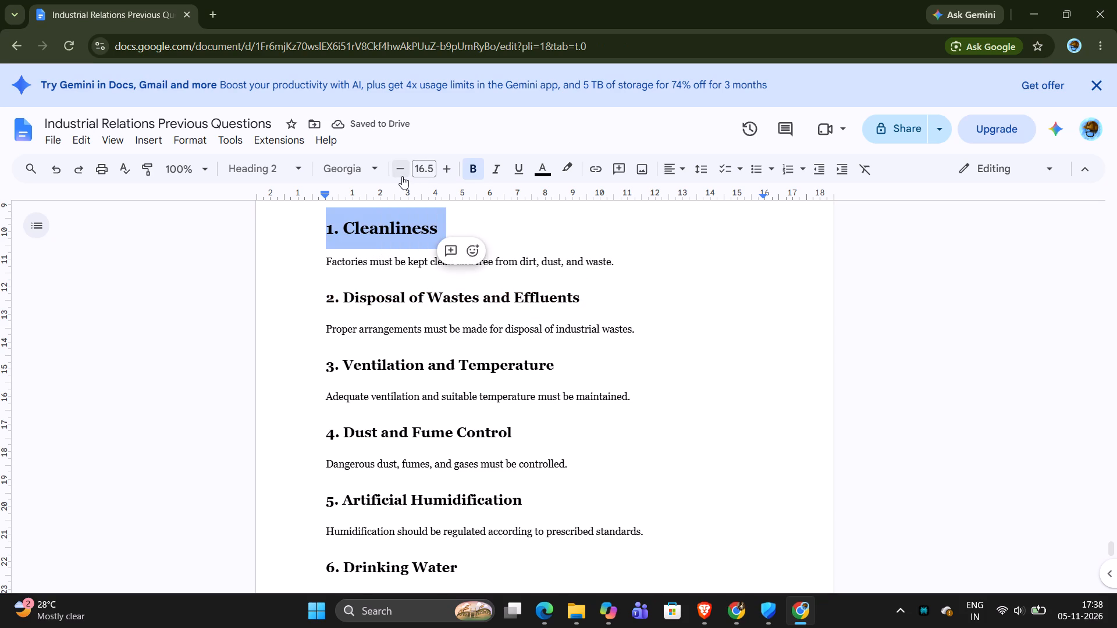
pyautogui.doubleClick(402, 176)
# Reduce the Health Provisions under the Factories Act heading to 16.5 pt.
pyautogui.scroll(2, 410, 274)
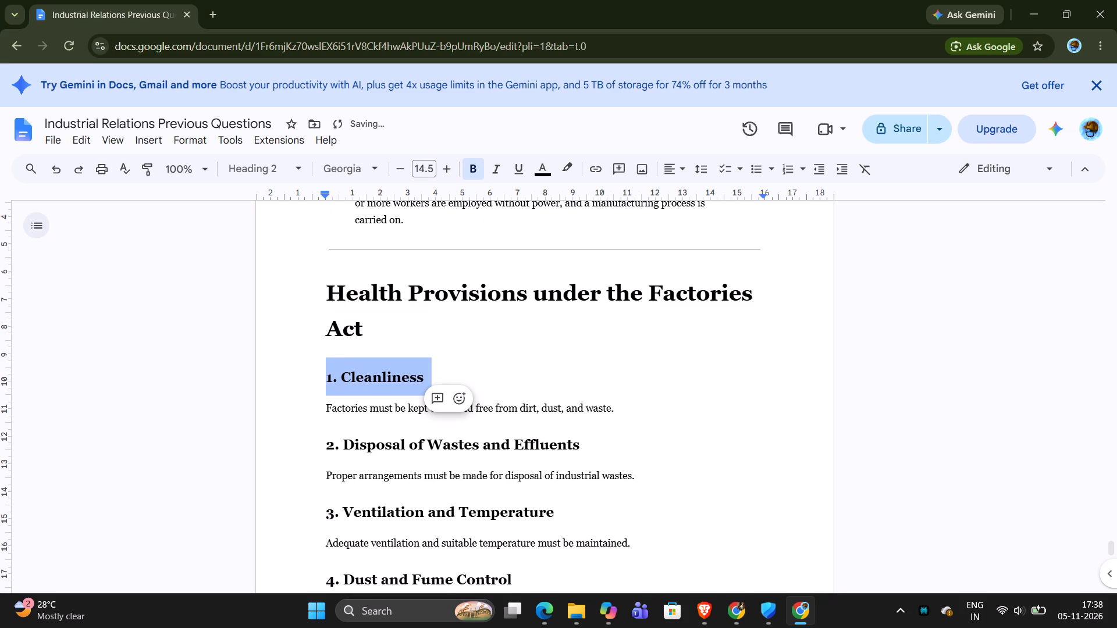
pyautogui.moveTo(329, 305); pyautogui.dragTo(399, 339)
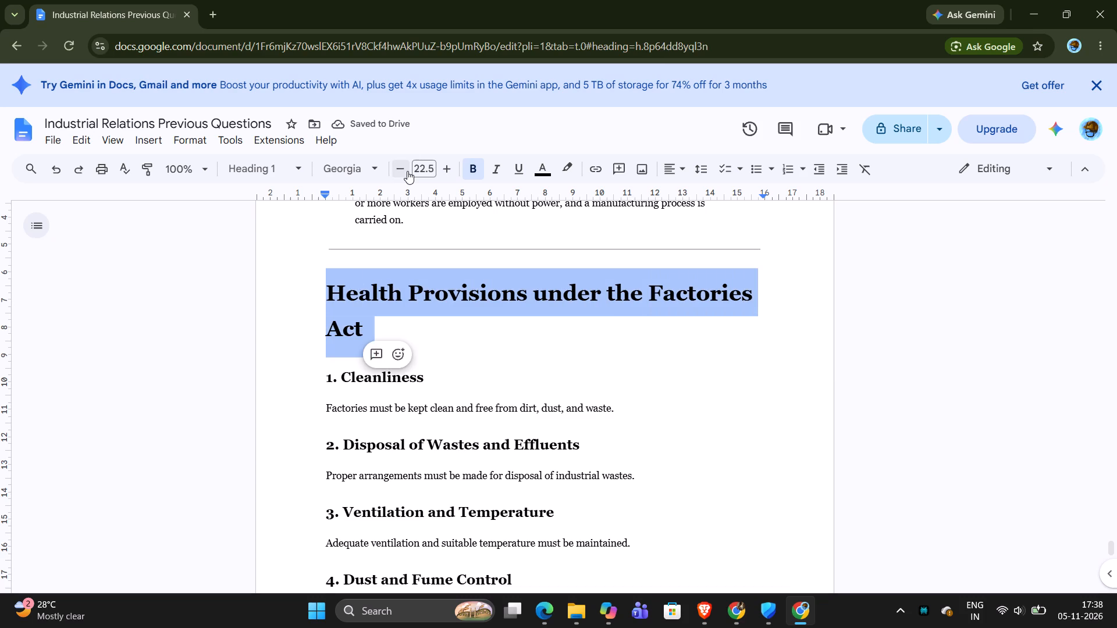
pyautogui.tripleClick(407, 171)
pyautogui.click(407, 171)
pyautogui.click(407, 171)
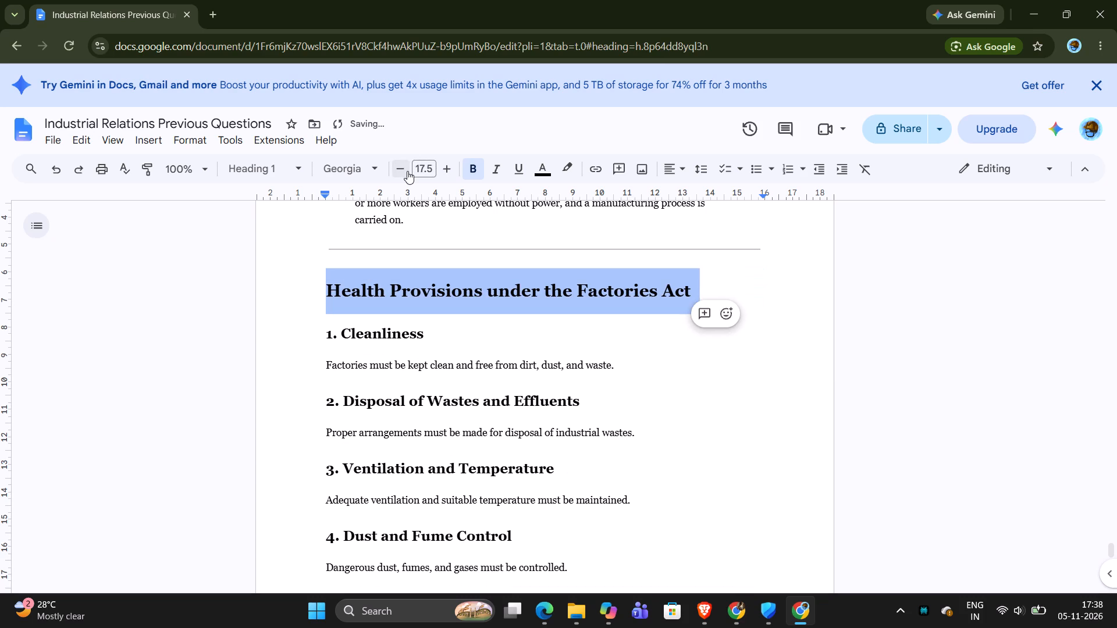
pyautogui.click(407, 171)
# Reduce the Meaning of Factory heading to 16.5 pt.
pyautogui.scroll(4, 437, 313)
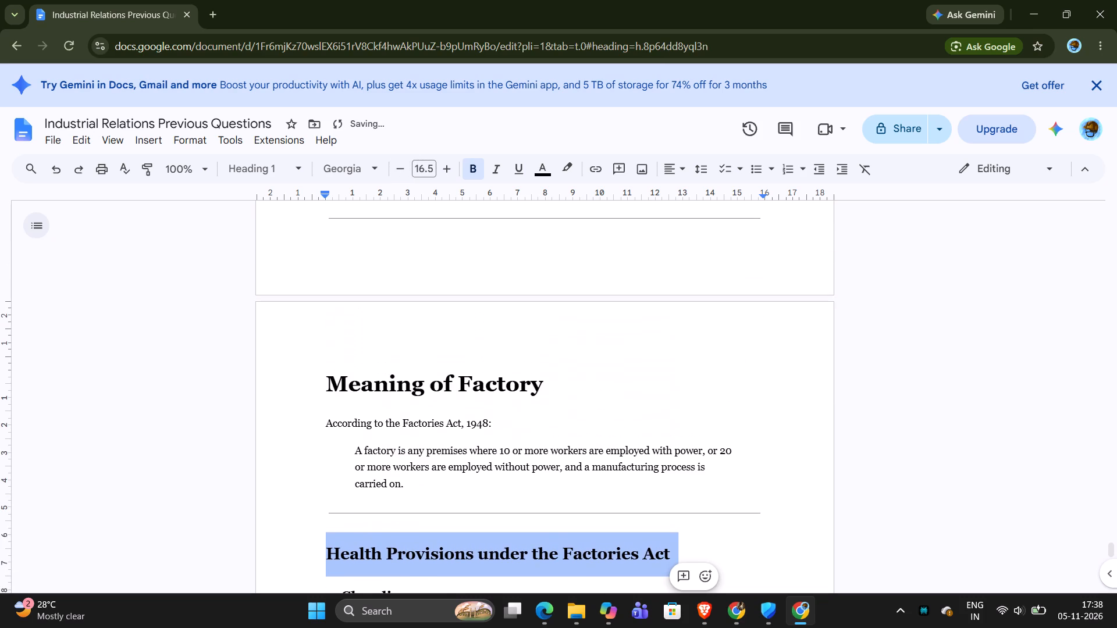
pyautogui.moveTo(549, 384); pyautogui.dragTo(328, 379)
pyautogui.tripleClick(400, 164)
pyautogui.doubleClick(400, 164)
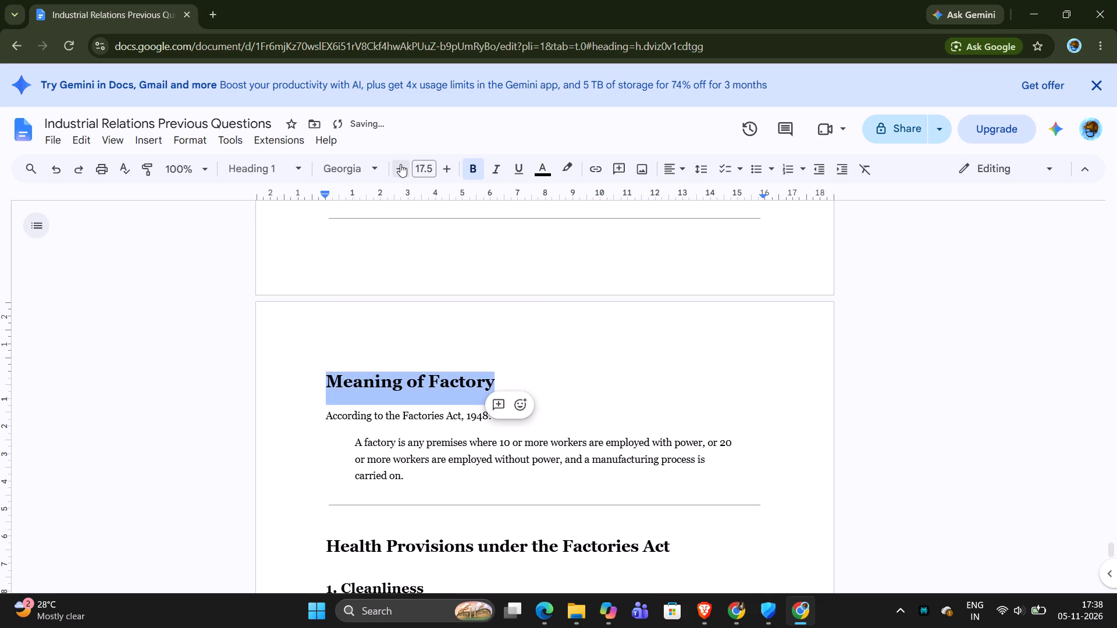
pyautogui.click(400, 164)
# Reduce the Objectives of the Factories Act, 1948 heading to 16.5 pt.
pyautogui.scroll(3, 401, 256)
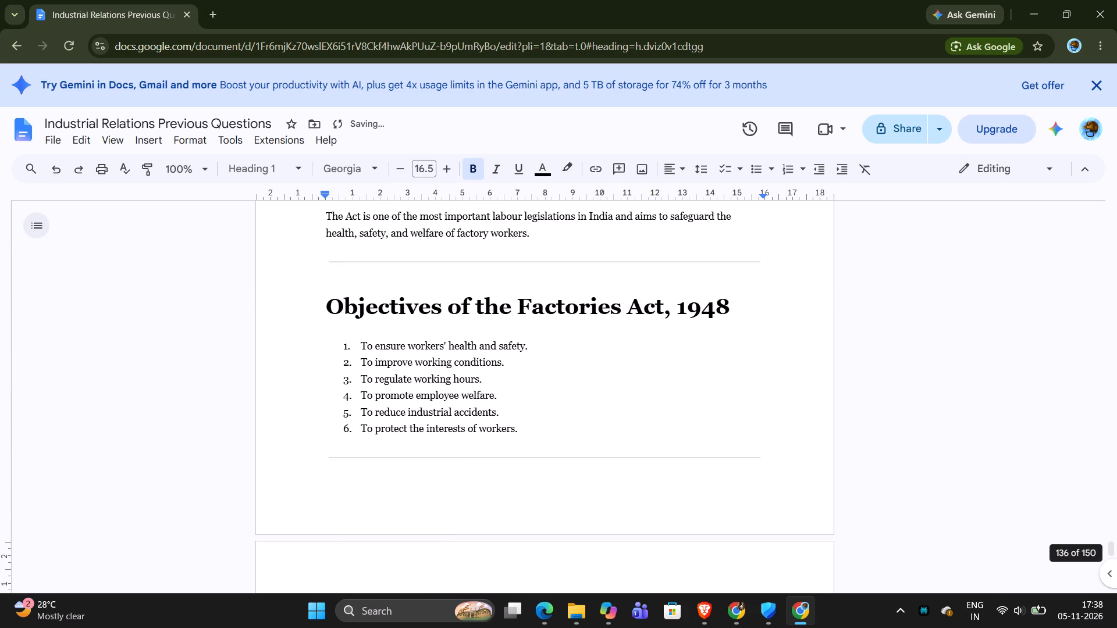
pyautogui.moveTo(325, 306); pyautogui.dragTo(702, 292)
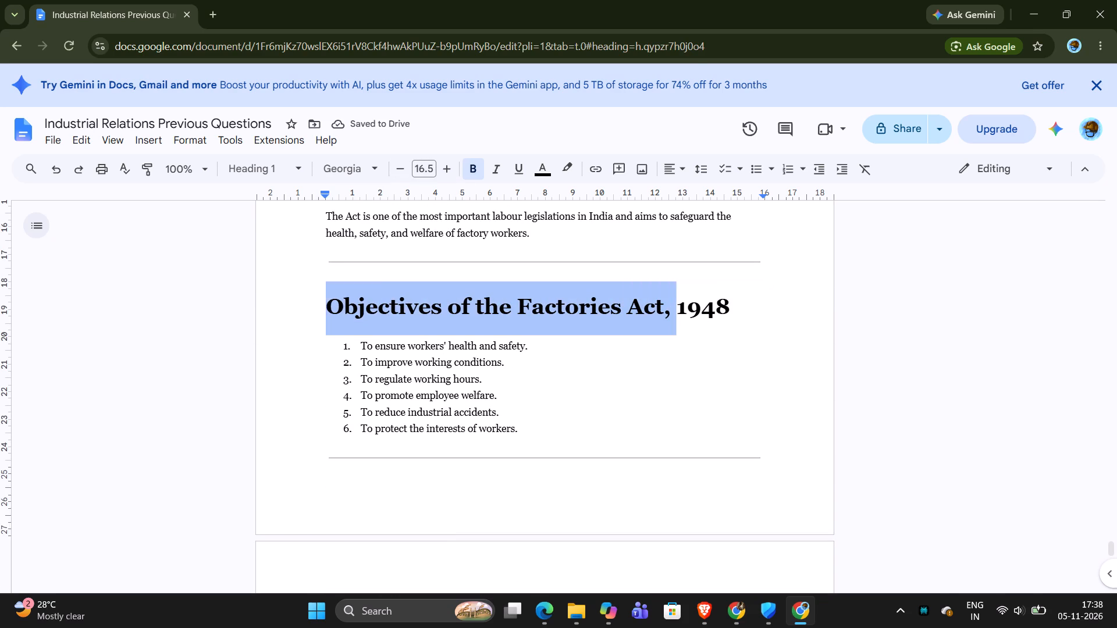
pyautogui.moveTo(702, 292); pyautogui.dragTo(735, 301)
pyautogui.moveTo(390, 170); pyautogui.dragTo(408, 172)
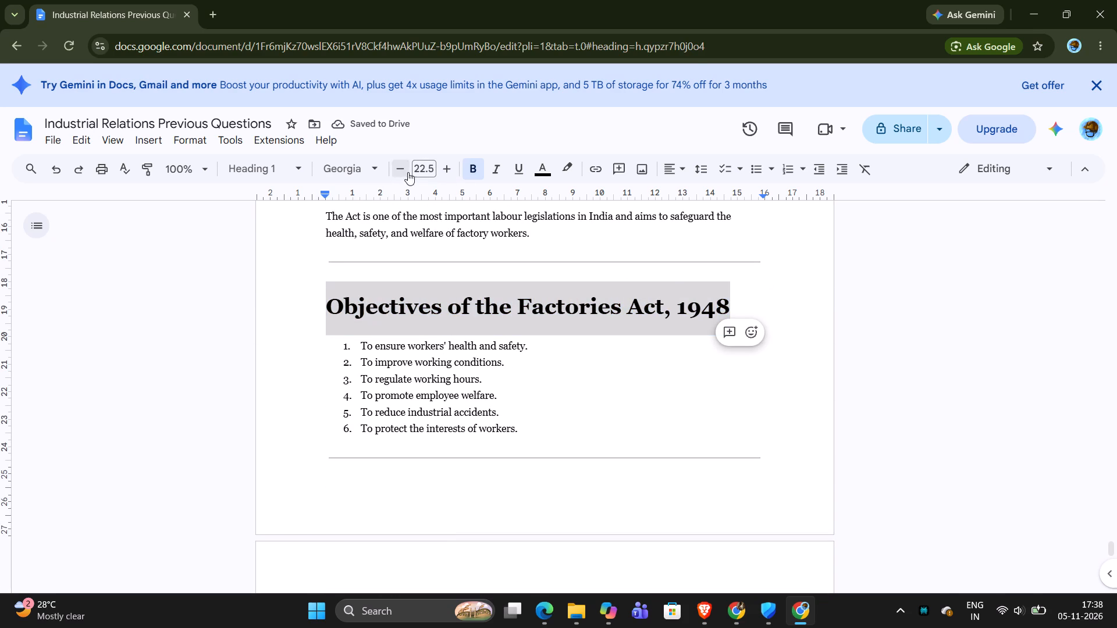
pyautogui.moveTo(408, 172); pyautogui.dragTo(412, 174)
pyautogui.tripleClick(398, 166)
pyautogui.click(398, 166)
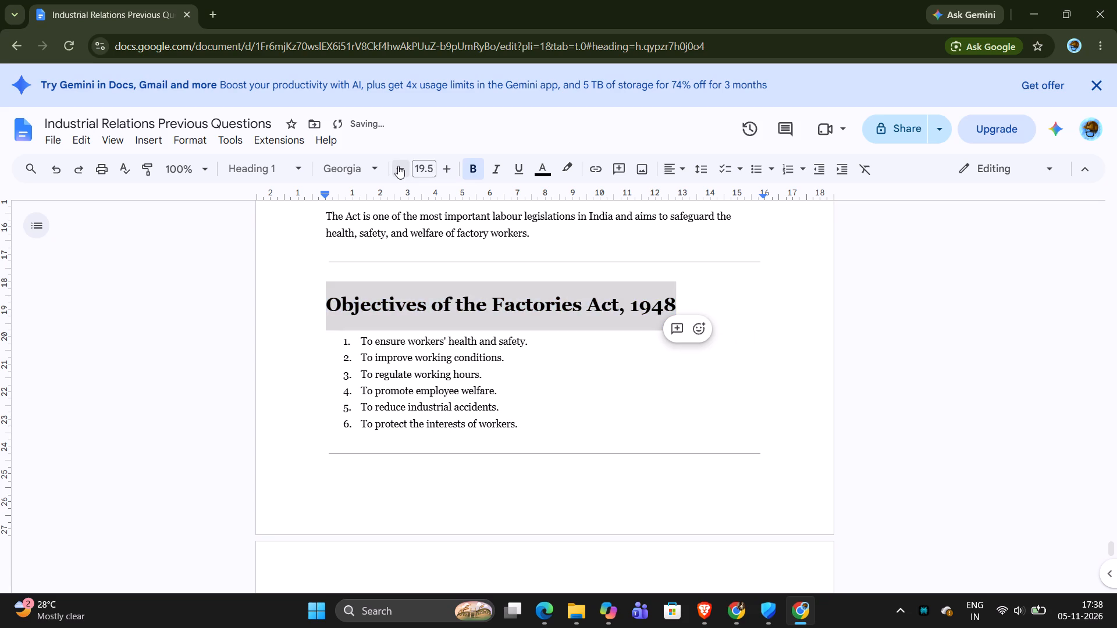
pyautogui.doubleClick(398, 166)
# Reduce the Introduction heading of the Factories Act answer to 17.5 pt.
pyautogui.scroll(1, 400, 267)
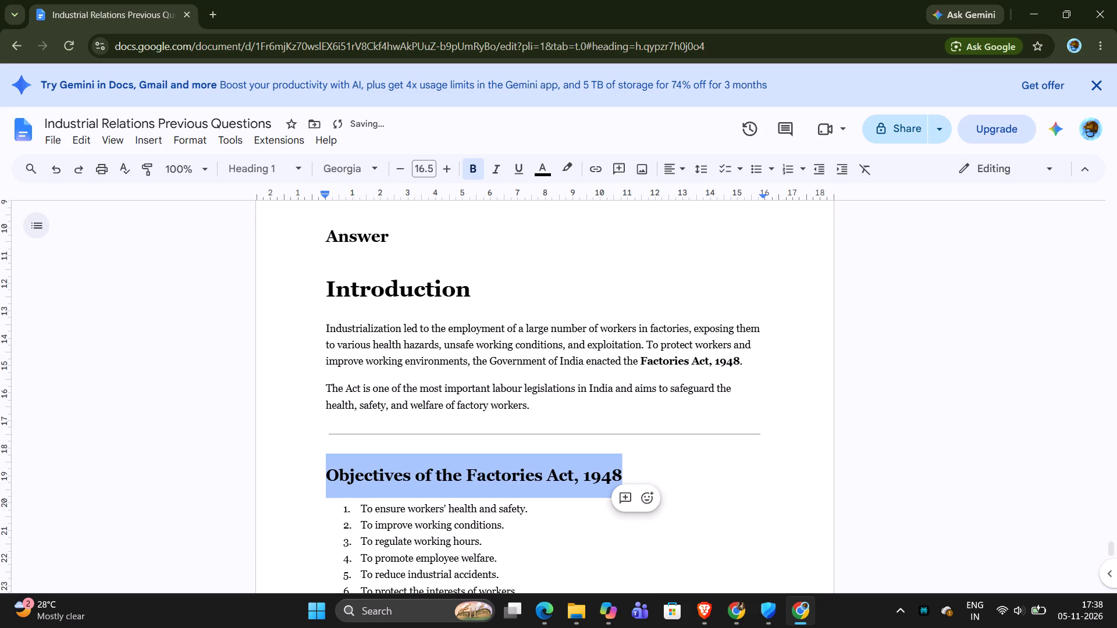
pyautogui.scroll(1, 400, 267)
pyautogui.moveTo(325, 298); pyautogui.dragTo(520, 299)
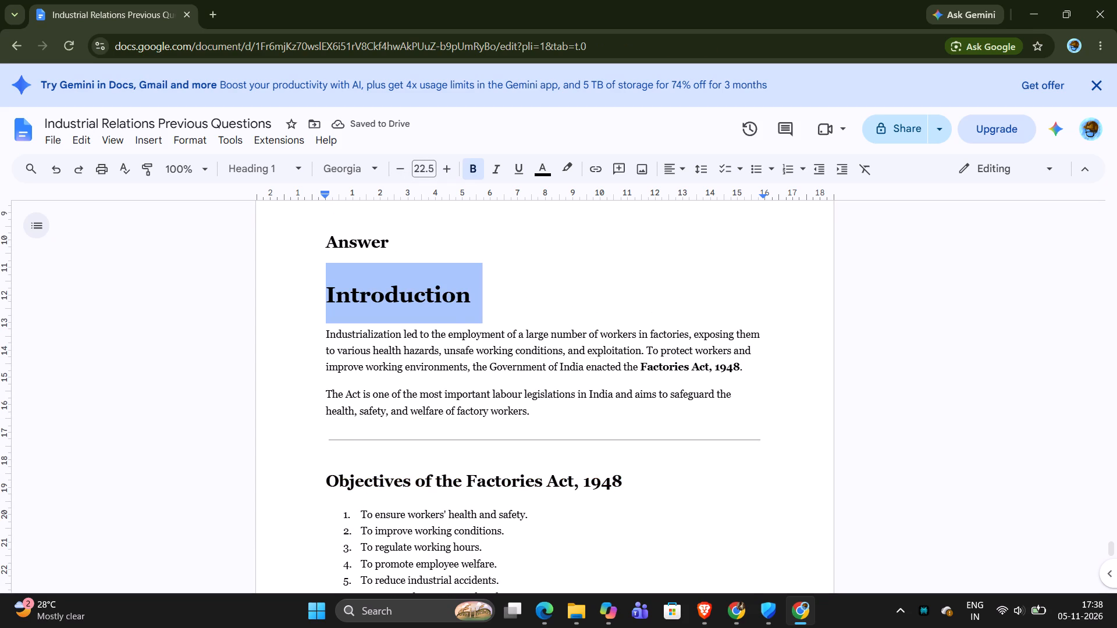
pyautogui.tripleClick(407, 174)
pyautogui.doubleClick(407, 174)
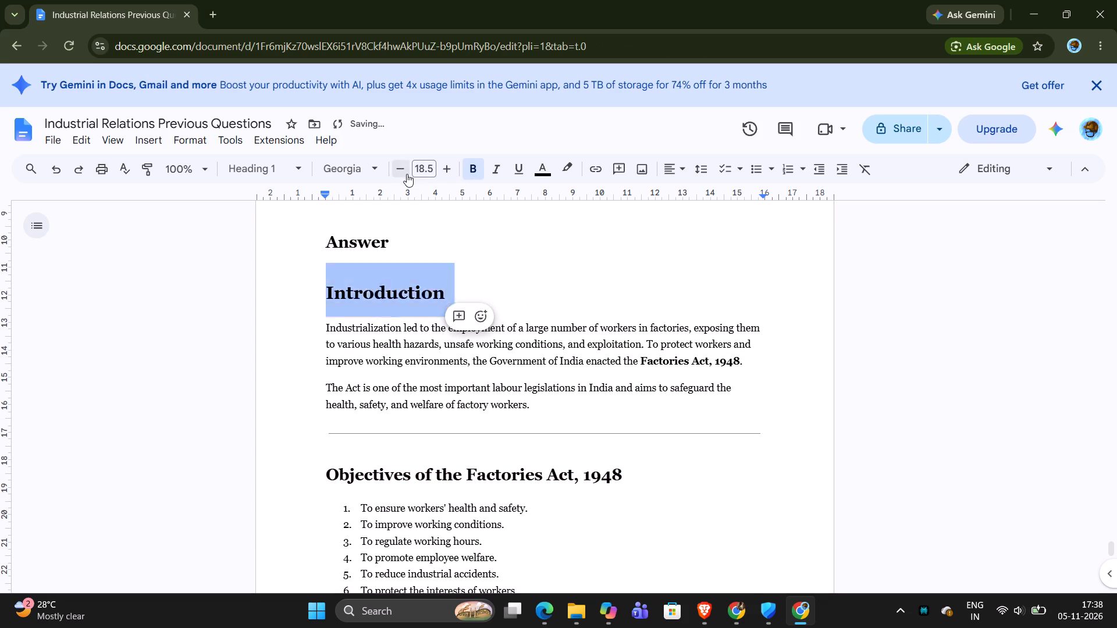
# Reduce the Q1 question heading on the Factories Act, 1948 to 18.5 pt.
pyautogui.scroll(2, 419, 283)
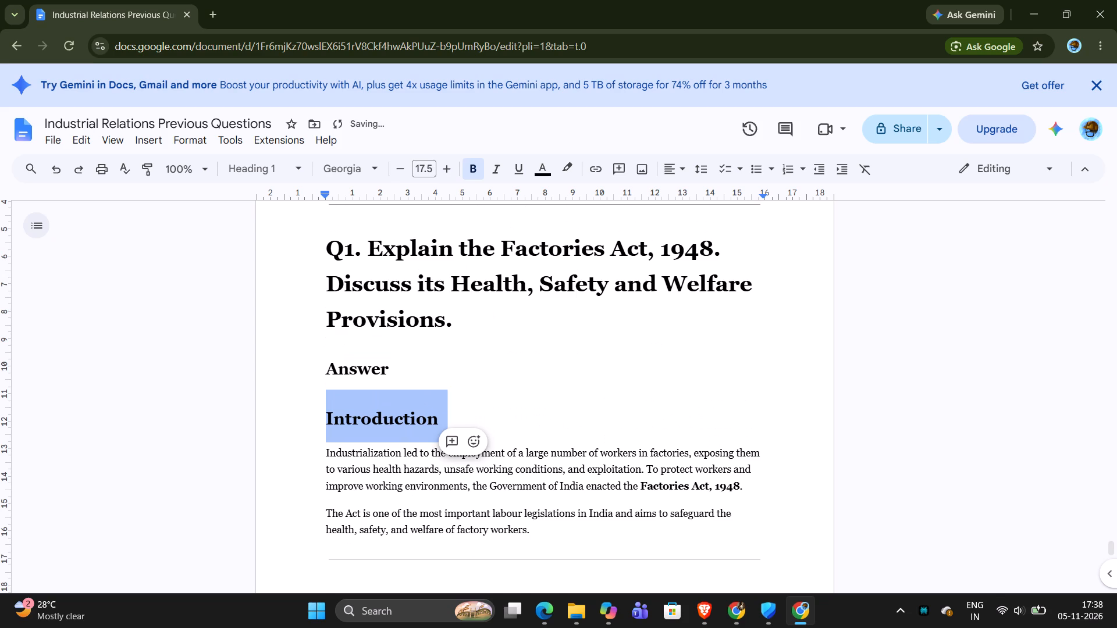
pyautogui.moveTo(329, 252); pyautogui.dragTo(504, 329)
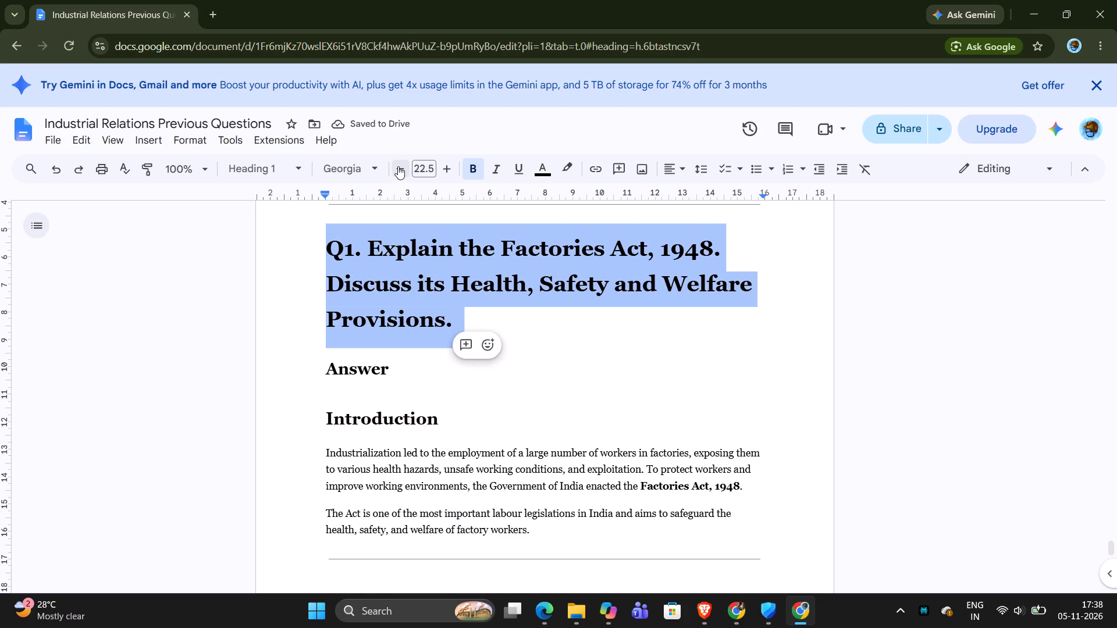
pyautogui.tripleClick(398, 166)
pyautogui.tripleClick(398, 166)
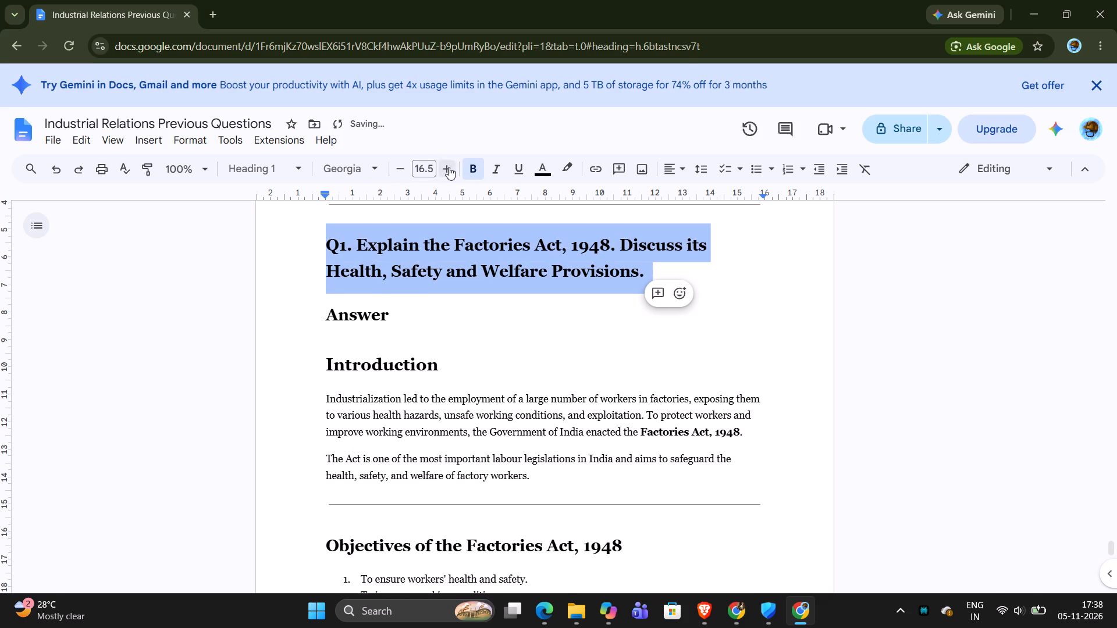
pyautogui.doubleClick(450, 172)
# Delete the Unit-IV introductory paragraph beginning "Perfect" and the blank line above "These are the 4 most probable long-answer questions".
pyautogui.scroll(2, 446, 286)
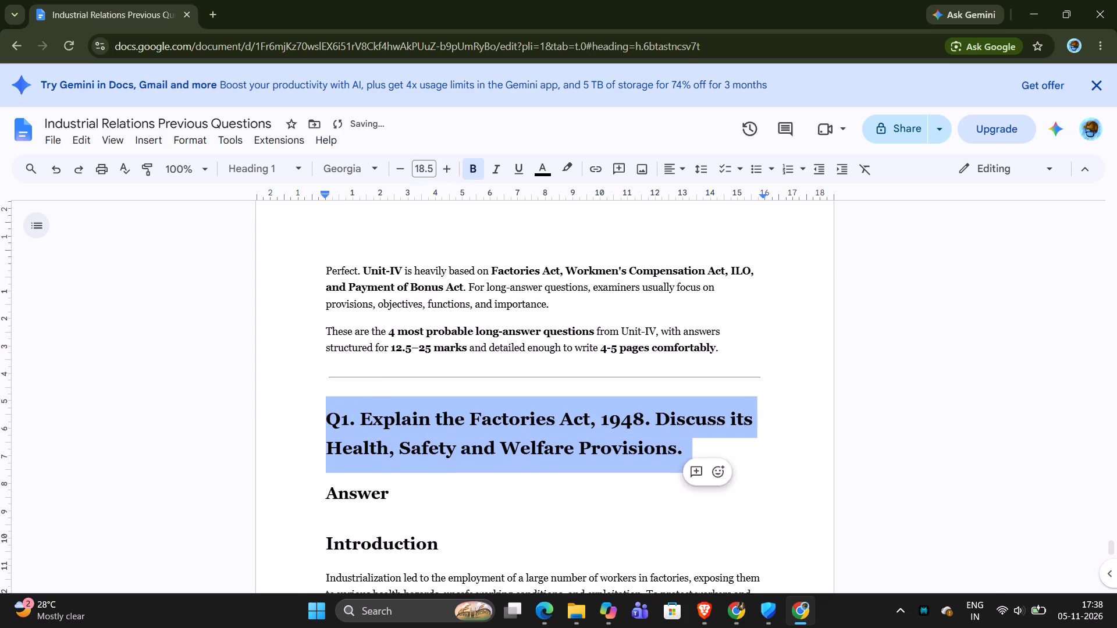
pyautogui.scroll(1, 446, 286)
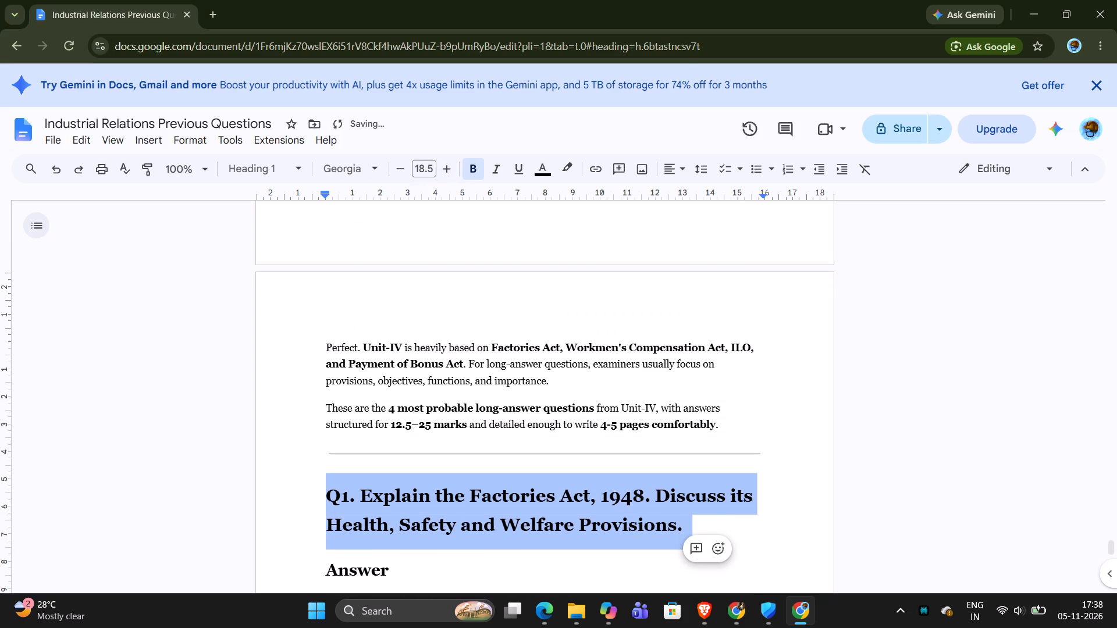
pyautogui.scroll(1, 513, 367)
pyautogui.moveTo(614, 396); pyautogui.dragTo(454, 370)
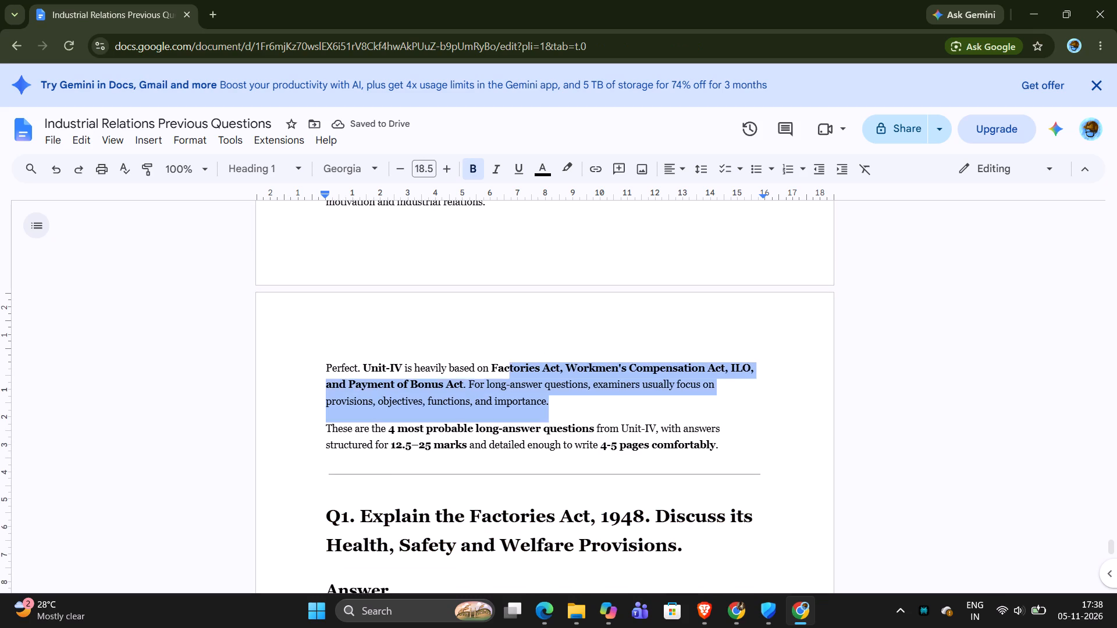
pyautogui.moveTo(454, 370); pyautogui.dragTo(303, 358)
pyautogui.press('Delete')
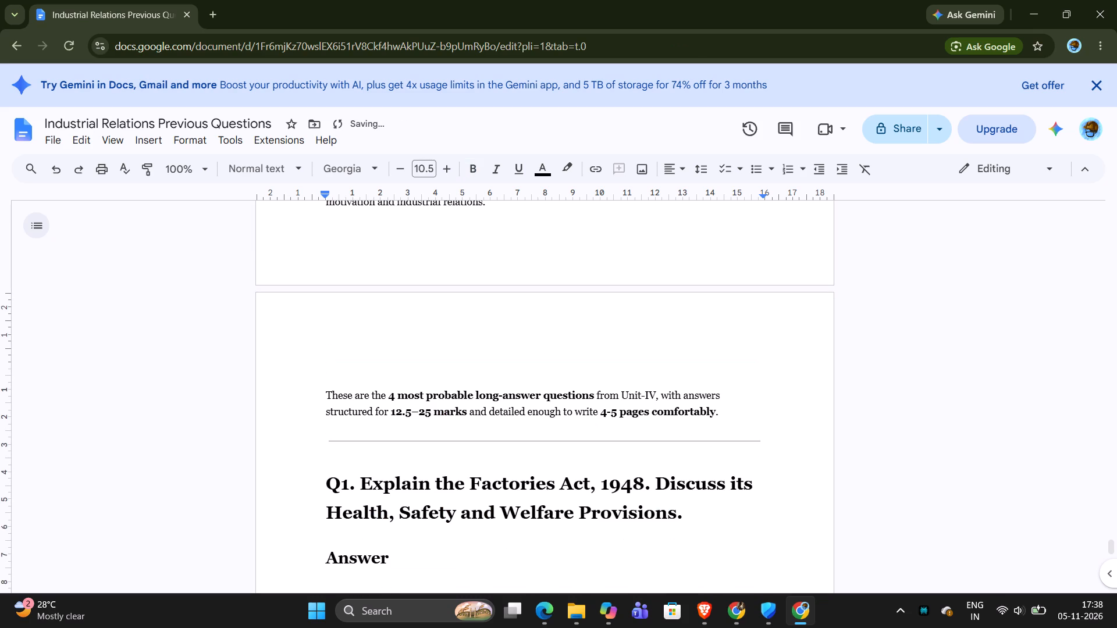
pyautogui.press('Down')
pyautogui.press('BackSpace')
pyautogui.press('BackSpace')
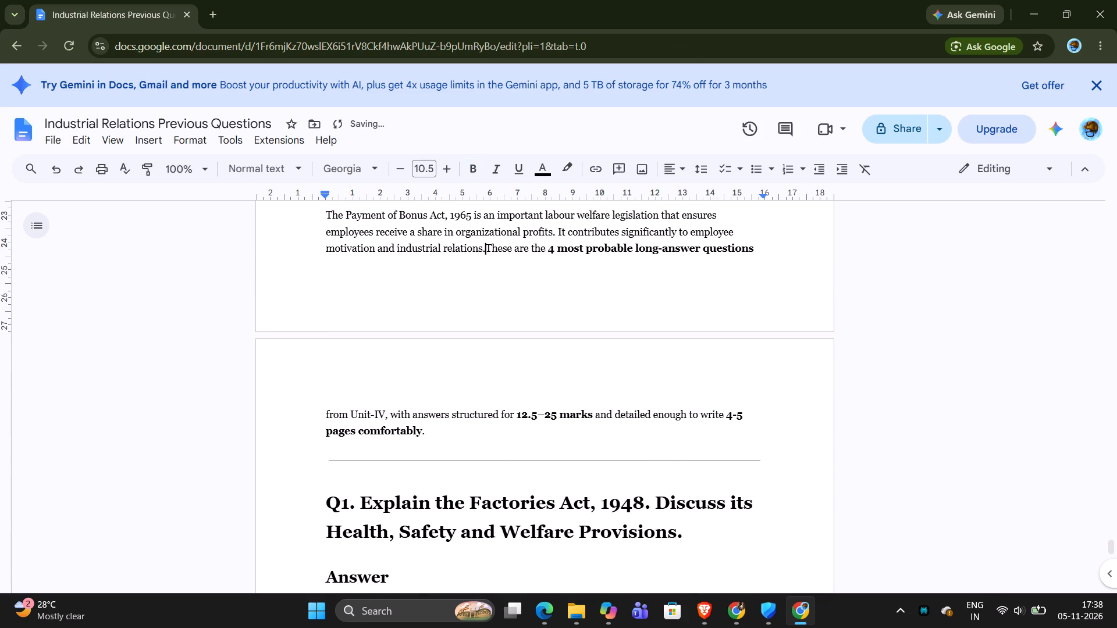
pyautogui.press('Return')
# Review the formatting of the Unit-IV long answers through to the document's end, and return to the first page.
pyautogui.scroll(2, 368, 352)
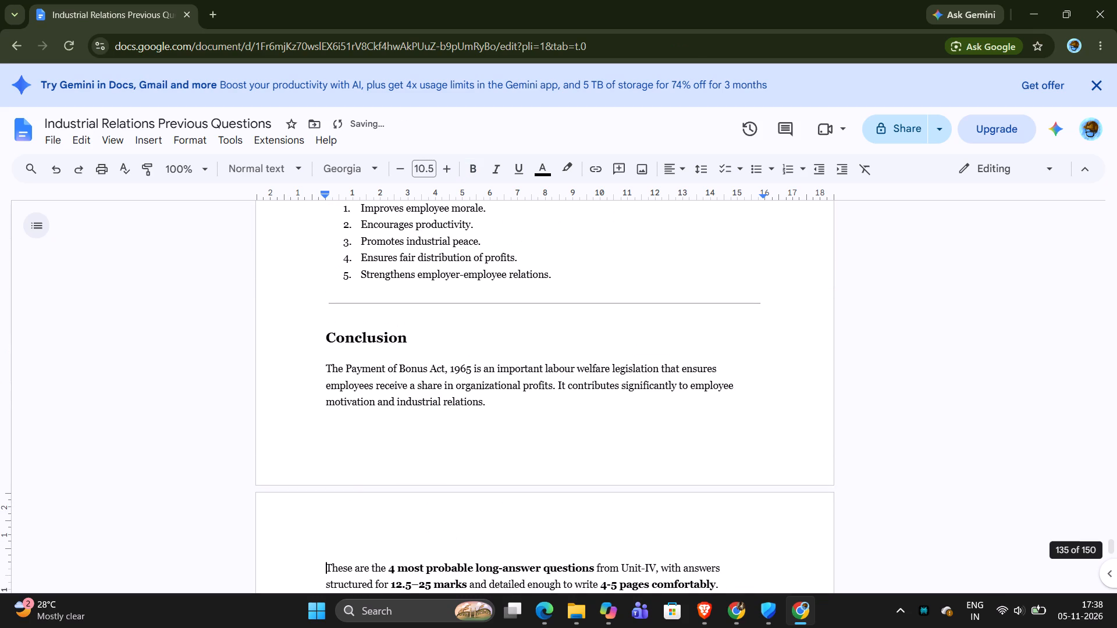
pyautogui.scroll(-1, 368, 352)
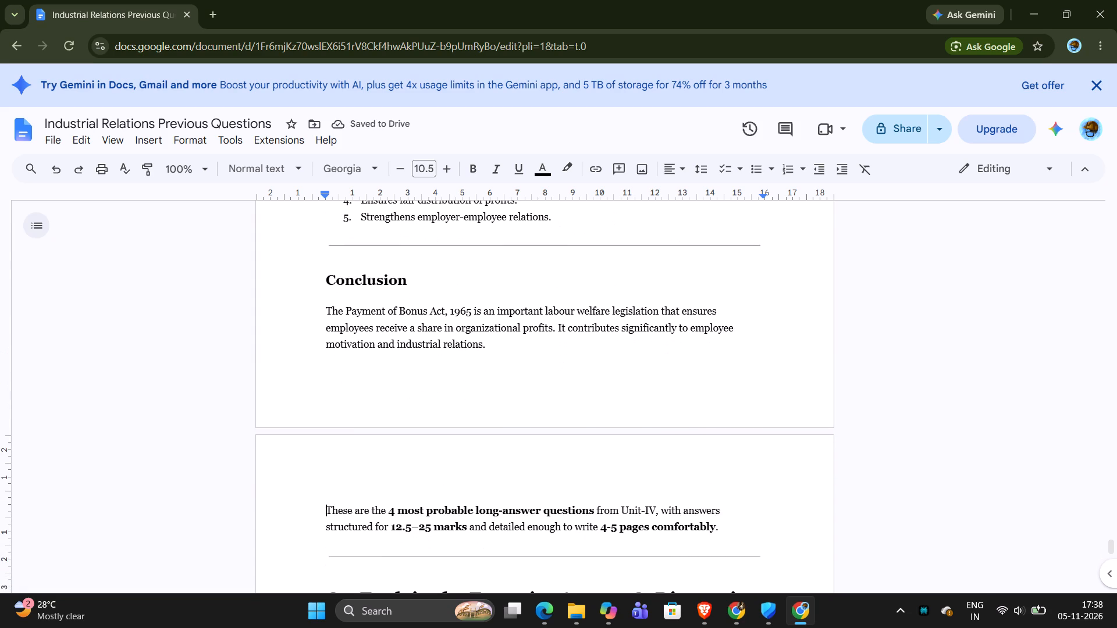
pyautogui.scroll(-18, 437, 360)
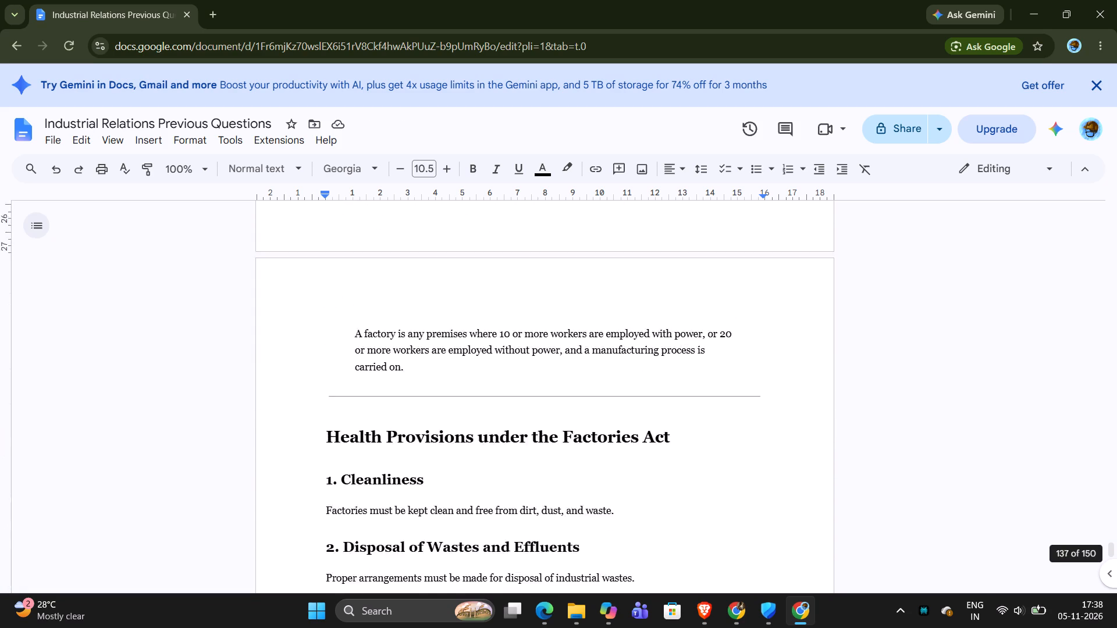
pyautogui.scroll(-20, 437, 360)
pyautogui.scroll(-20, 437, 360)
pyautogui.scroll(-14, 437, 360)
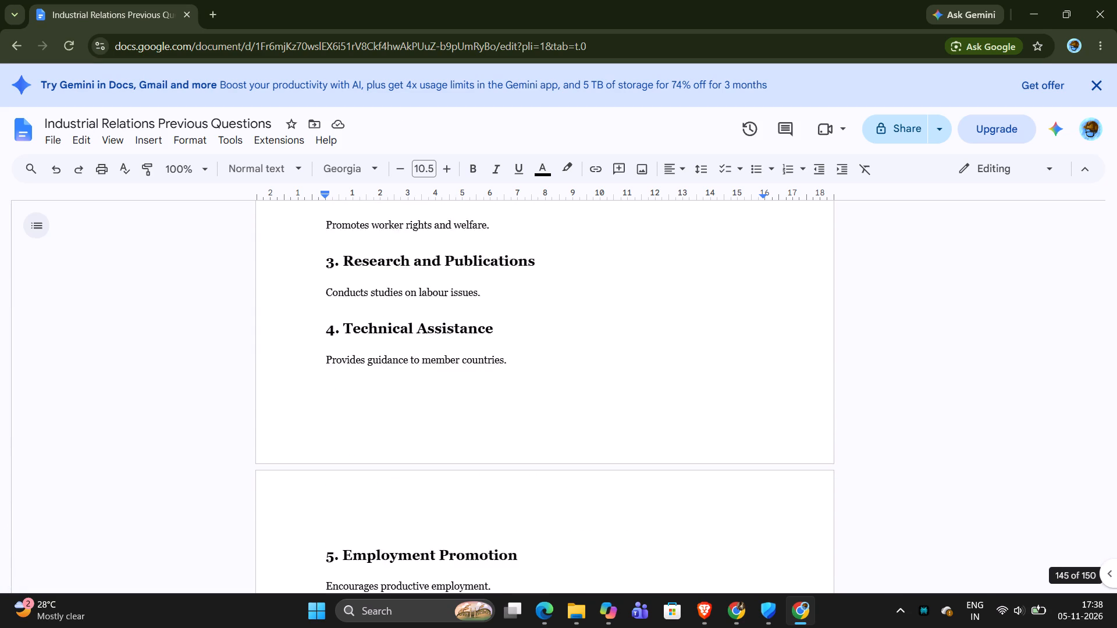
pyautogui.scroll(-20, 437, 360)
pyautogui.scroll(-18, 437, 360)
pyautogui.scroll(9, 437, 360)
pyautogui.scroll(-4, 437, 360)
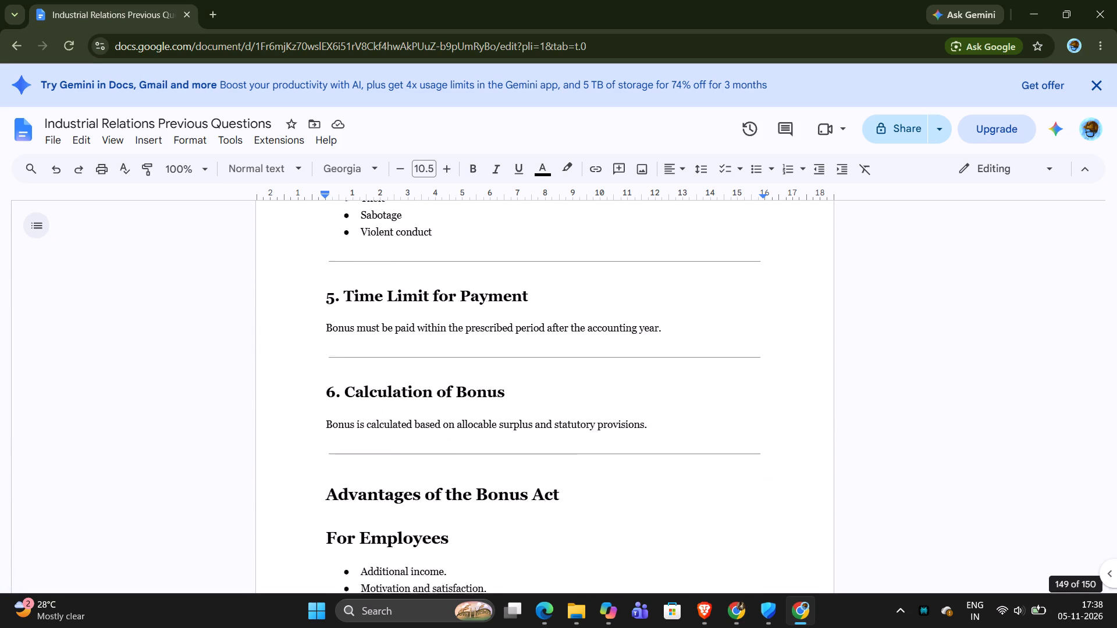
pyautogui.scroll(-15, 437, 360)
pyautogui.scroll(3, 887, 488)
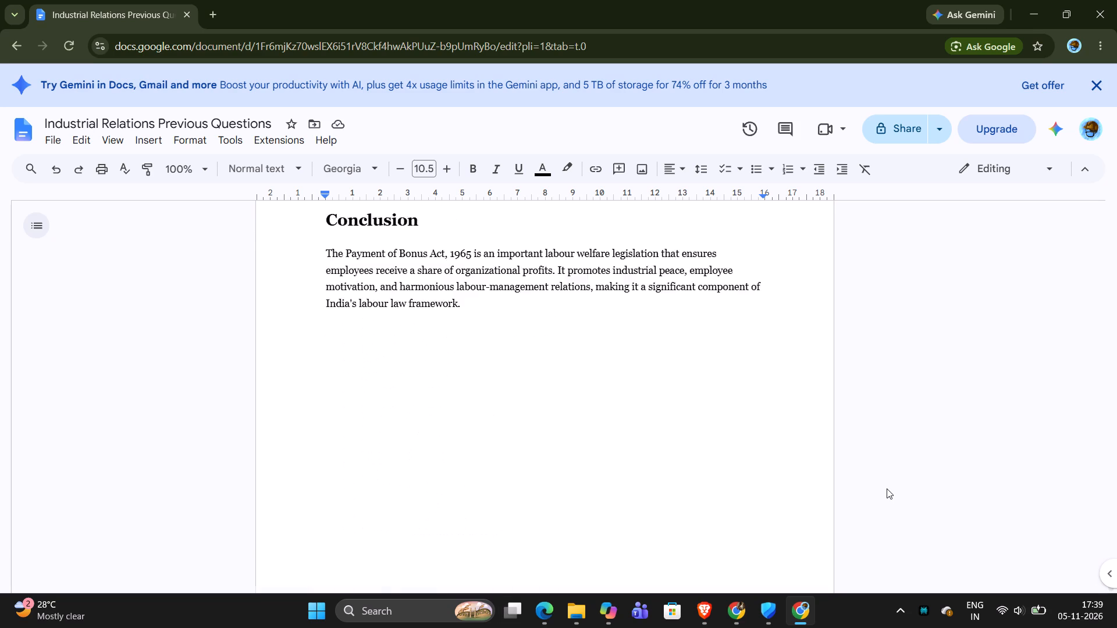
pyautogui.scroll(3, 887, 488)
pyautogui.scroll(20, 887, 488)
pyautogui.scroll(20, 887, 488)
pyautogui.scroll(3, 887, 488)
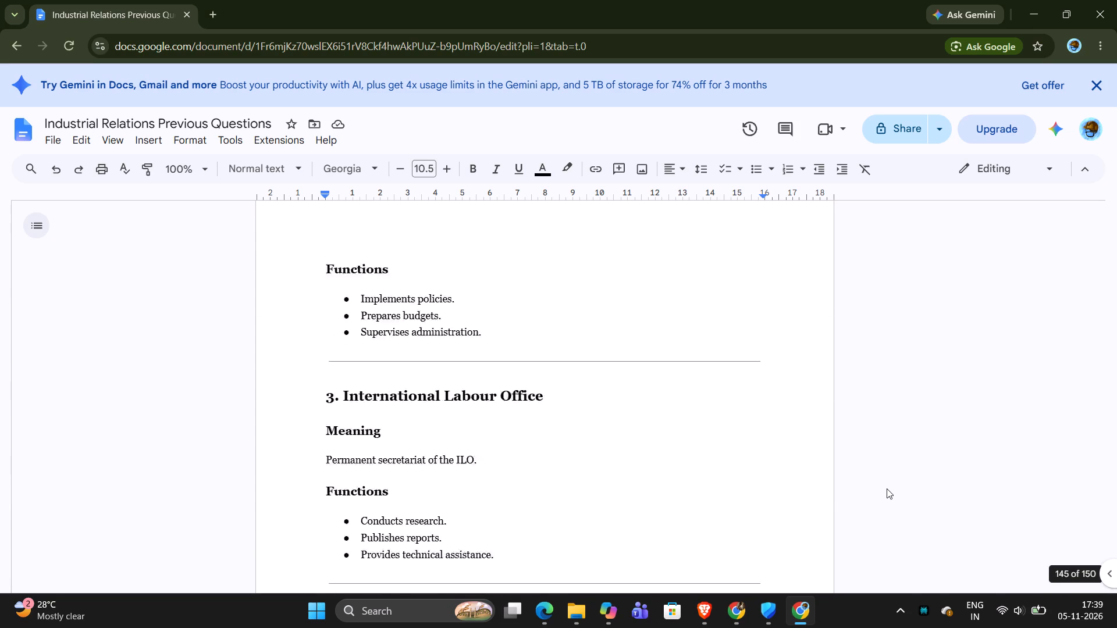
pyautogui.scroll(20, 887, 488)
pyautogui.scroll(6, 887, 488)
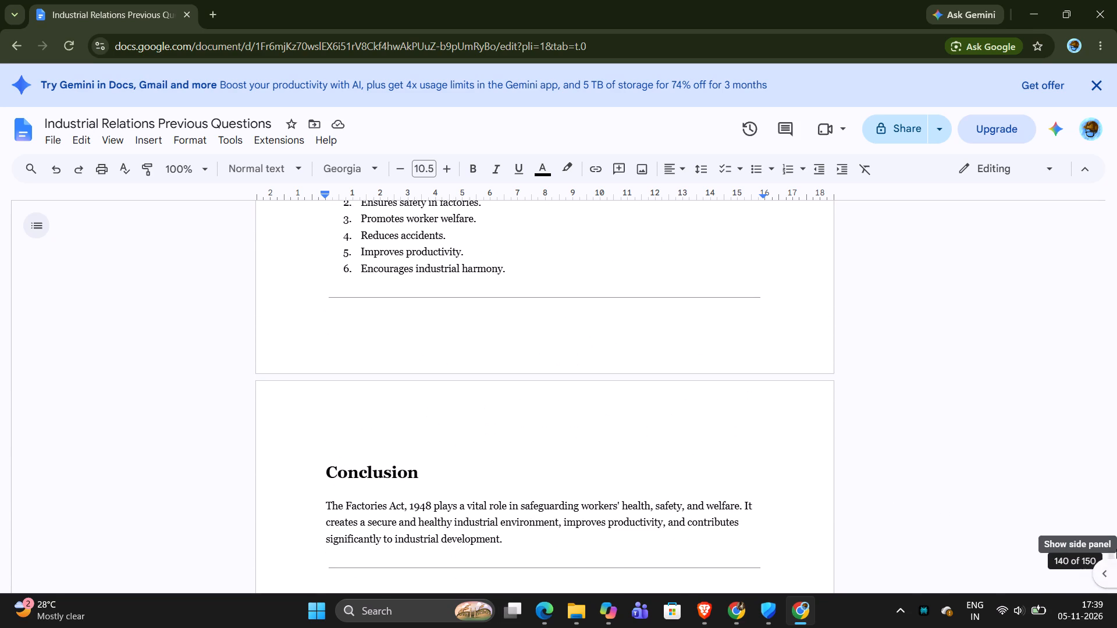
pyautogui.moveTo(1112, 553); pyautogui.dragTo(1116, 342)
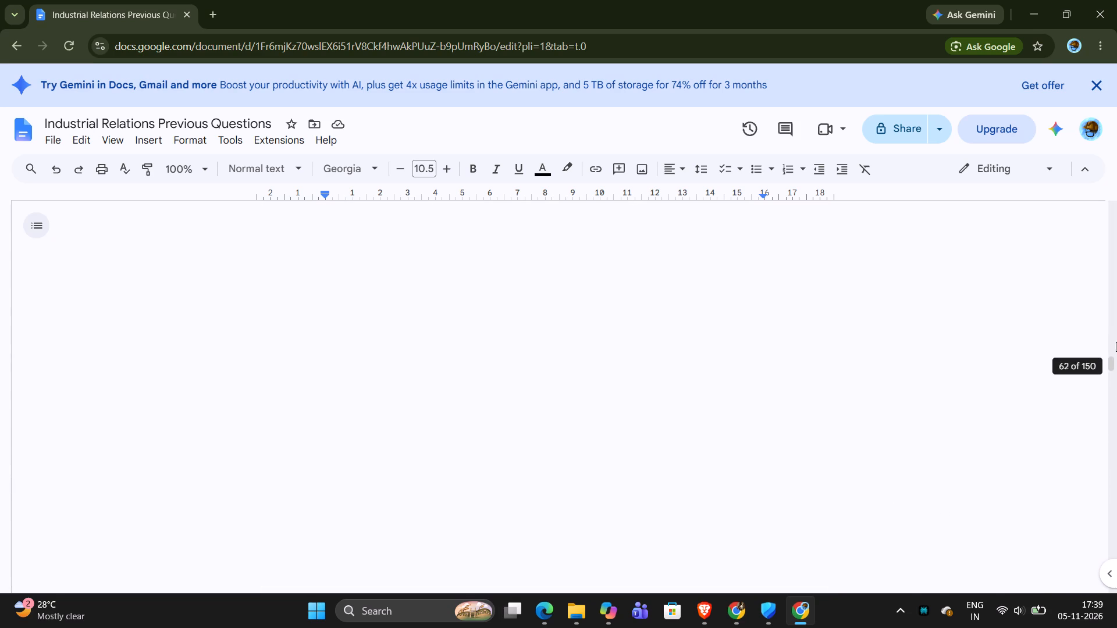
pyautogui.moveTo(1116, 342); pyautogui.dragTo(1114, 188)
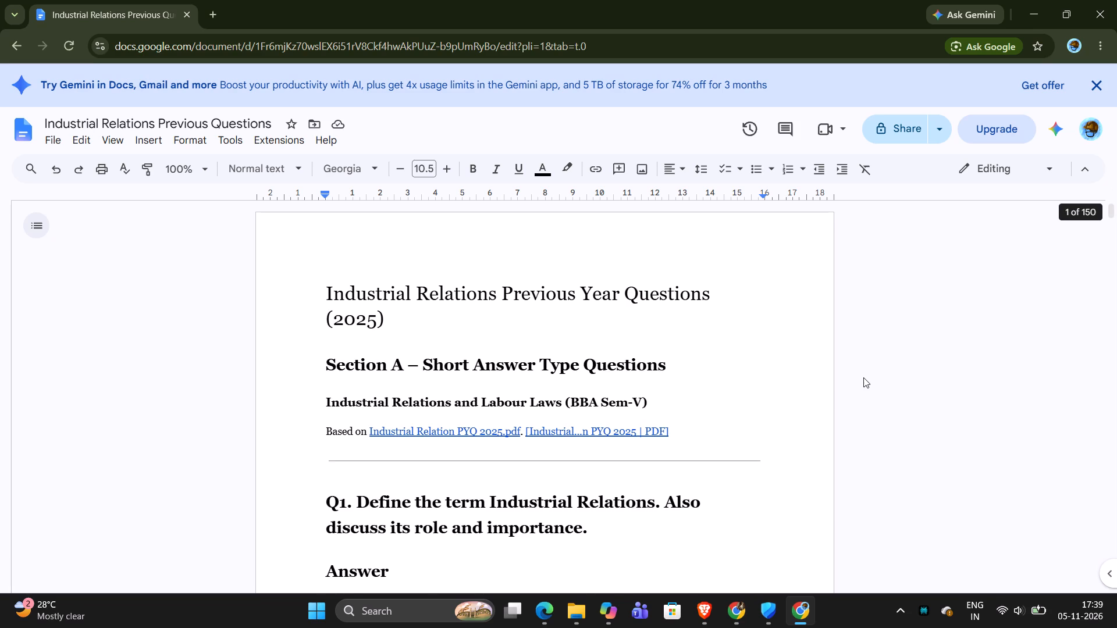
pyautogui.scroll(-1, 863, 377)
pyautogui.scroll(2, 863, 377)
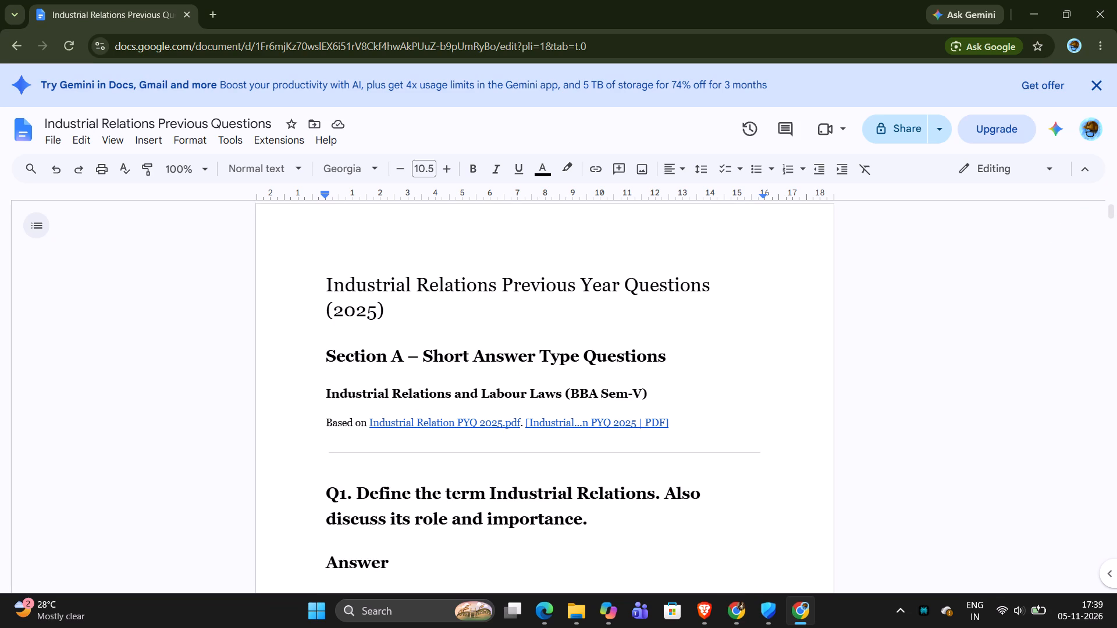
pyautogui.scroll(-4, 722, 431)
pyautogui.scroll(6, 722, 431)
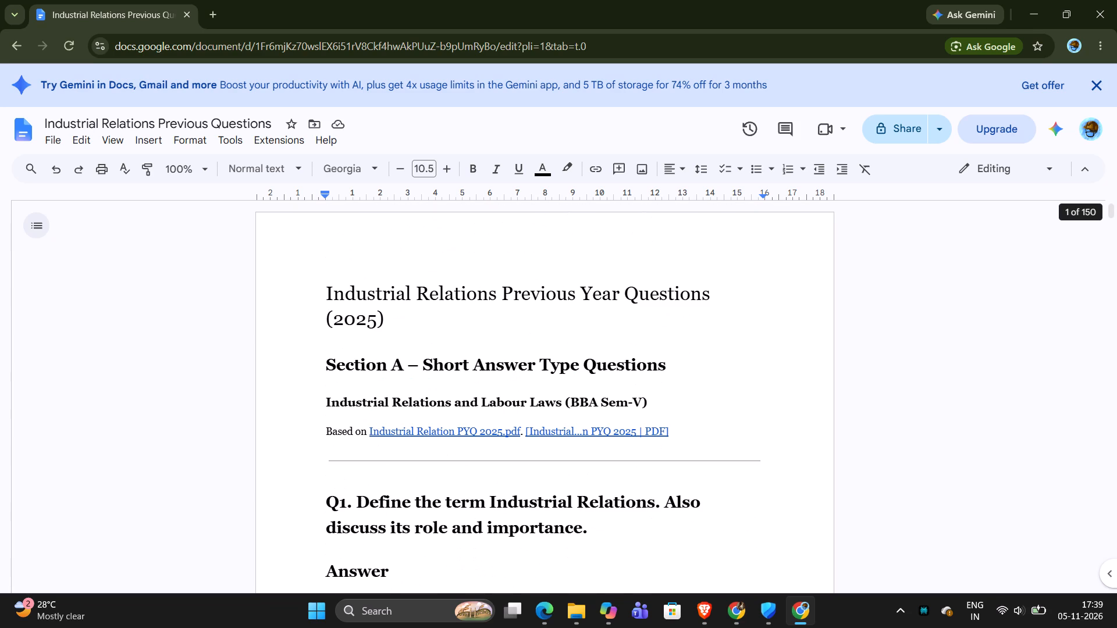
# Rename the document as "Industrial Relations PYQ and Exam-Oriented QAs".
pyautogui.click(269, 123)
pyautogui.press('BackSpace')
pyautogui.press('BackSpace')
pyautogui.press('BackSpace')
pyautogui.press('BackSpace')
pyautogui.press('BackSpace')
pyautogui.press('BackSpace')
pyautogui.press('BackSpace')
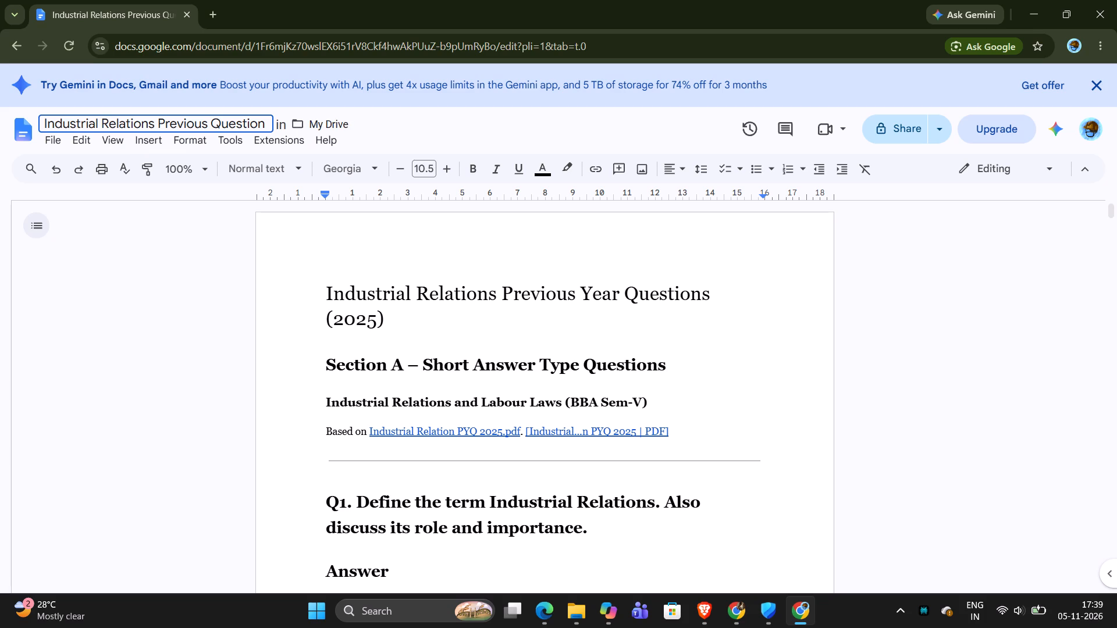
pyautogui.press('BackSpace')
pyautogui.press('BackSpace')
pyautogui.press('BackSpace')
pyautogui.press('BackSpace')
pyautogui.press('BackSpace')
pyautogui.press('BackSpace')
pyautogui.press('BackSpace')
pyautogui.press('BackSpace')
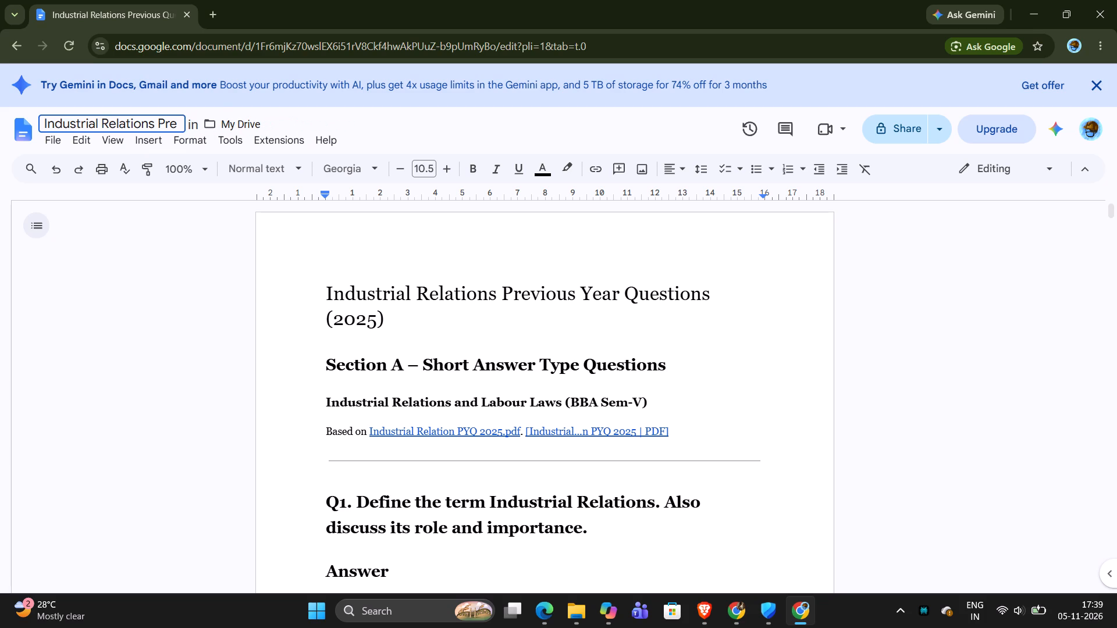
pyautogui.press('BackSpace')
pyautogui.press('BackSpace')
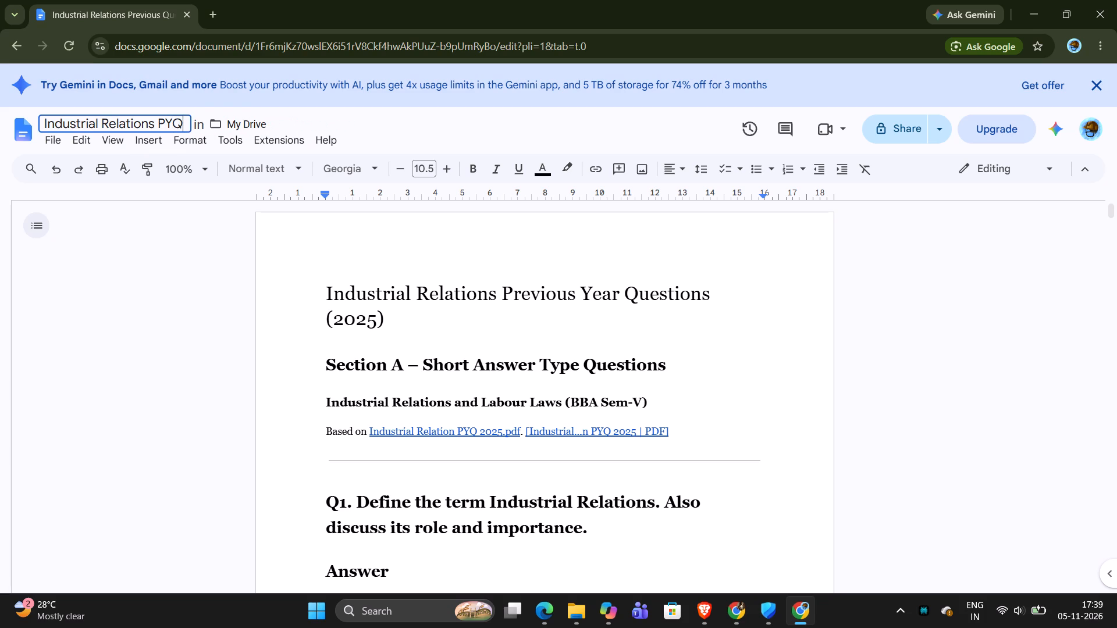
pyautogui.write('and')
pyautogui.press('space')
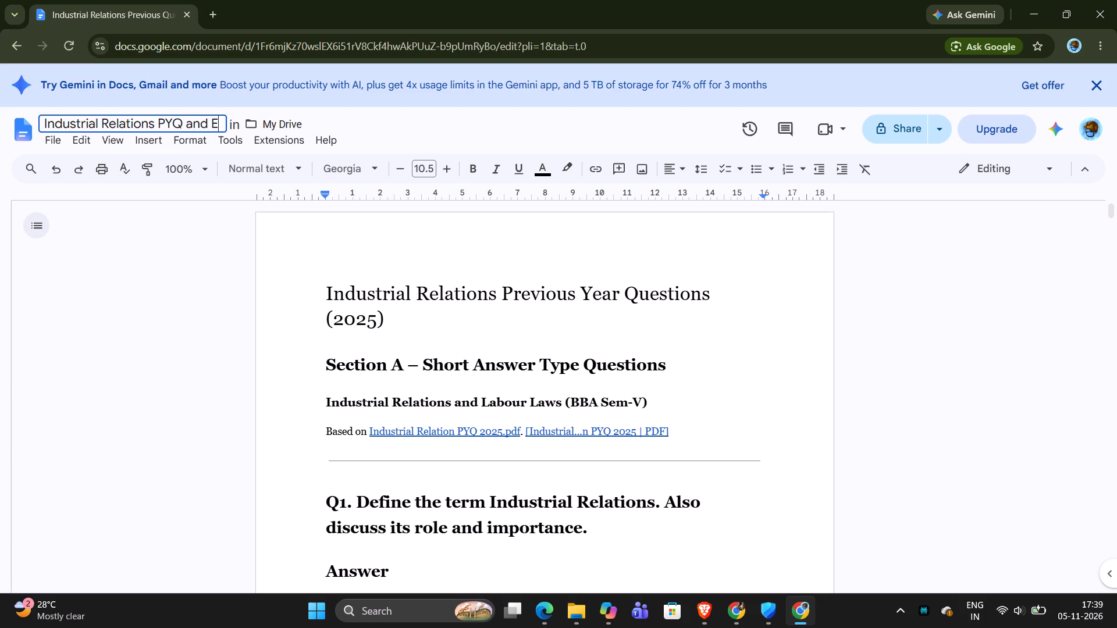
pyautogui.press('-')
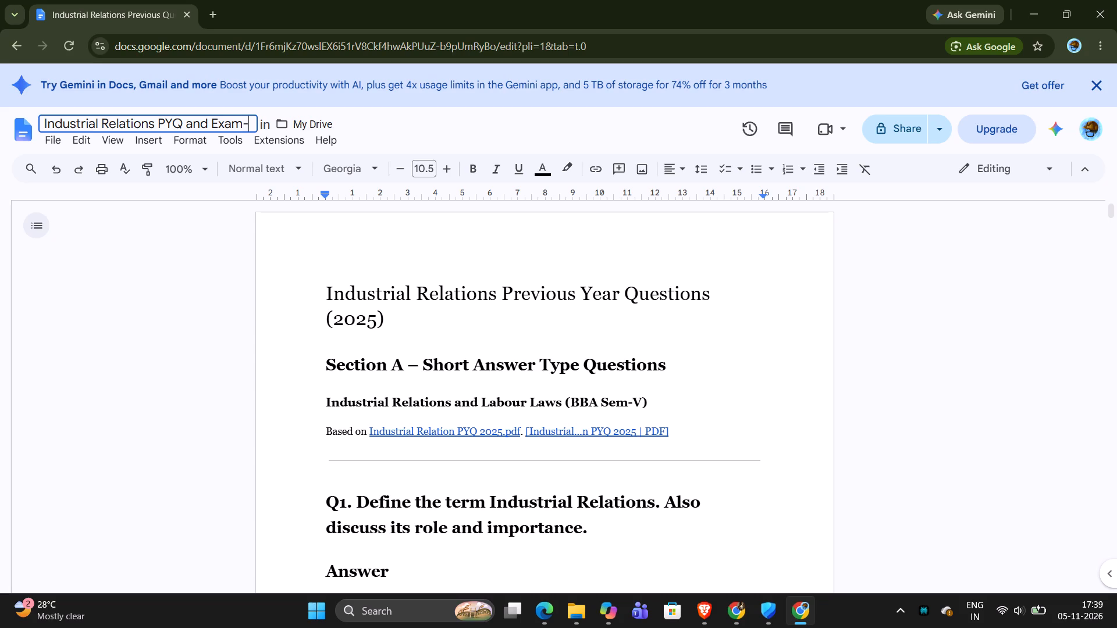
pyautogui.write('rien')
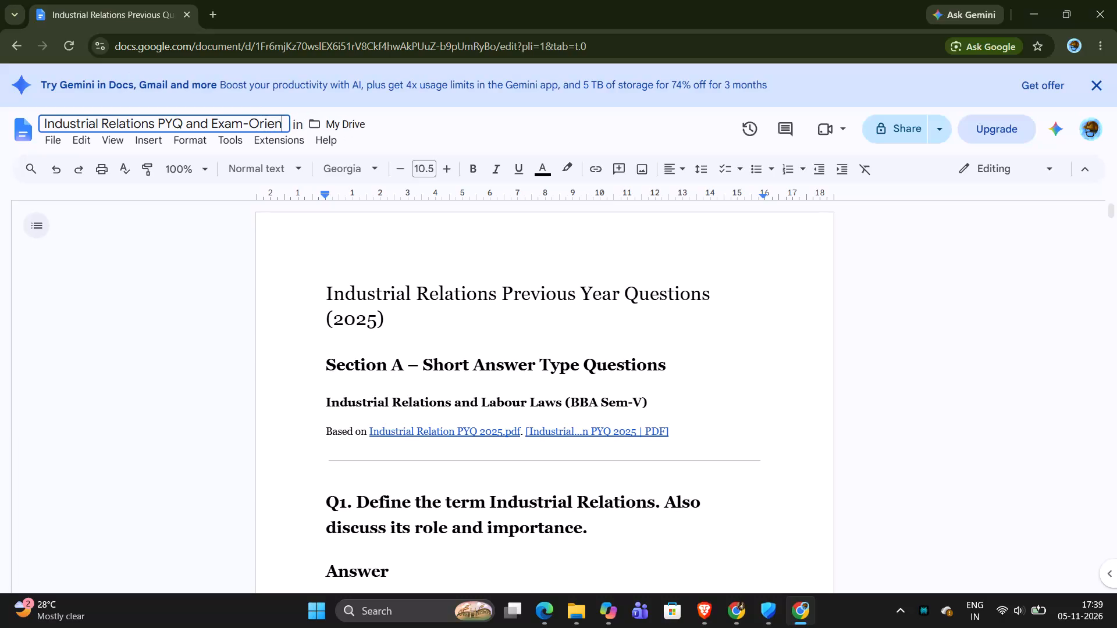
pyautogui.write('ted')
pyautogui.press('space')
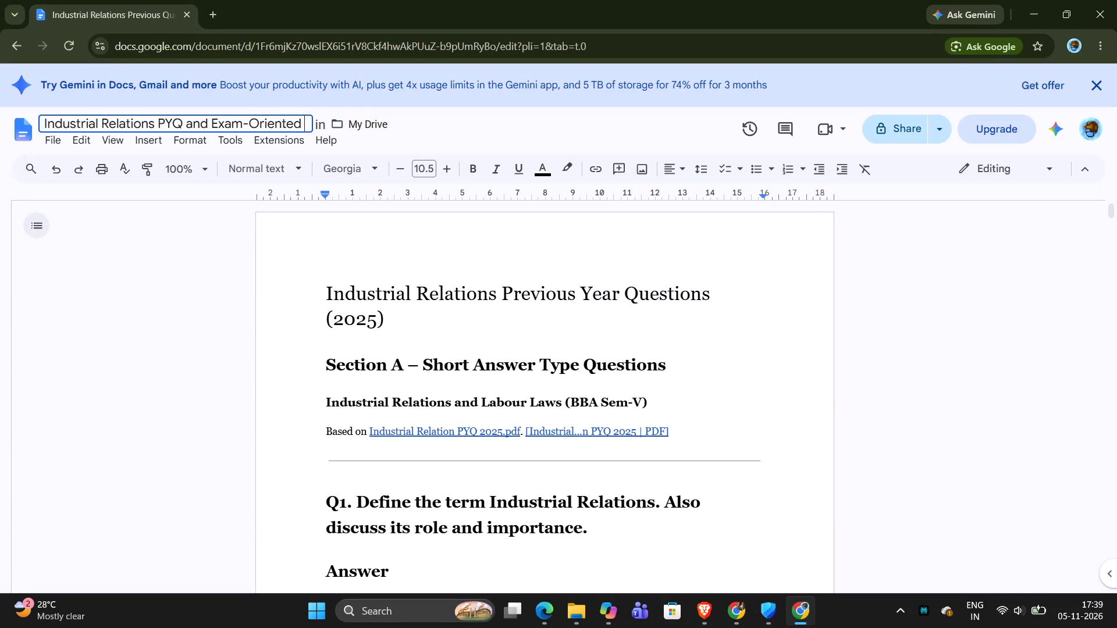
pyautogui.write('QA')
pyautogui.press('s')
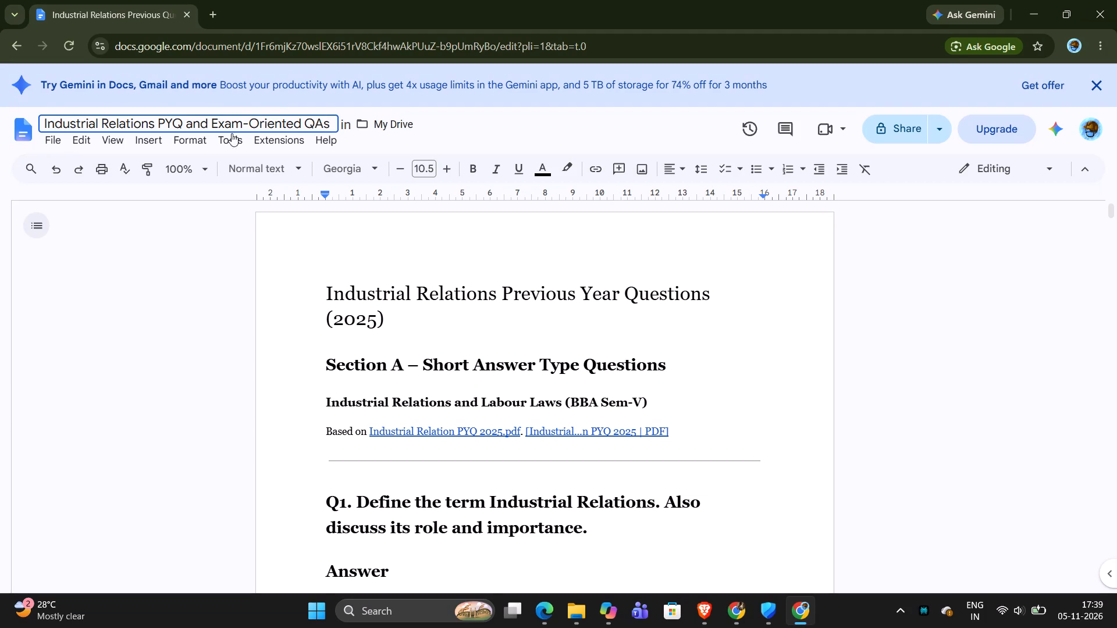
# Download the renamed document as a PDF and close the copy that opens in Adobe Acrobat.
pyautogui.click(58, 144)
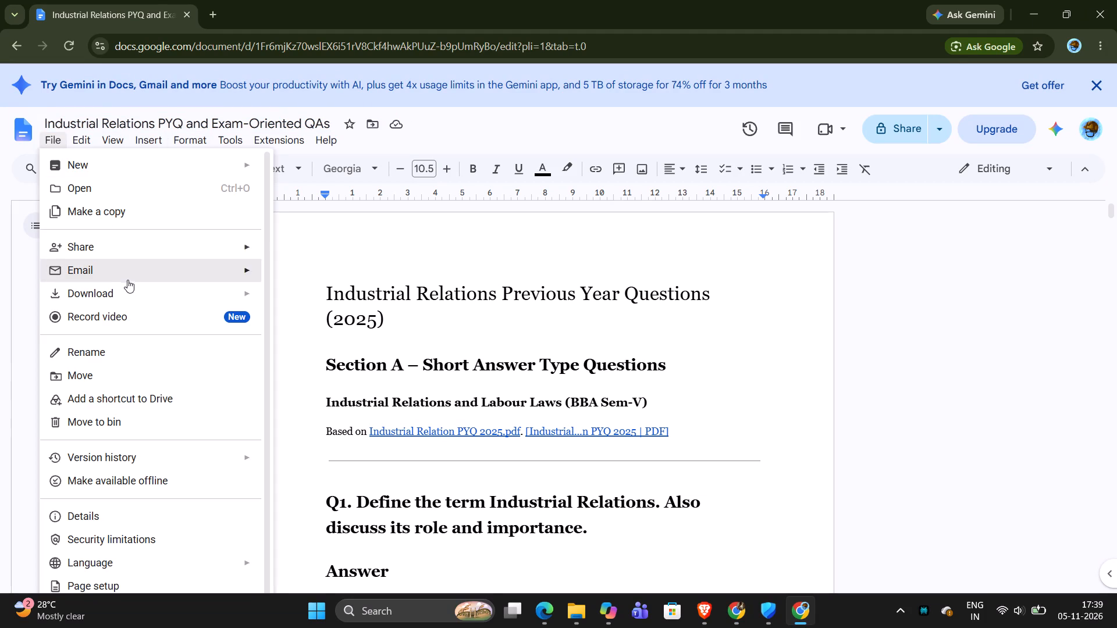
pyautogui.click(336, 322)
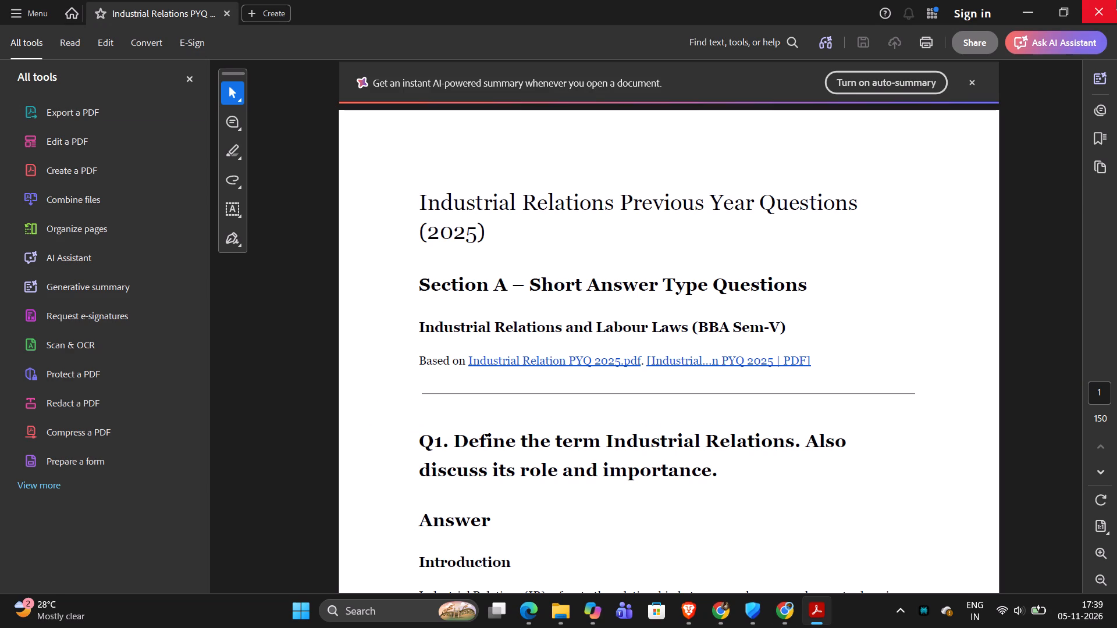
pyautogui.click(1116, 0)
# Open the Industrial Relations PYQ and Exam-Oriented QAs PDF from the Downloads folder in File Explorer and hide its table of contents.
pyautogui.click(576, 619)
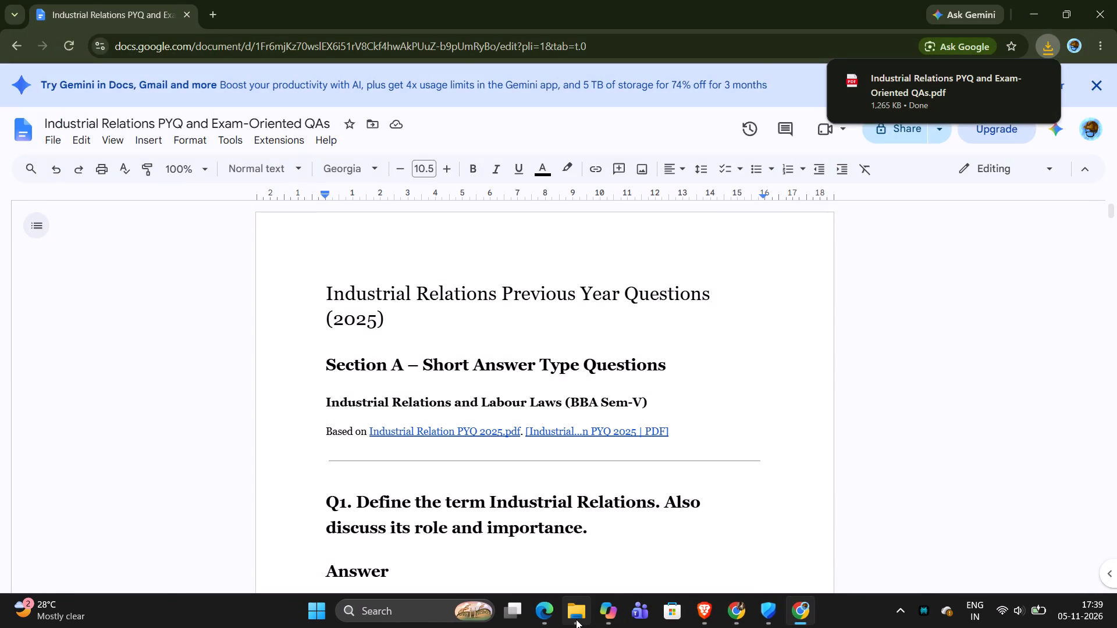
pyautogui.click(88, 222)
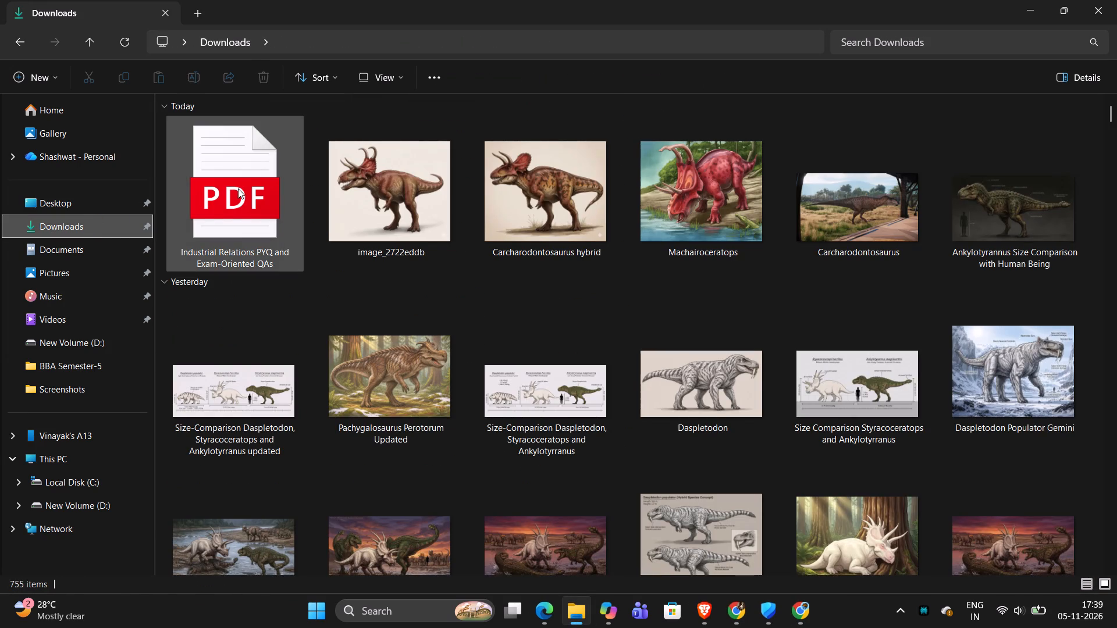
pyautogui.doubleClick(238, 188)
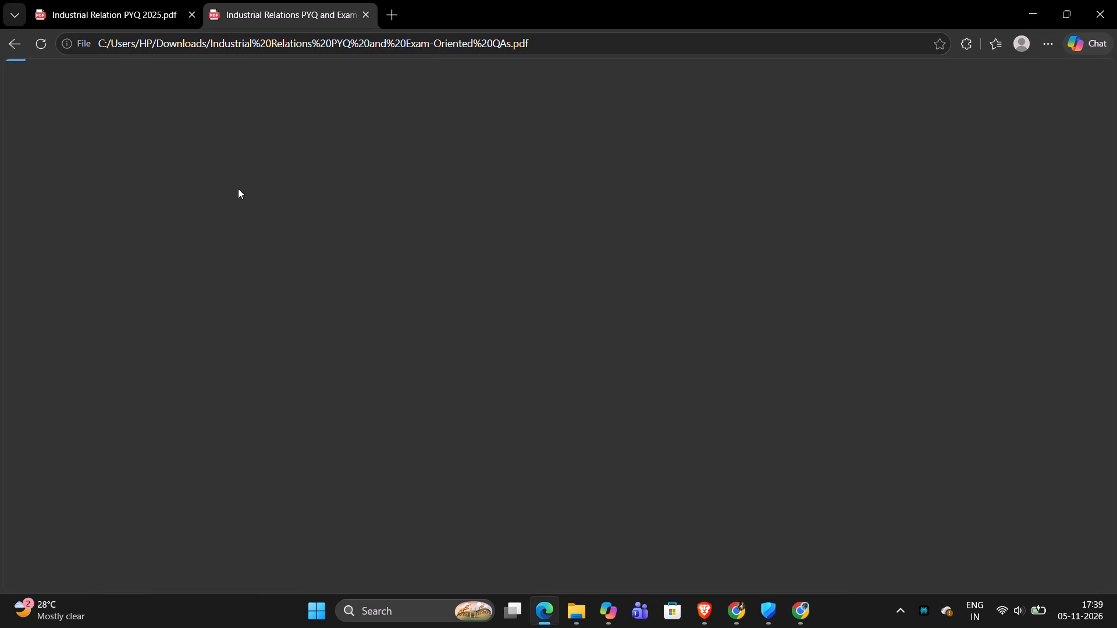
pyautogui.hscroll(1, 246, 222)
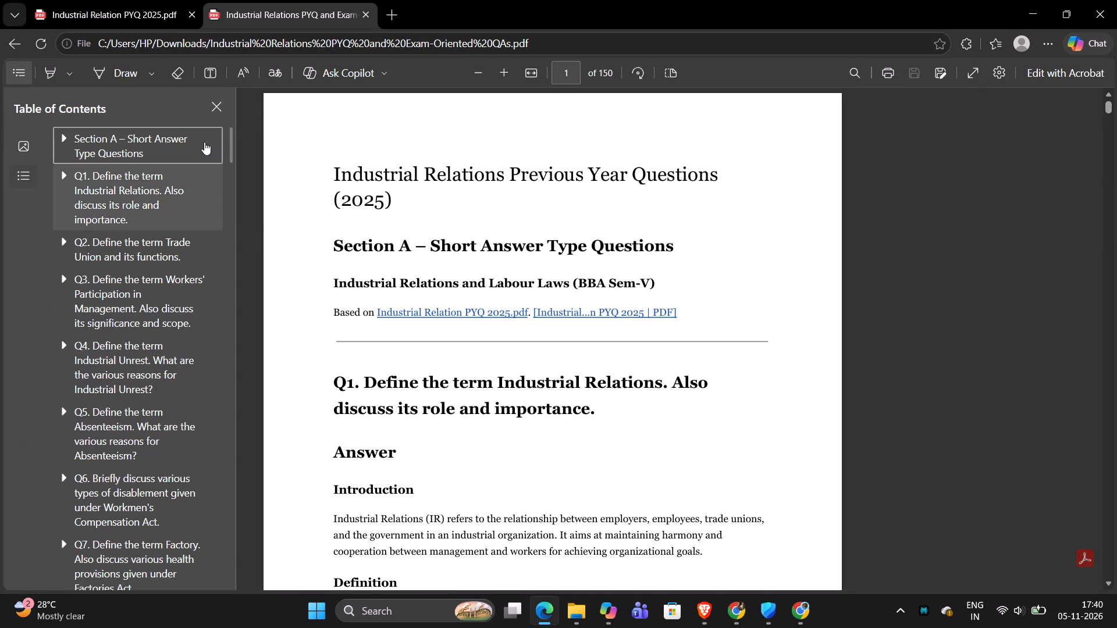
pyautogui.click(220, 110)
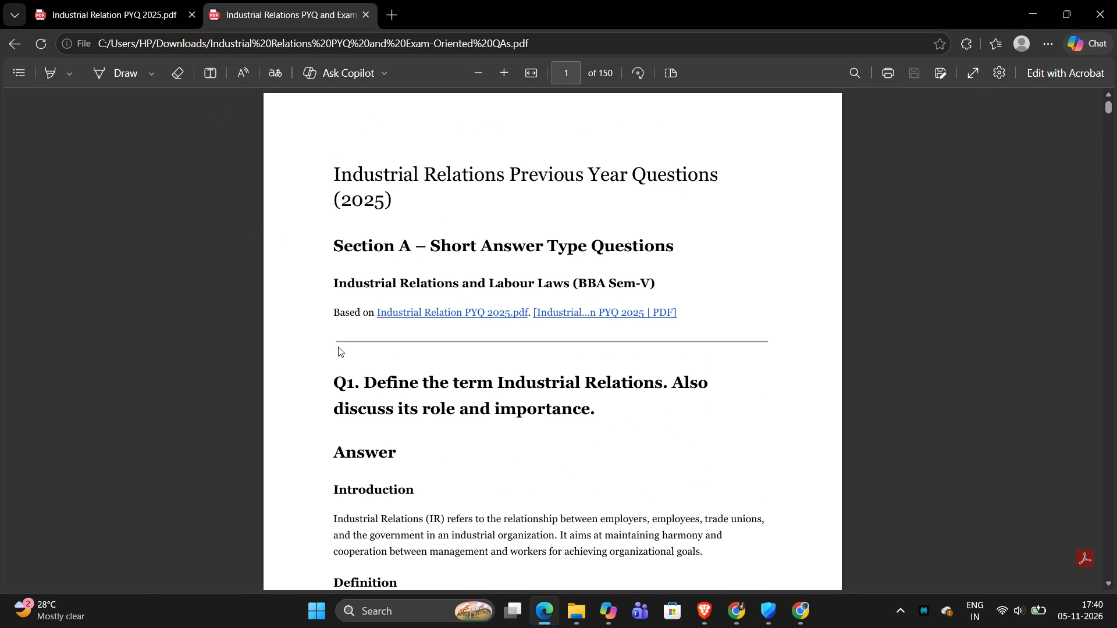
# Review the layout and headings of the exported PDF from its first page through the Section A short answers and into the following answers.
pyautogui.scroll(-1, 338, 347)
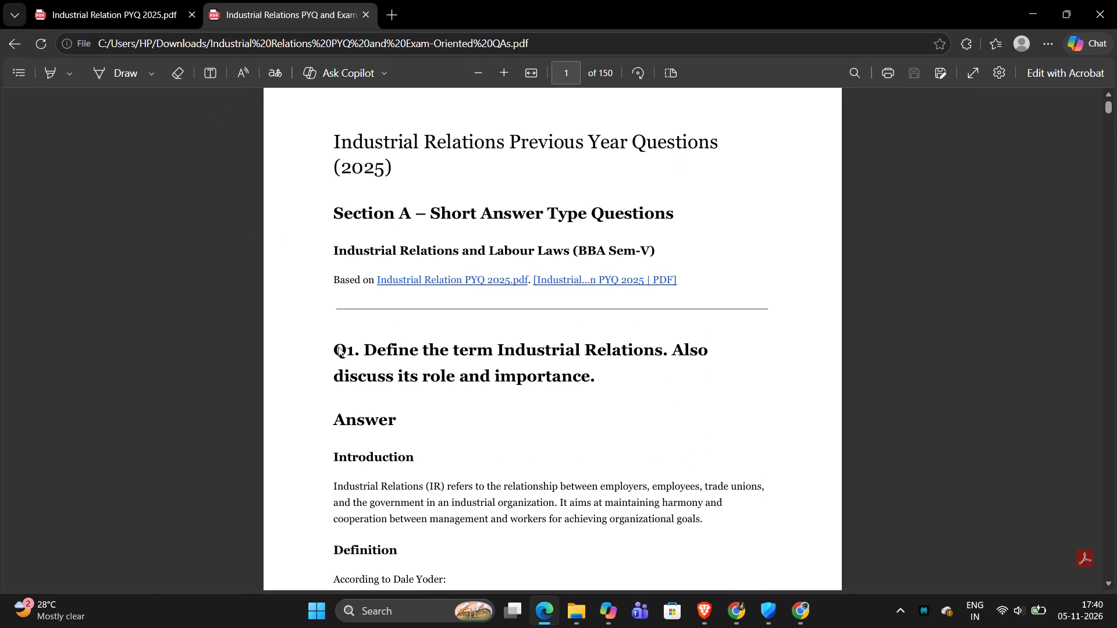
pyautogui.scroll(2, 338, 347)
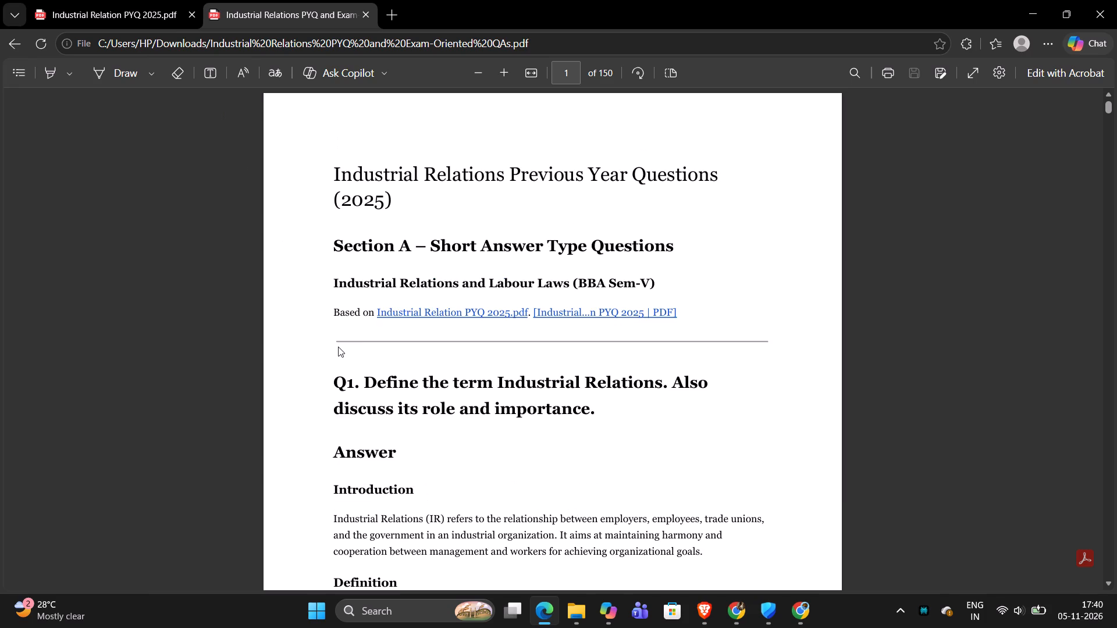
pyautogui.scroll(-17, 338, 347)
pyautogui.scroll(2, 338, 347)
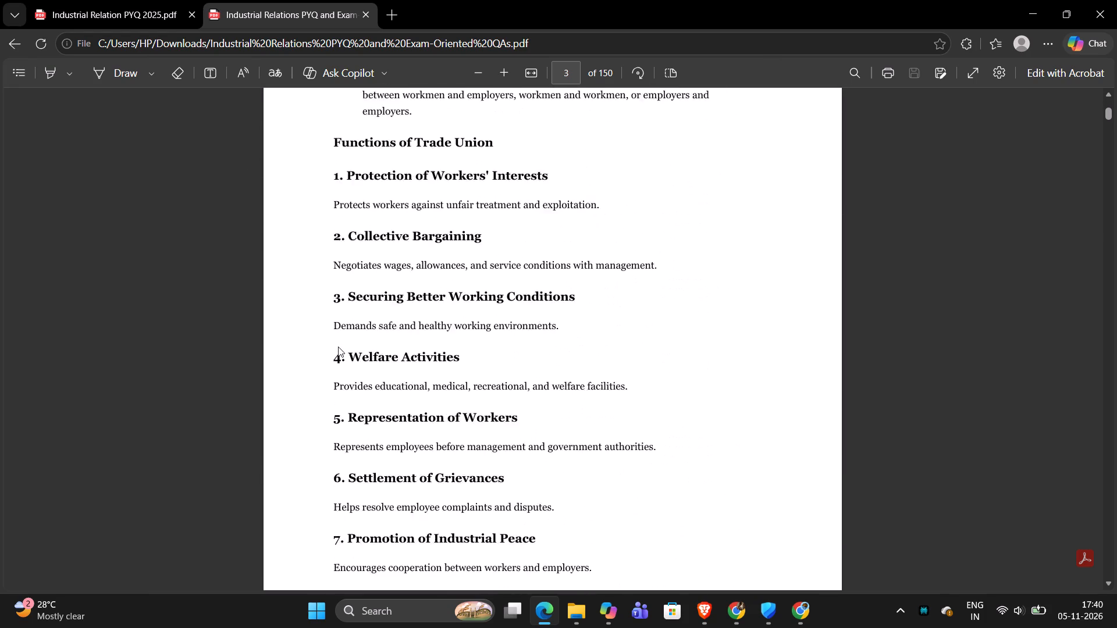
pyautogui.scroll(13, 338, 347)
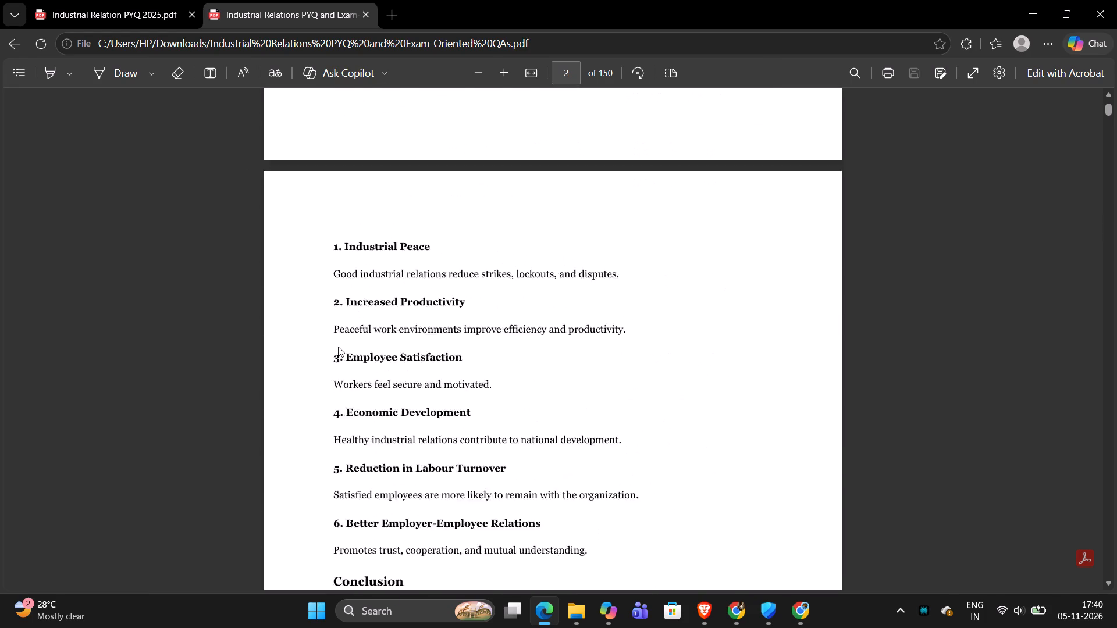
pyautogui.scroll(6, 338, 347)
pyautogui.scroll(-13, 338, 347)
pyautogui.scroll(11, 338, 347)
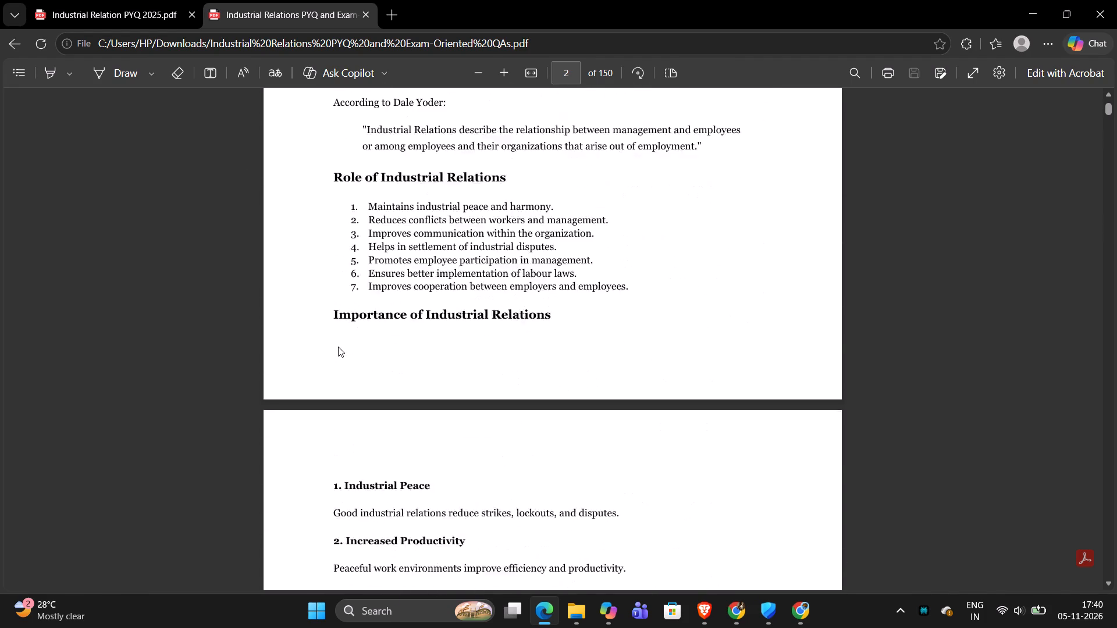
pyautogui.scroll(10, 338, 347)
pyautogui.scroll(-17, 338, 347)
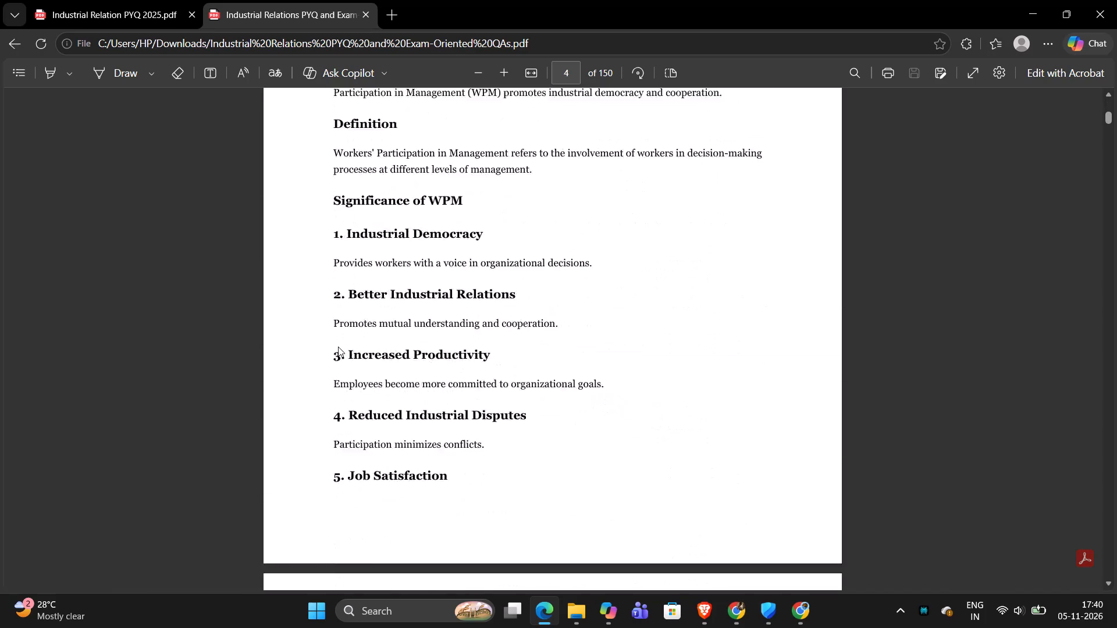
pyautogui.scroll(-20, 338, 347)
pyautogui.scroll(-11, 338, 347)
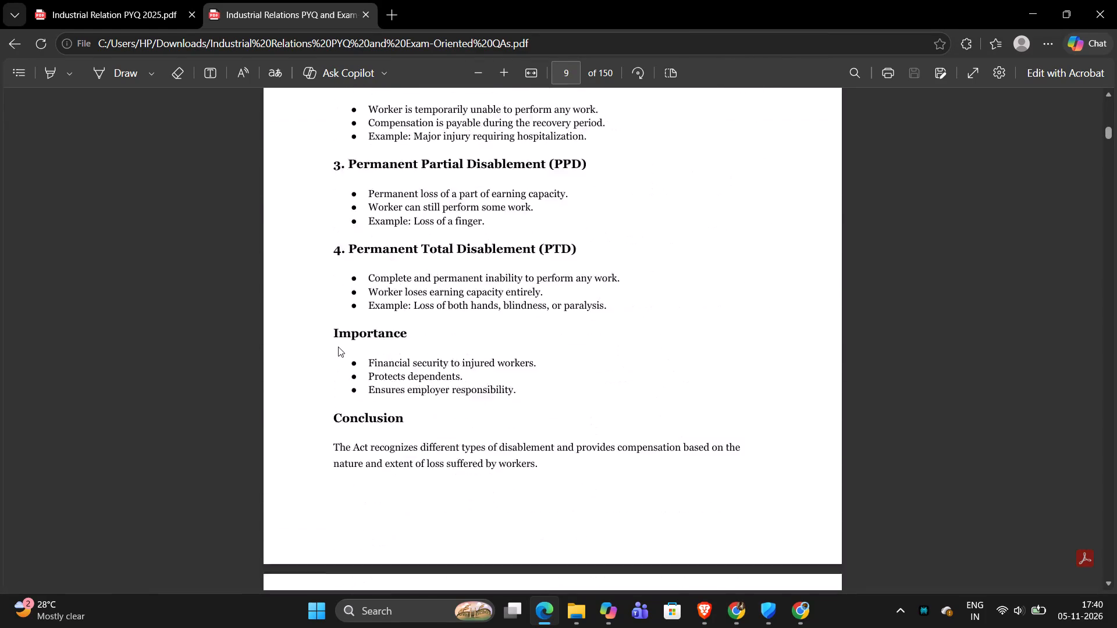
pyautogui.scroll(-20, 338, 347)
pyautogui.scroll(-7, 338, 347)
pyautogui.scroll(1, 338, 347)
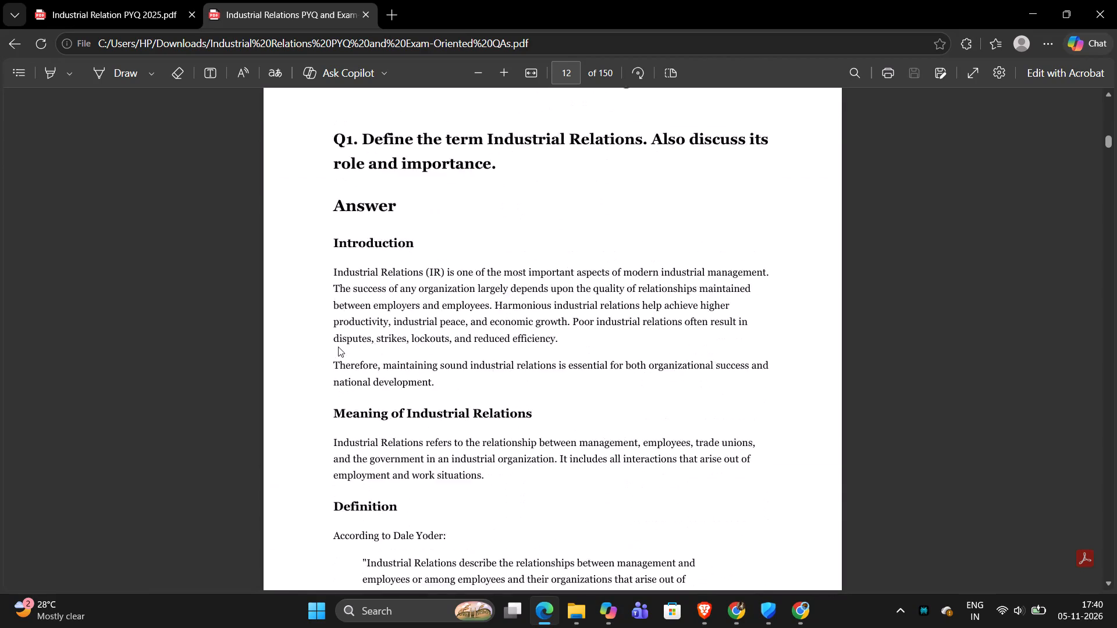
# Review the long-version answers from Q1 on Industrial Relations through the trade union functions, and close the PDF's browser window.
pyautogui.scroll(1, 338, 347)
pyautogui.scroll(-1, 338, 347)
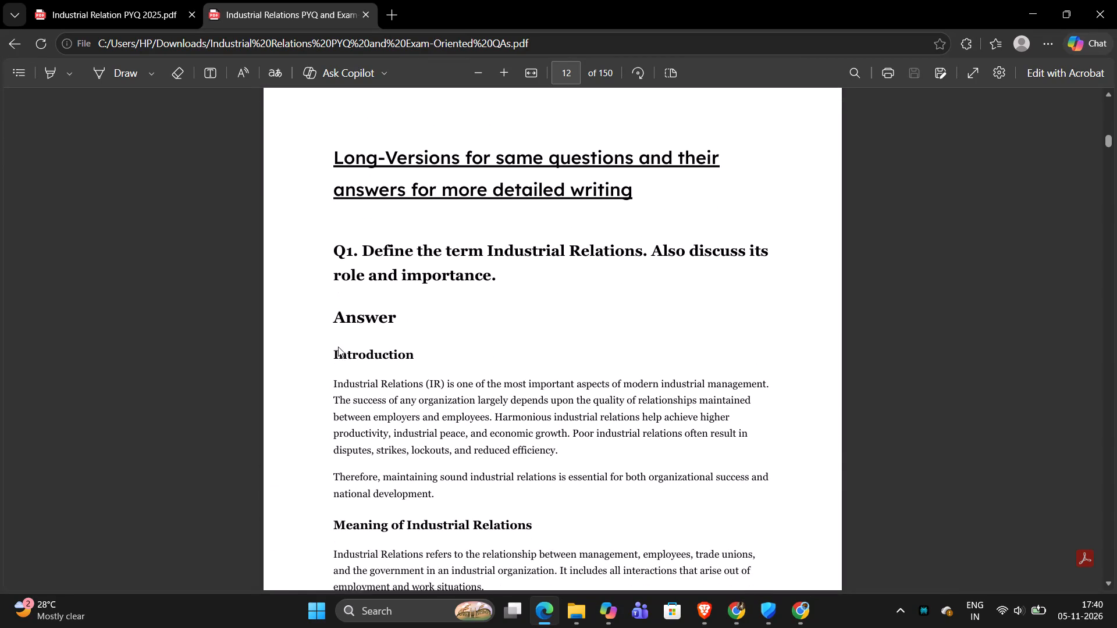
pyautogui.scroll(-13, 338, 347)
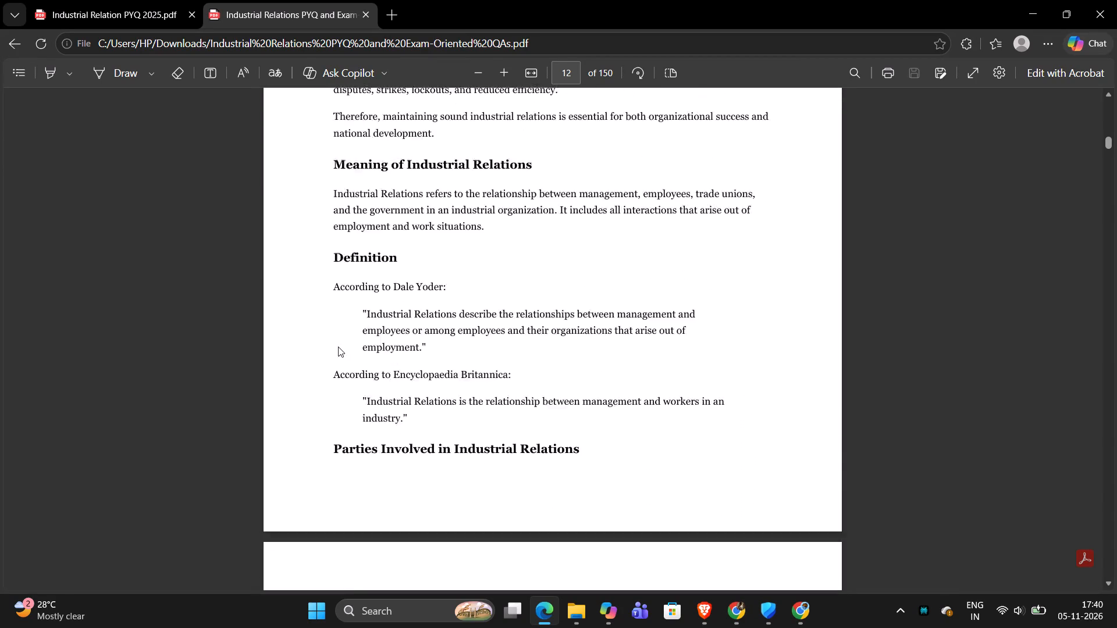
pyautogui.scroll(-19, 338, 347)
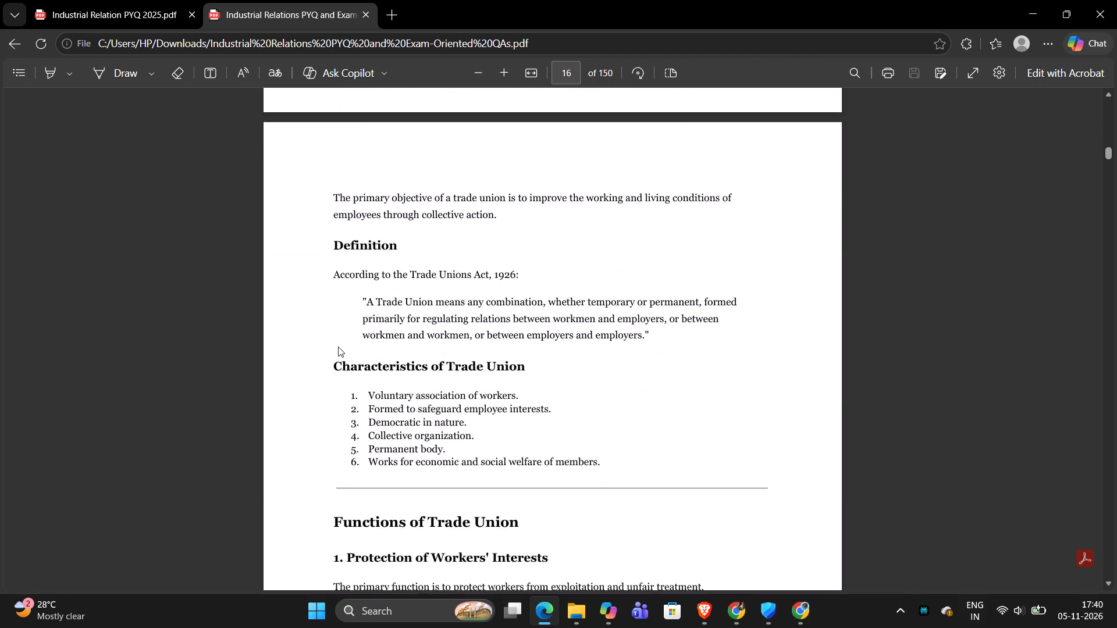
pyautogui.scroll(-11, 338, 347)
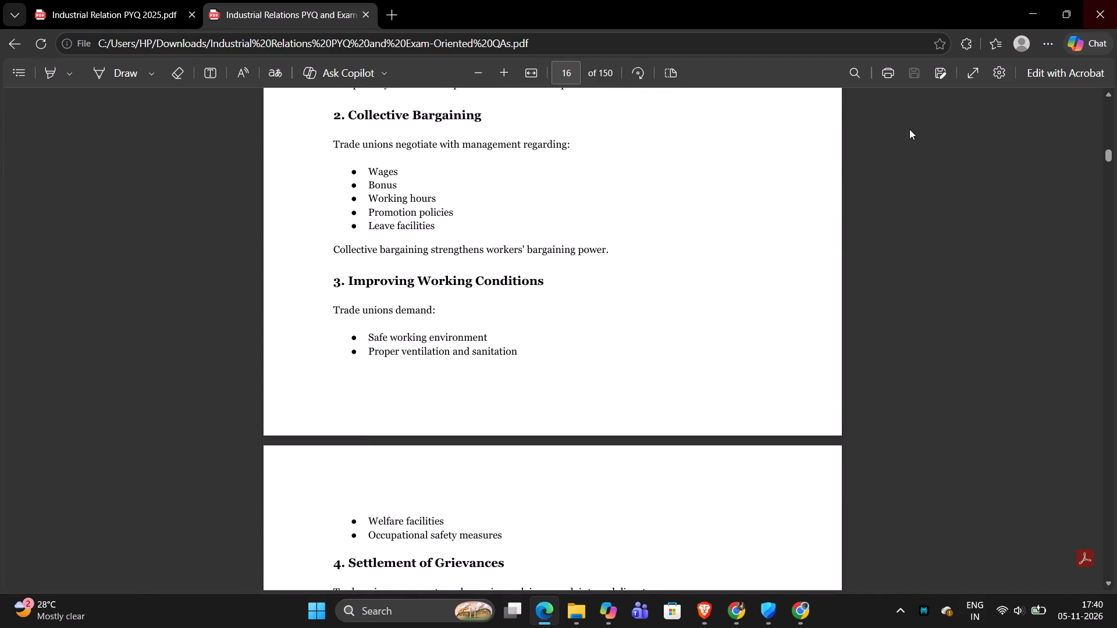
pyautogui.click(1101, 14)
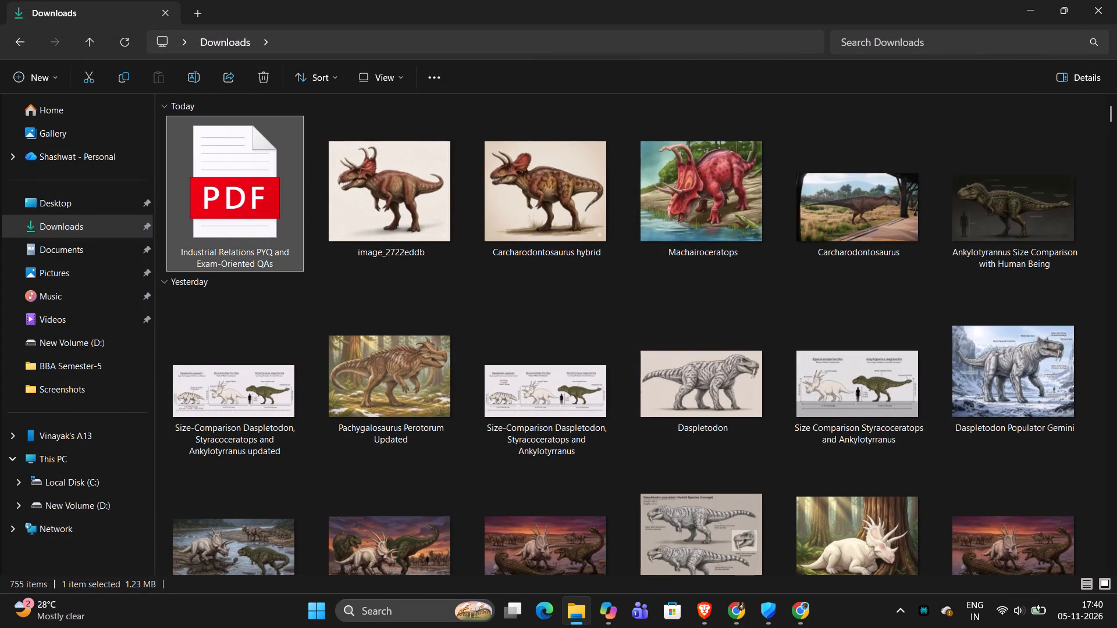
# Search the computer for WhatsApp and open the app.
pyautogui.click(315, 614)
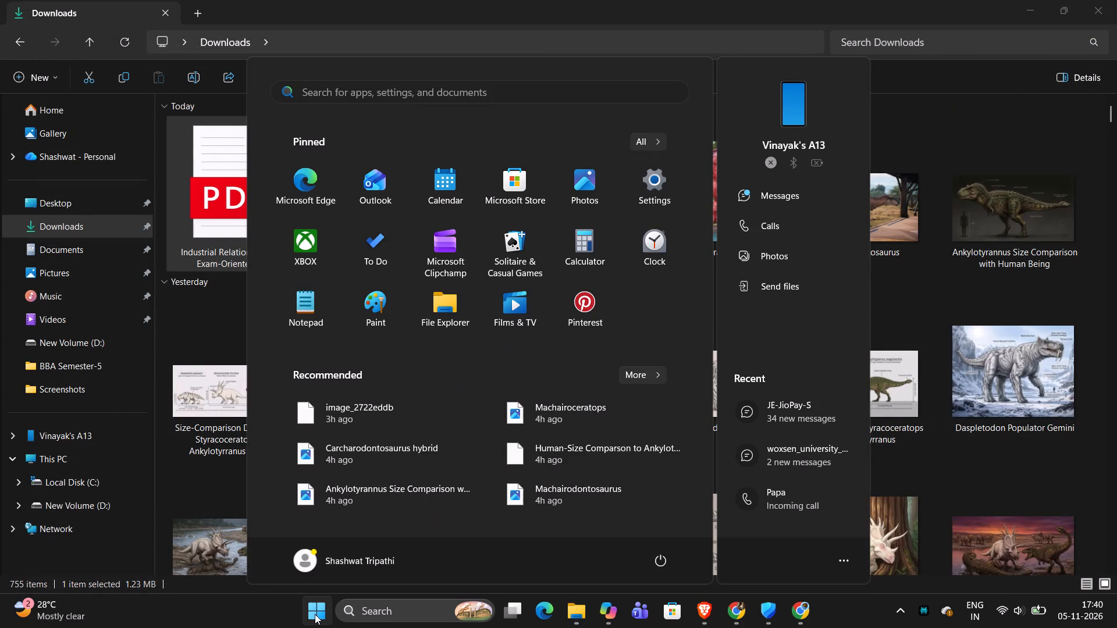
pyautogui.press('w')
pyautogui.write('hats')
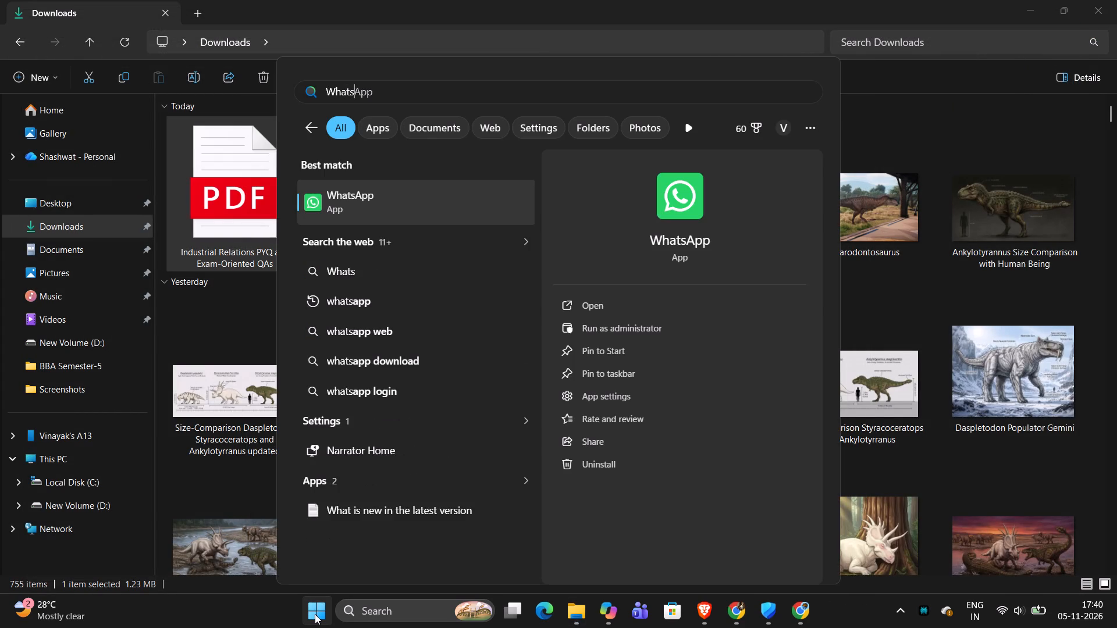
pyautogui.click(607, 311)
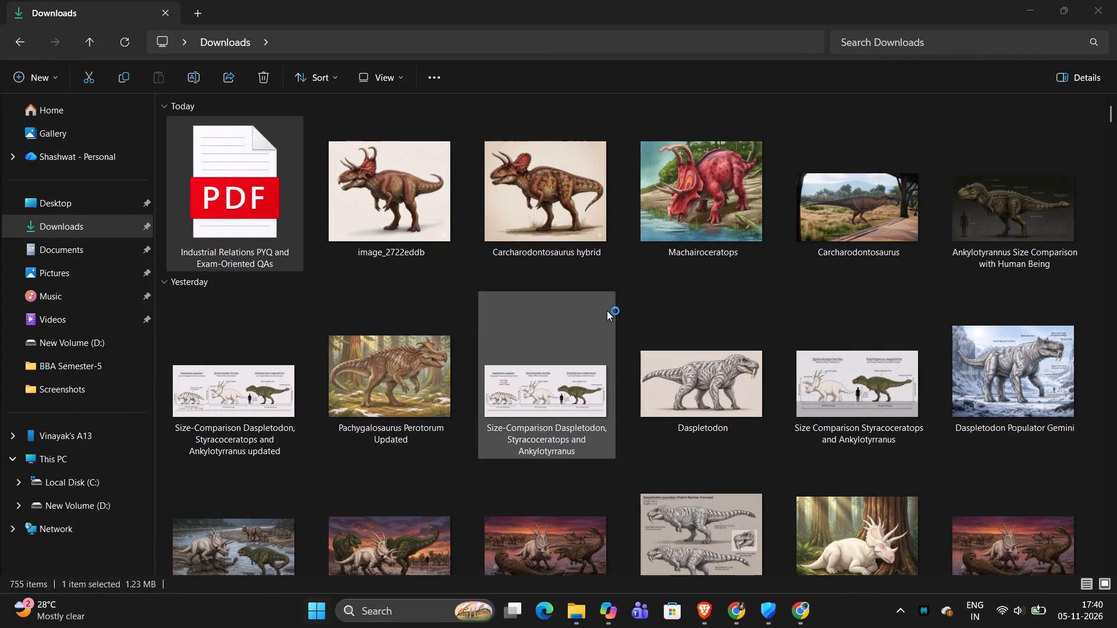